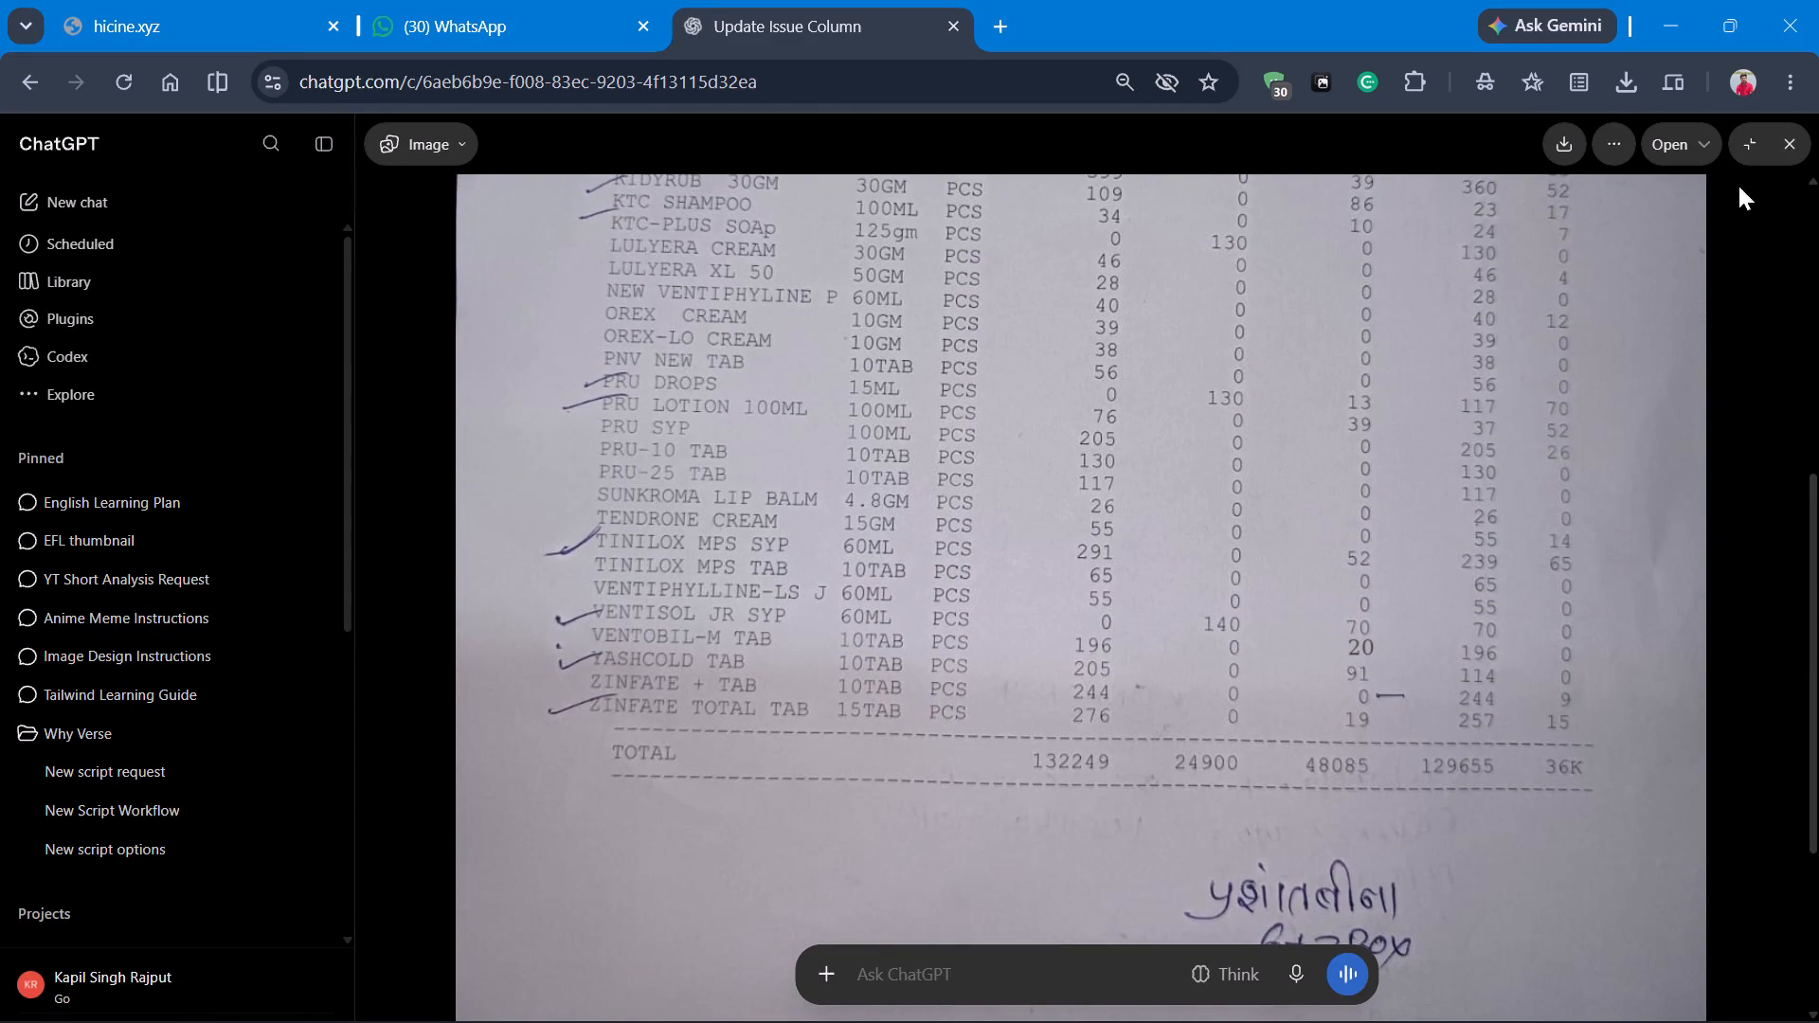
Close the enlarged view of the edited stock sheet image and return to the conversation.
{"action": "left_click", "coordinate": [1789, 135]}
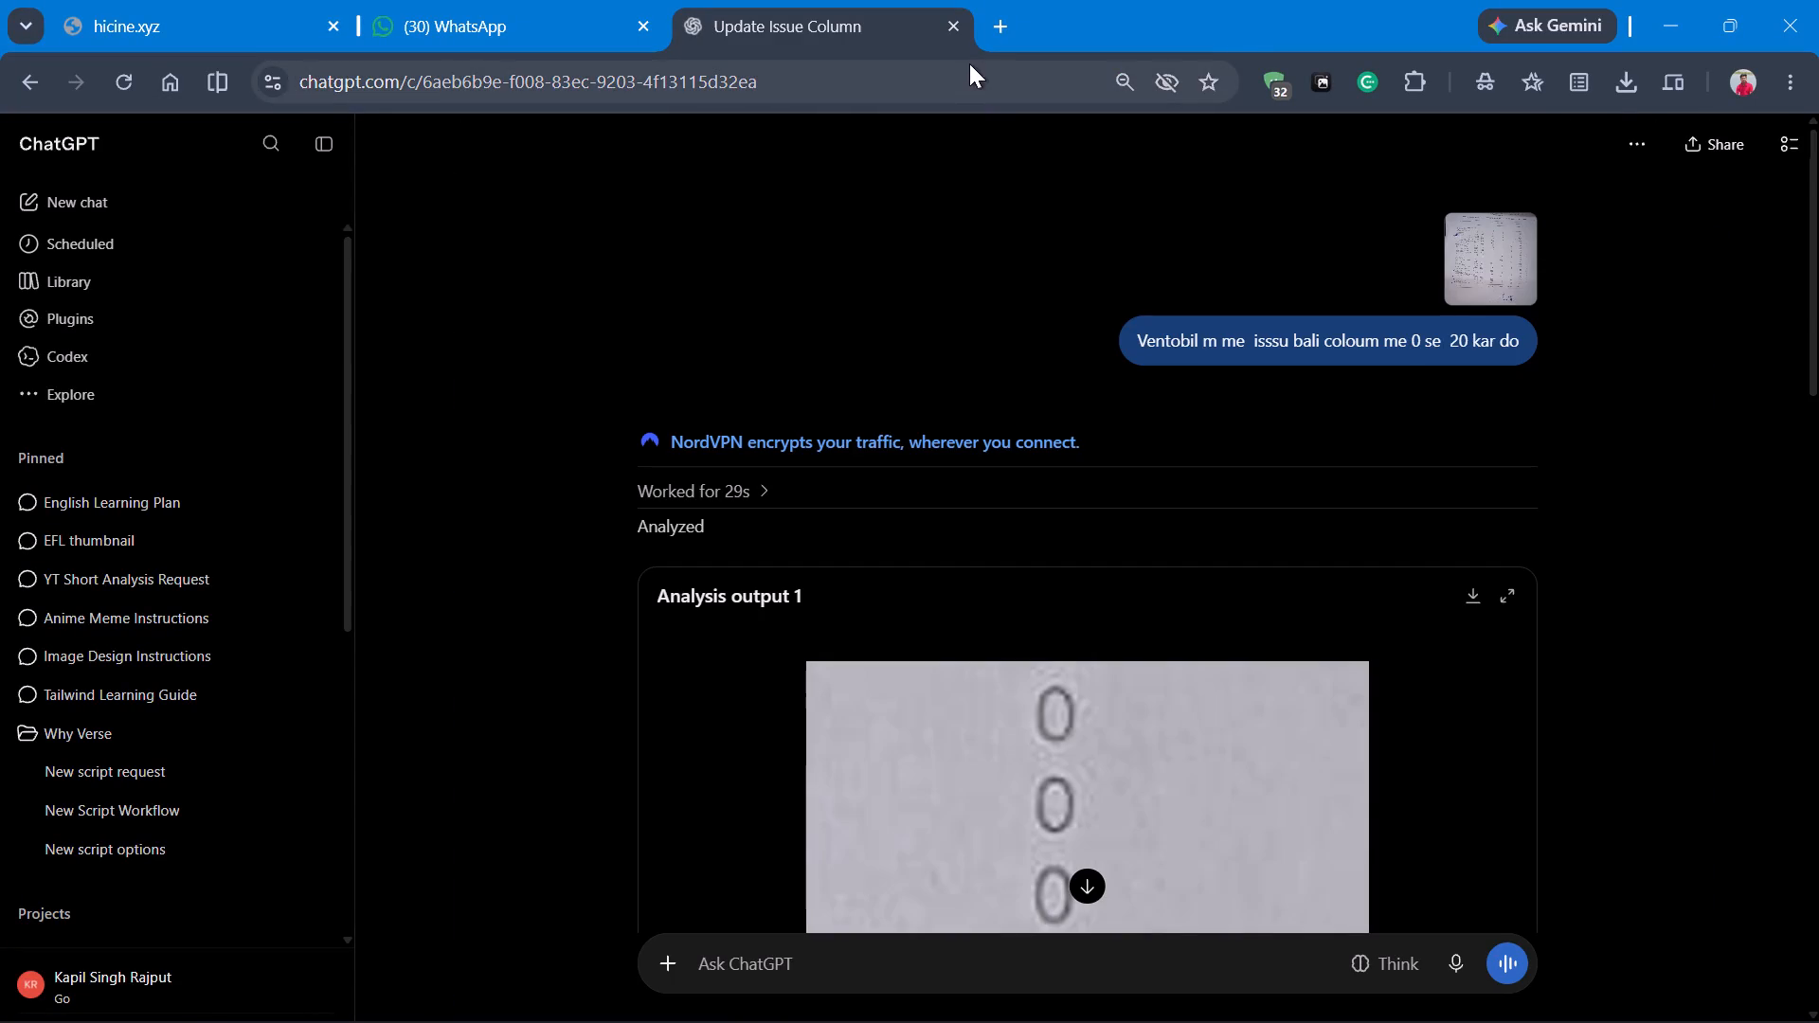
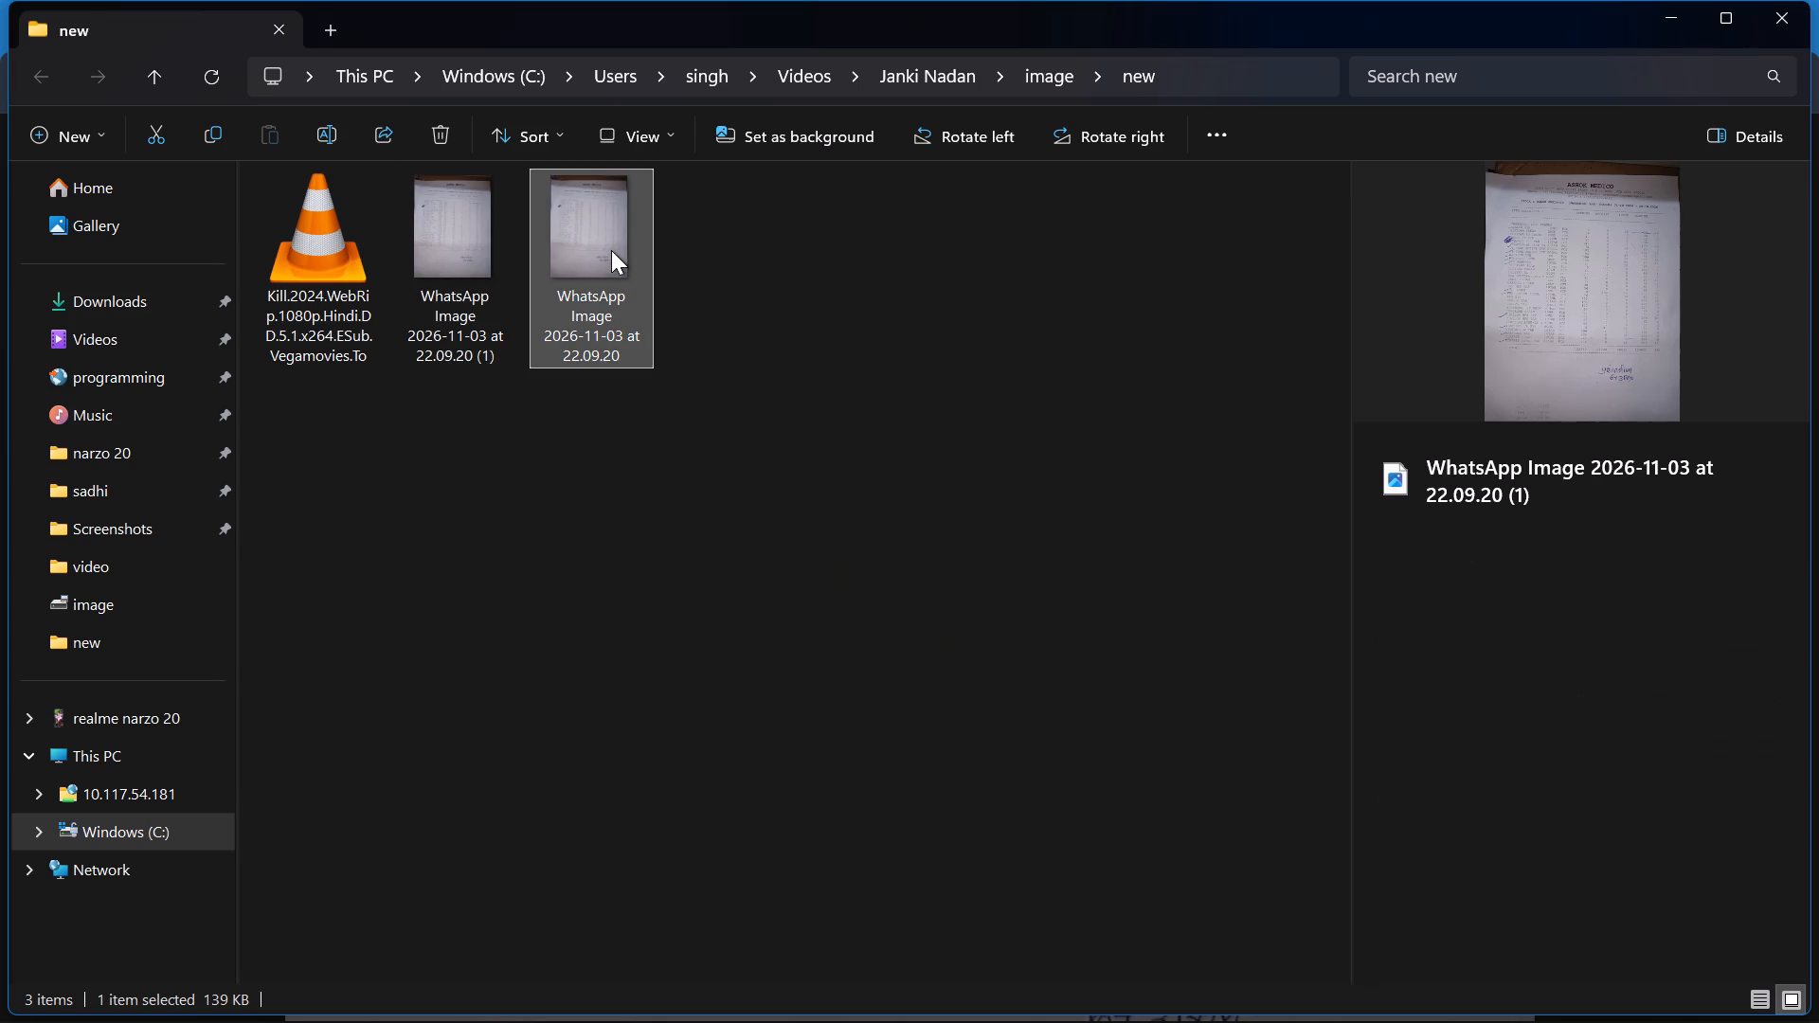
Delete the image file WhatsApp Image 2026-11-03 at 22.09.20 from the new folder.
{"action": "key", "text": "Delete"}
Open WhatsApp Image 2026-11-03 at 22.09.20 (1) in Photos and examine the Ventobil-M row and the surrounding issue column.
{"action": "double_click", "coordinate": [431, 340]}
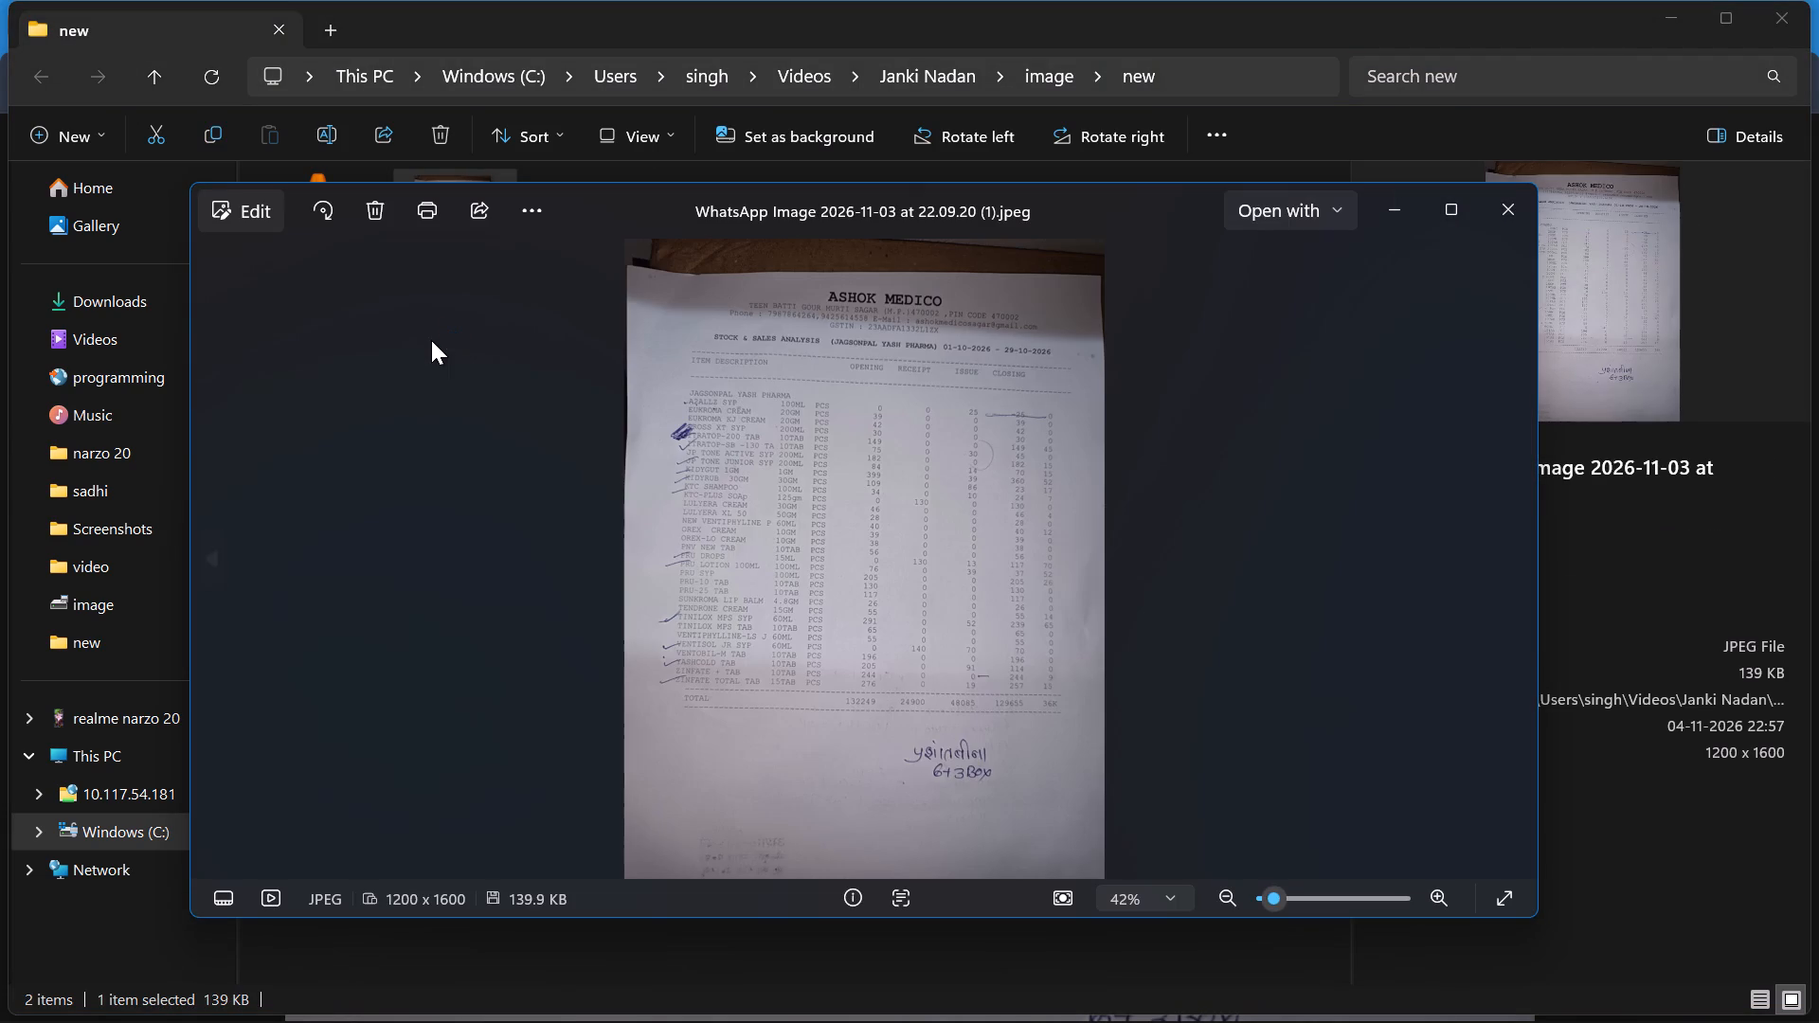
{"action": "scroll", "coordinate": [973, 571], "scroll_direction": "up", "scroll_amount": 2}
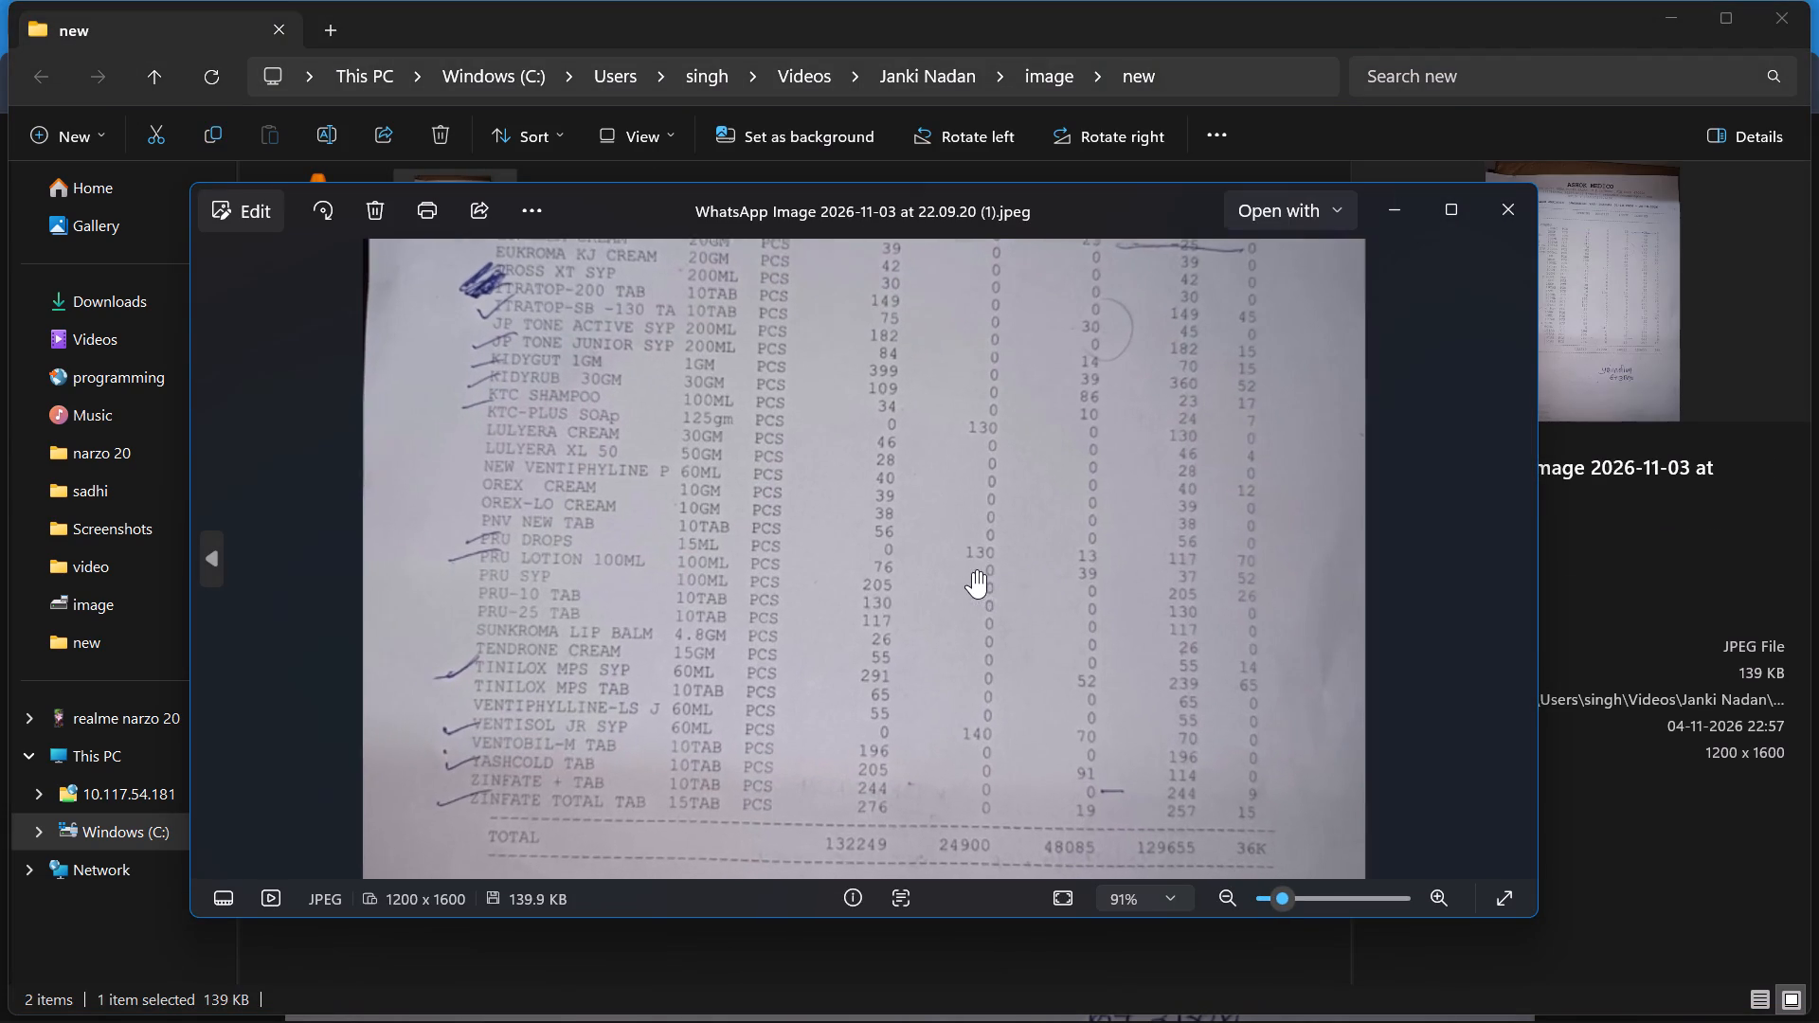
{"action": "left_click_drag", "start_coordinate": [1129, 740], "coordinate": [1098, 650]}
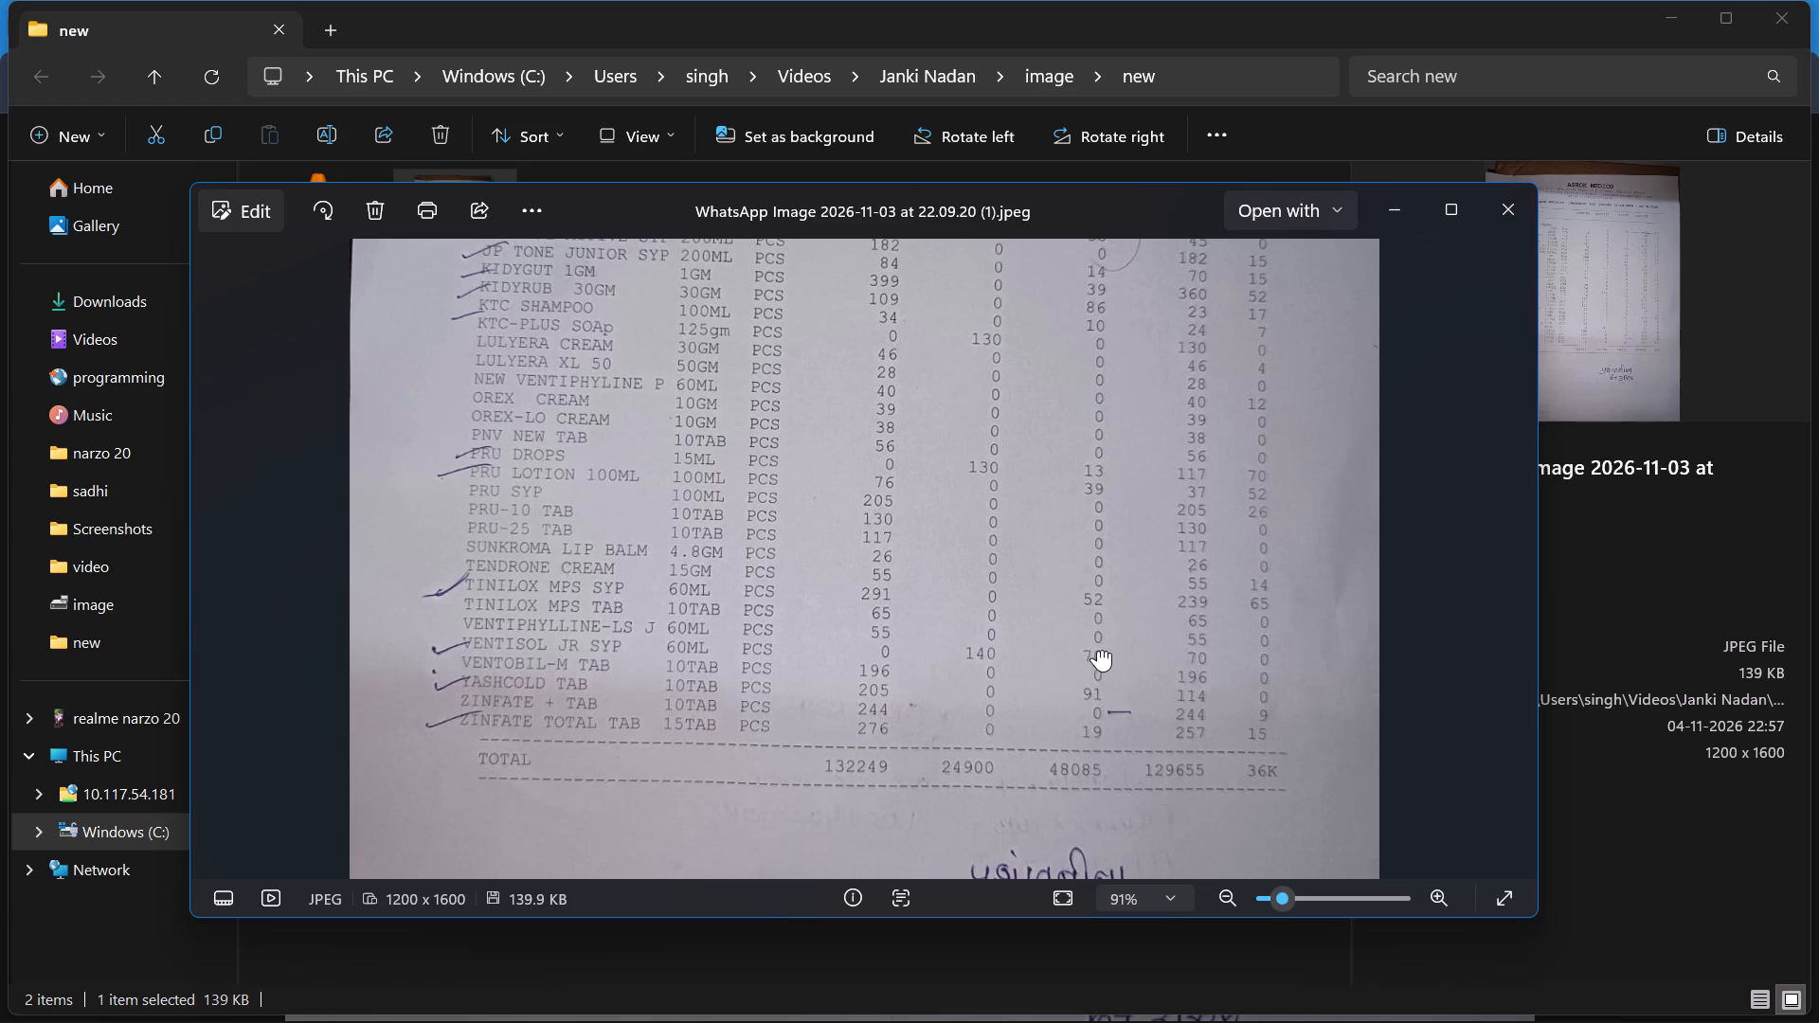
{"action": "left_click_drag", "start_coordinate": [1098, 650], "coordinate": [1020, 602]}
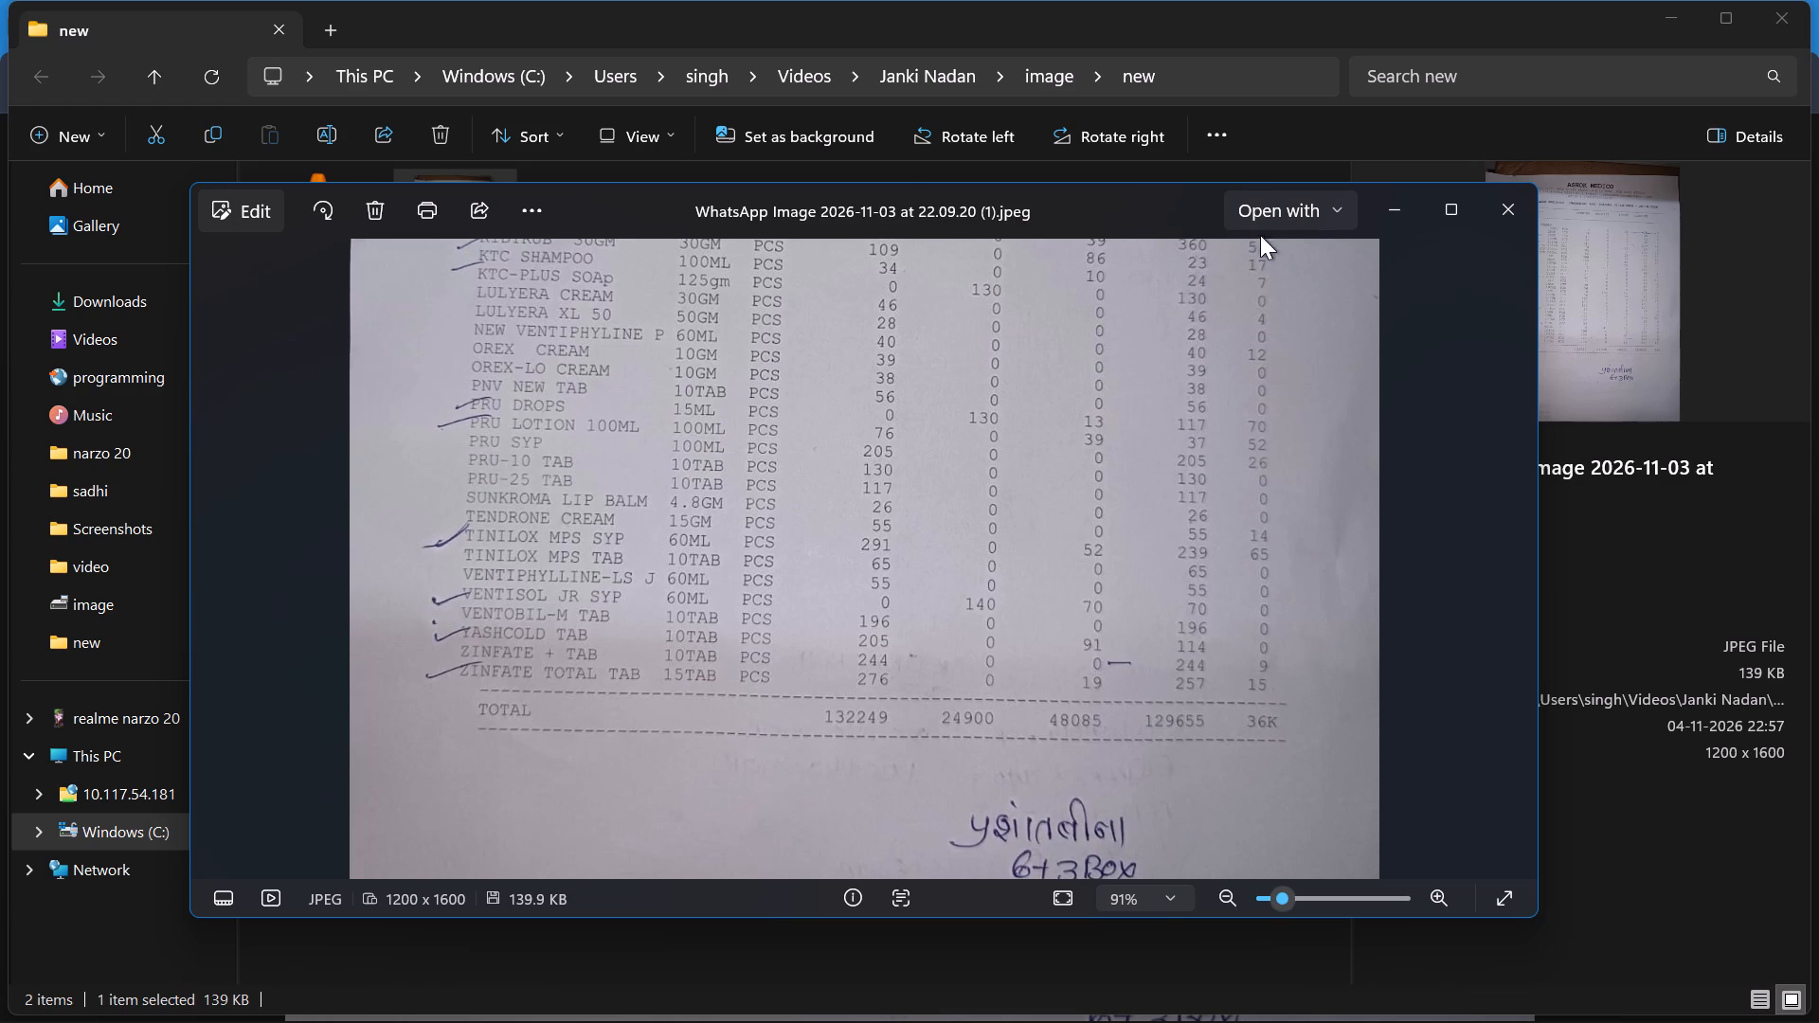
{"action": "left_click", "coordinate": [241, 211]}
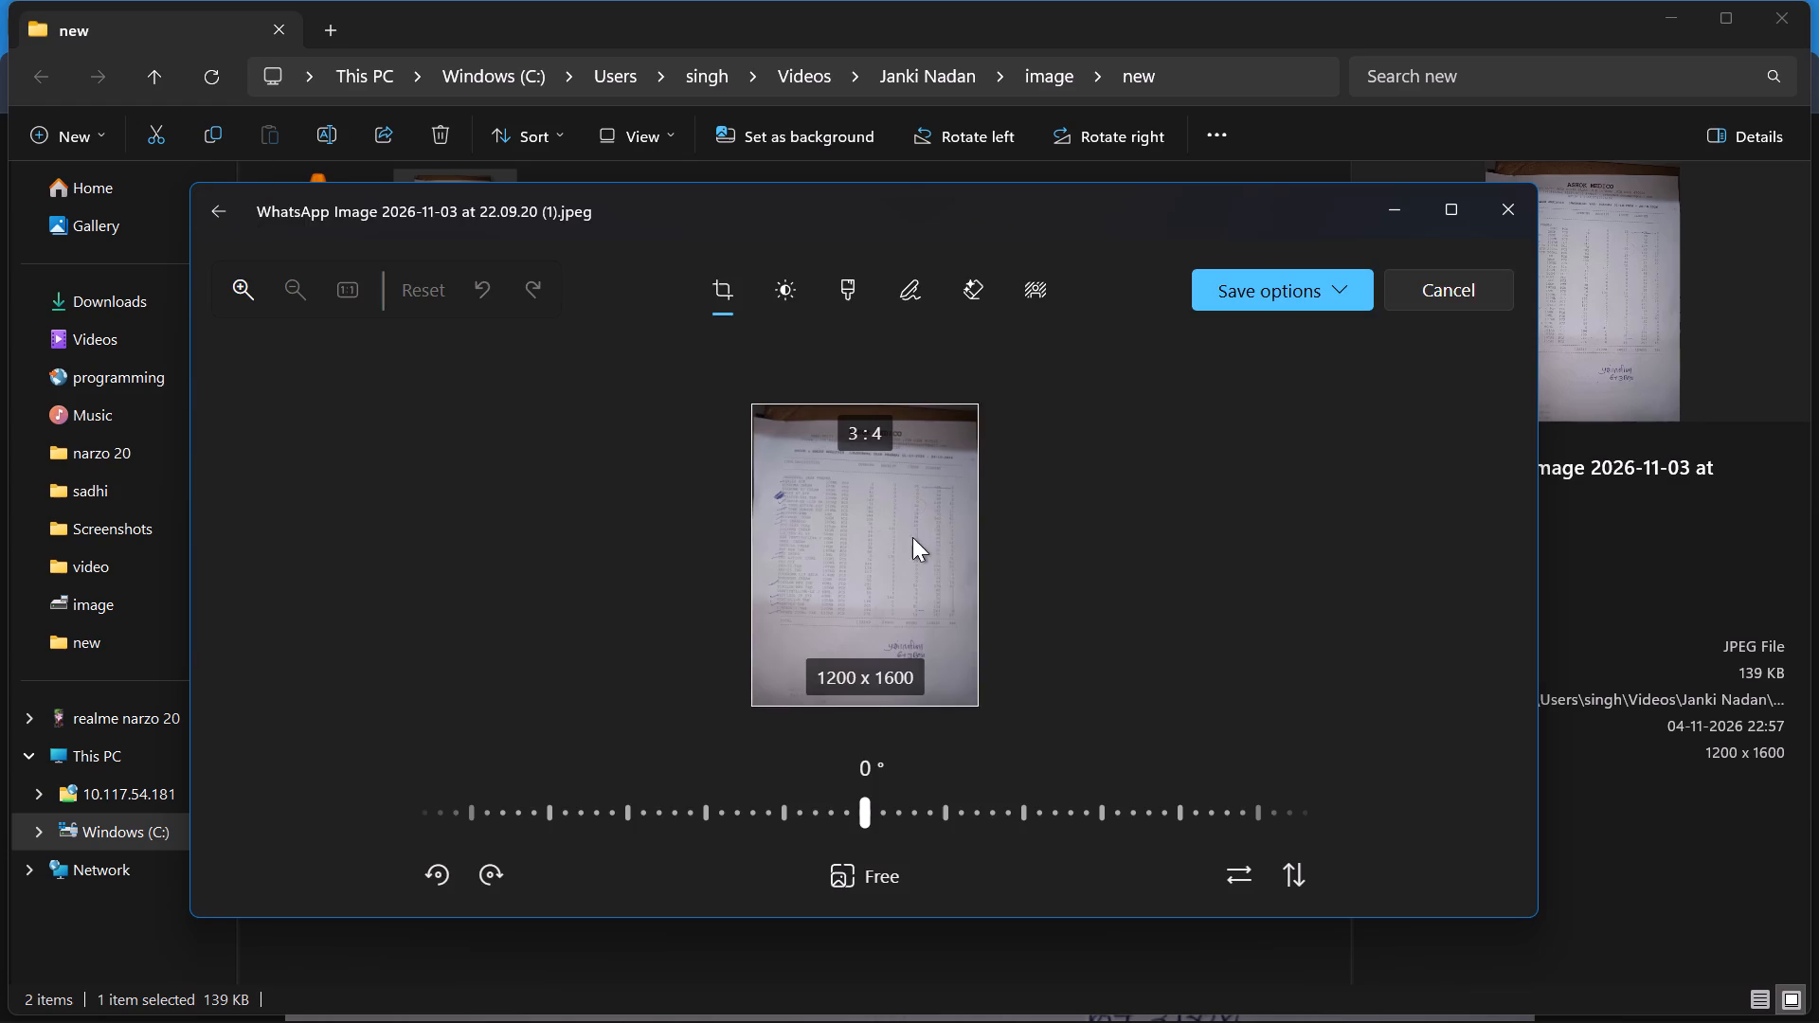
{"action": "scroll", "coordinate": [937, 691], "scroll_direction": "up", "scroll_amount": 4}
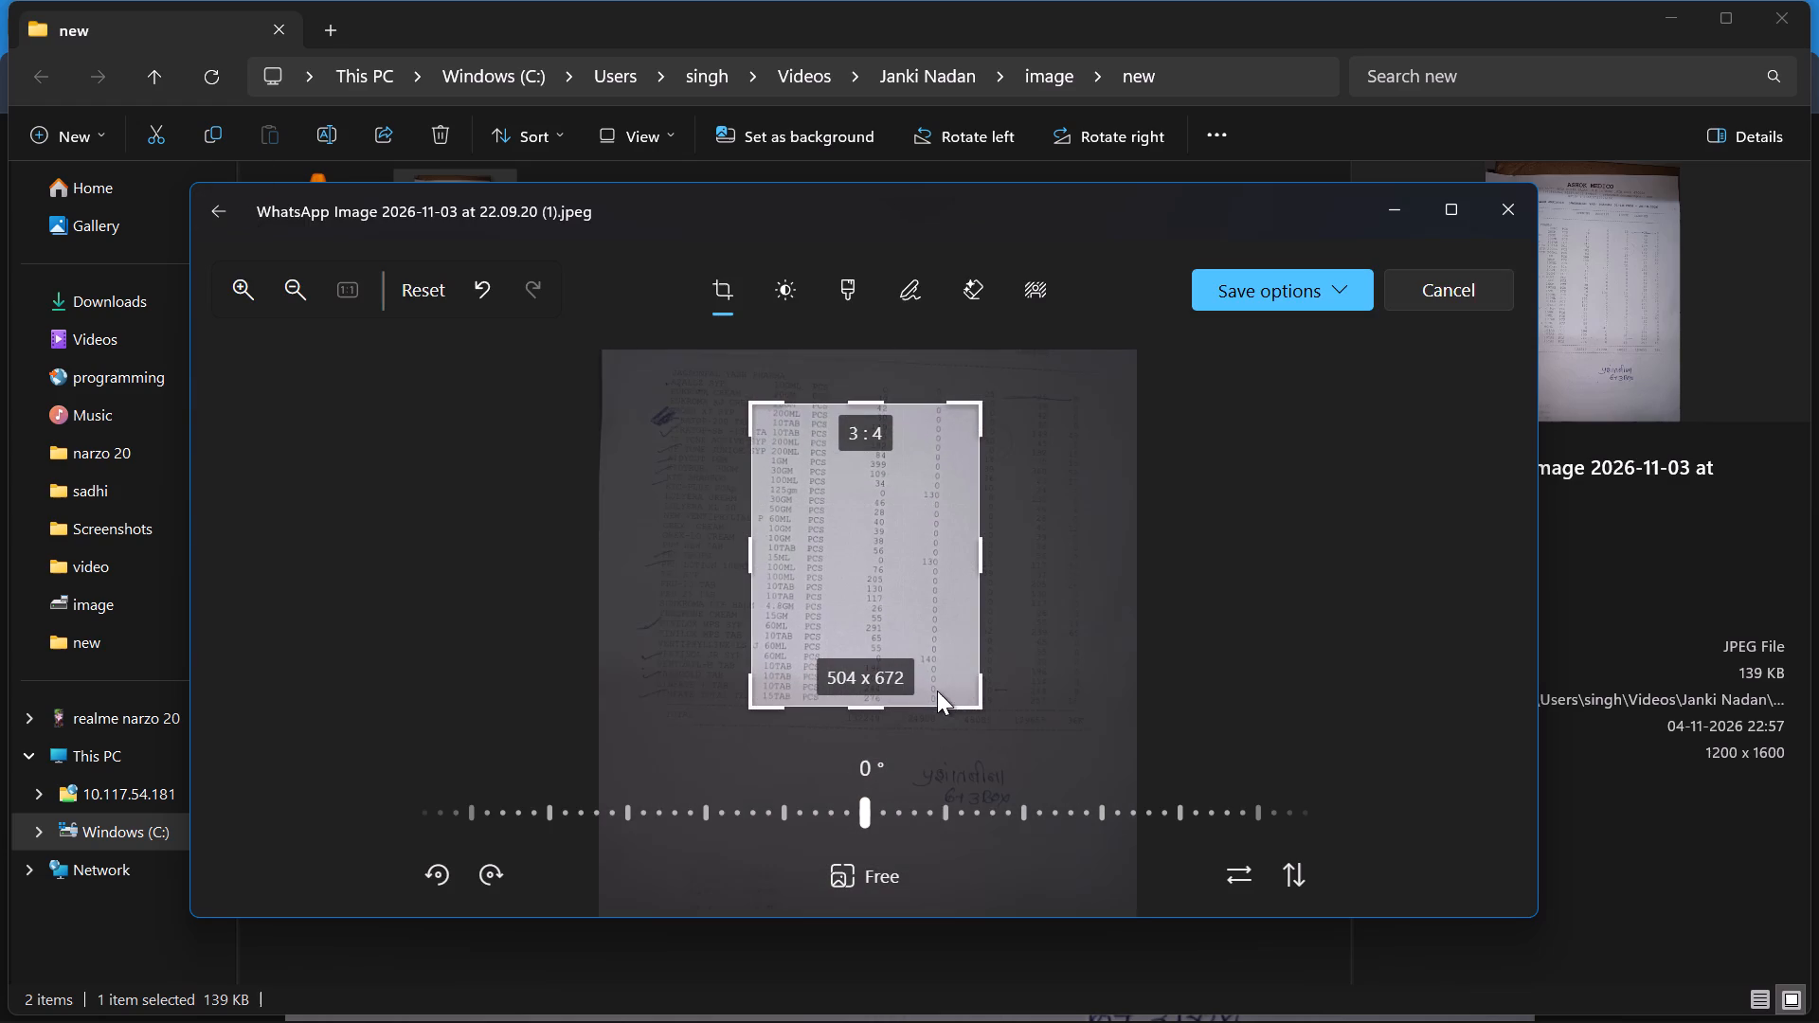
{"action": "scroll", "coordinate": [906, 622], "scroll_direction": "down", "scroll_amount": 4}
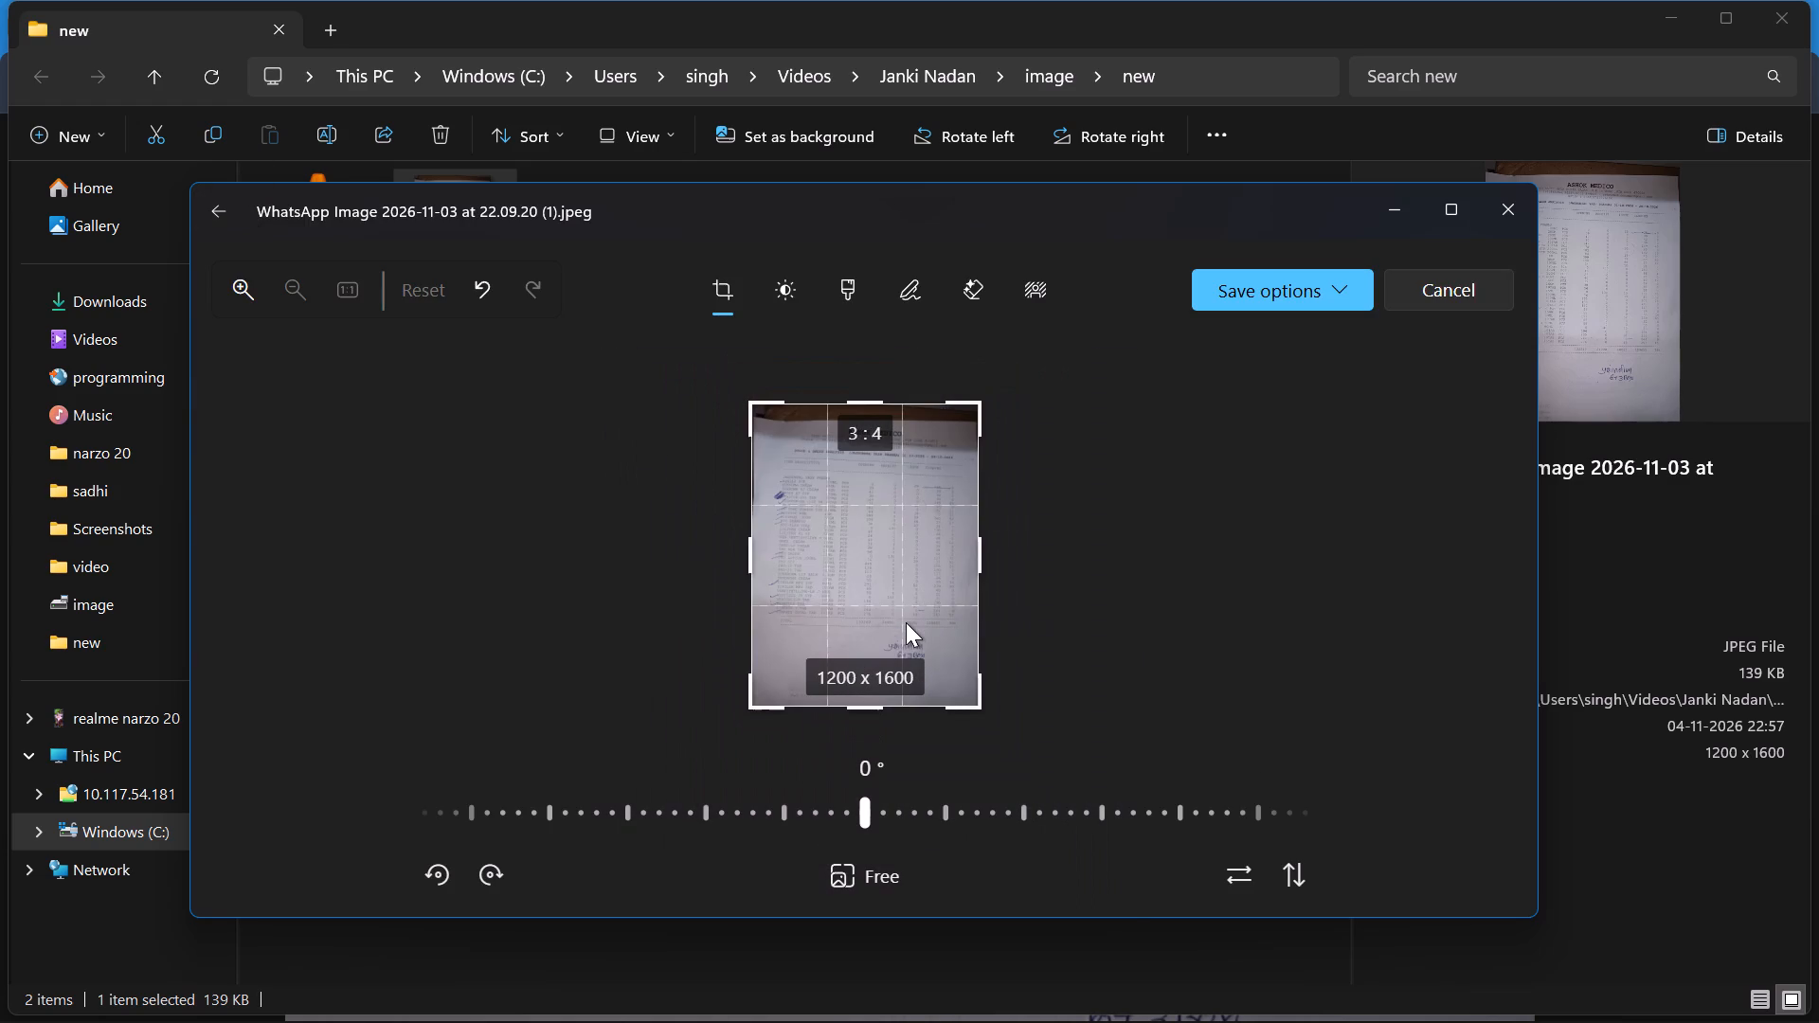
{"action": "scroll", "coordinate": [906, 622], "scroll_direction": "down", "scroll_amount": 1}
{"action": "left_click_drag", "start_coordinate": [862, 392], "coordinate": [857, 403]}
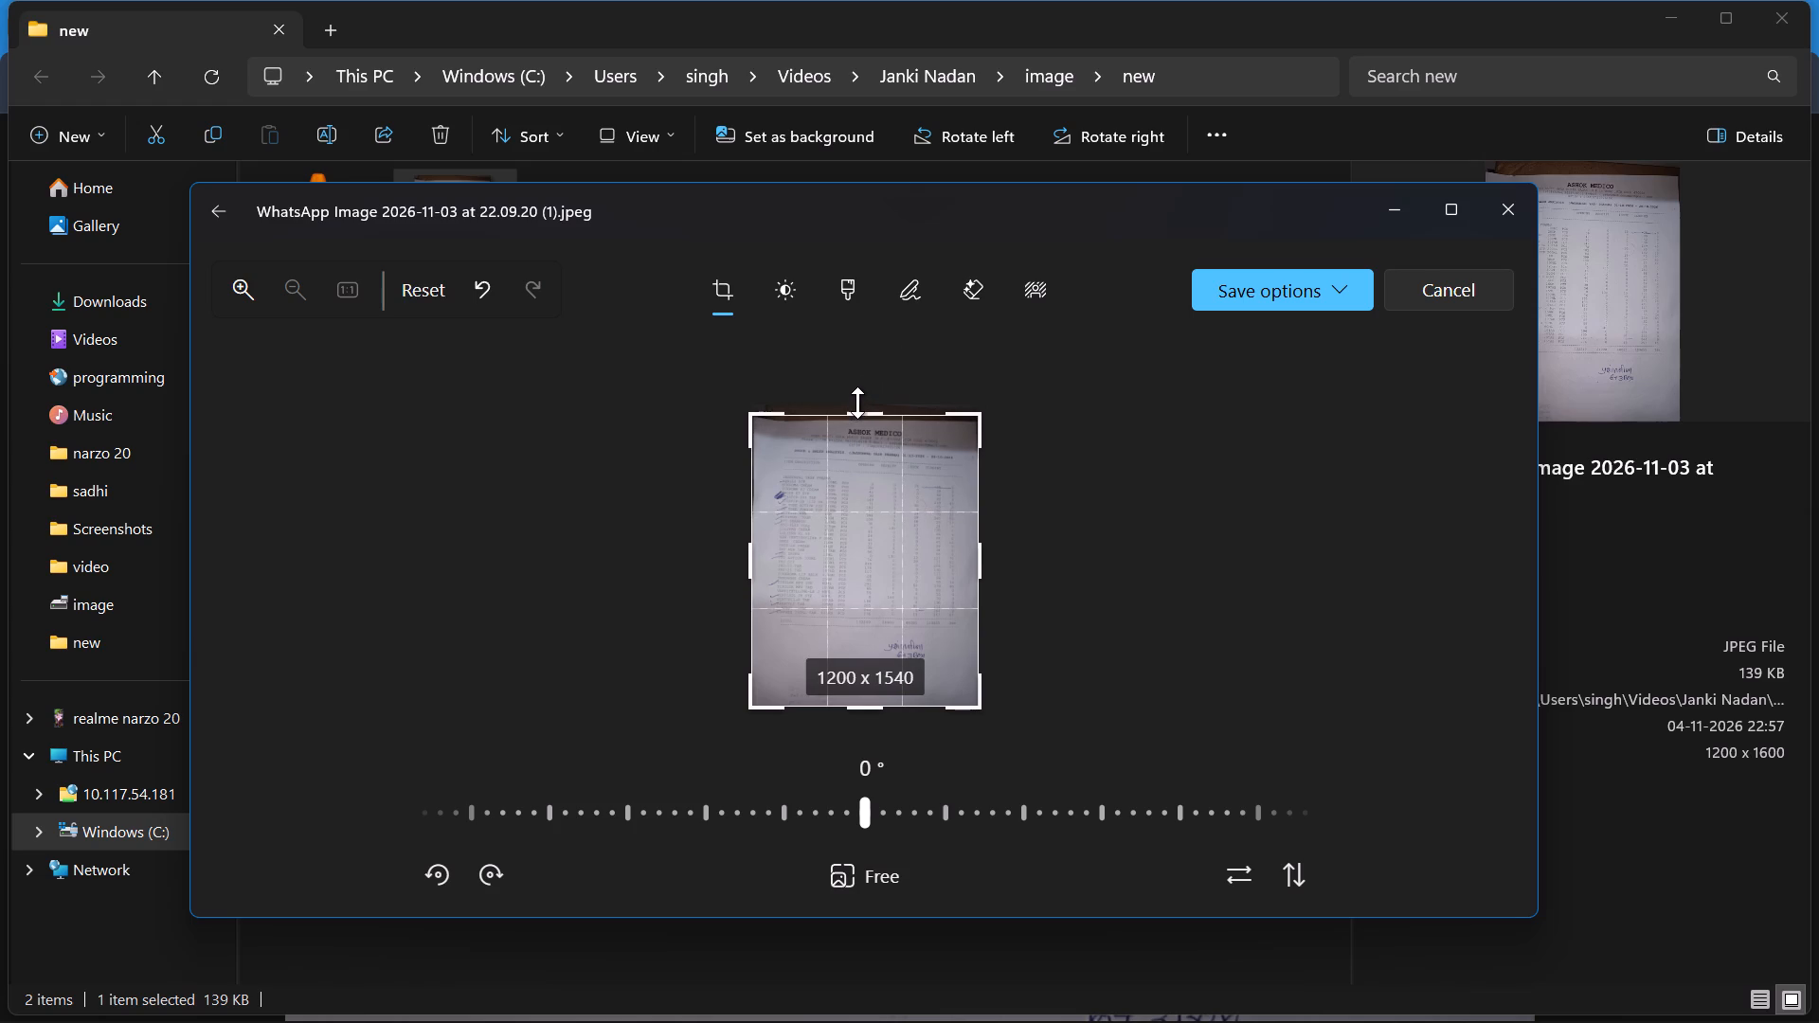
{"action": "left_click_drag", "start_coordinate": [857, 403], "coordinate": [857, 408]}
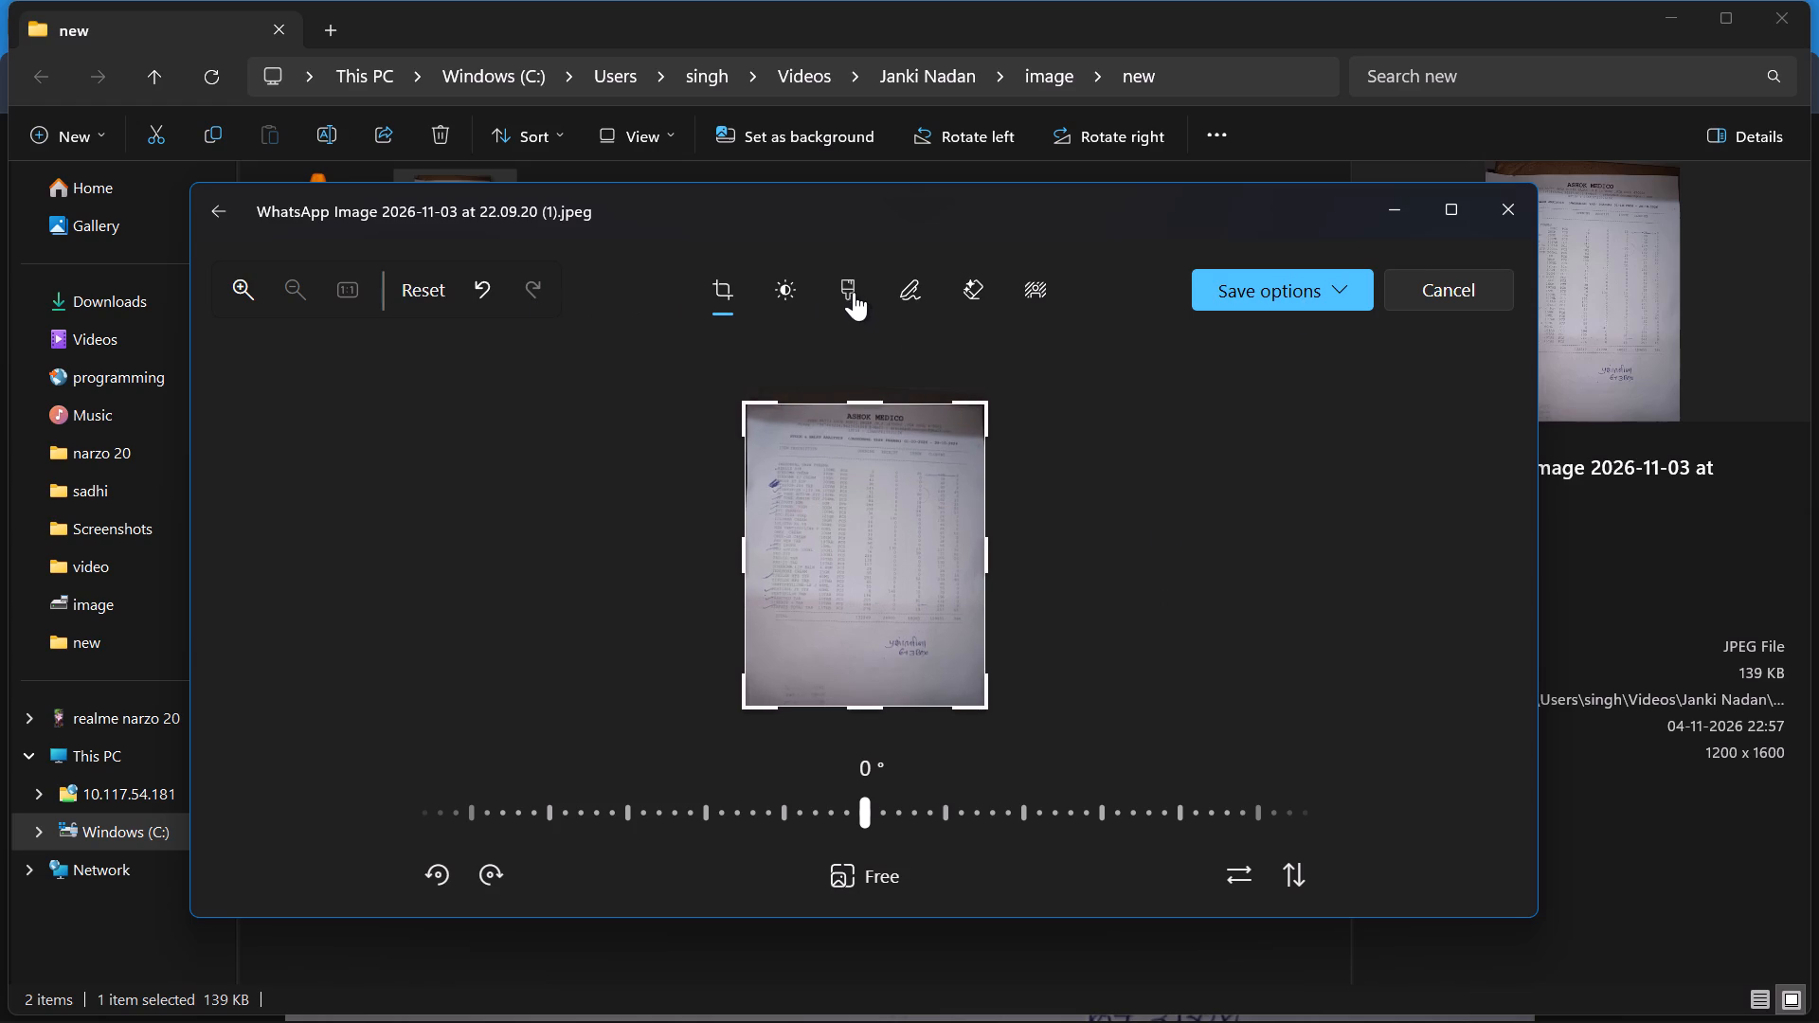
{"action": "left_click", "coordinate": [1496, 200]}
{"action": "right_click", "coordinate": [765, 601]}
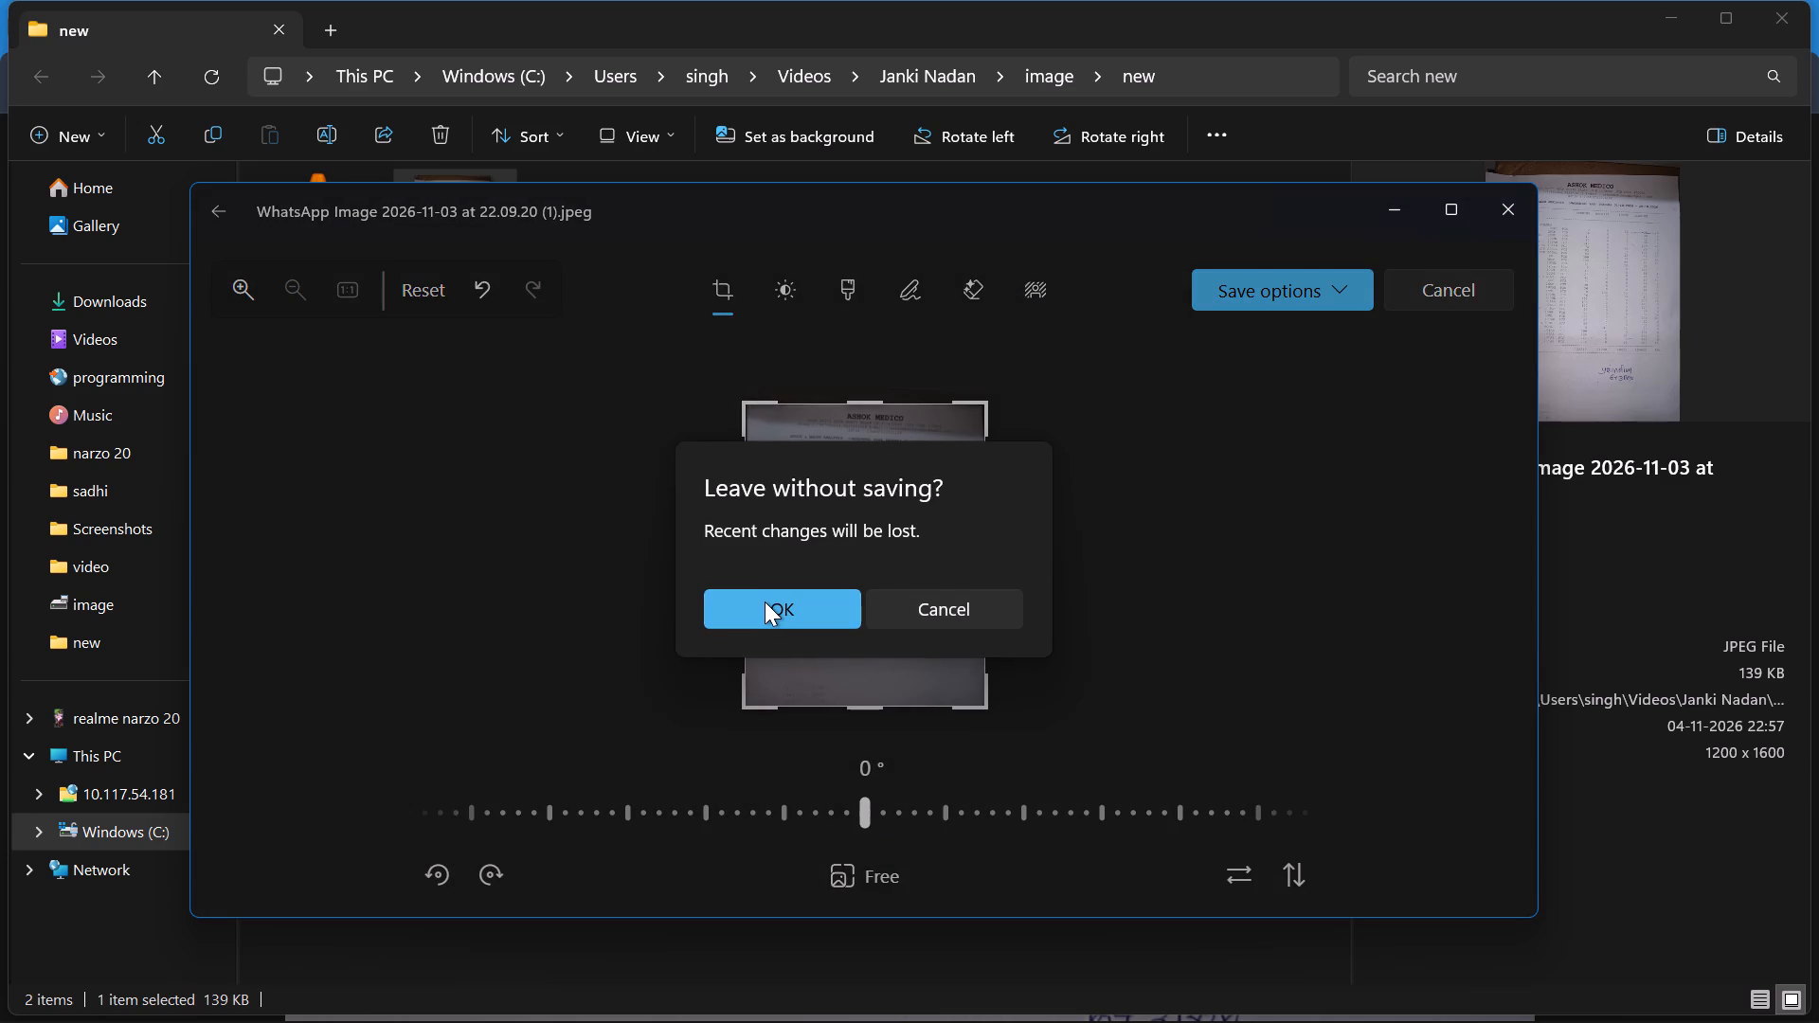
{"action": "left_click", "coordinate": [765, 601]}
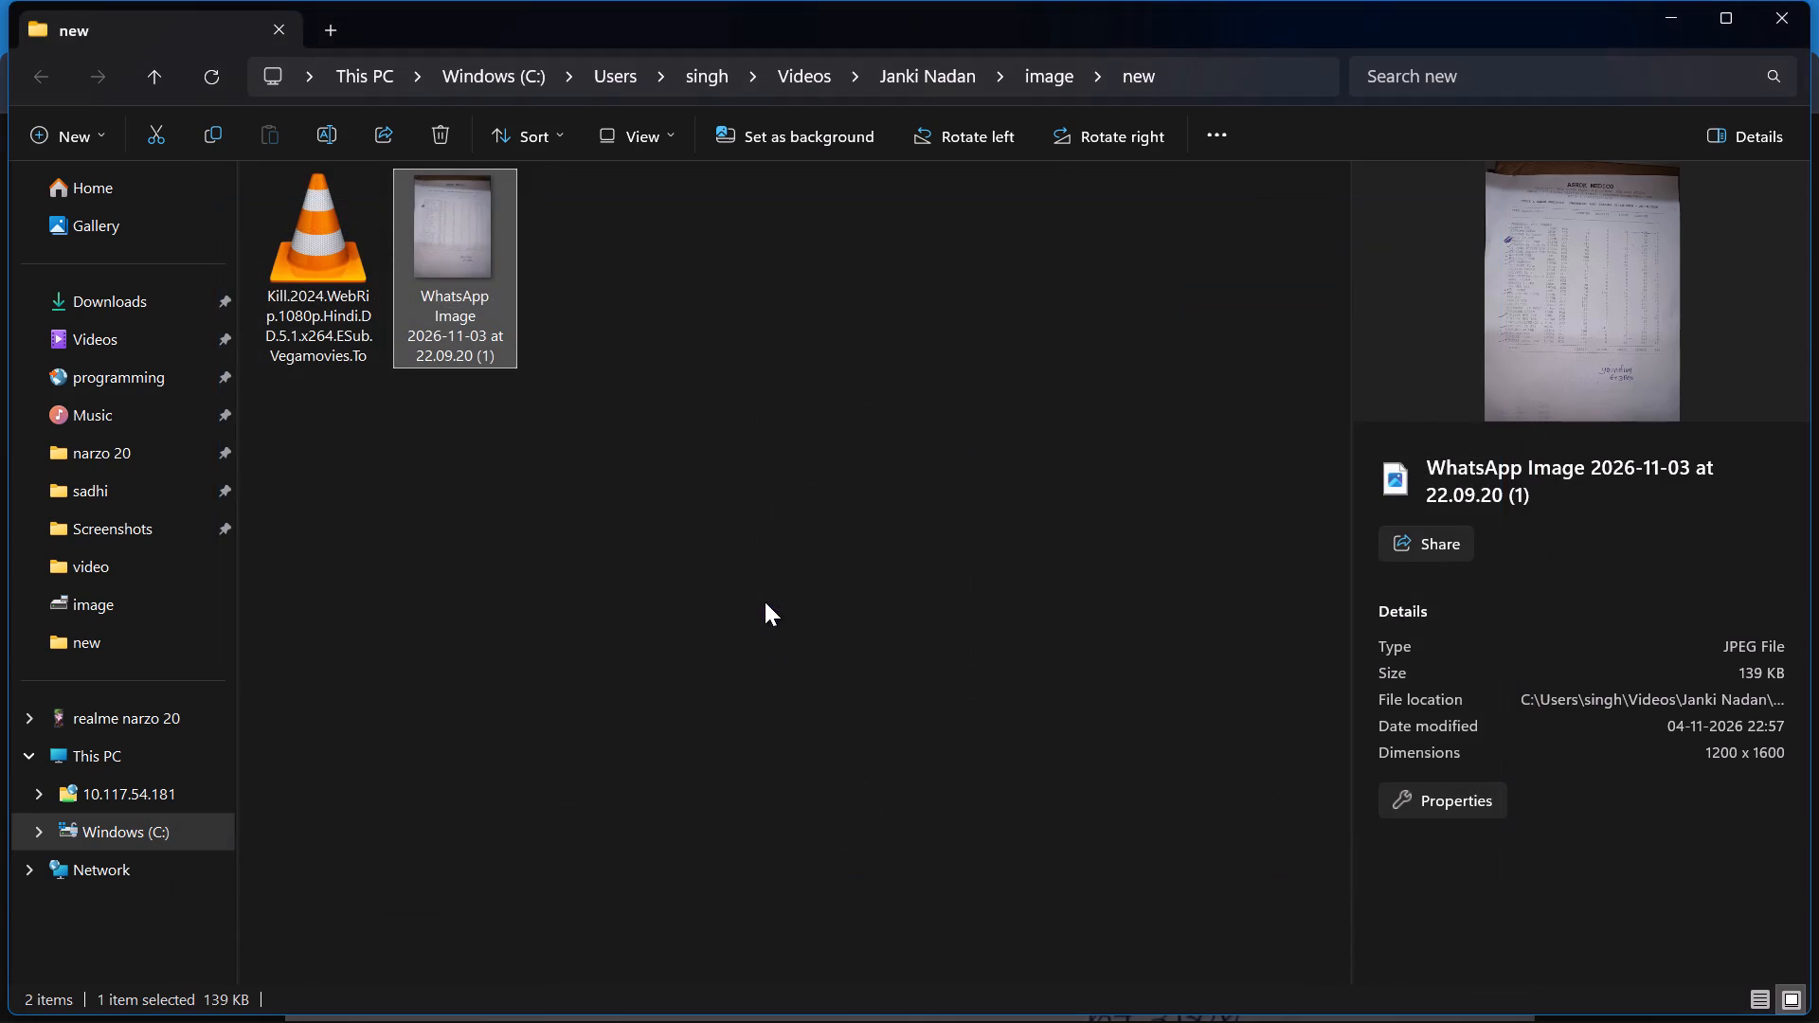
Open WhatsApp Image 2026-11-03 at 22.09.20 (1) in Paint and locate the Ventobil-M row's issue value.
{"action": "right_click", "coordinate": [471, 294]}
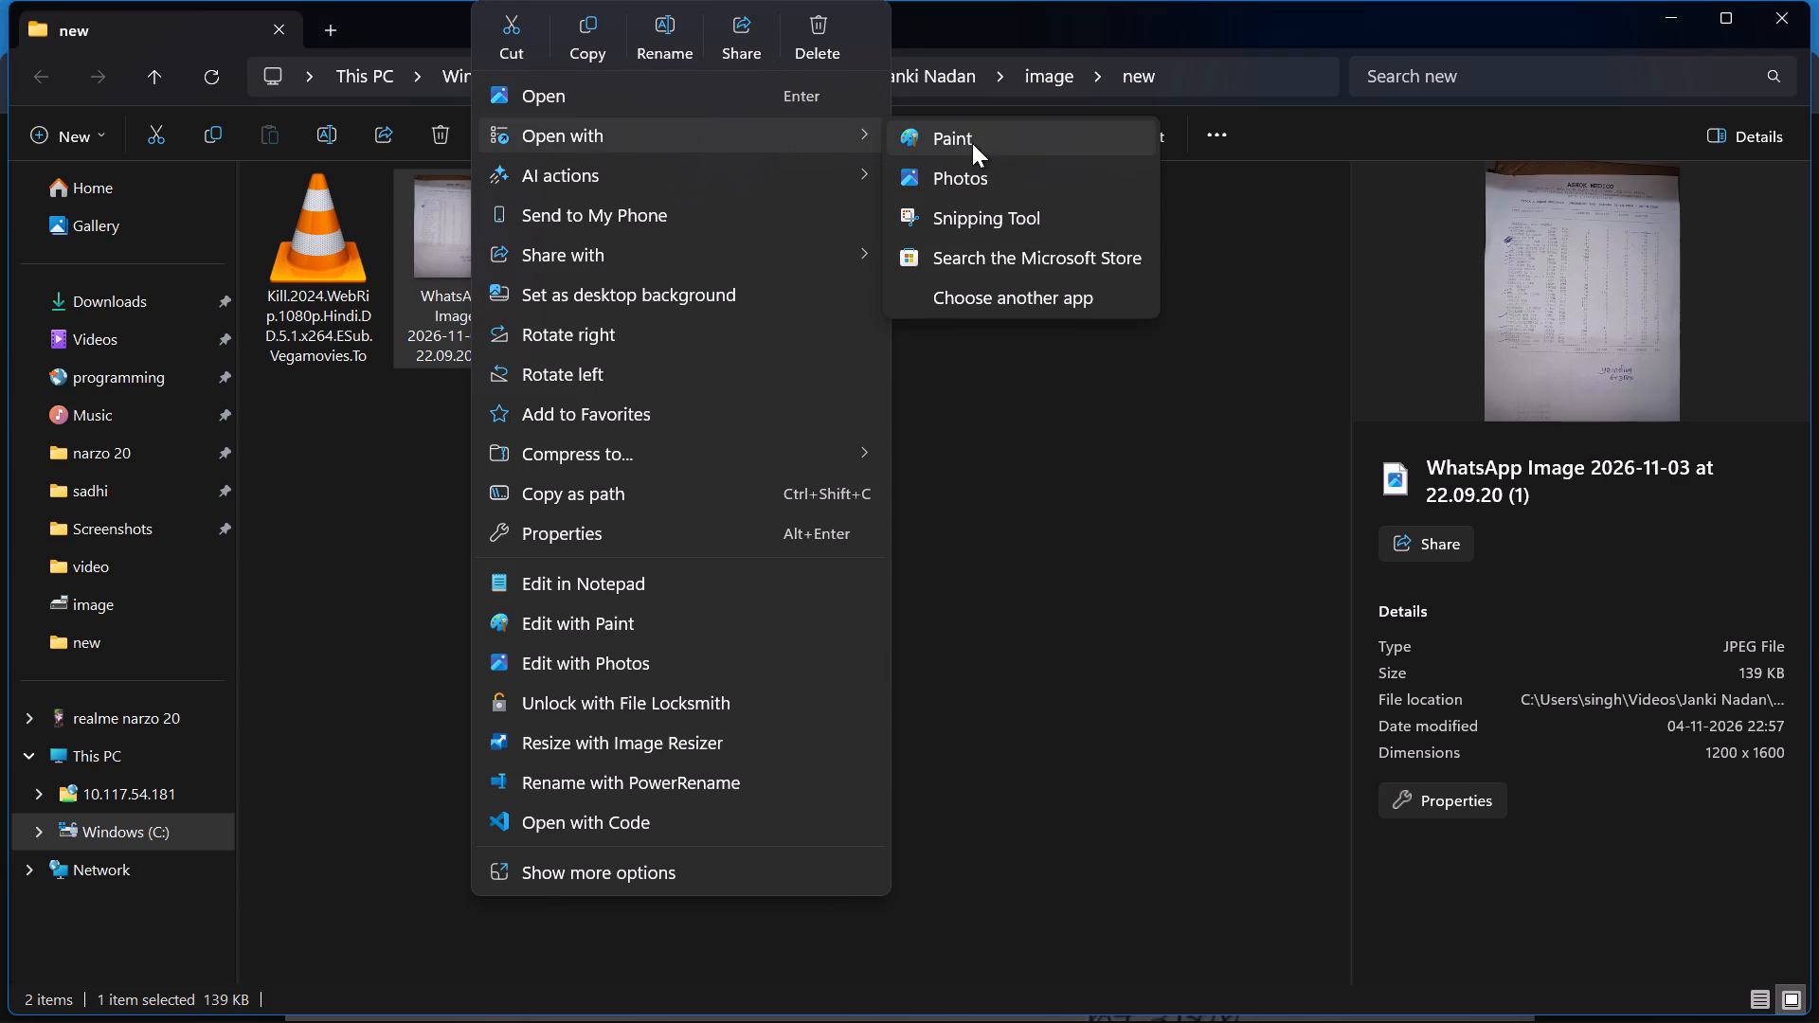
{"action": "left_click", "coordinate": [949, 139]}
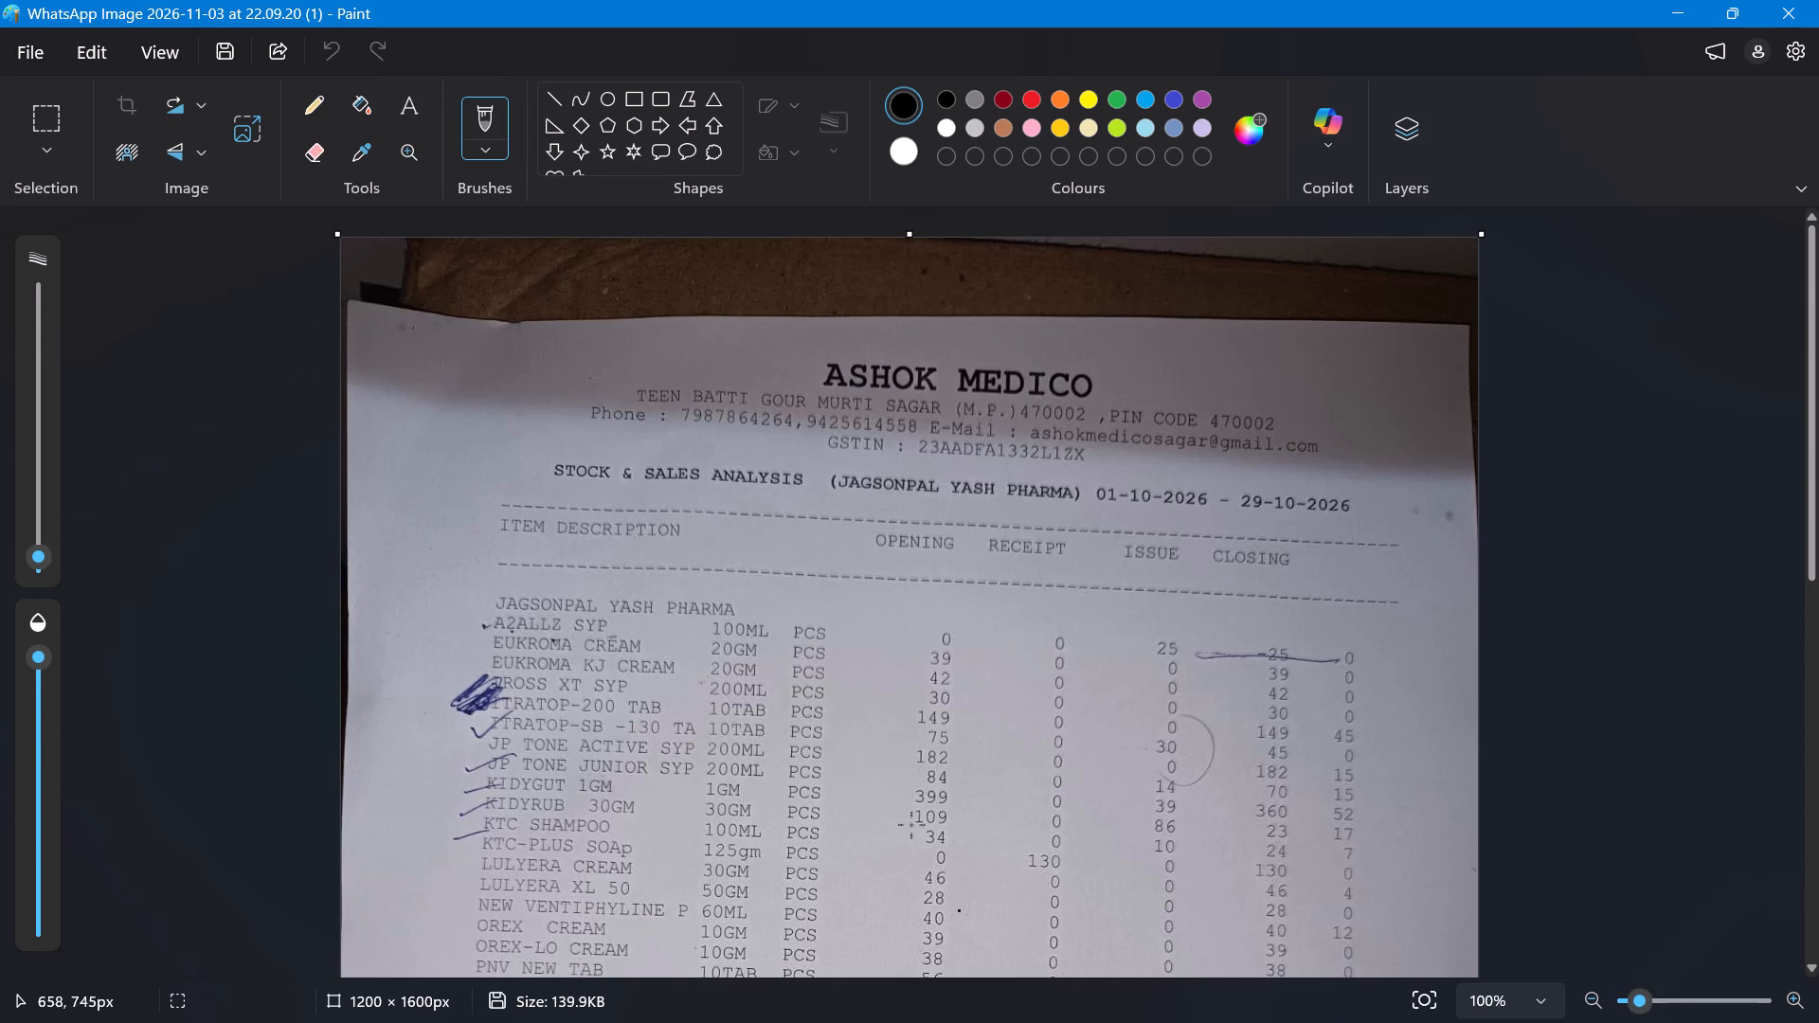
{"action": "scroll", "coordinate": [903, 798], "scroll_direction": "down", "scroll_amount": 1}
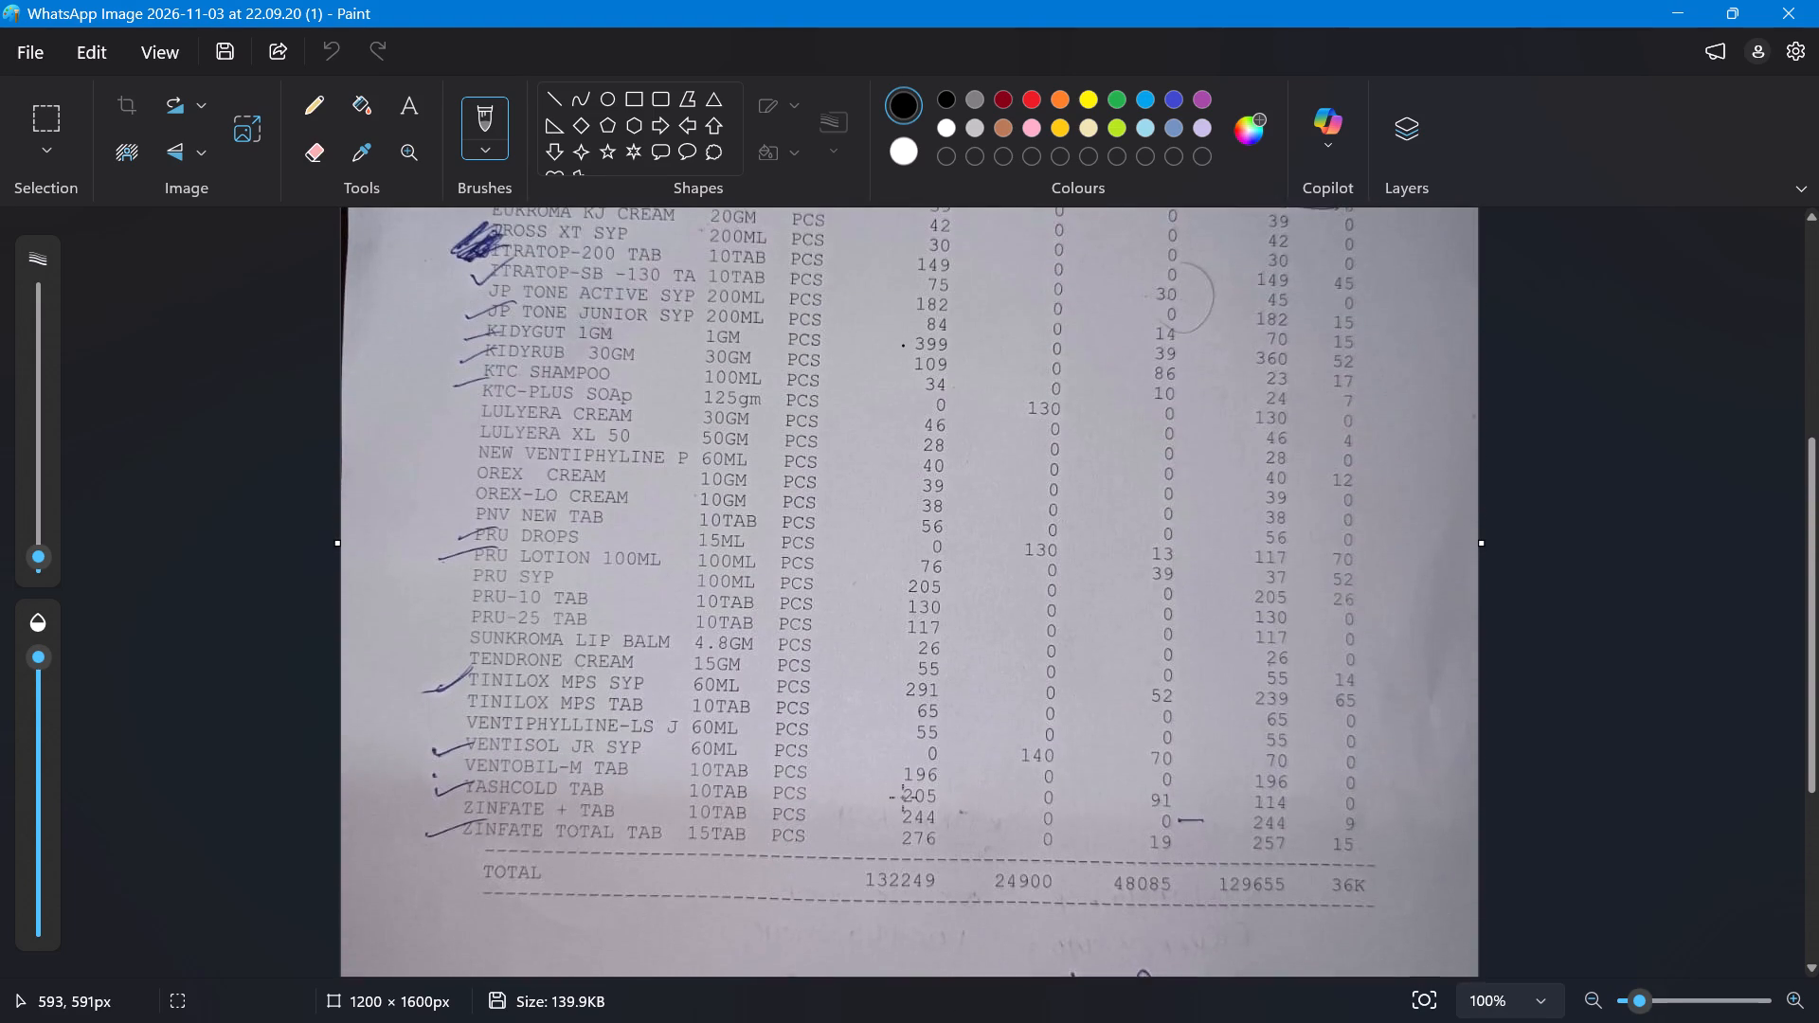
{"action": "scroll", "coordinate": [903, 798], "scroll_direction": "down", "scroll_amount": 1}
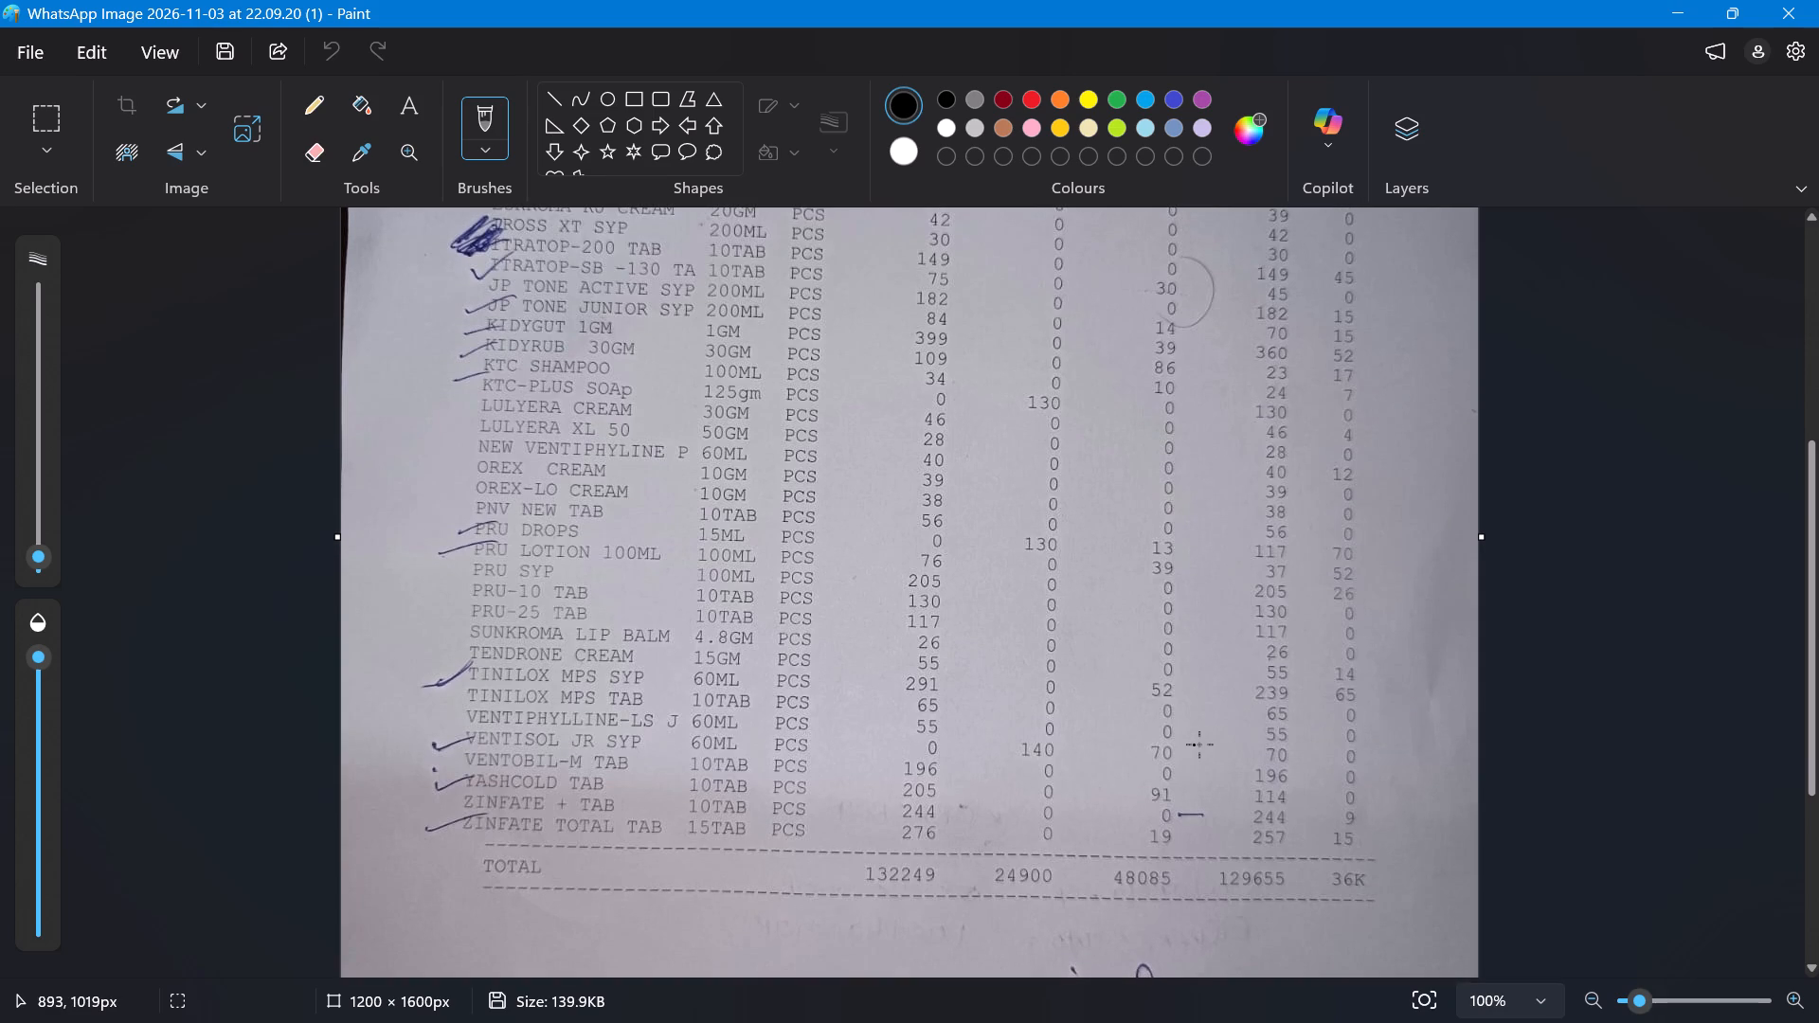
{"action": "scroll", "coordinate": [1199, 745], "scroll_direction": "up", "scroll_amount": 3, "text": "ctrl"}
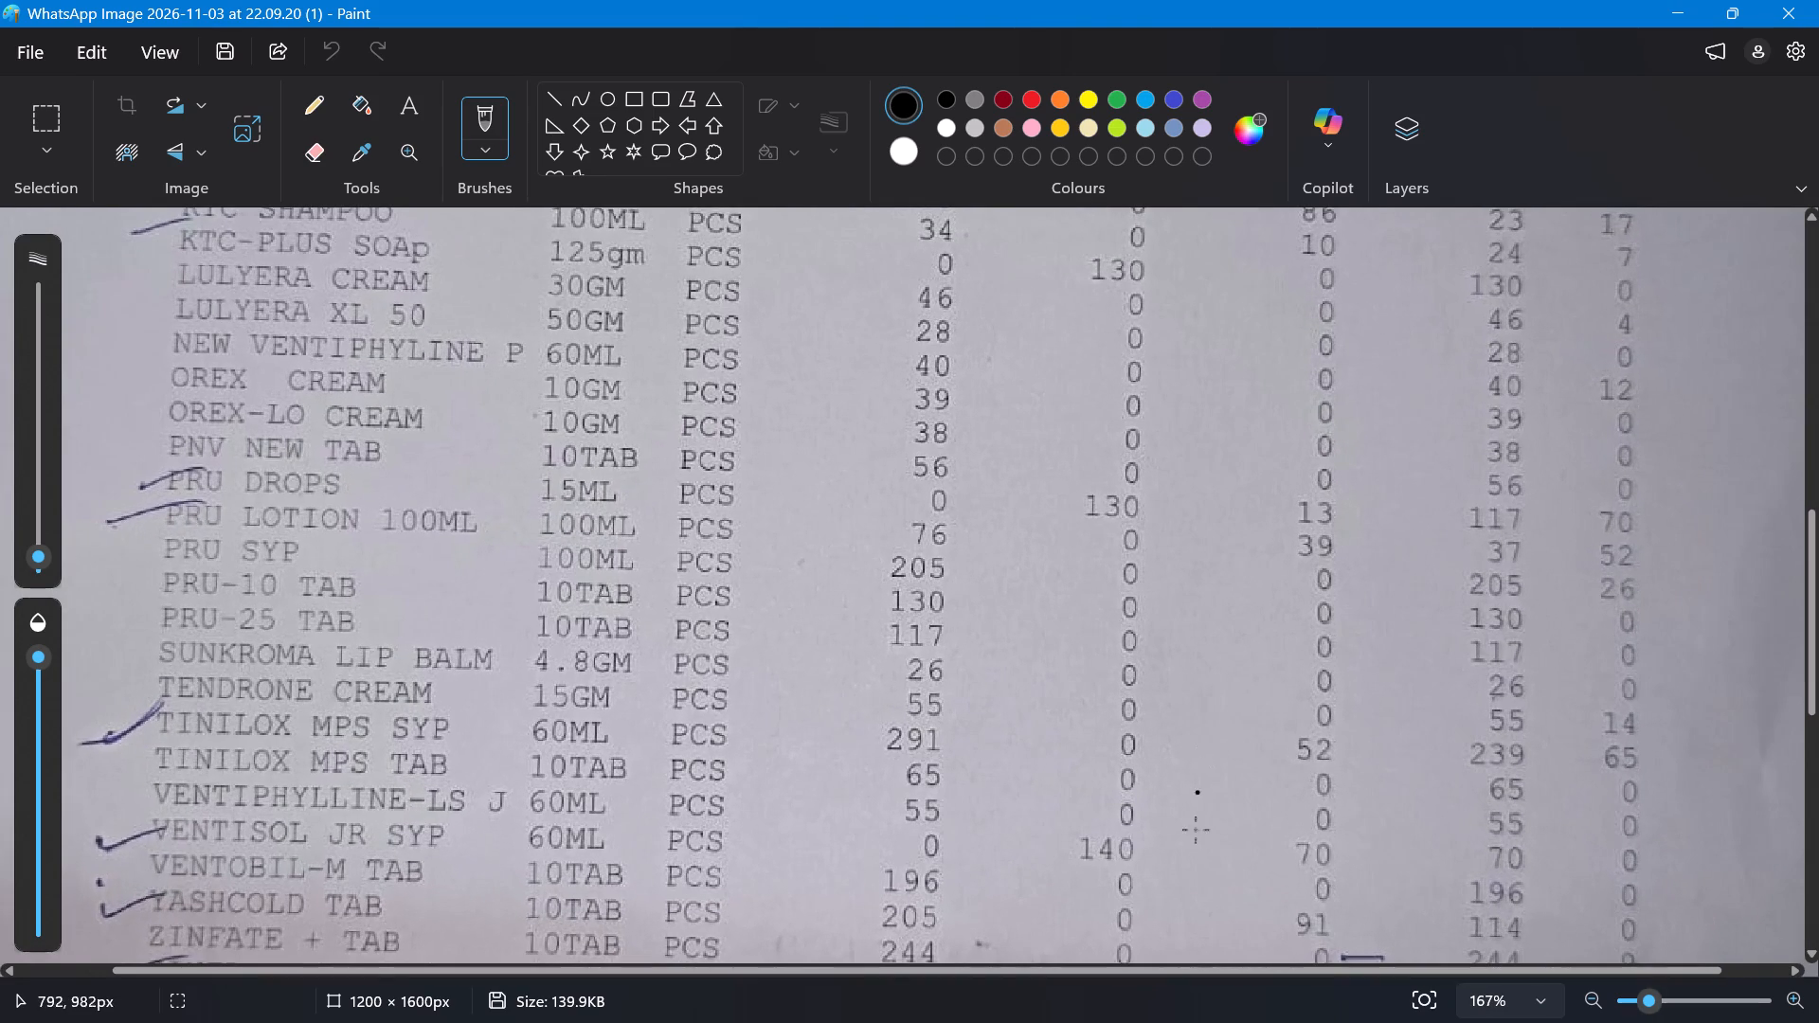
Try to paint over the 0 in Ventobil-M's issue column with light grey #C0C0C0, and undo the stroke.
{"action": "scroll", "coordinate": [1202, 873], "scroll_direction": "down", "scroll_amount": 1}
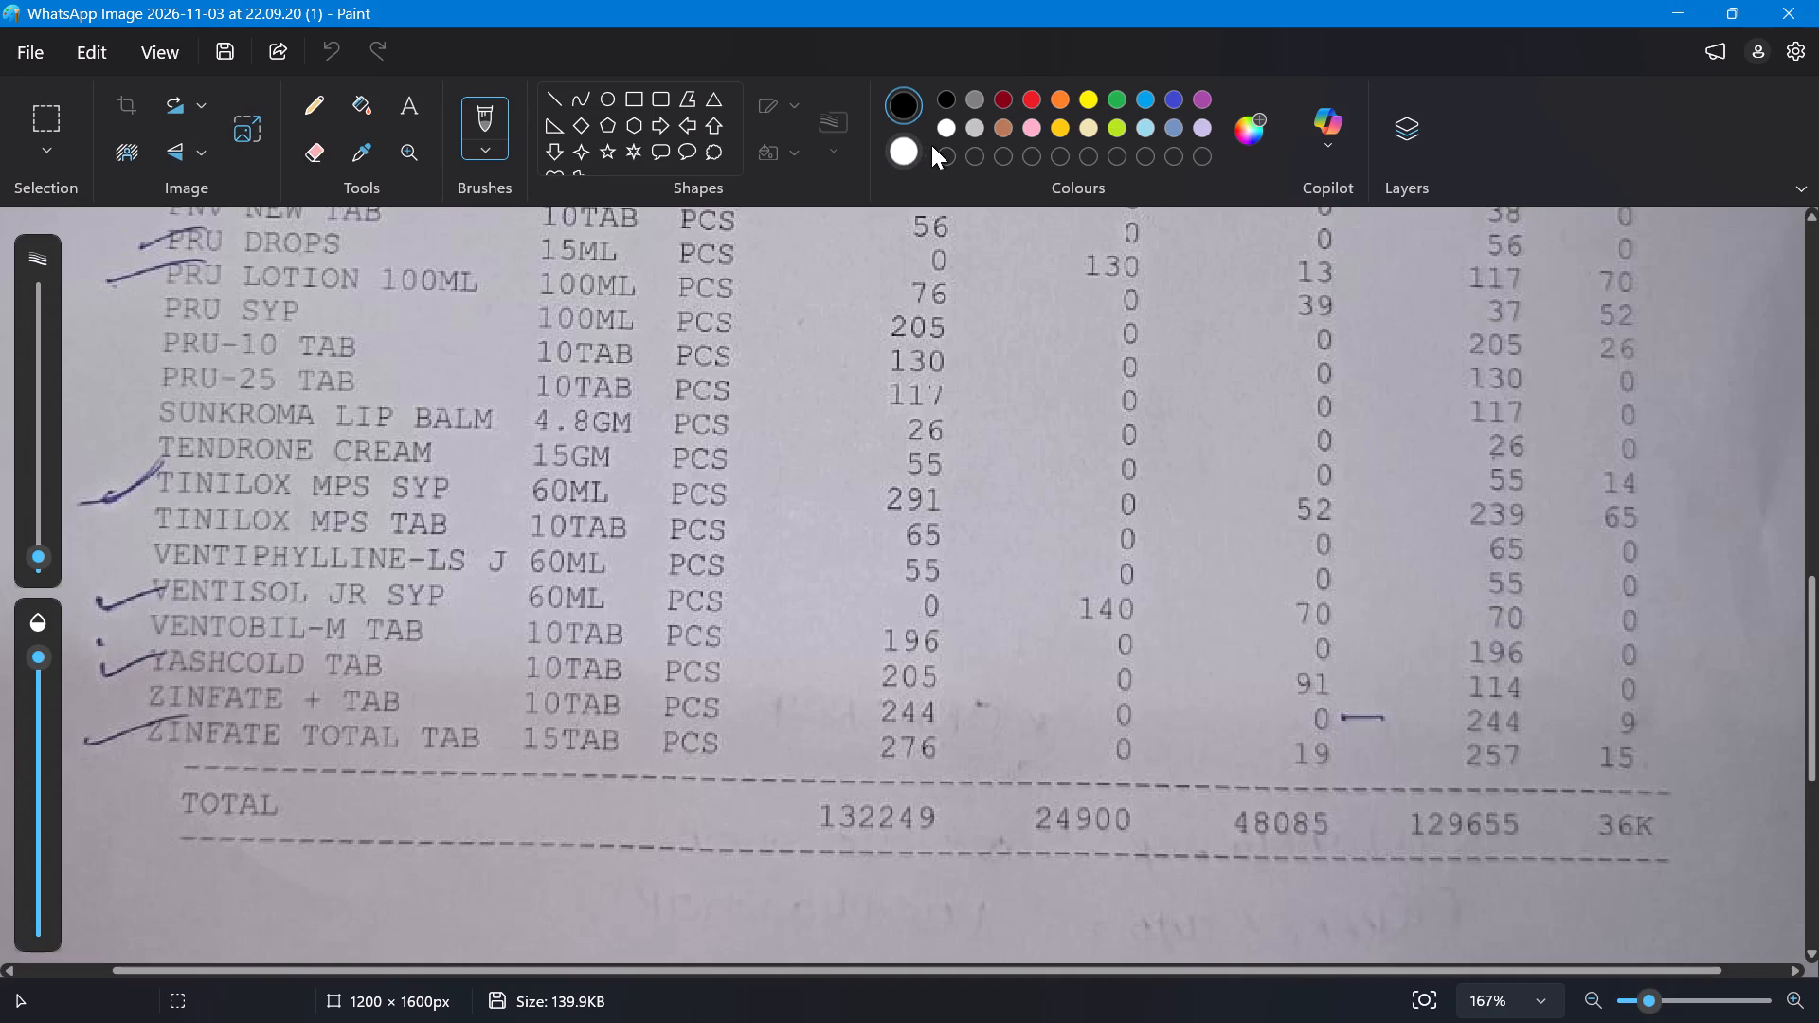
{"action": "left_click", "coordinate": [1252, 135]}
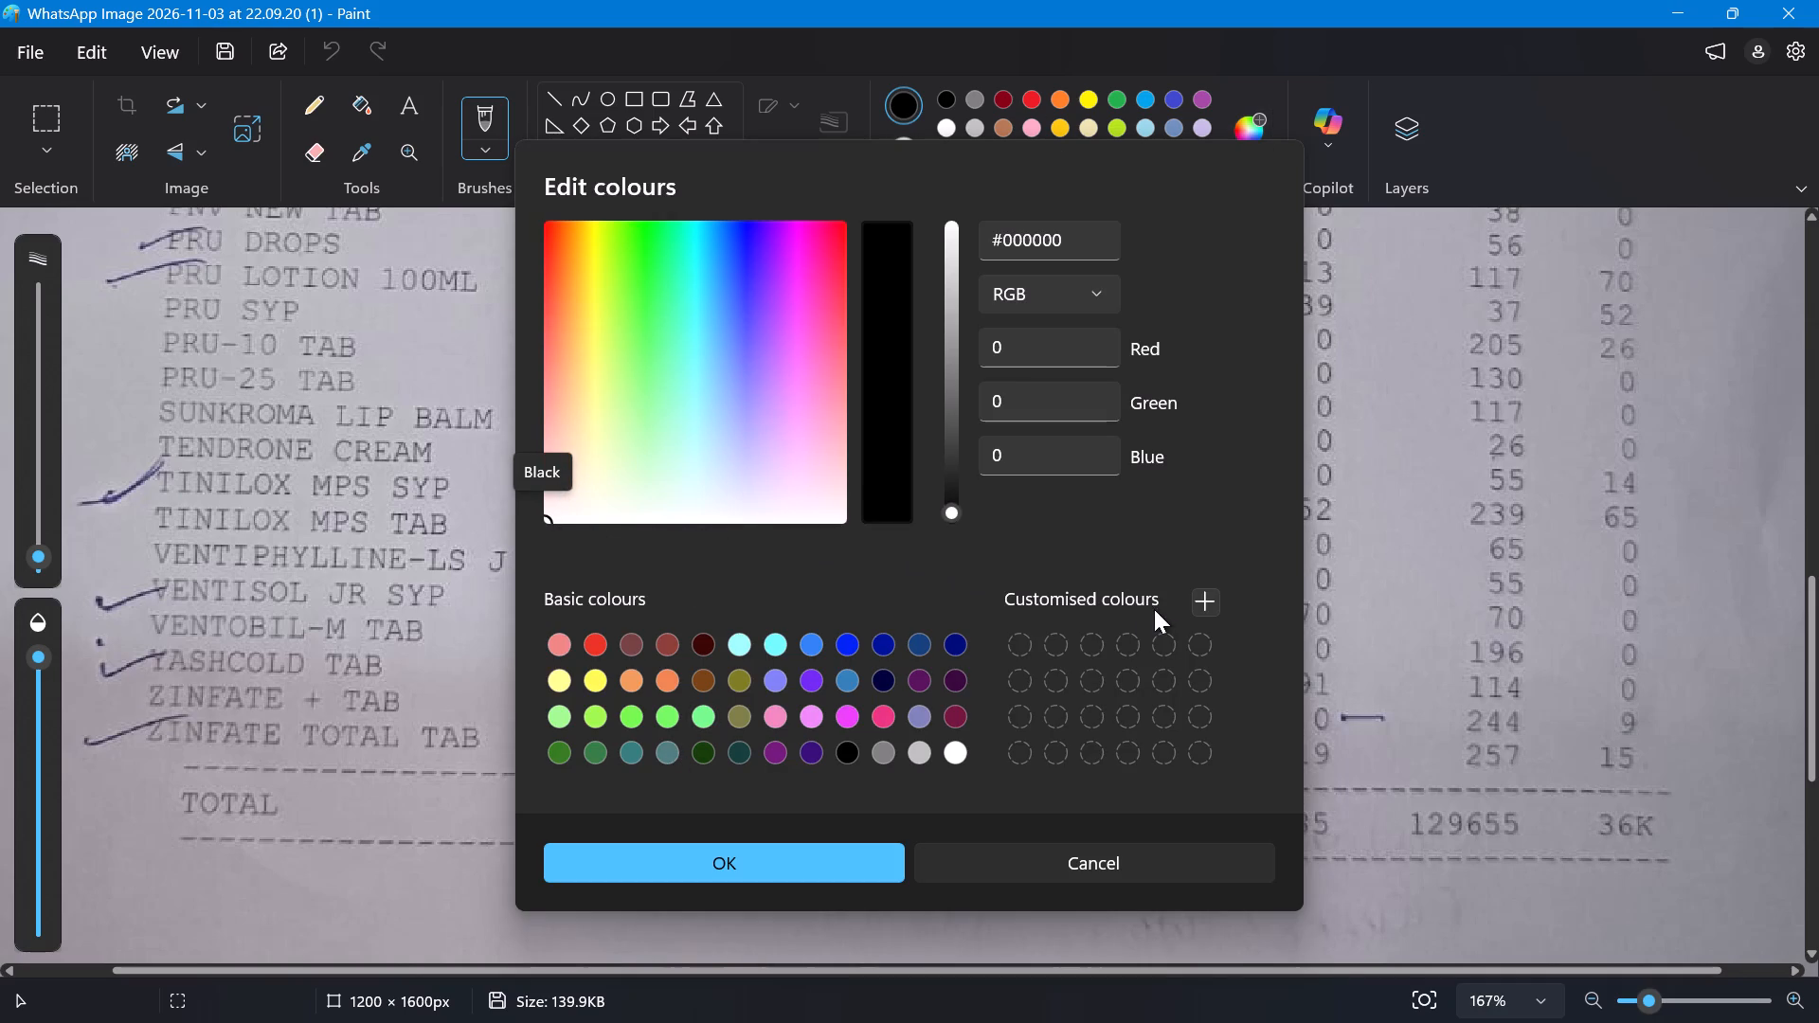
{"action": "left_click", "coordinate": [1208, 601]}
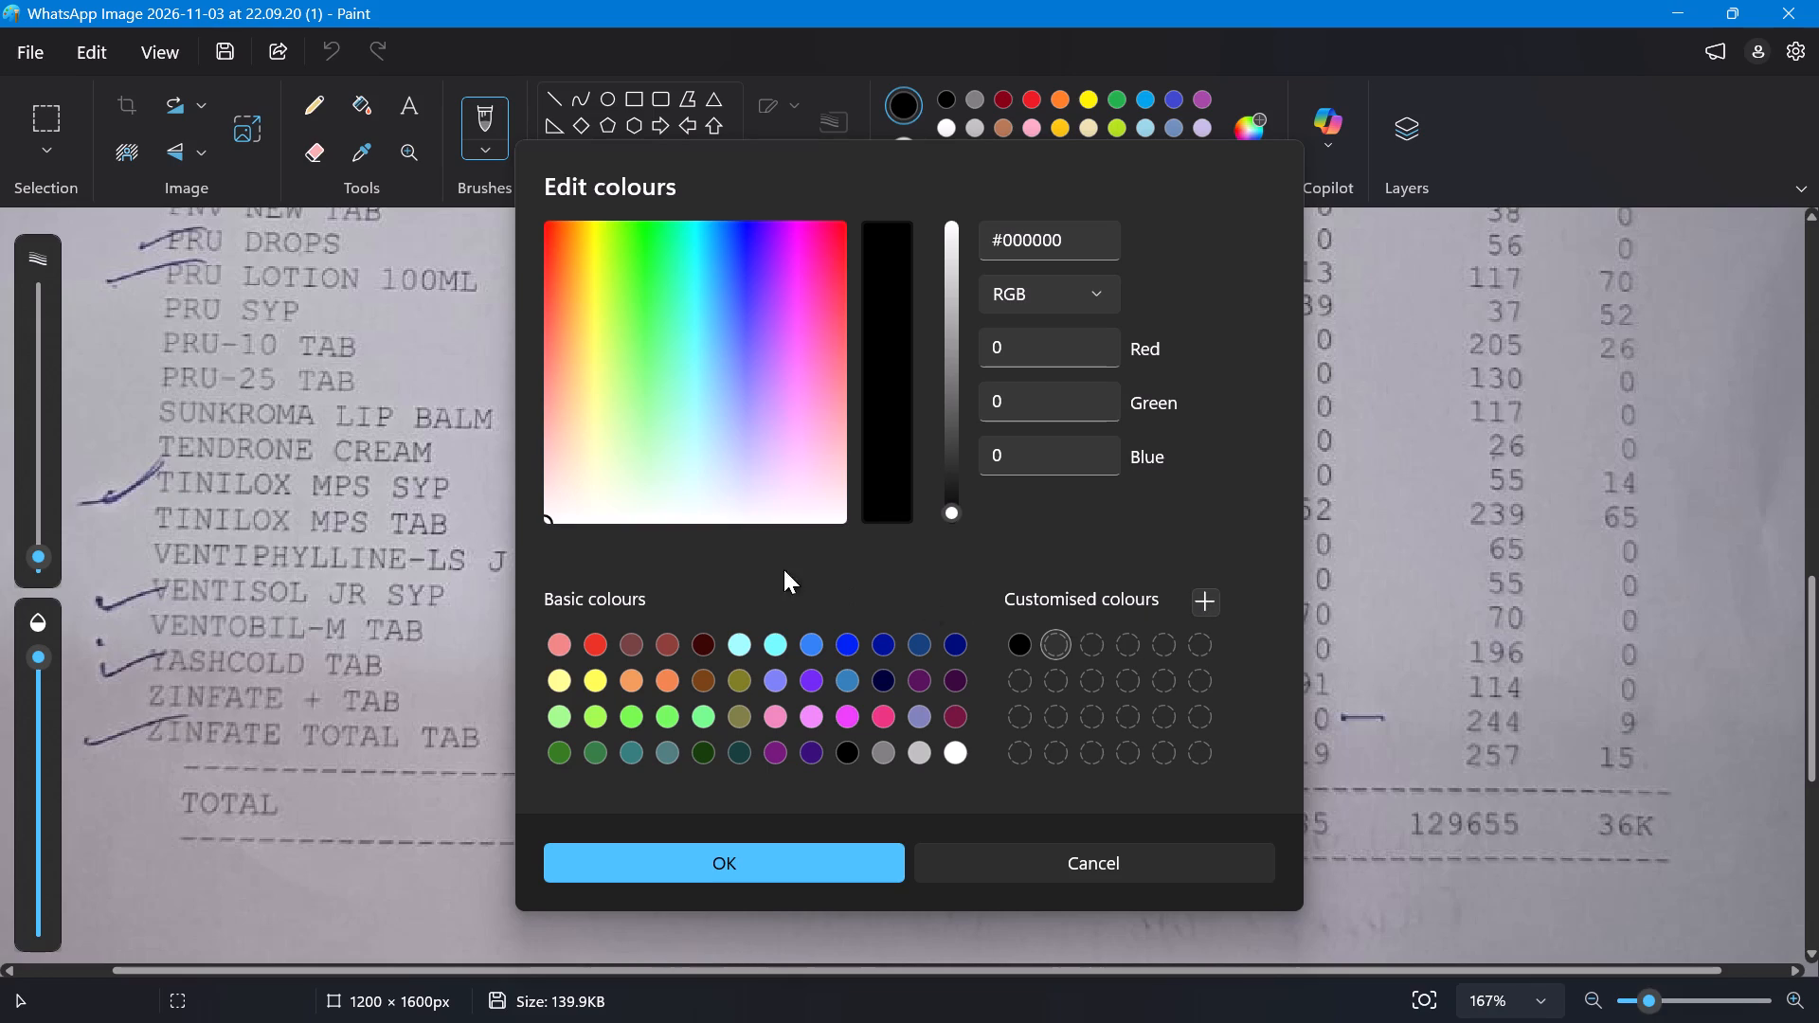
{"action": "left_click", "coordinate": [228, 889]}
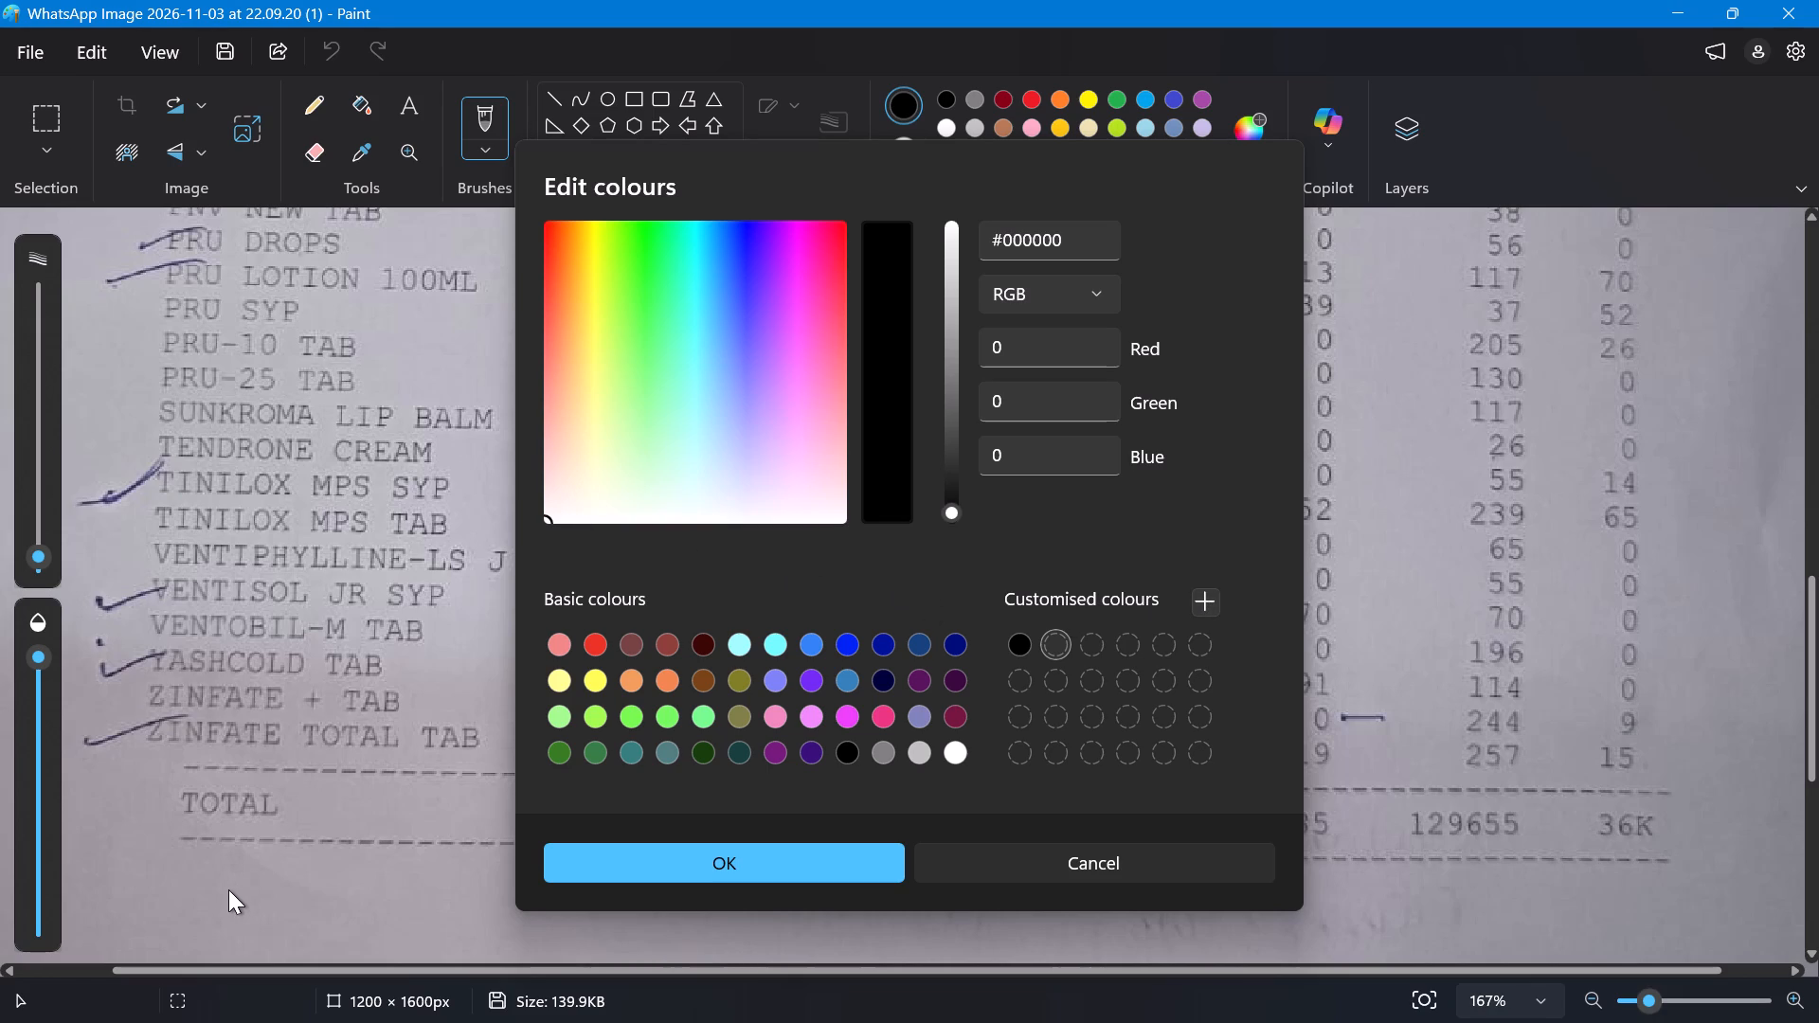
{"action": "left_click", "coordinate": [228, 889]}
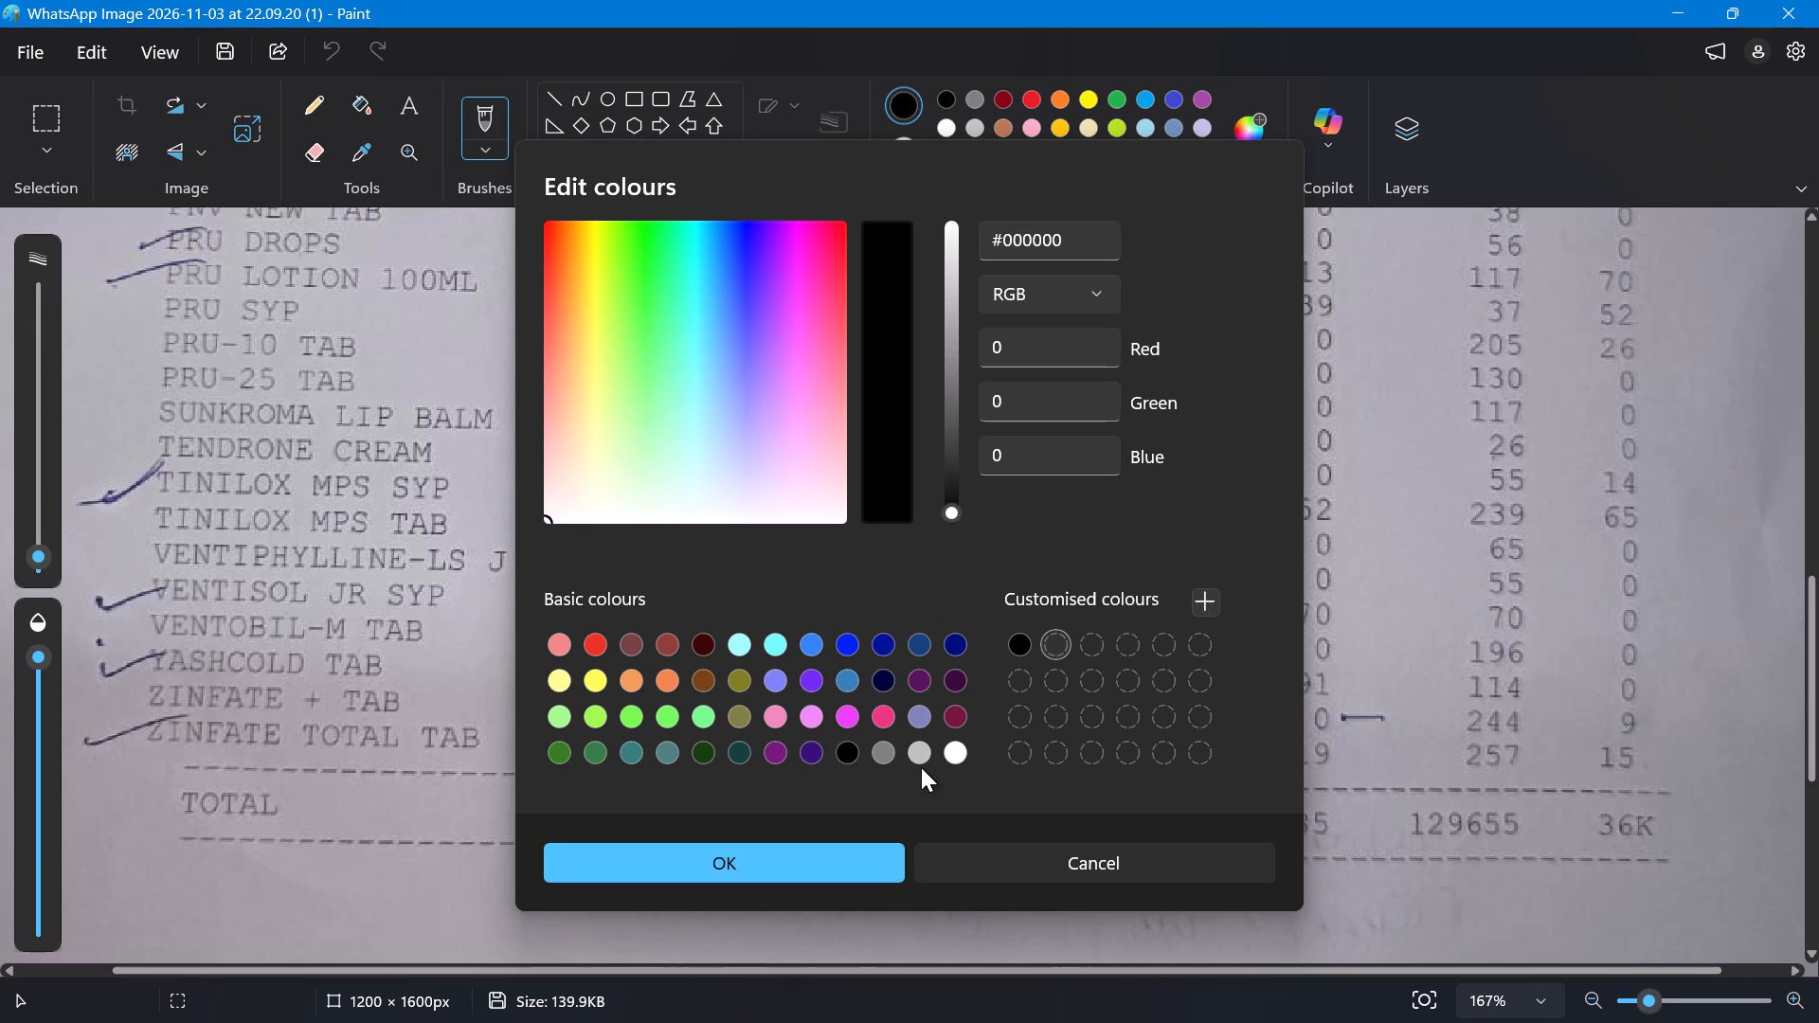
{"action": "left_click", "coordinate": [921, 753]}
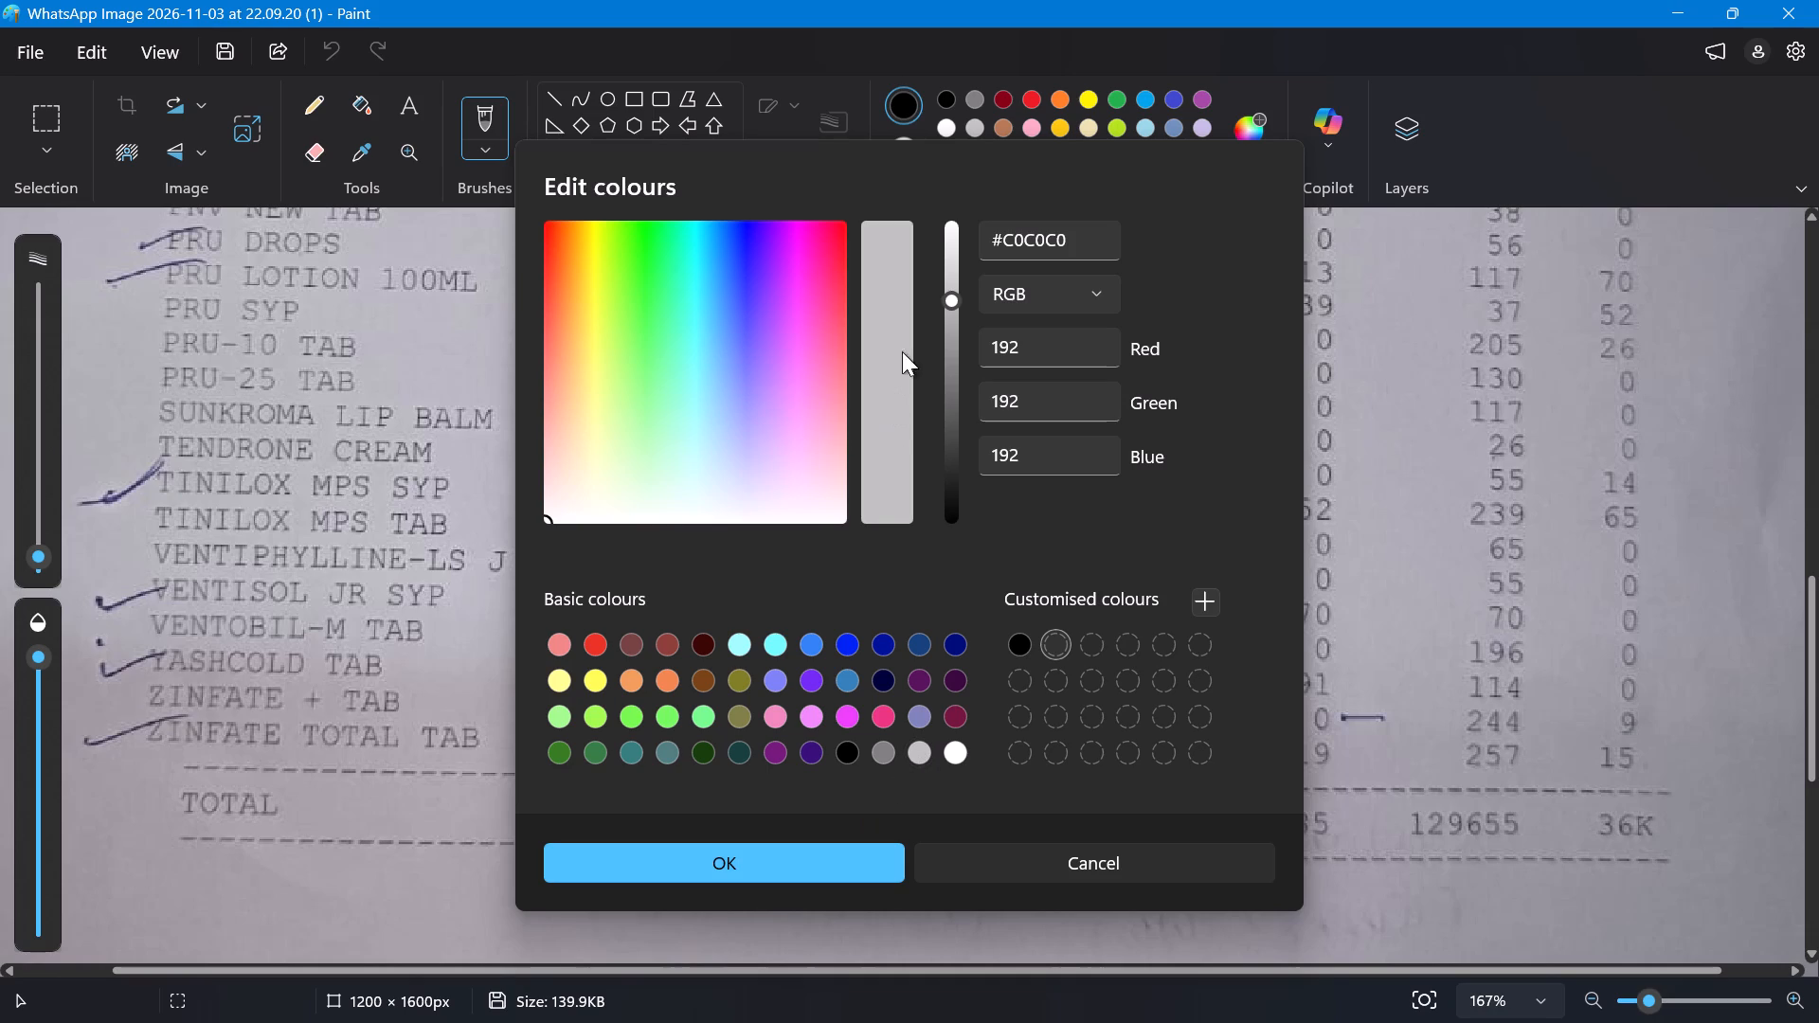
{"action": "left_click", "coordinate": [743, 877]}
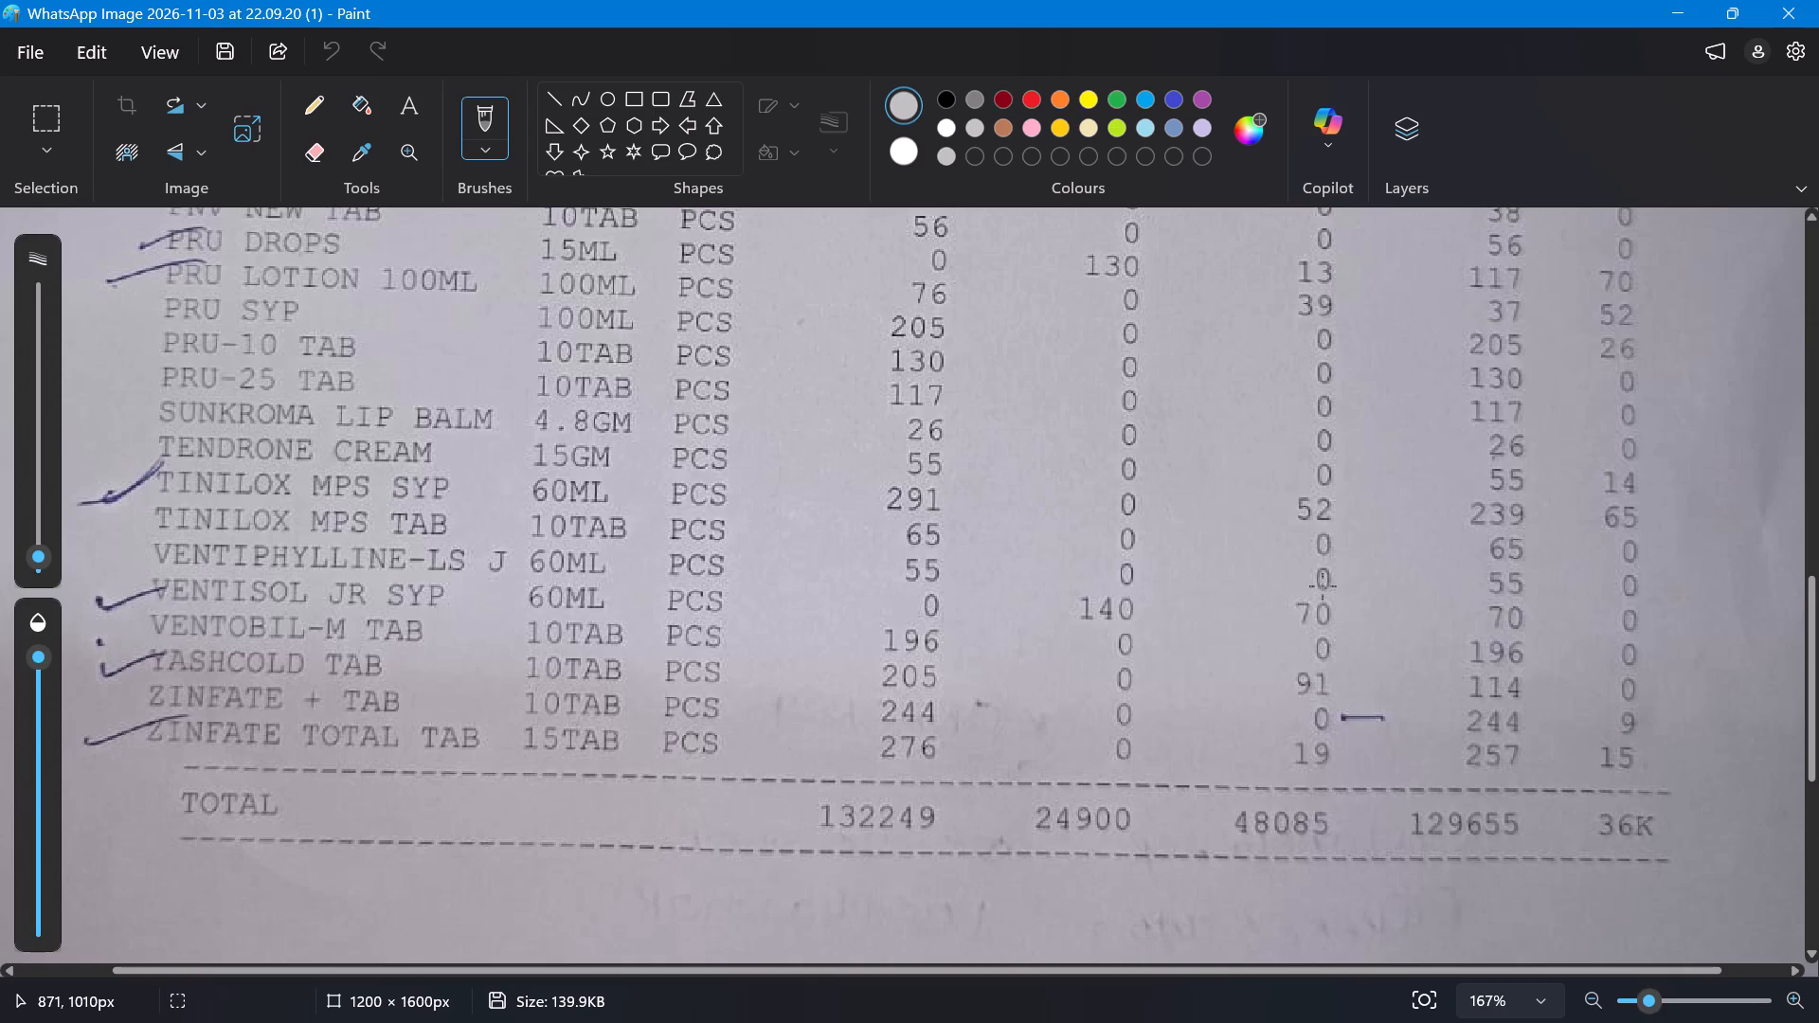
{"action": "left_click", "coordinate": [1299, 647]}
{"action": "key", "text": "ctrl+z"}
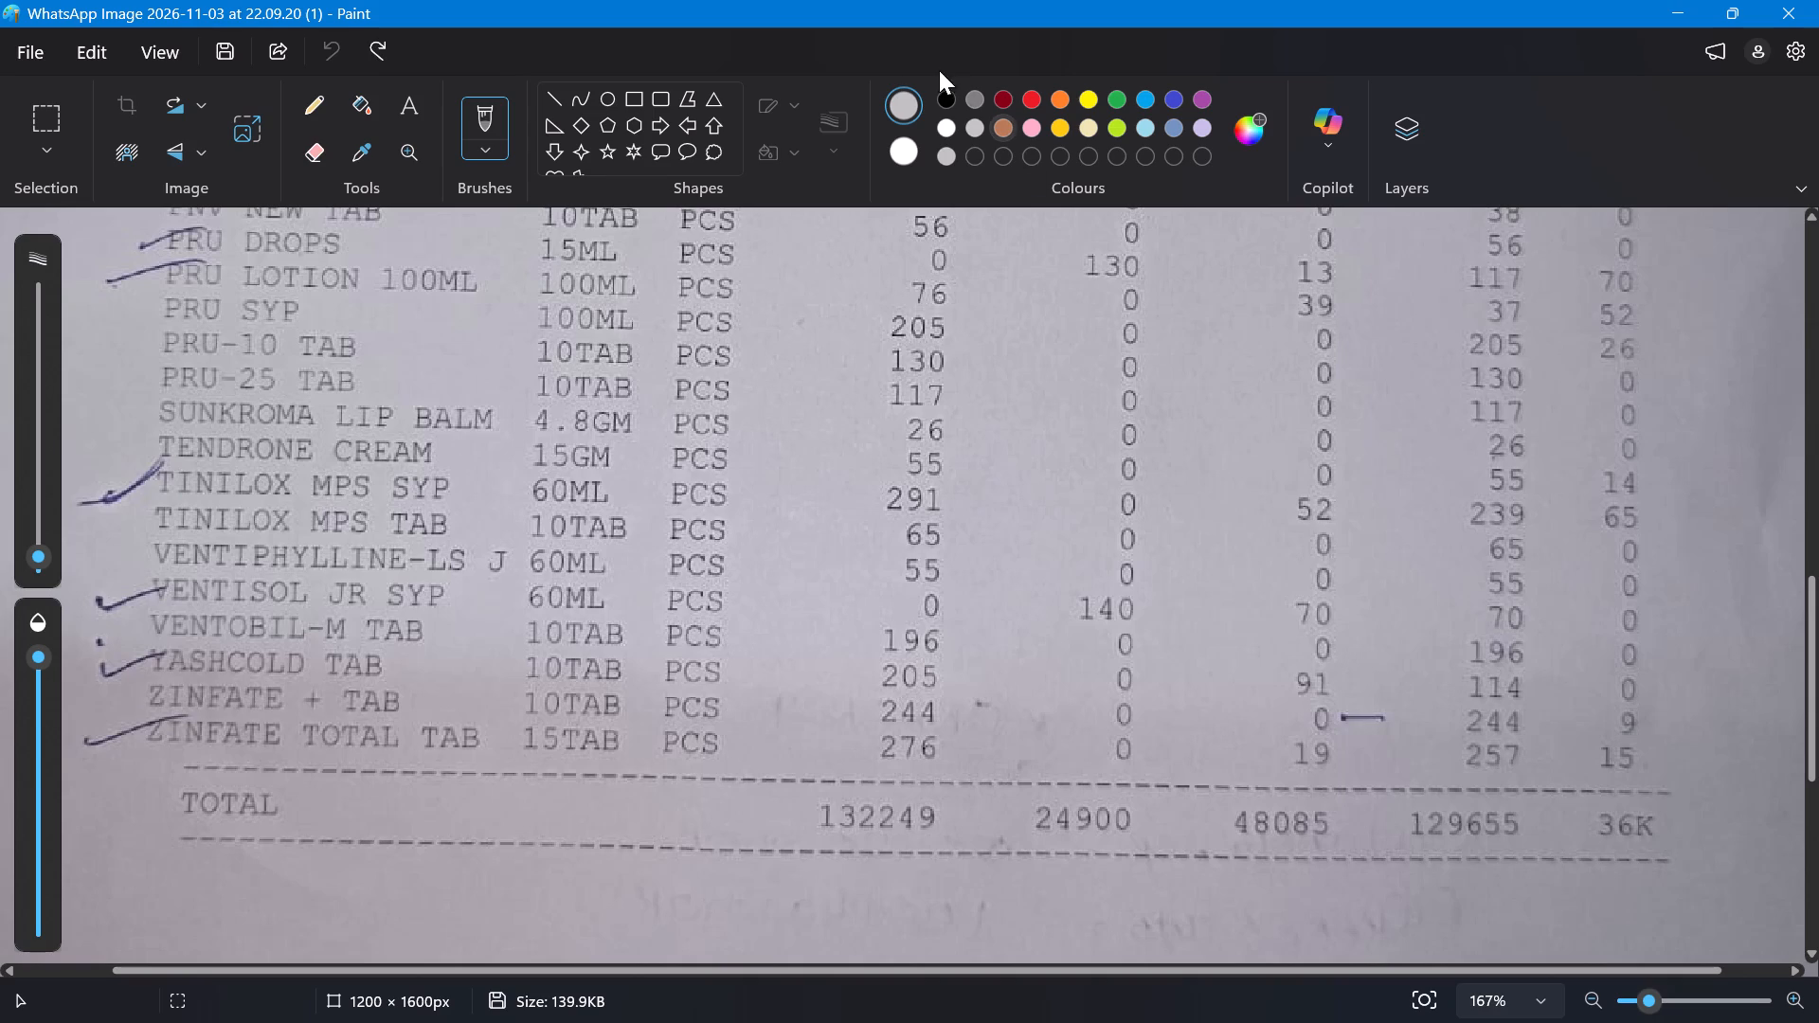
Switch the brush to Marker and try a 64 px size before reducing it.
{"action": "left_click", "coordinate": [487, 149]}
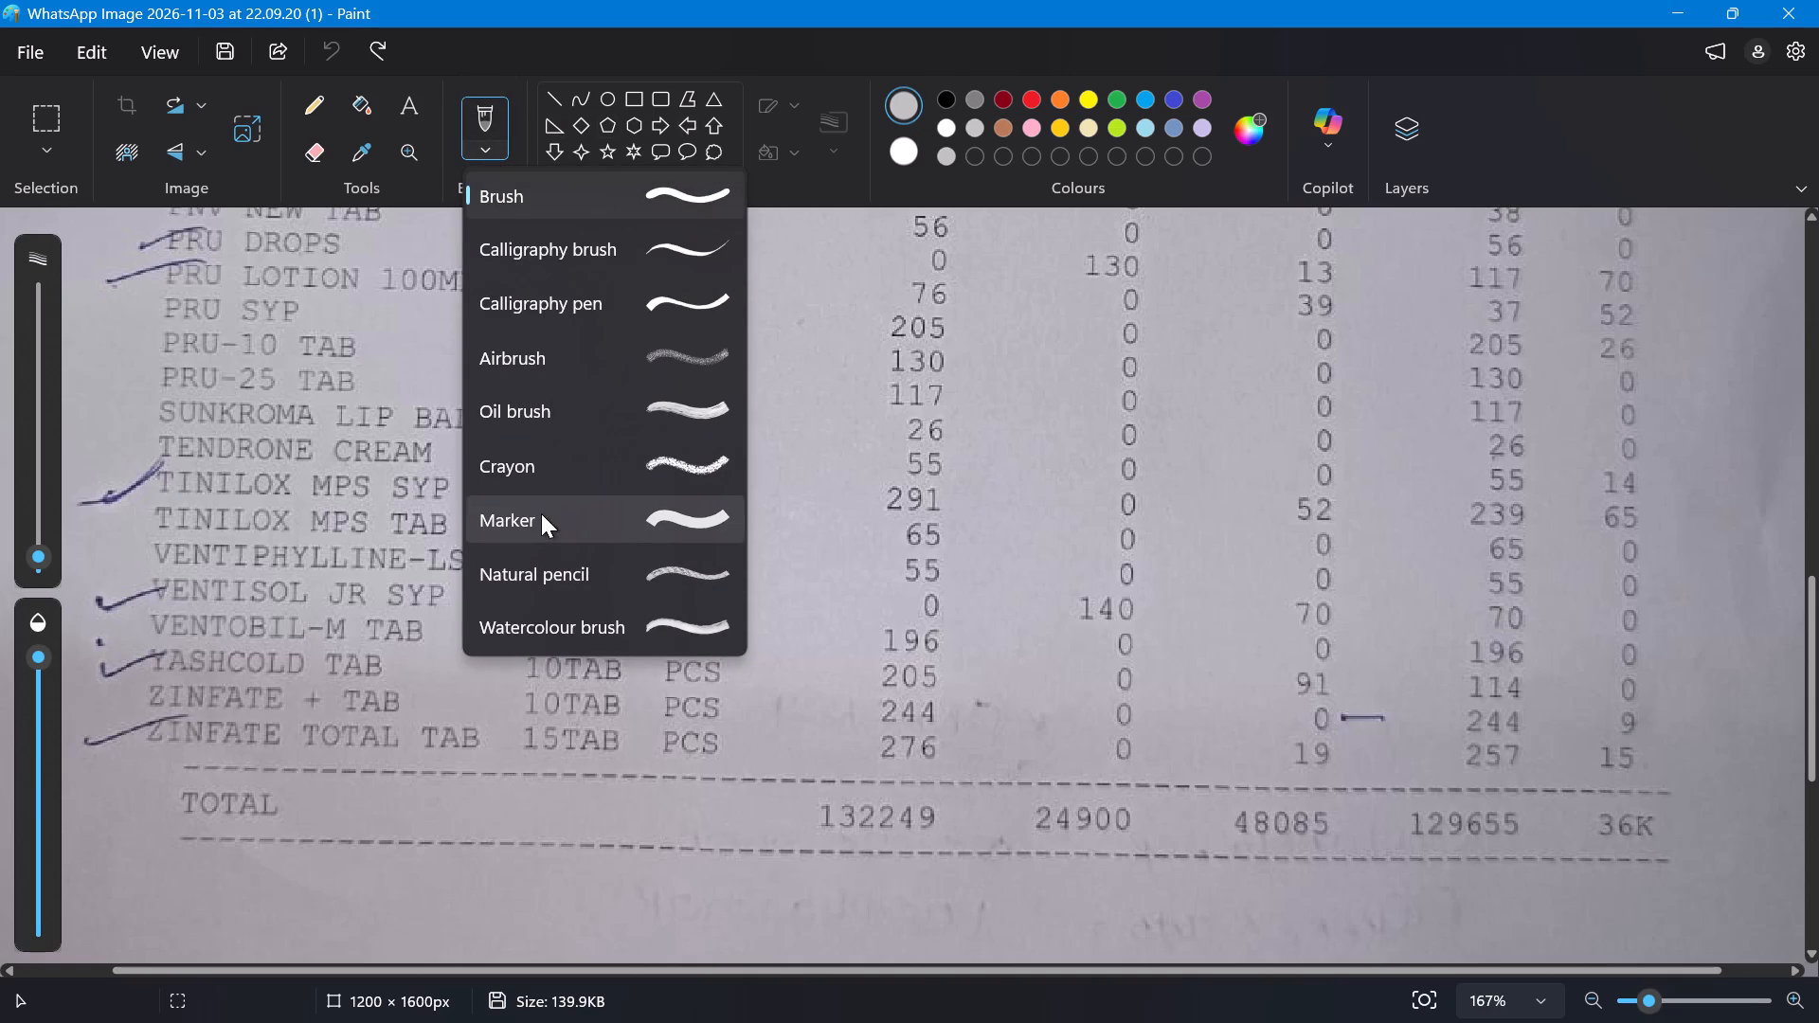
{"action": "left_click", "coordinate": [498, 514]}
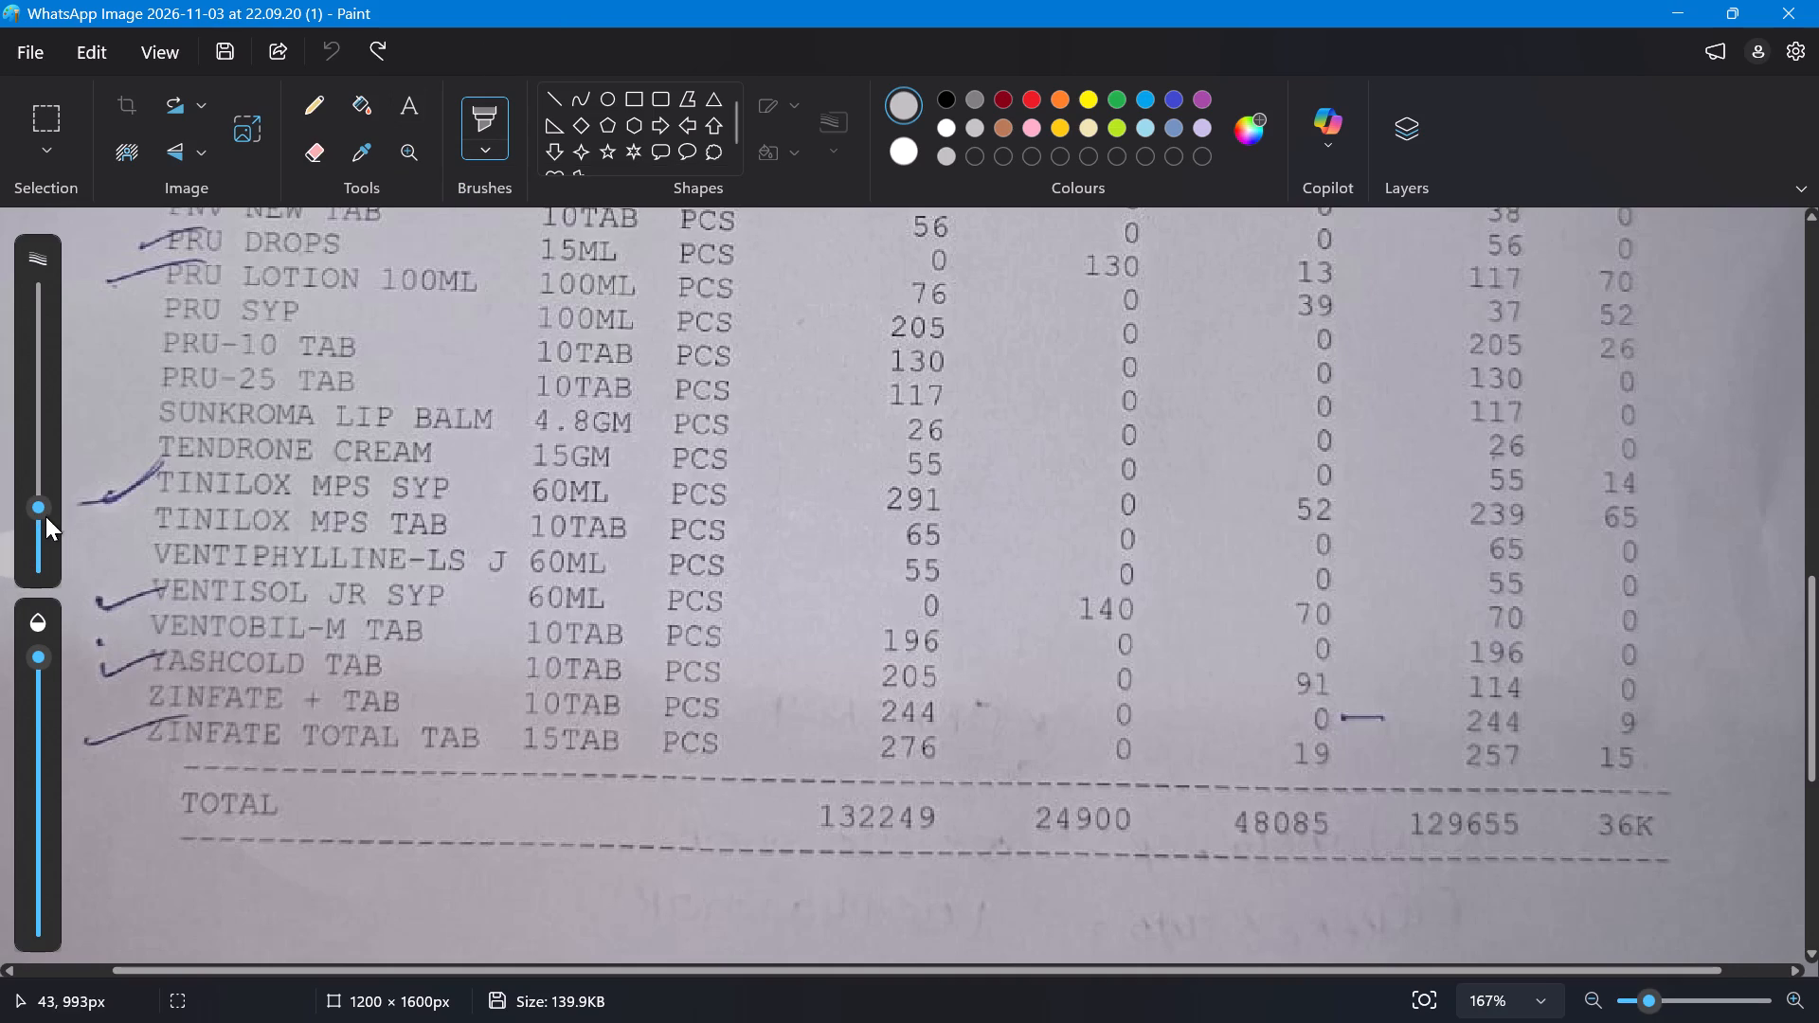
{"action": "left_click_drag", "start_coordinate": [41, 504], "coordinate": [31, 466]}
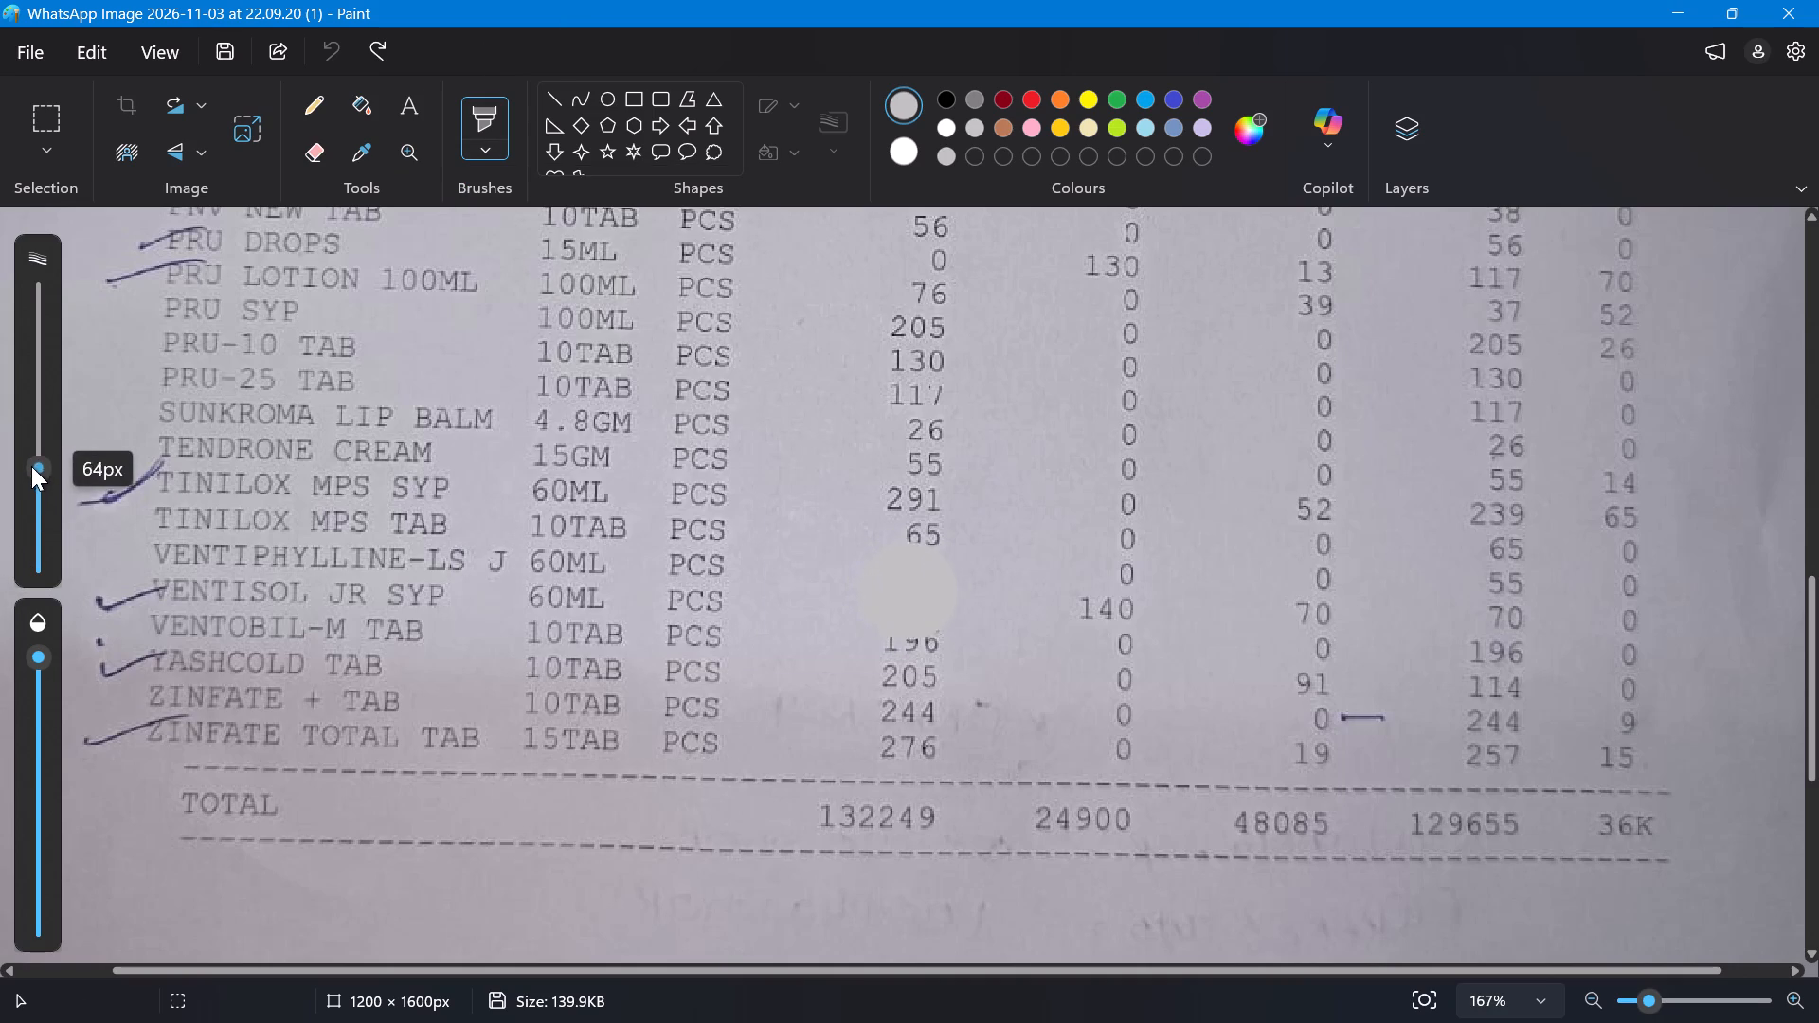
{"action": "left_click_drag", "start_coordinate": [31, 466], "coordinate": [26, 505]}
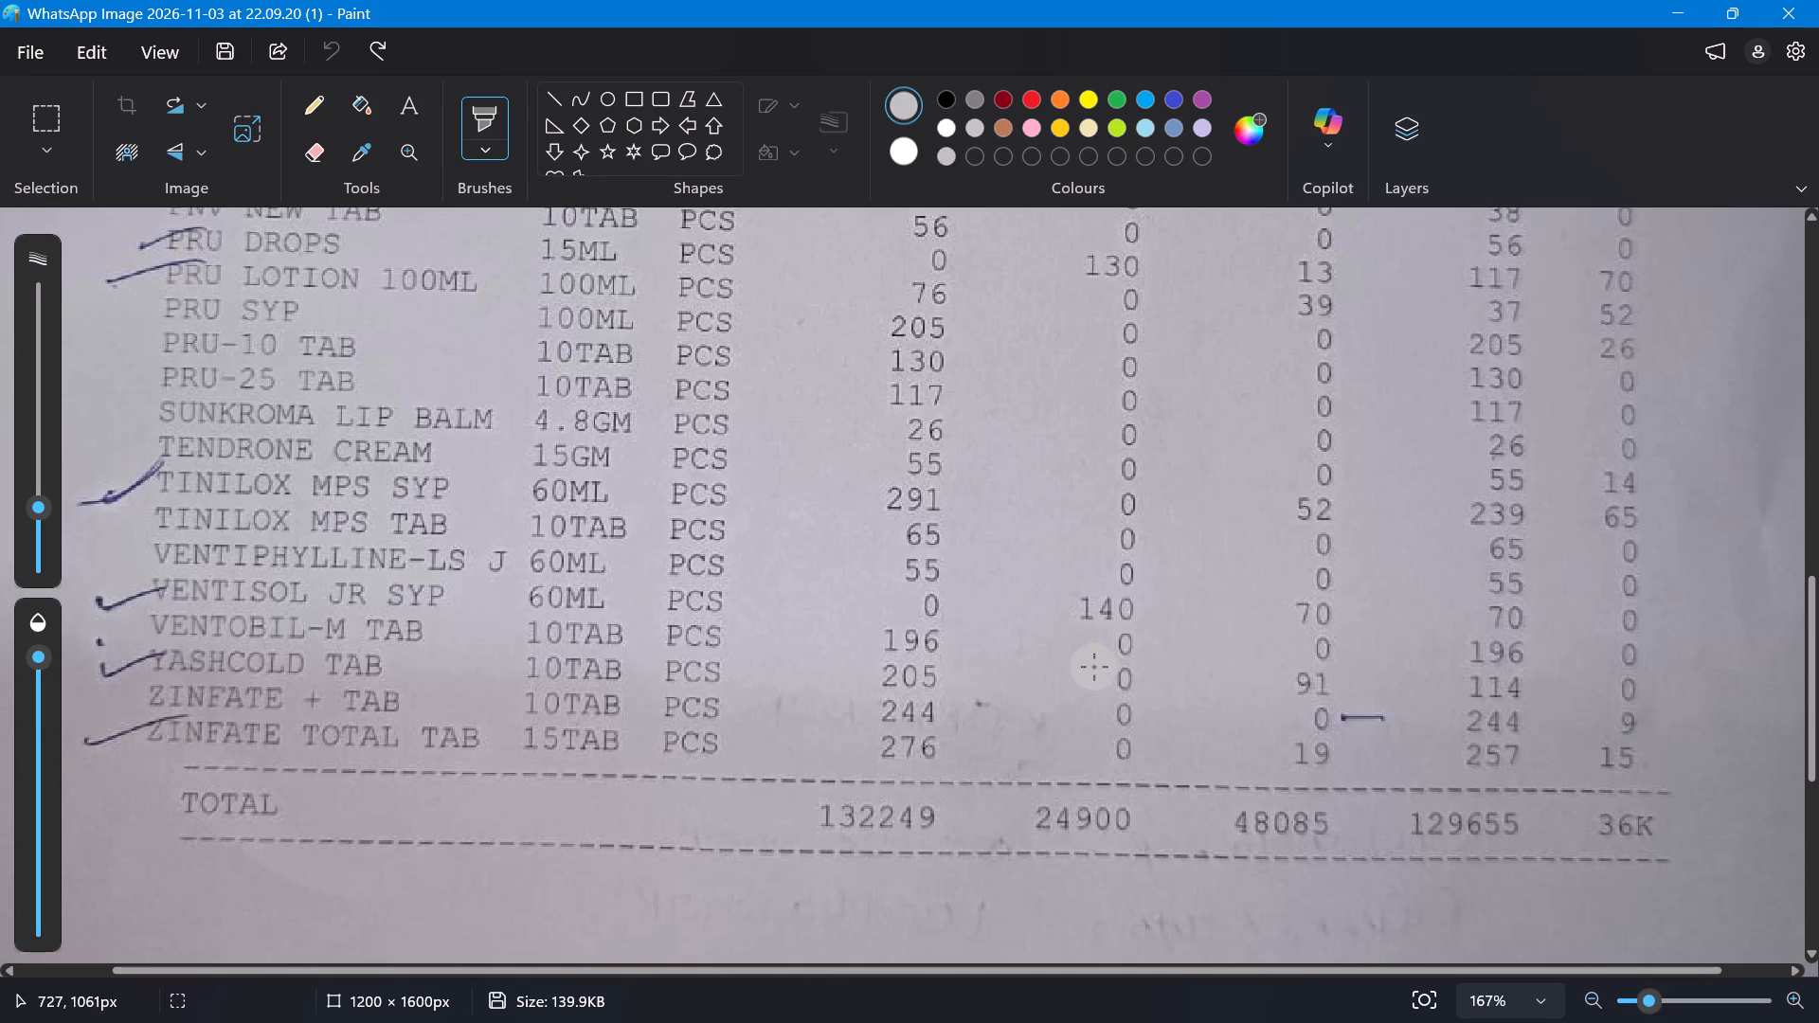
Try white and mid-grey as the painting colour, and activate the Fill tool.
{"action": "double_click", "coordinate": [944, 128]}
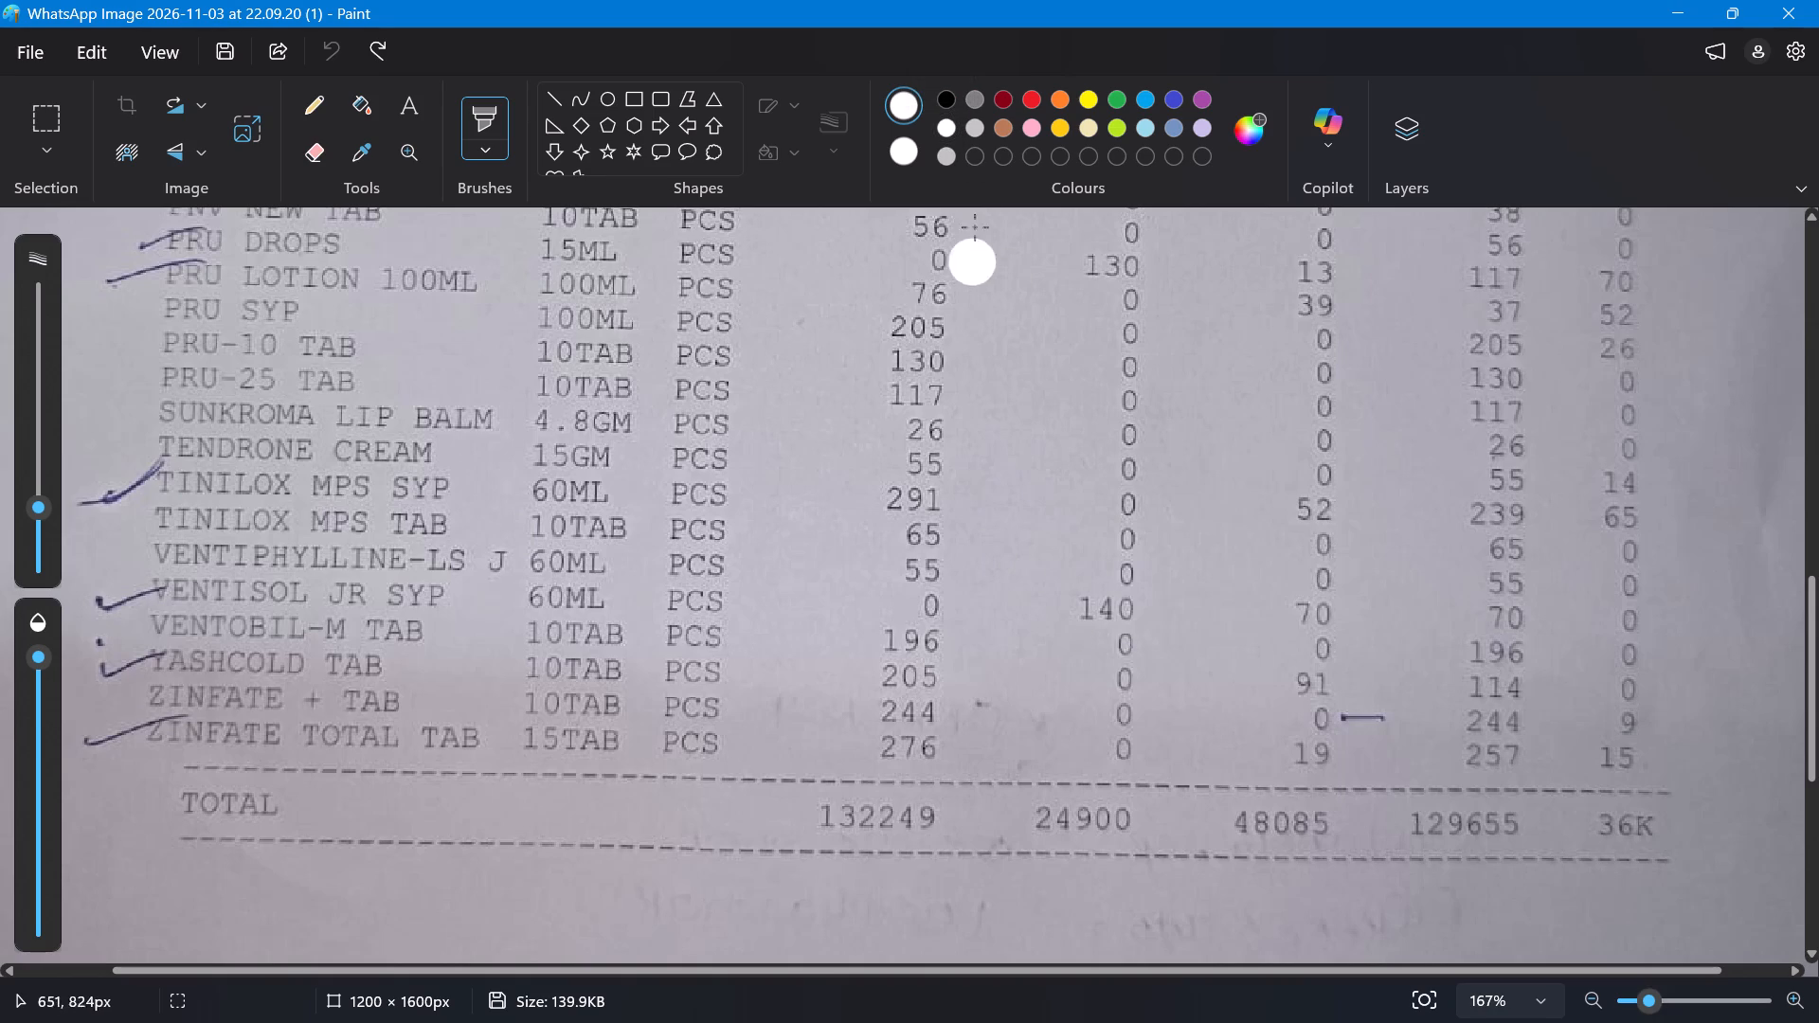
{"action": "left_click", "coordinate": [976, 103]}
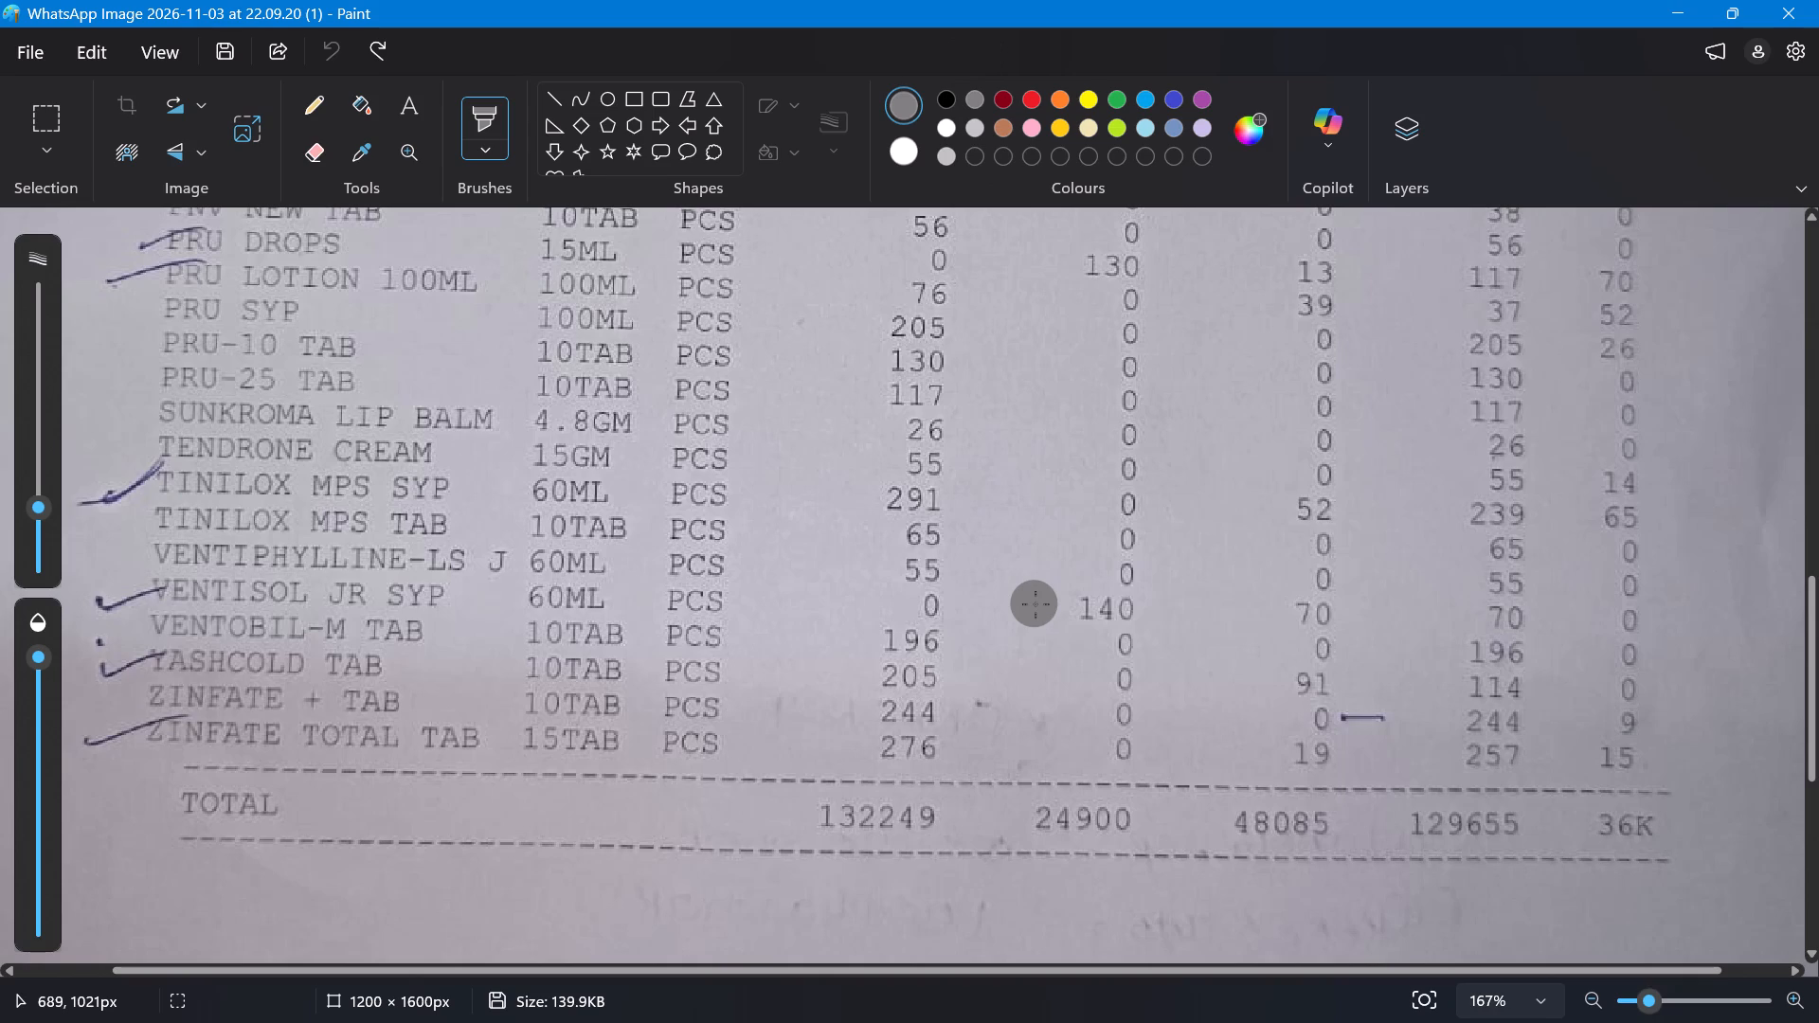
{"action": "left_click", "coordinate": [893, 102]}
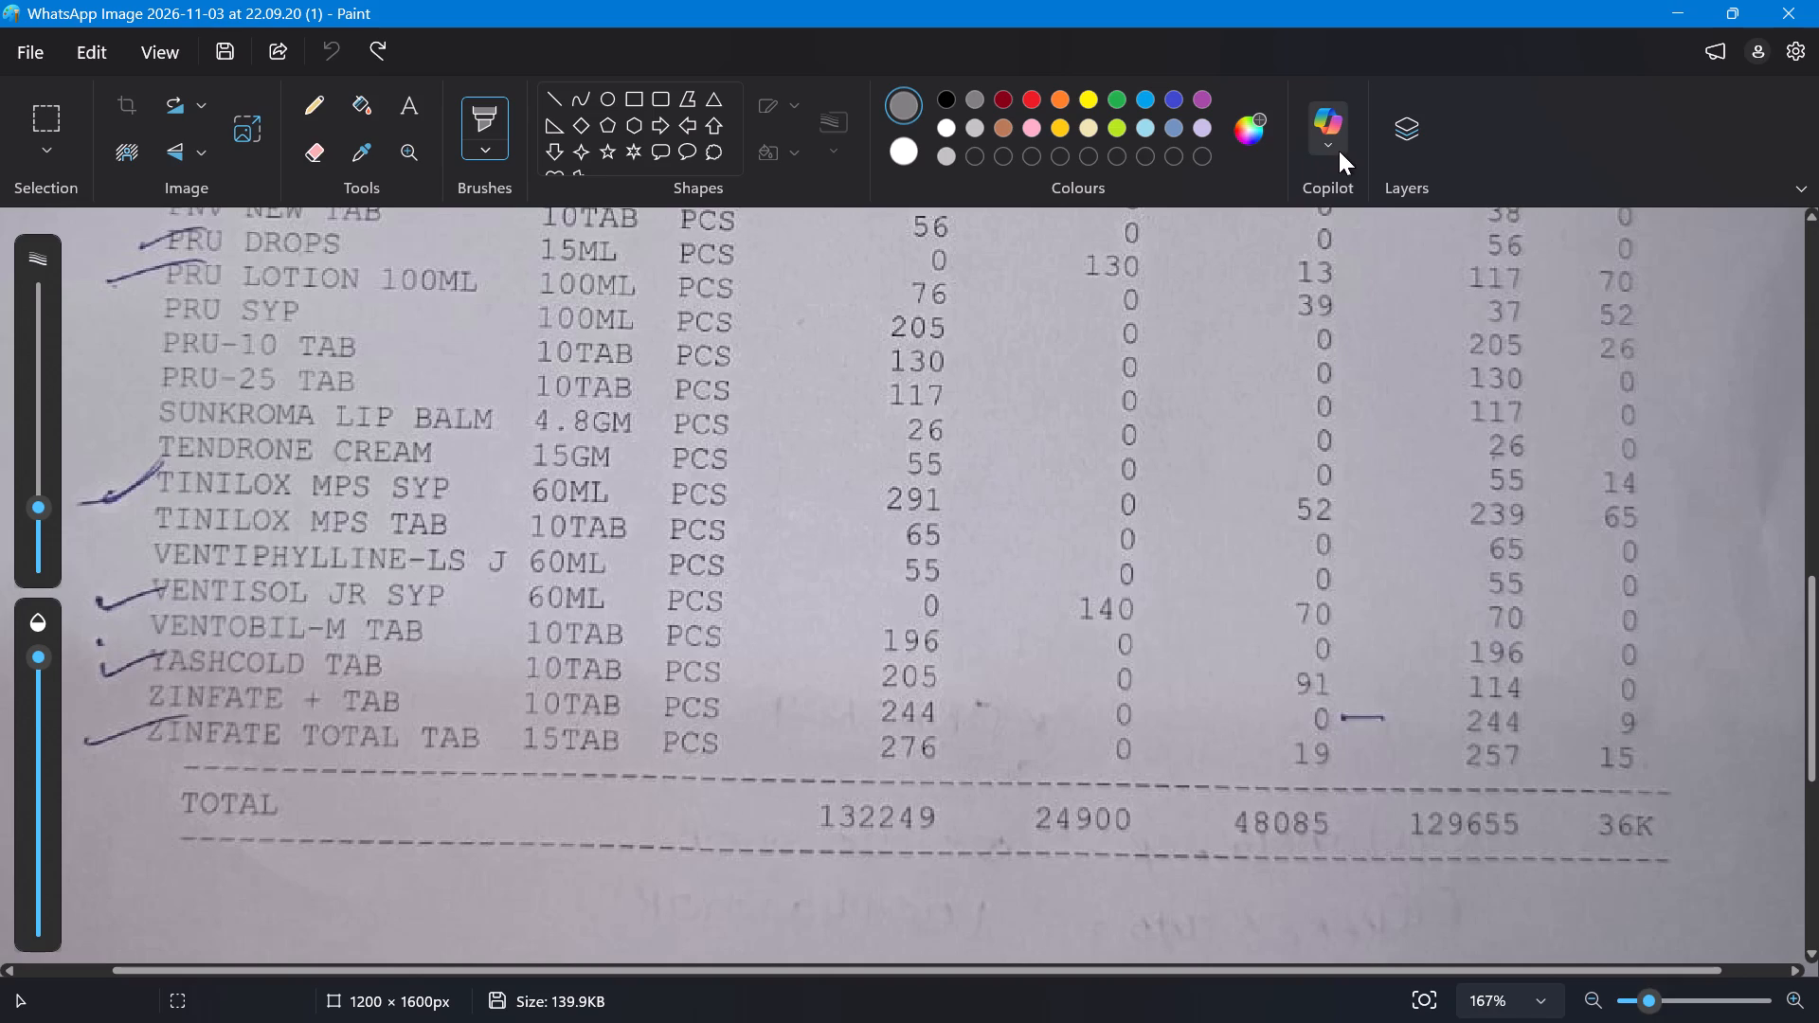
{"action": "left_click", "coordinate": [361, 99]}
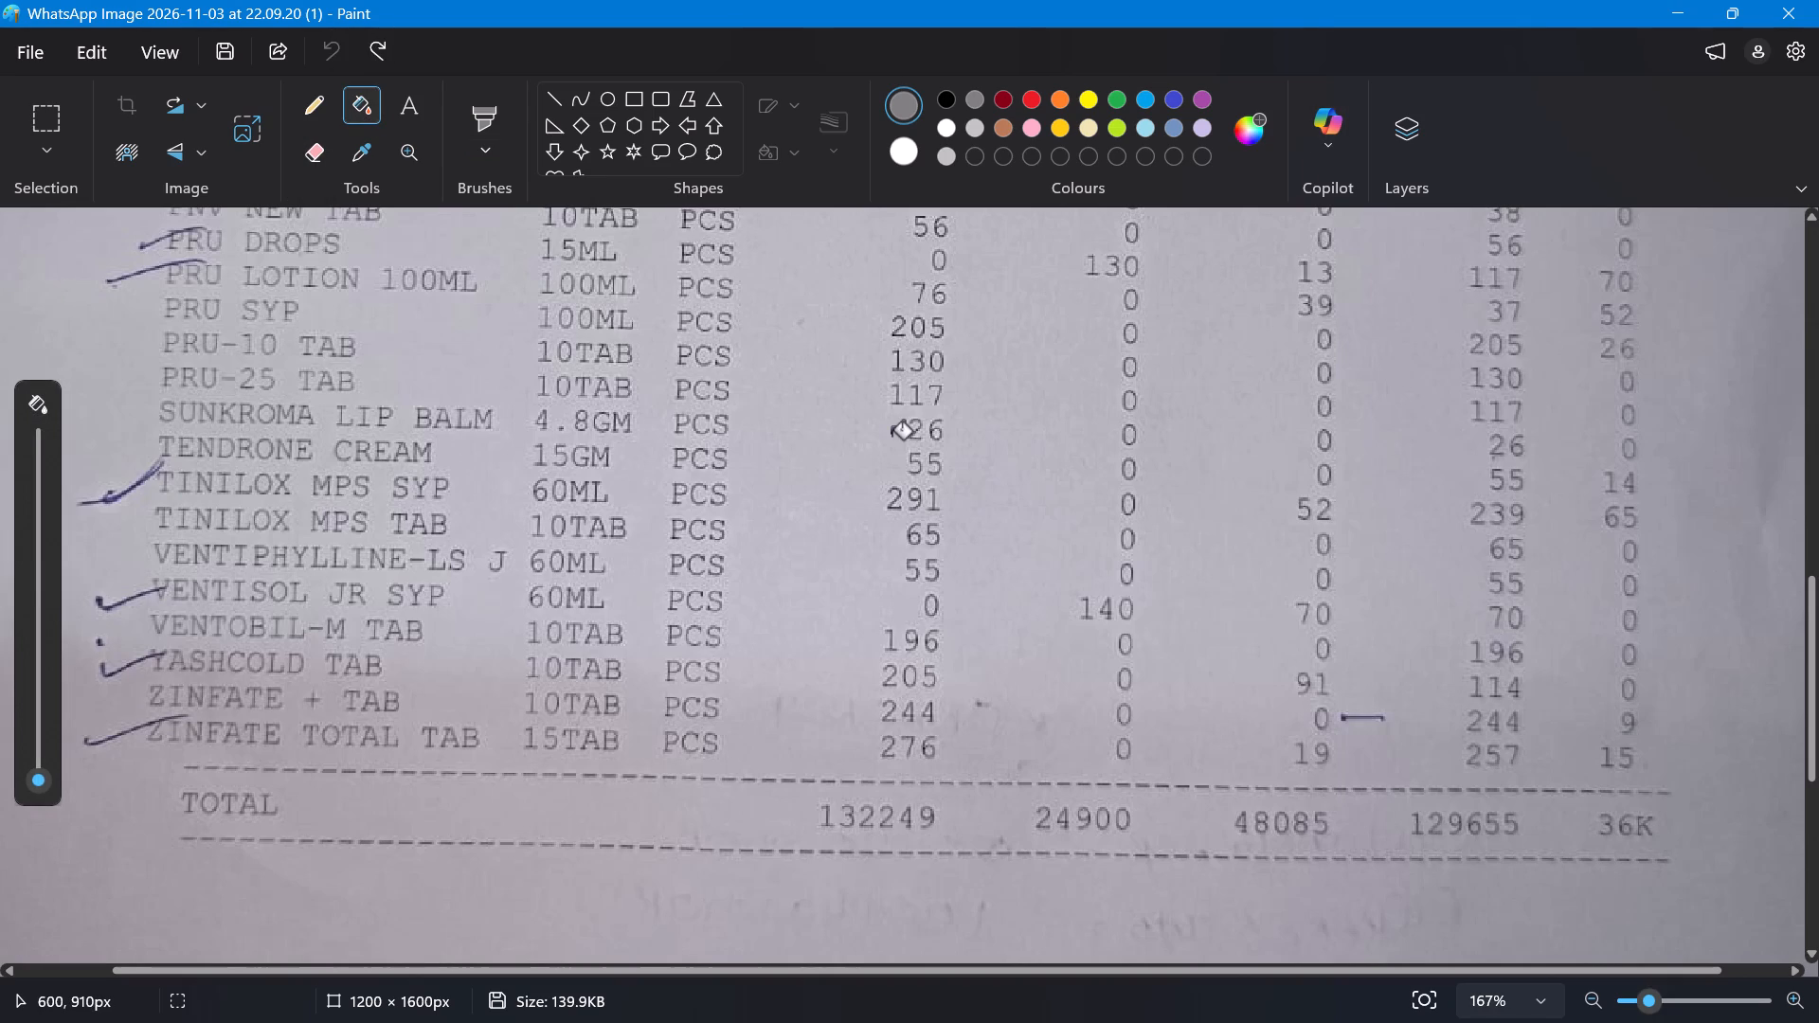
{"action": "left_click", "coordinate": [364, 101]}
Sample the paper colour near Ventobil-M's issue value and paint over that 0 with a slightly smaller marker.
{"action": "left_click", "coordinate": [361, 151]}
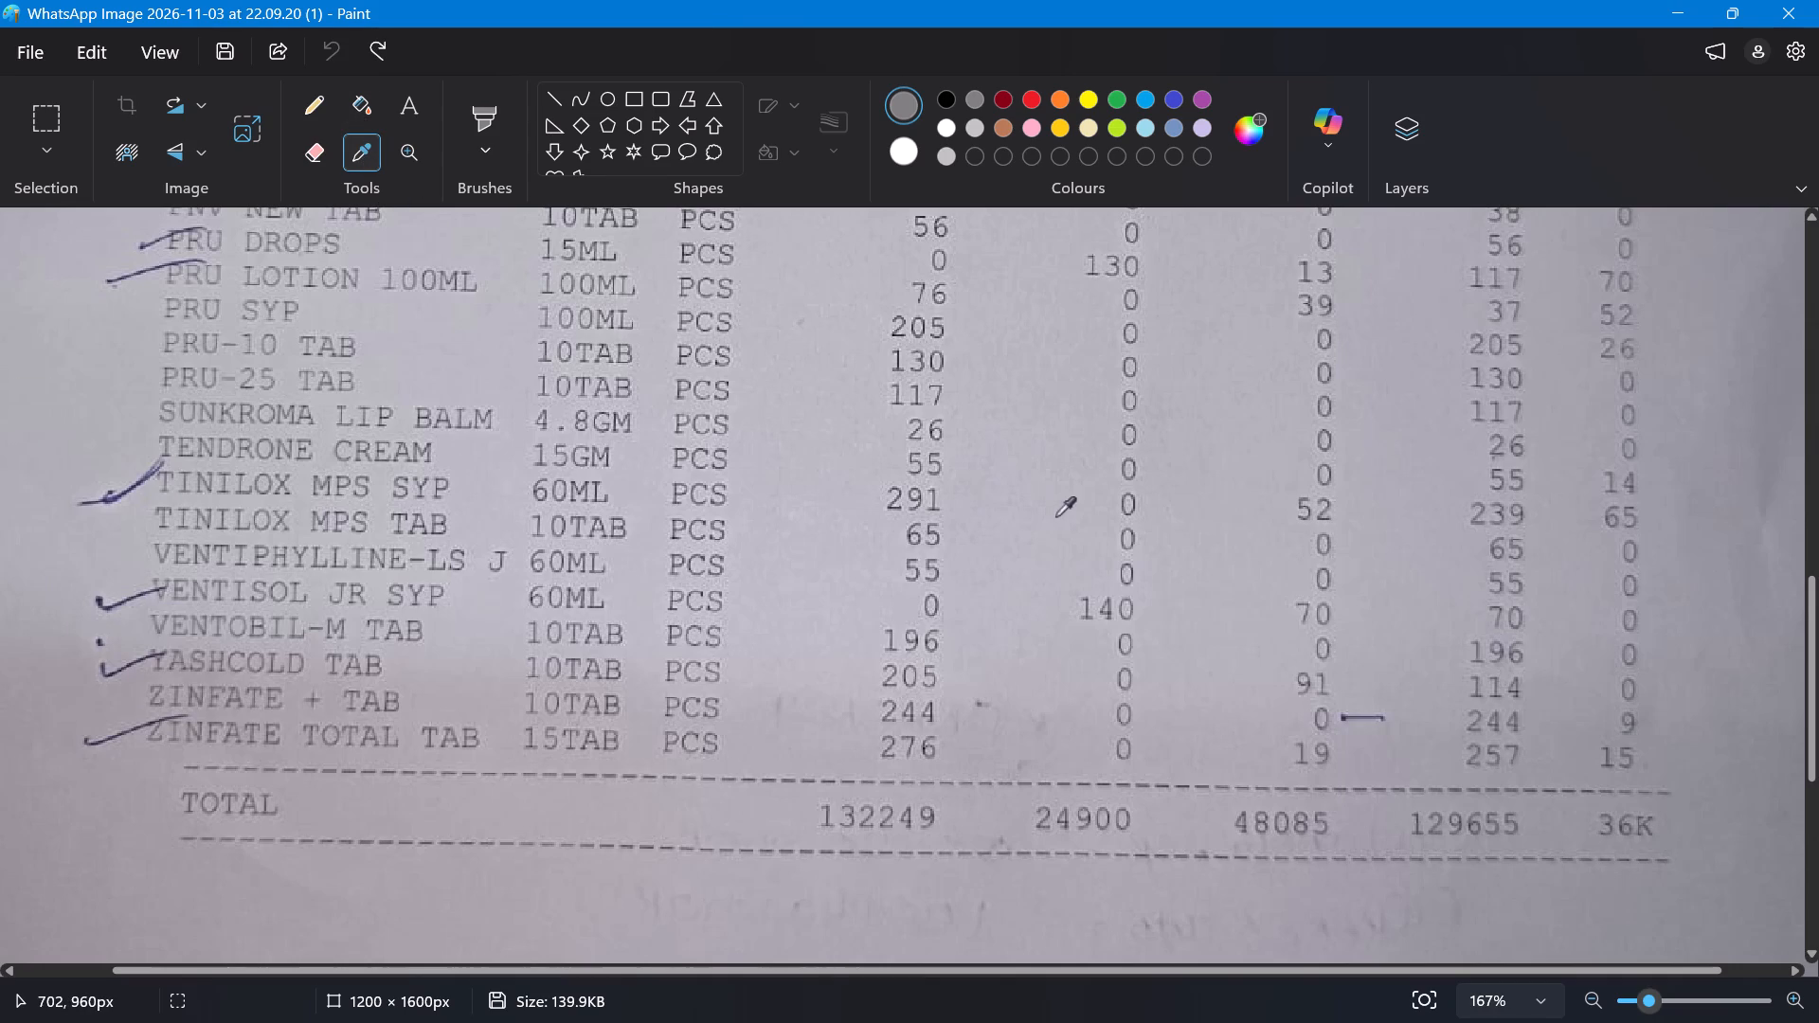
{"action": "left_click", "coordinate": [1212, 629]}
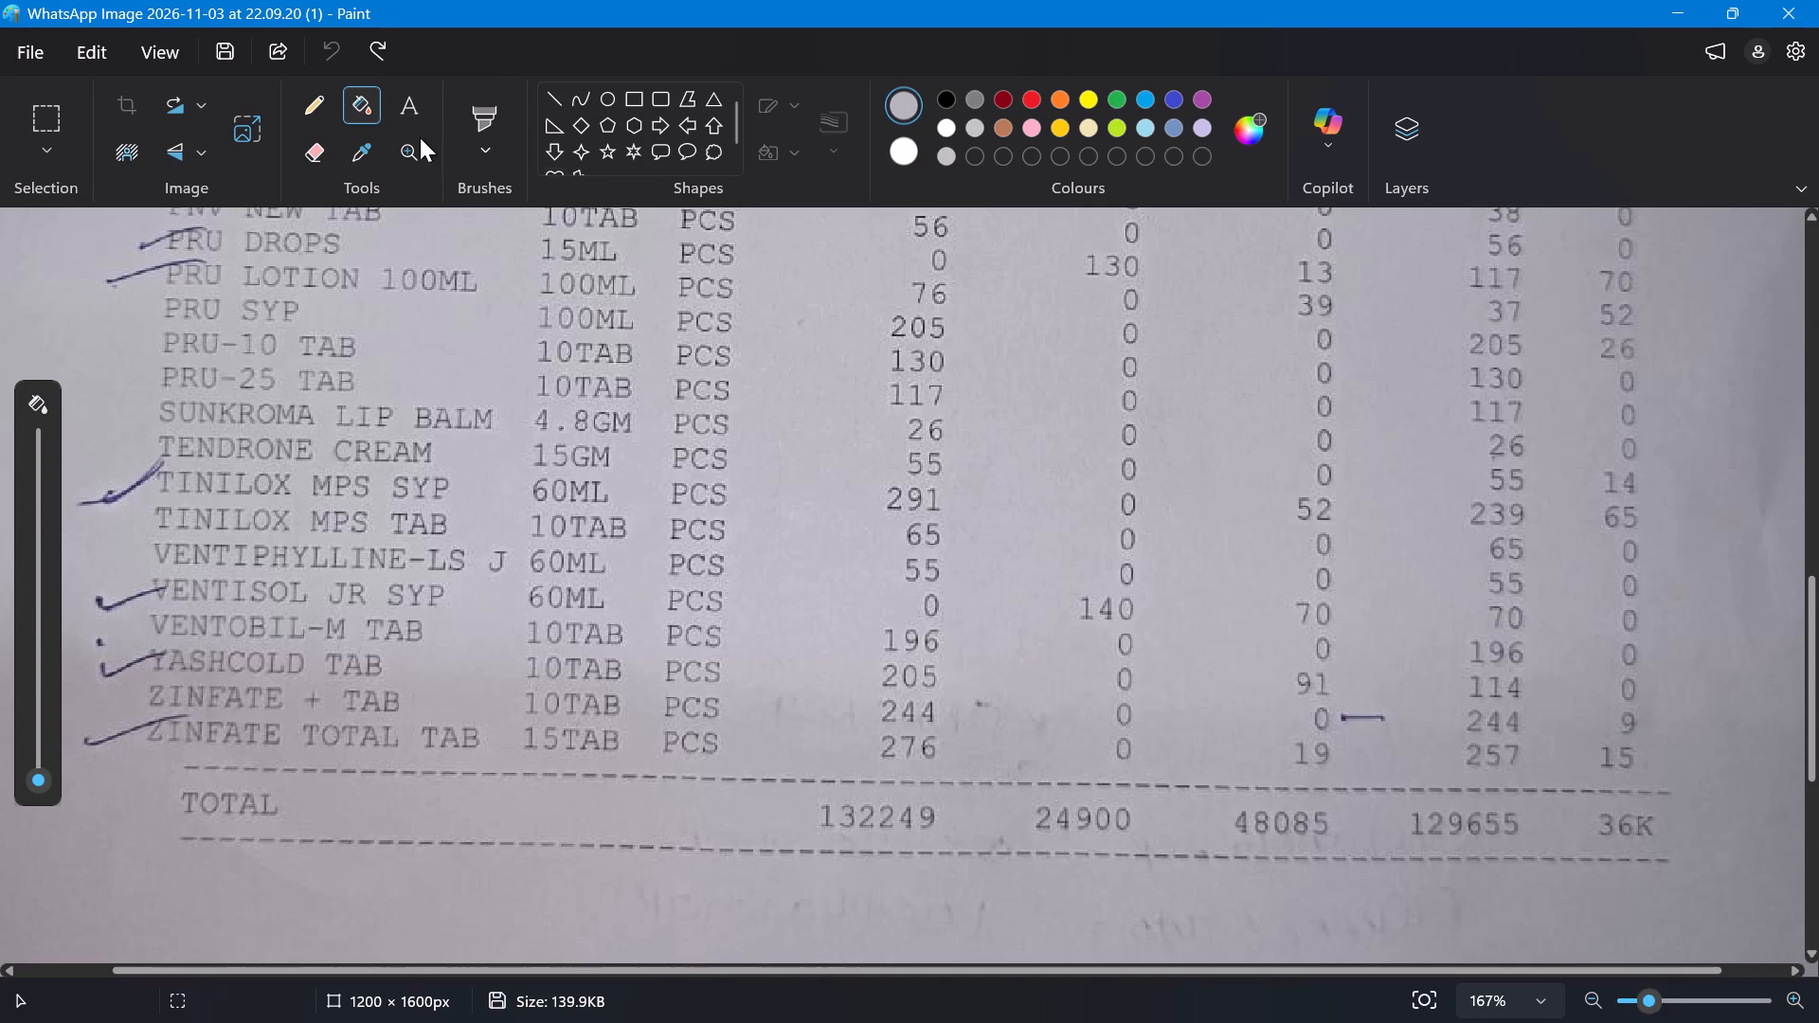
{"action": "left_click", "coordinate": [469, 117]}
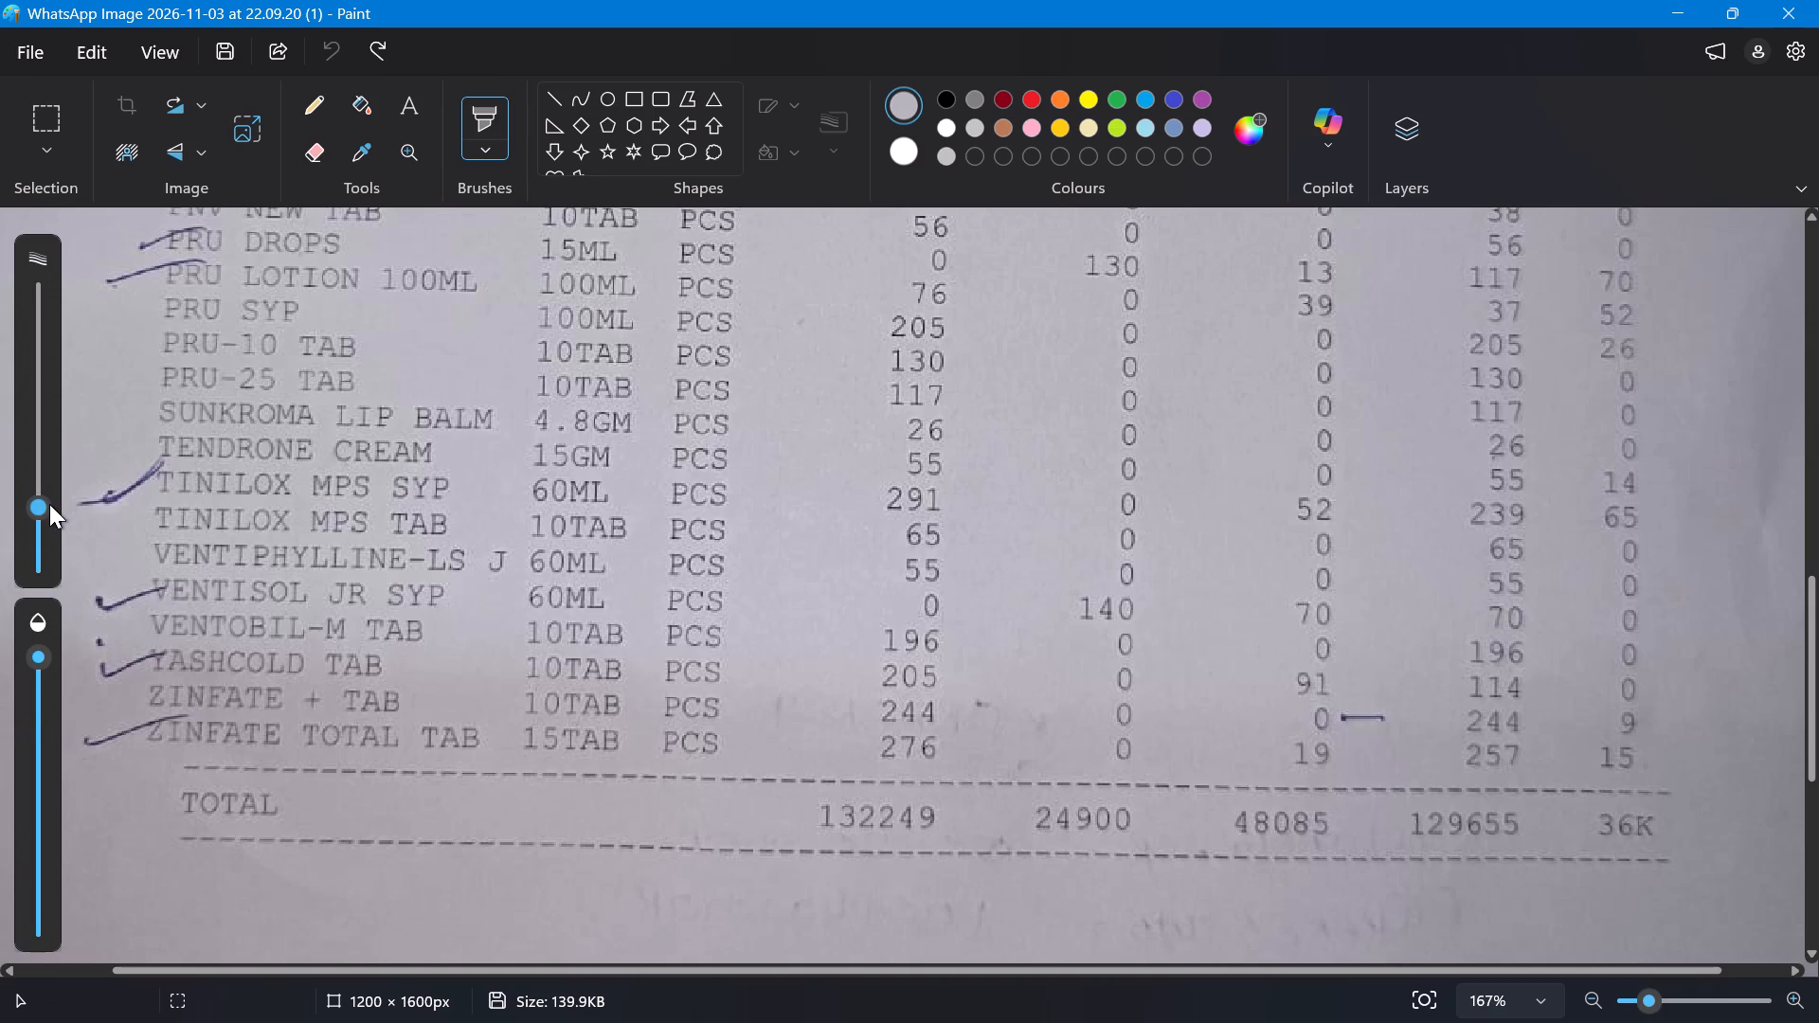
{"action": "left_click_drag", "start_coordinate": [43, 511], "coordinate": [36, 525]}
{"action": "left_click", "coordinate": [1318, 642]}
{"action": "left_click", "coordinate": [1322, 652]}
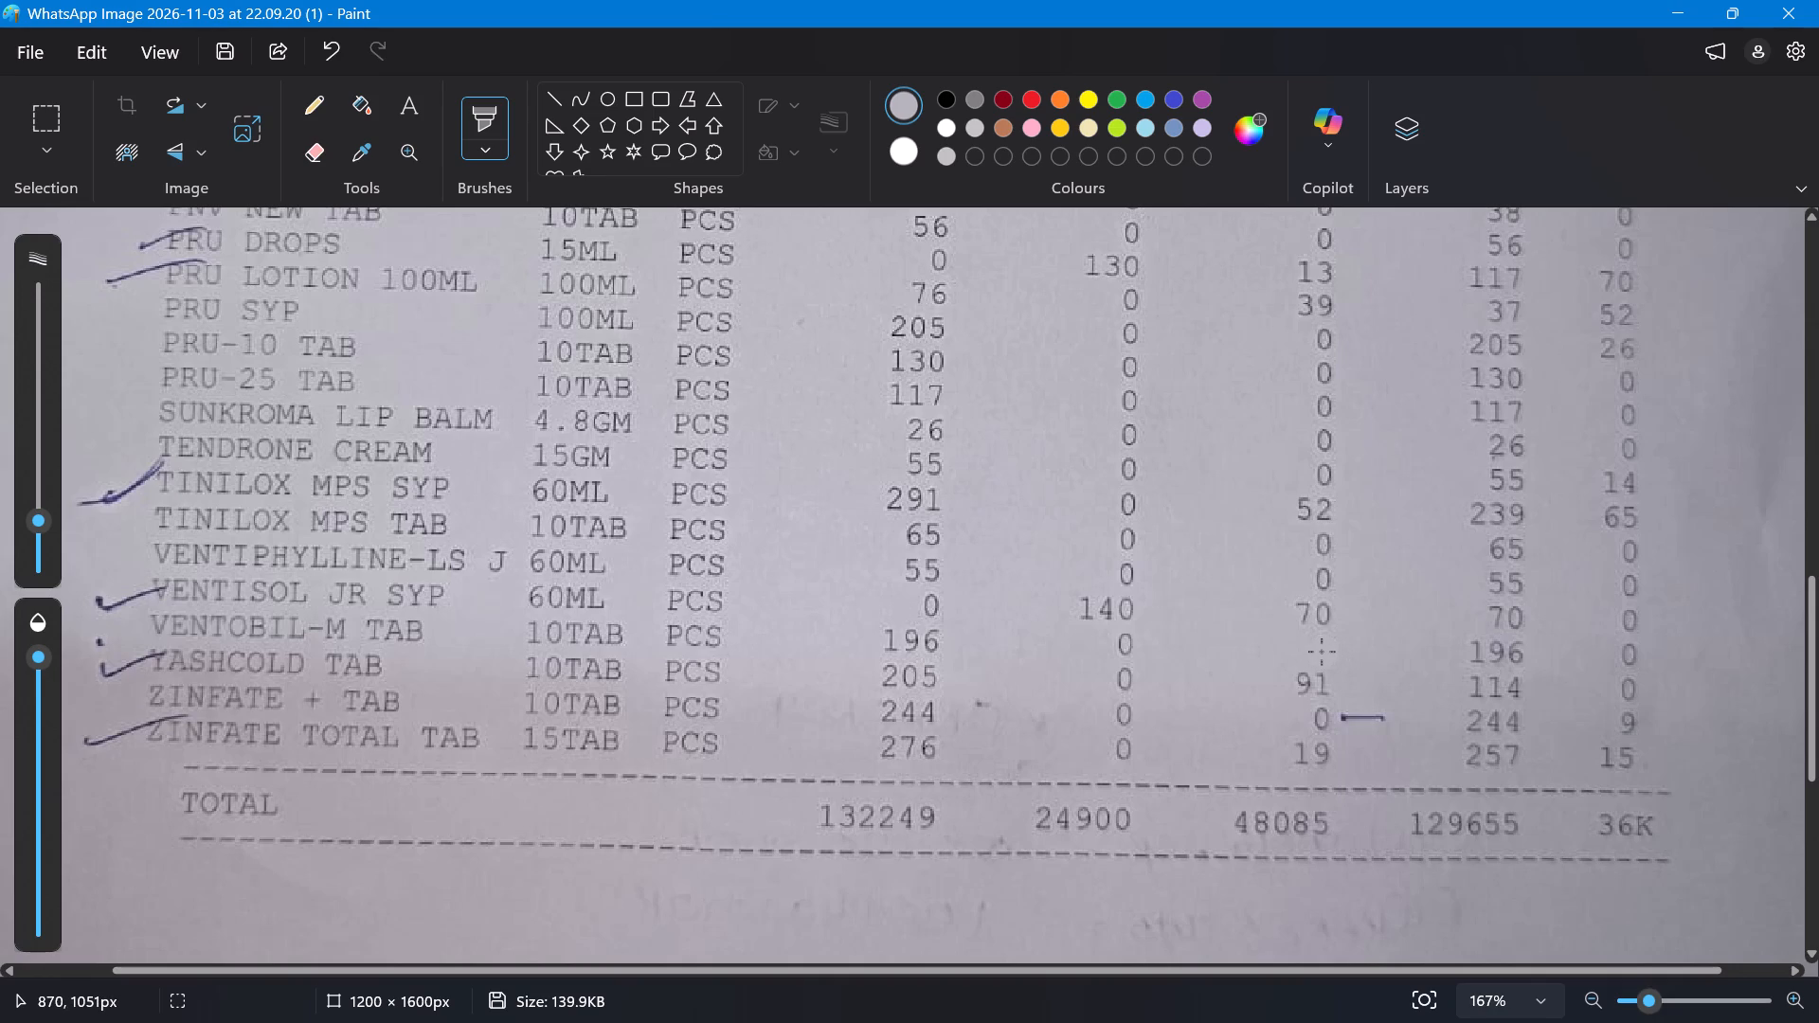
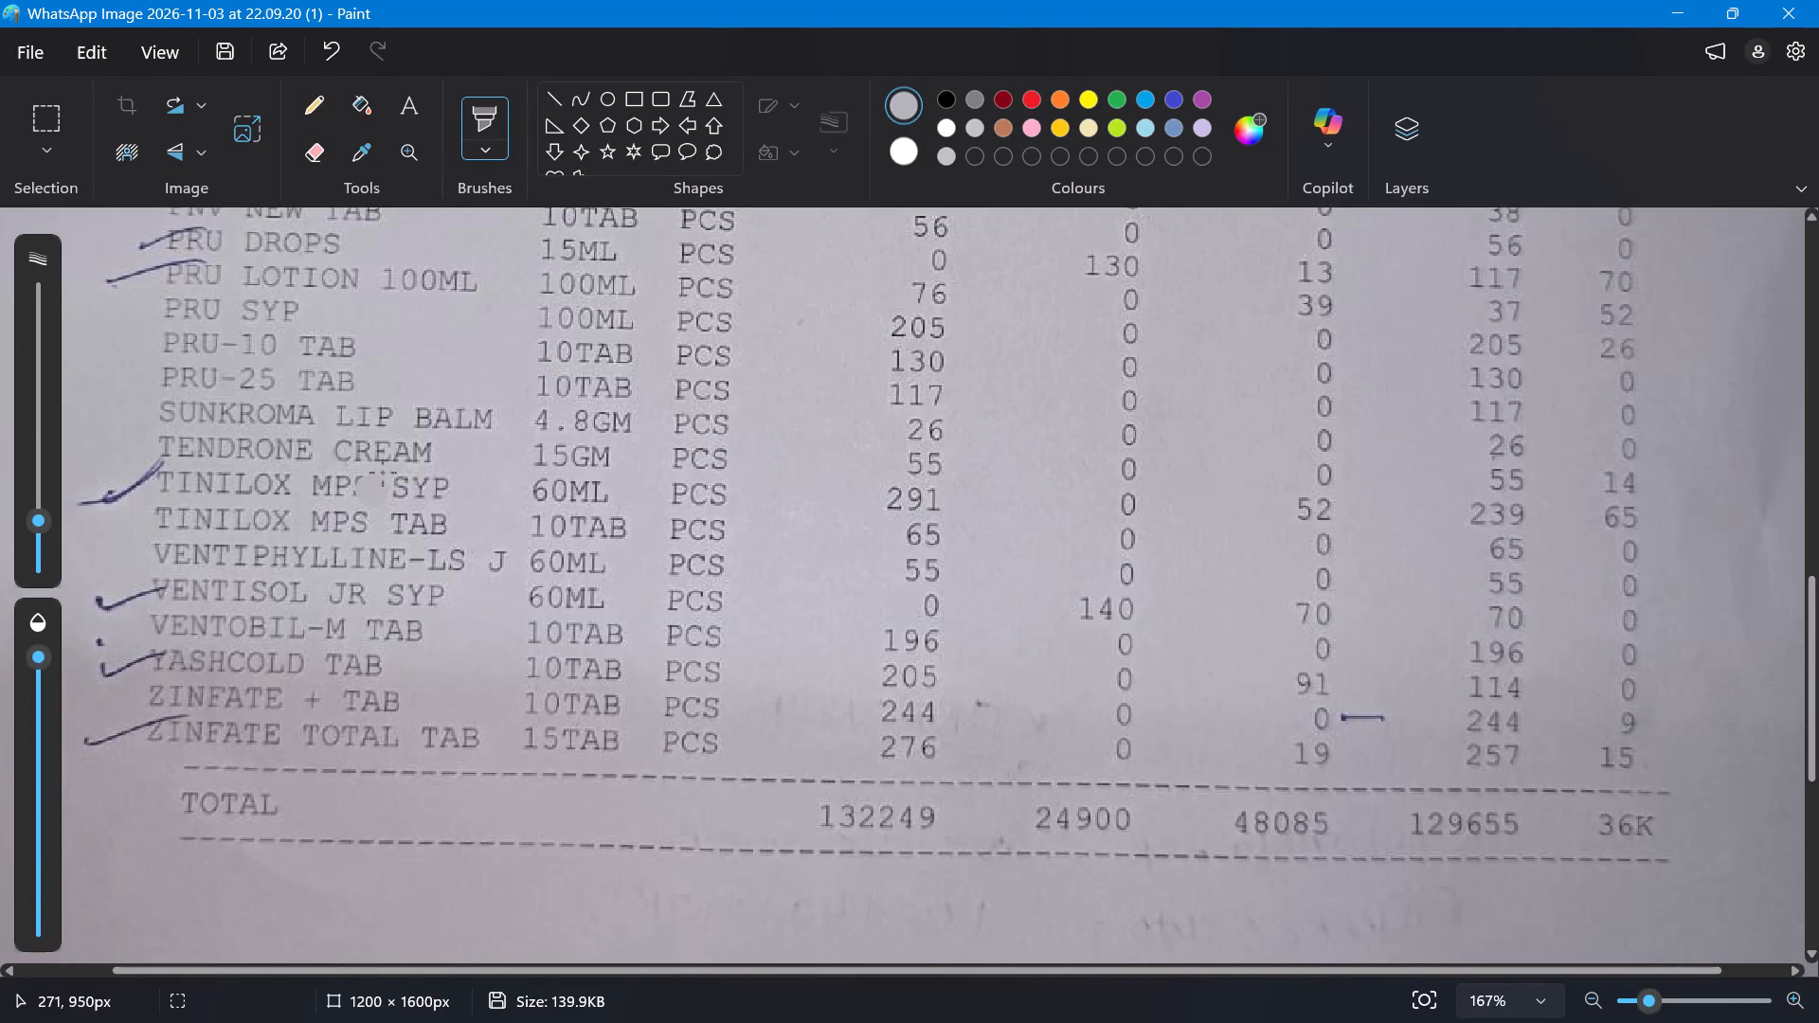
Sample the paper colour beside Ventiphylline-LS J's issue value and paint over Ventobil-M's issue 0, covering the remaining traces with a smaller marker.
{"action": "left_click", "coordinate": [367, 141]}
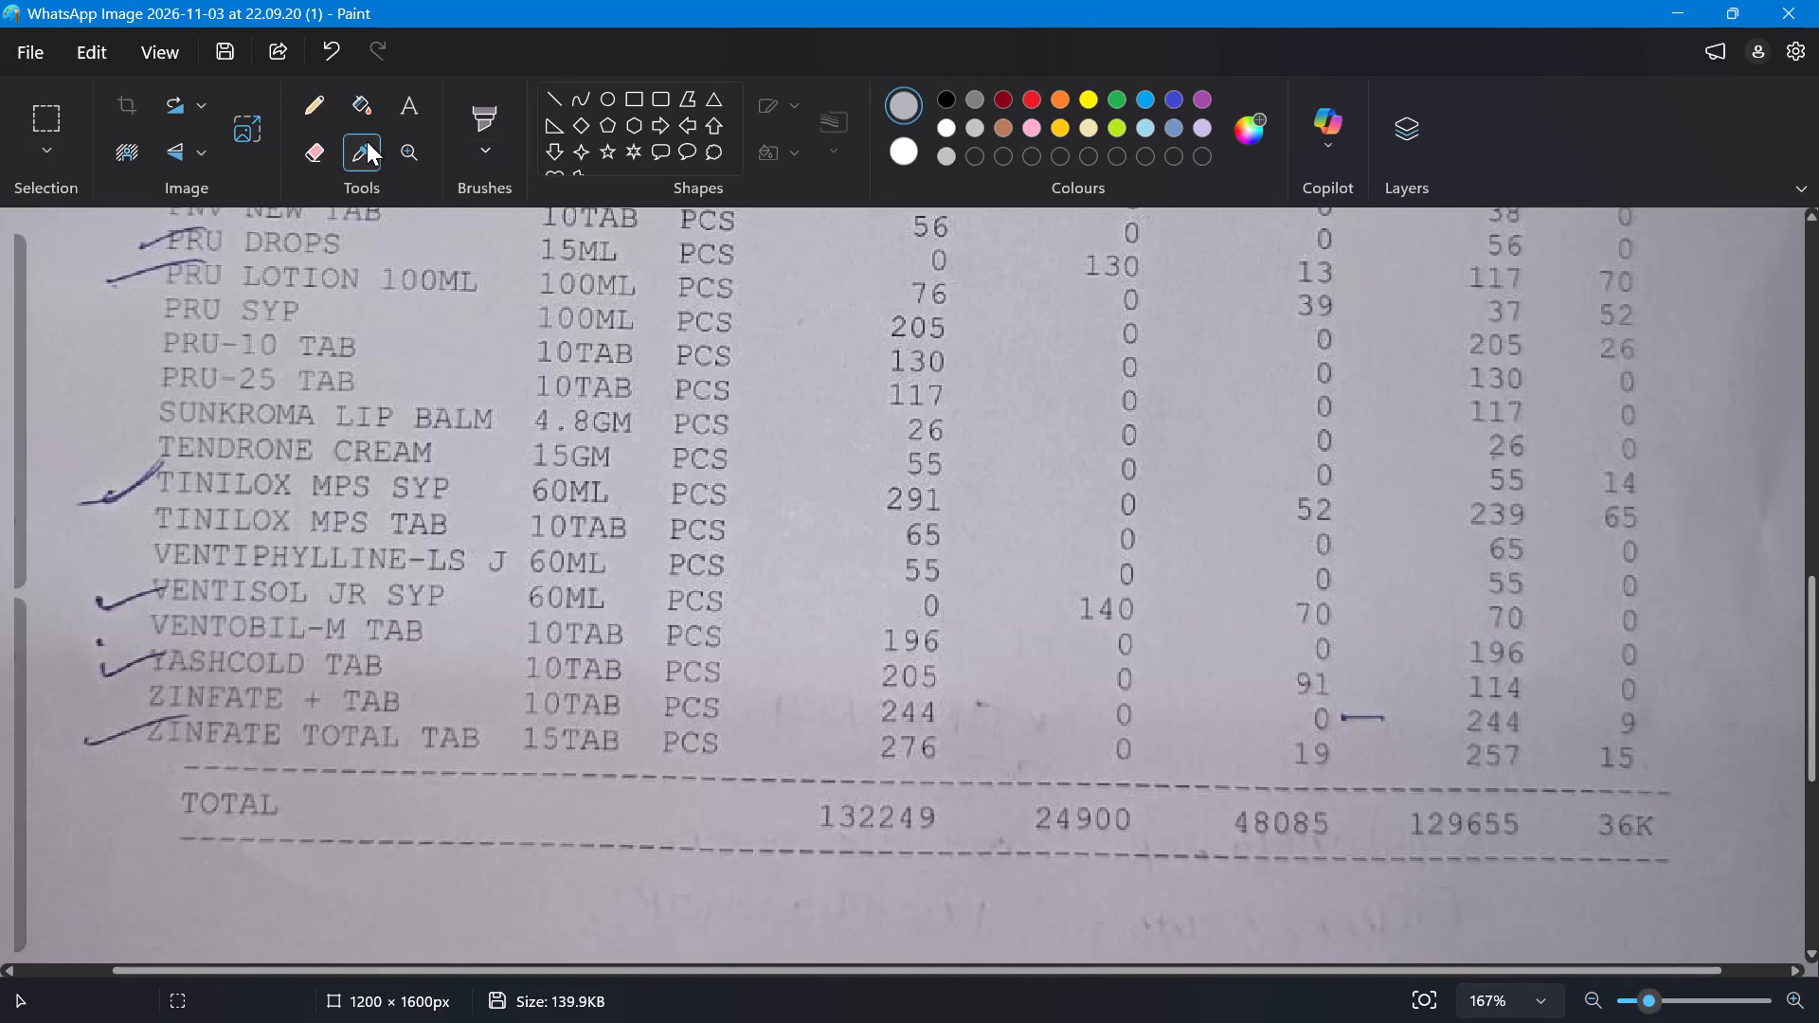
{"action": "left_click", "coordinate": [1302, 583]}
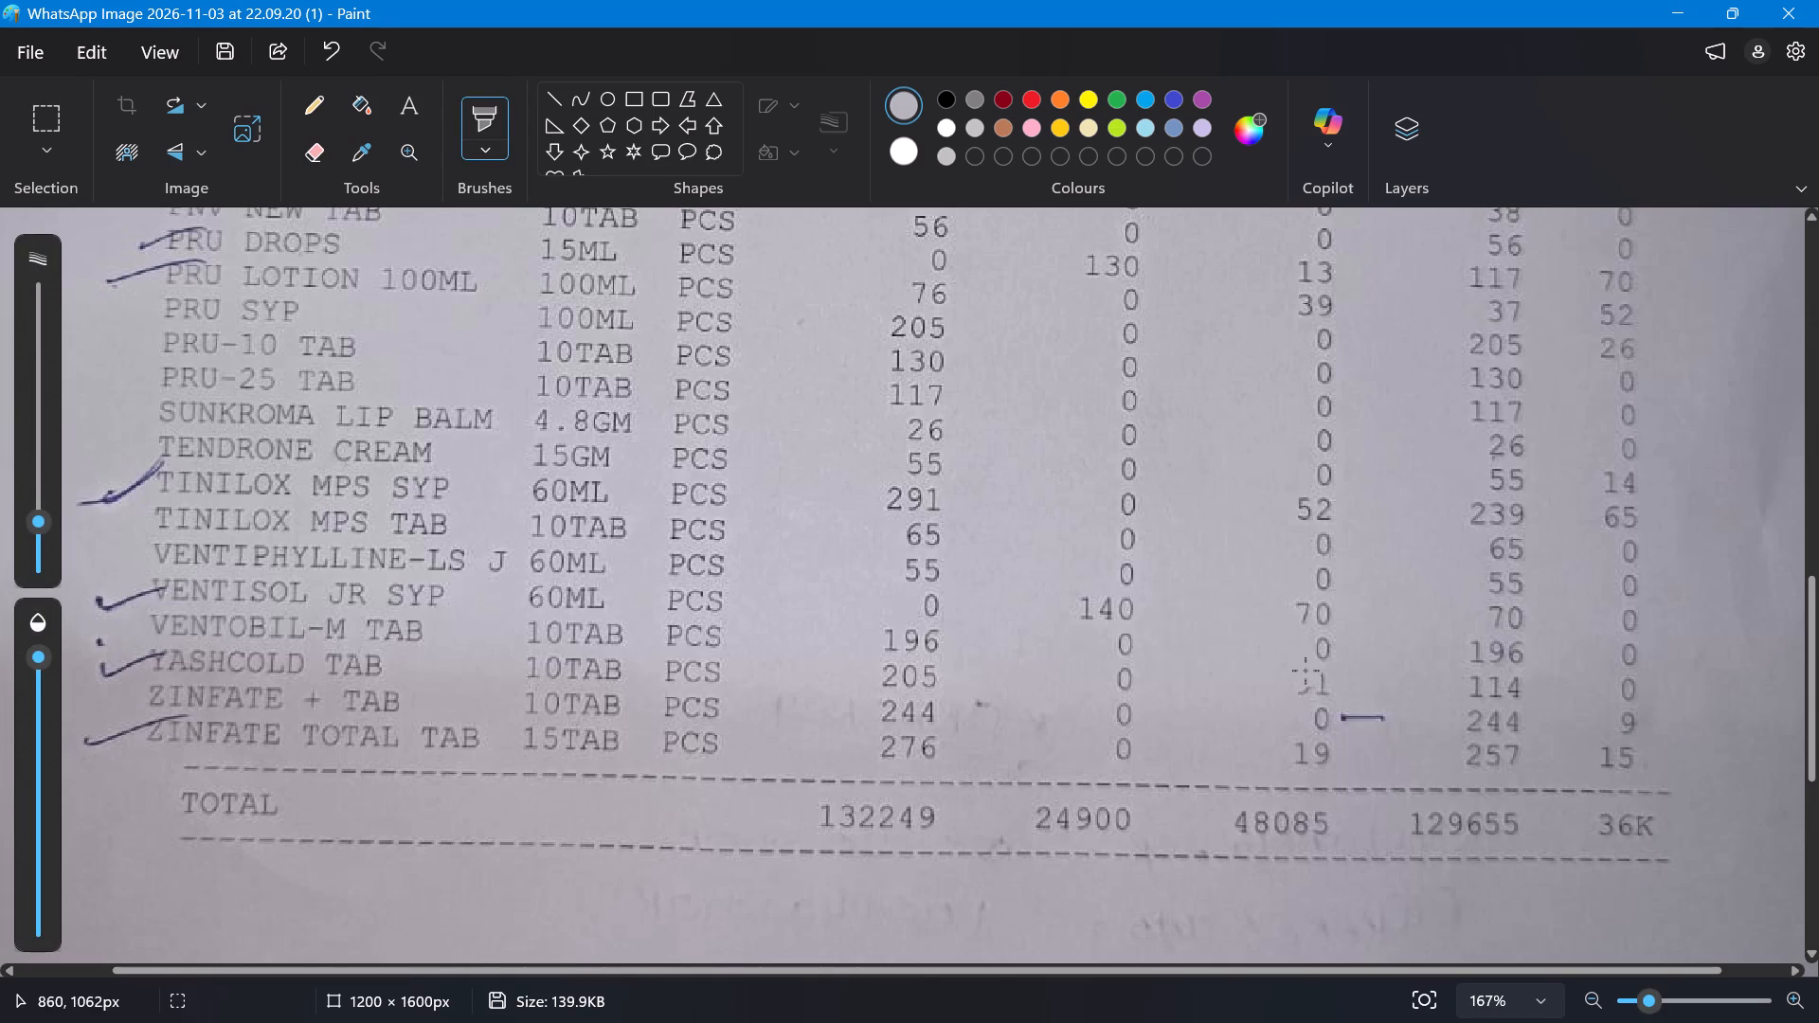
{"action": "left_click", "coordinate": [1325, 644]}
{"action": "left_click_drag", "start_coordinate": [1321, 652], "coordinate": [1324, 652]}
{"action": "left_click_drag", "start_coordinate": [1324, 652], "coordinate": [1310, 645]}
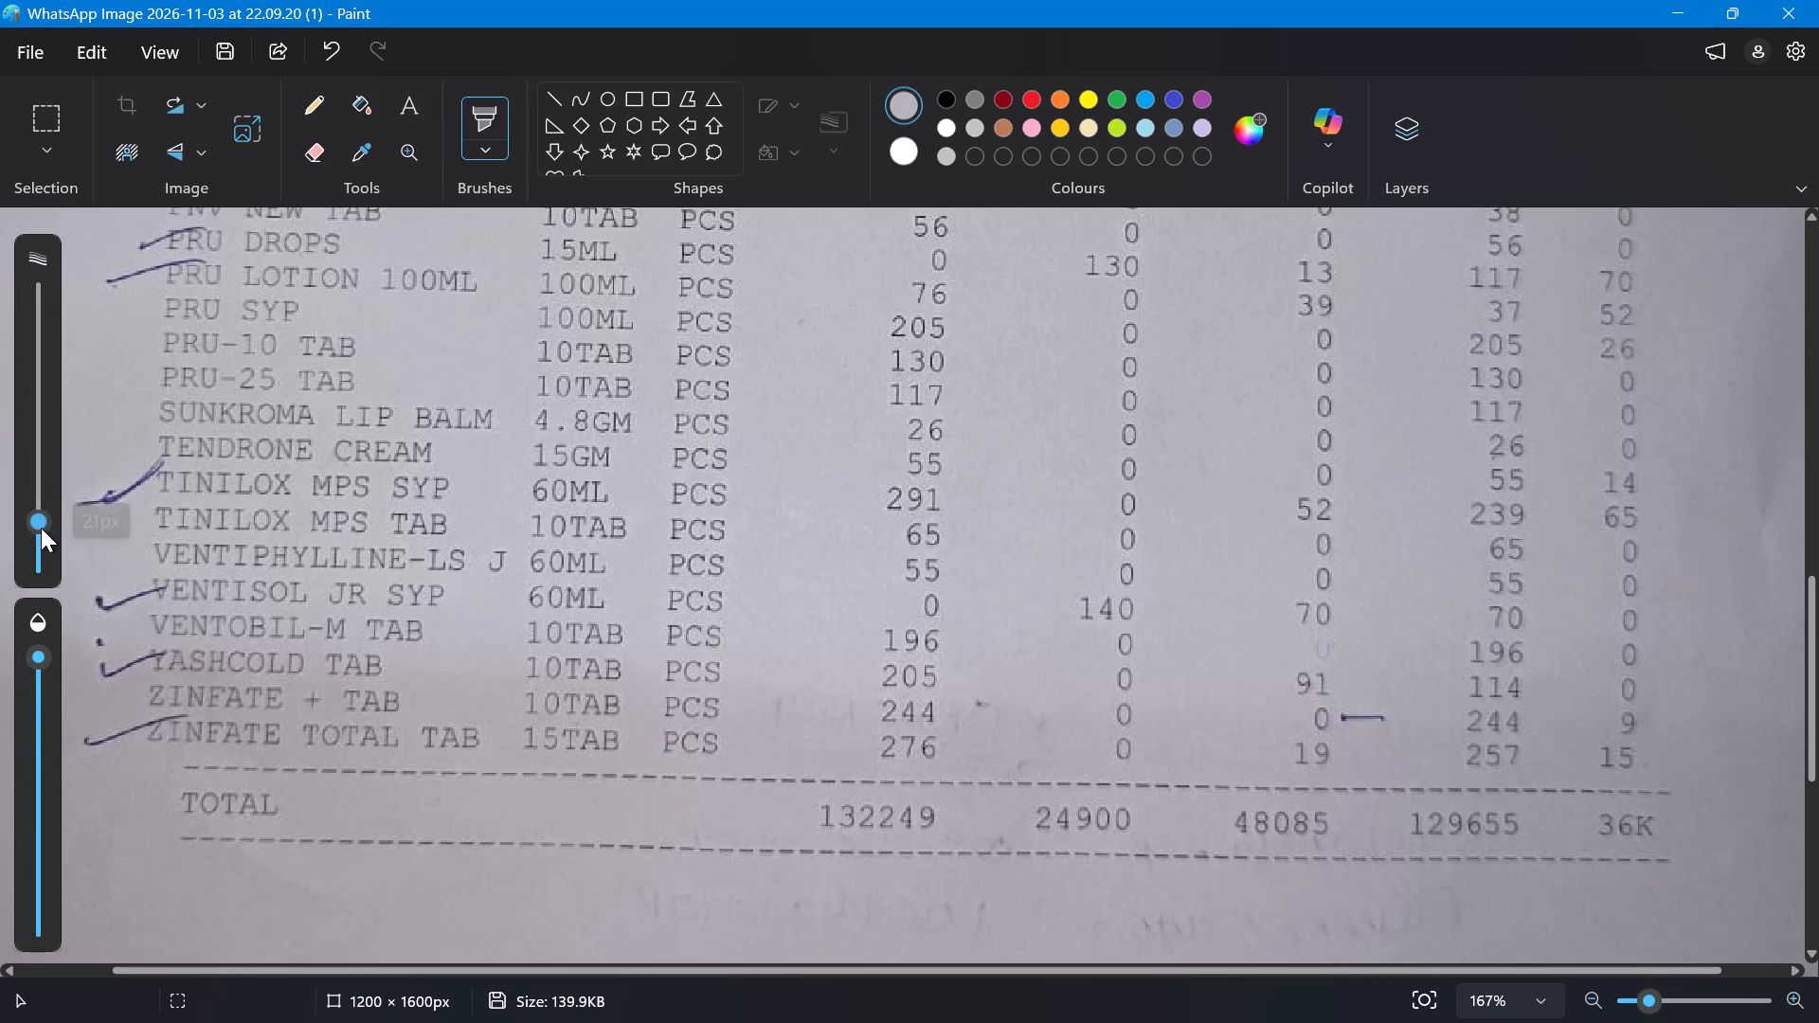
{"action": "left_click_drag", "start_coordinate": [41, 528], "coordinate": [40, 551]}
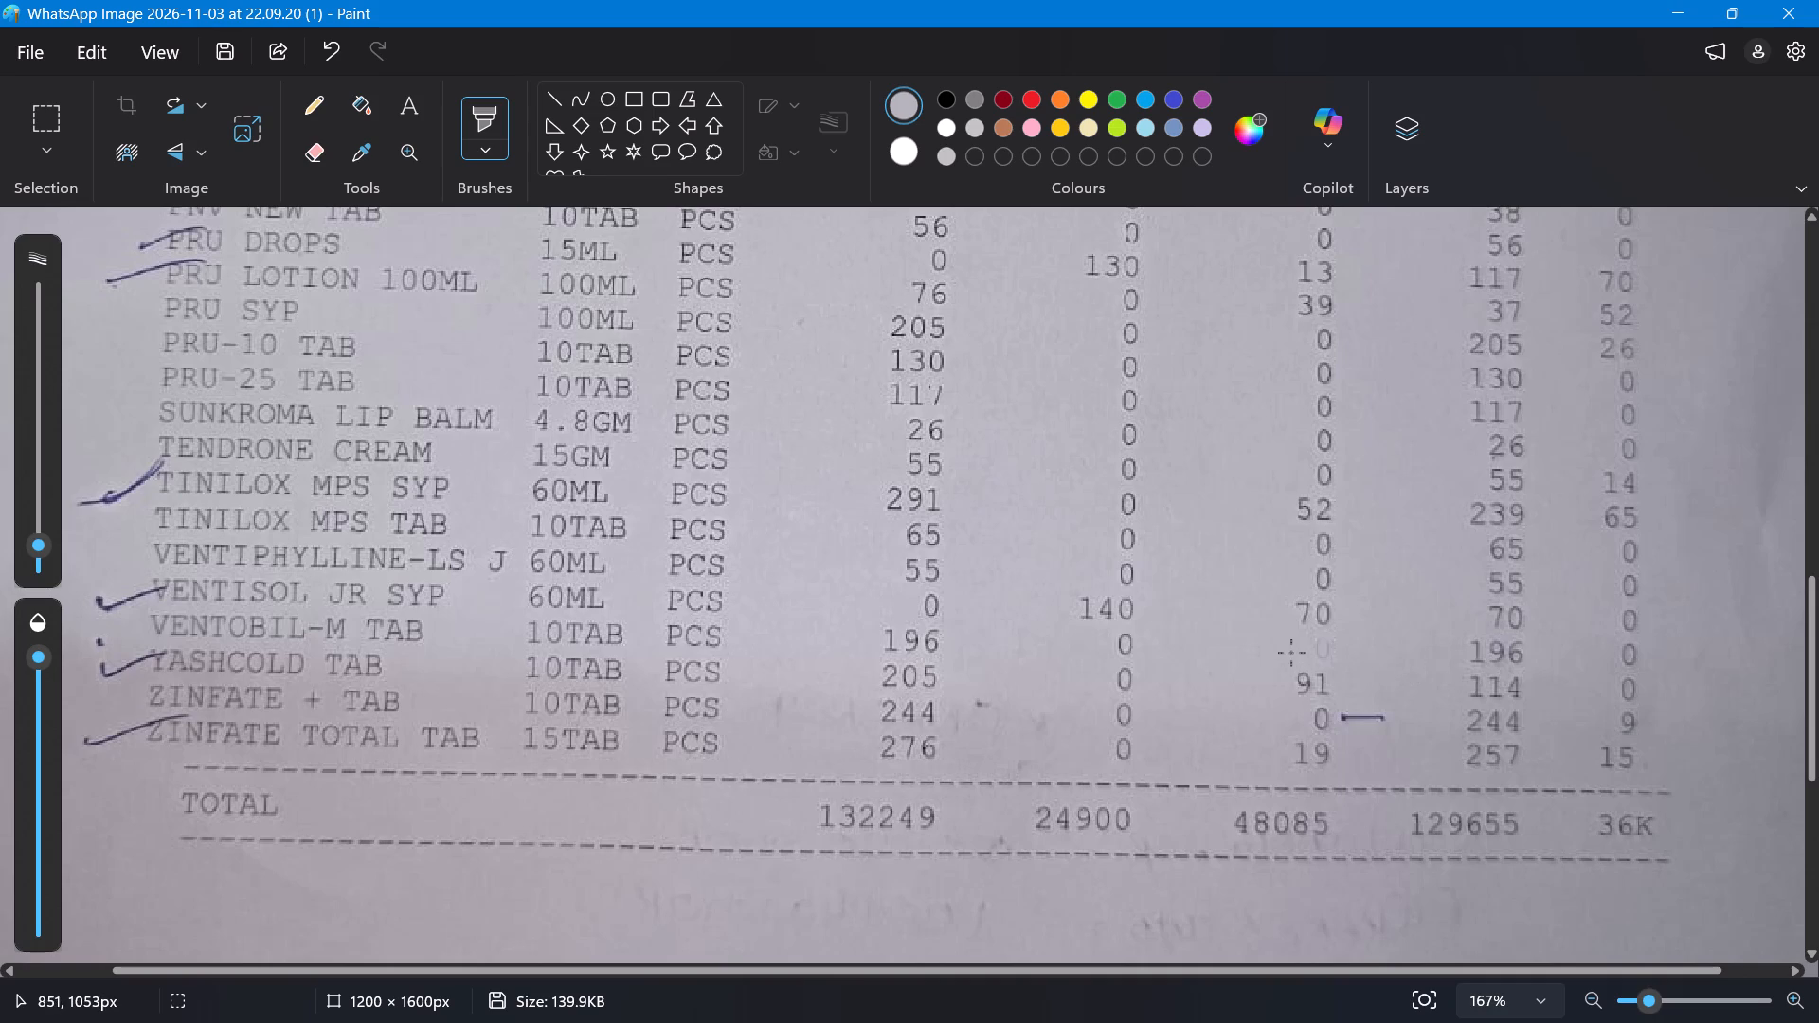
{"action": "left_click_drag", "start_coordinate": [1309, 648], "coordinate": [1342, 652]}
{"action": "left_click_drag", "start_coordinate": [1342, 652], "coordinate": [1306, 635]}
{"action": "left_click_drag", "start_coordinate": [1306, 635], "coordinate": [1300, 635]}
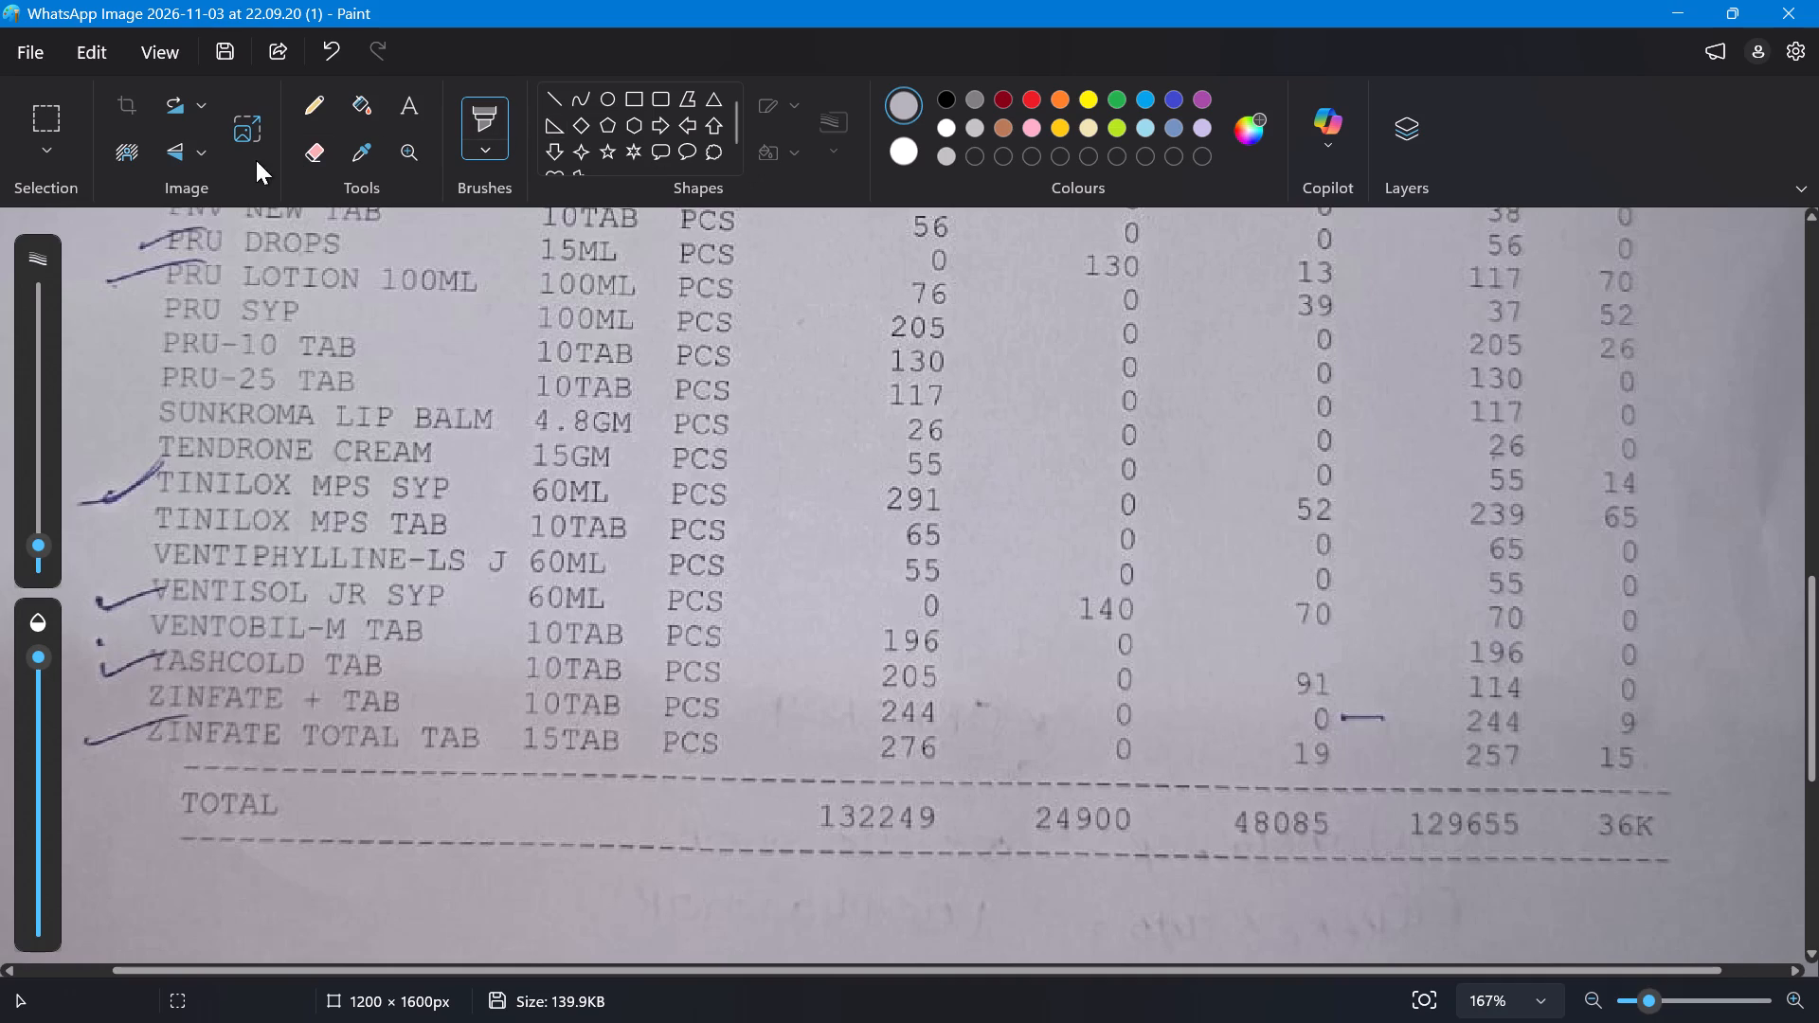
Start a text box with the Text tool on the stock sheet, beside the 291 value in the Tinilox rows.
{"action": "left_click", "coordinate": [405, 97]}
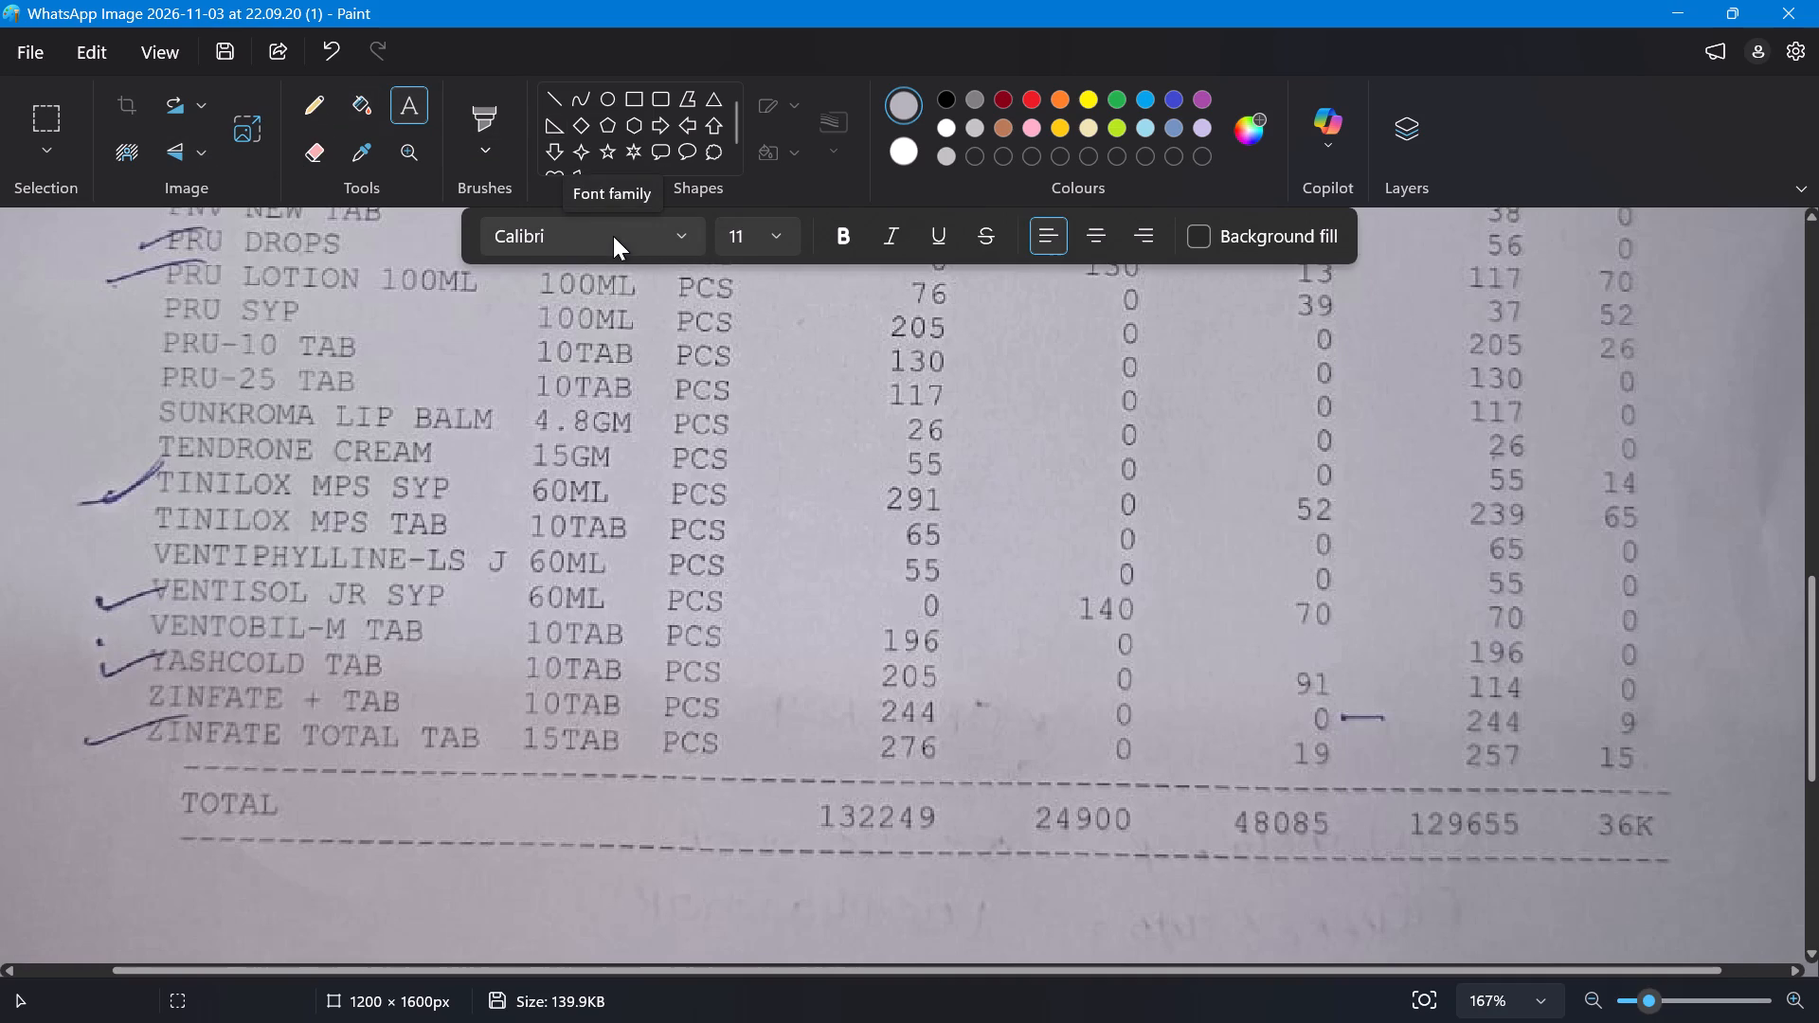
{"action": "left_click", "coordinate": [833, 494]}
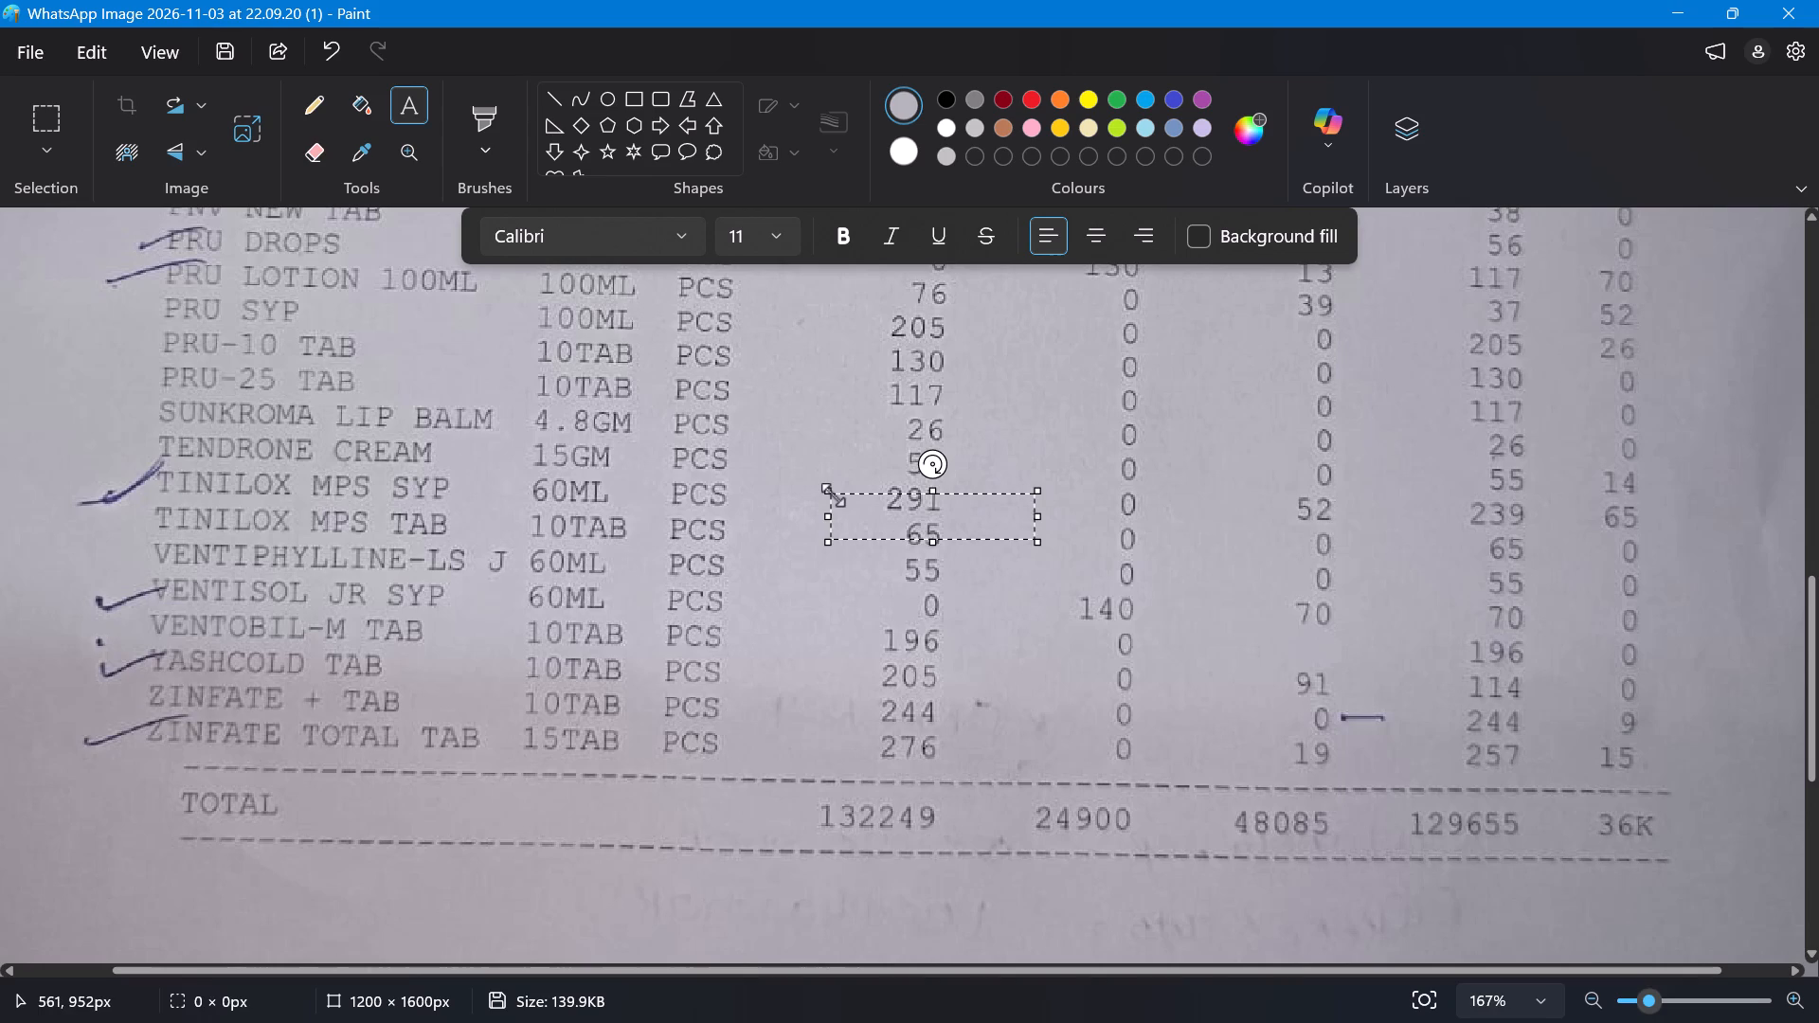
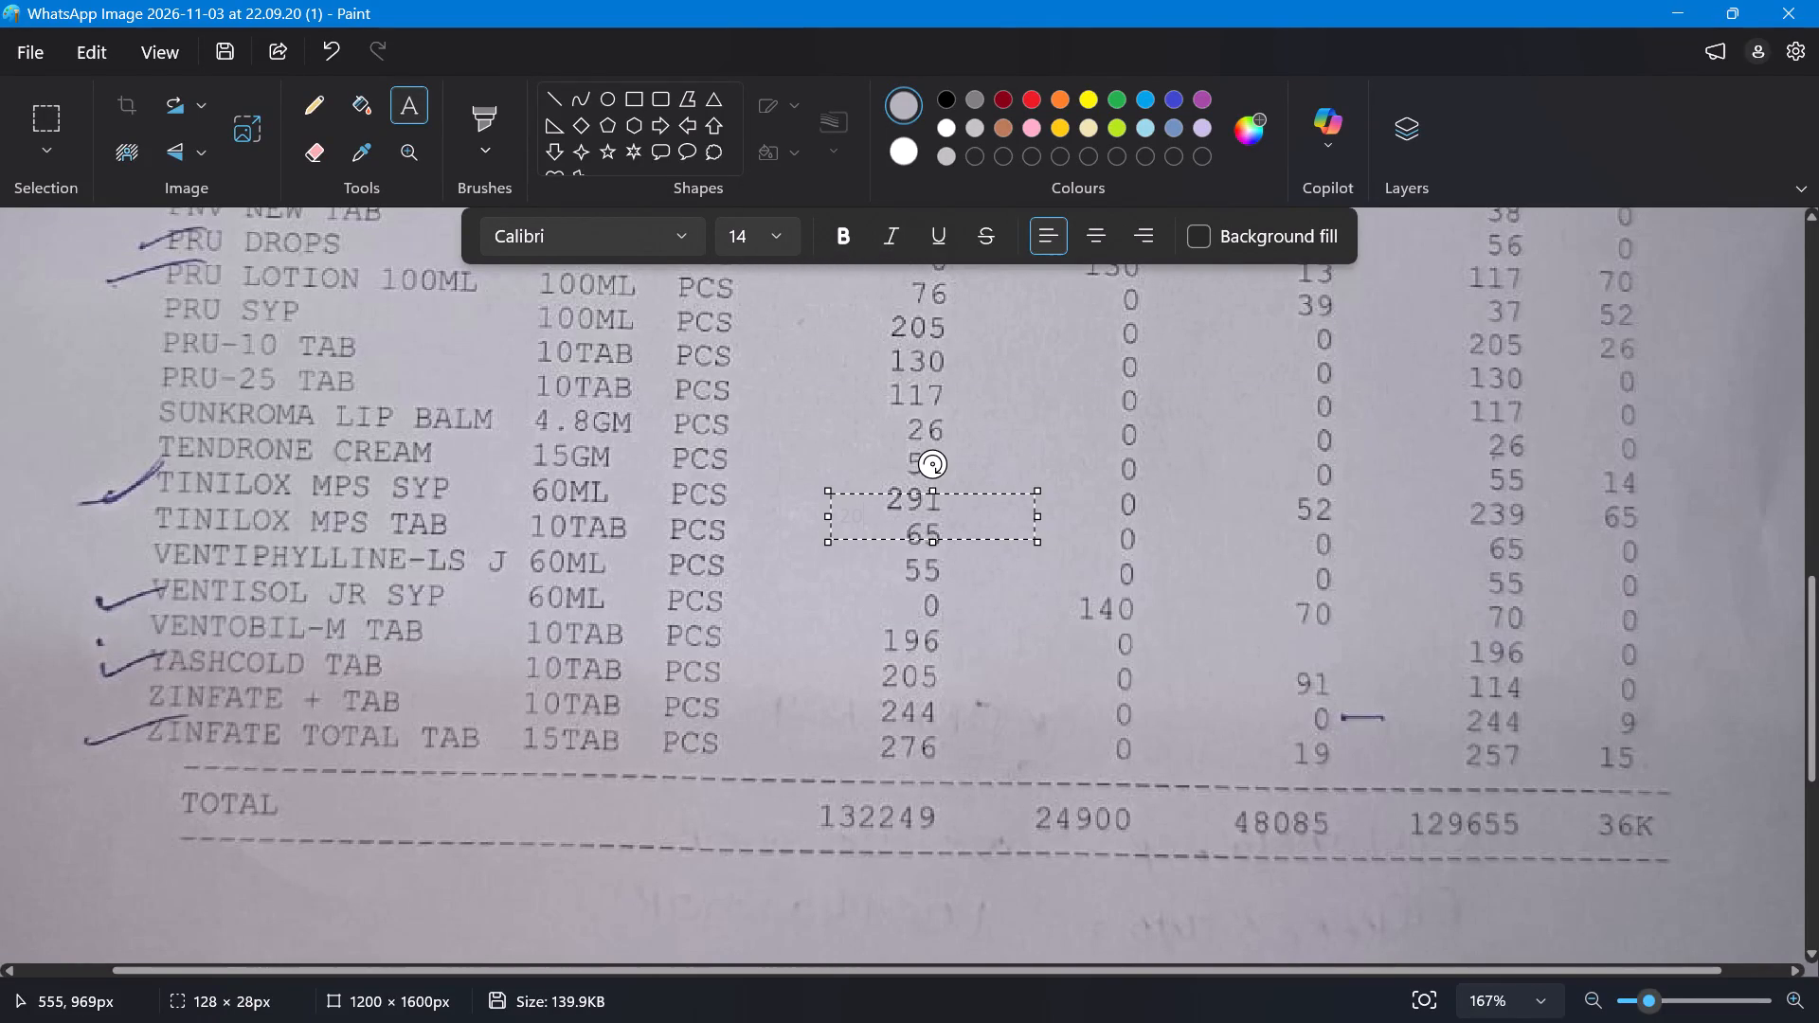
Select the replacement text 20 in the text box to adjust its font size.
{"action": "left_click_drag", "start_coordinate": [873, 511], "coordinate": [813, 511]}
Set the paper-coloured 20 text to size 16, adjust its text box, and place it beside Tinilox MPS Tab's 65.
{"action": "left_click", "coordinate": [774, 229]}
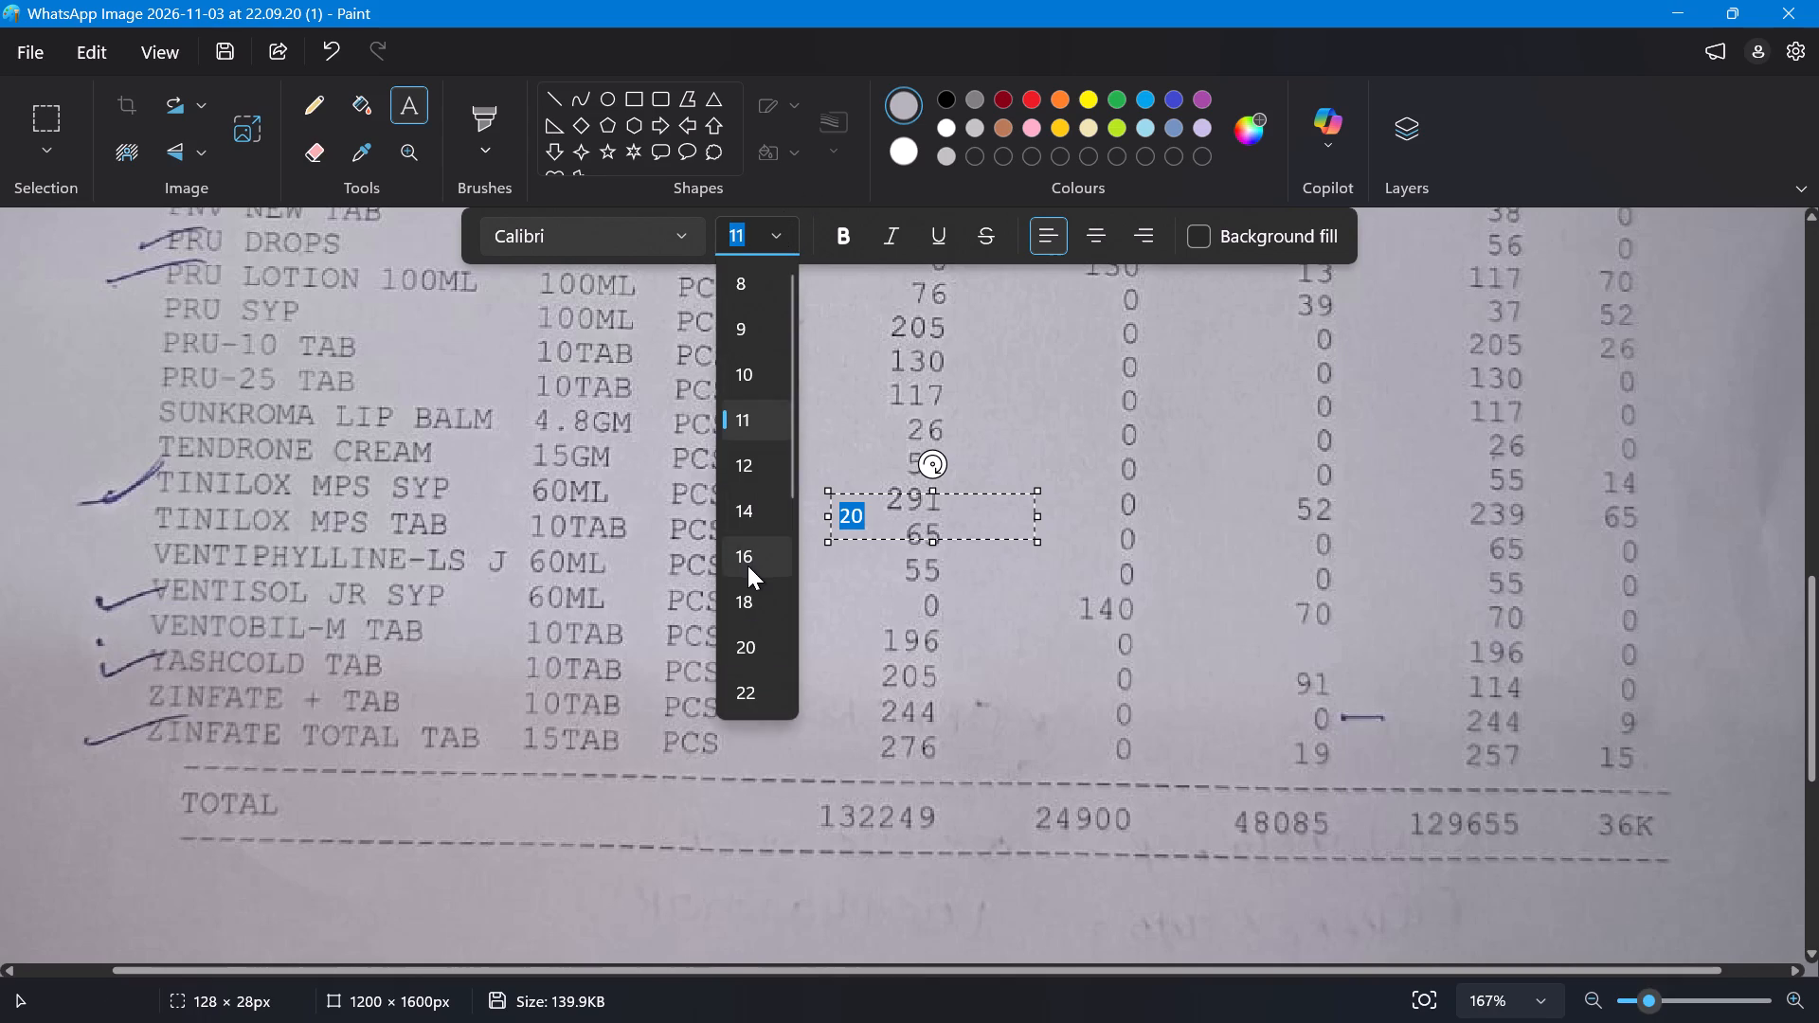
{"action": "left_click", "coordinate": [747, 565]}
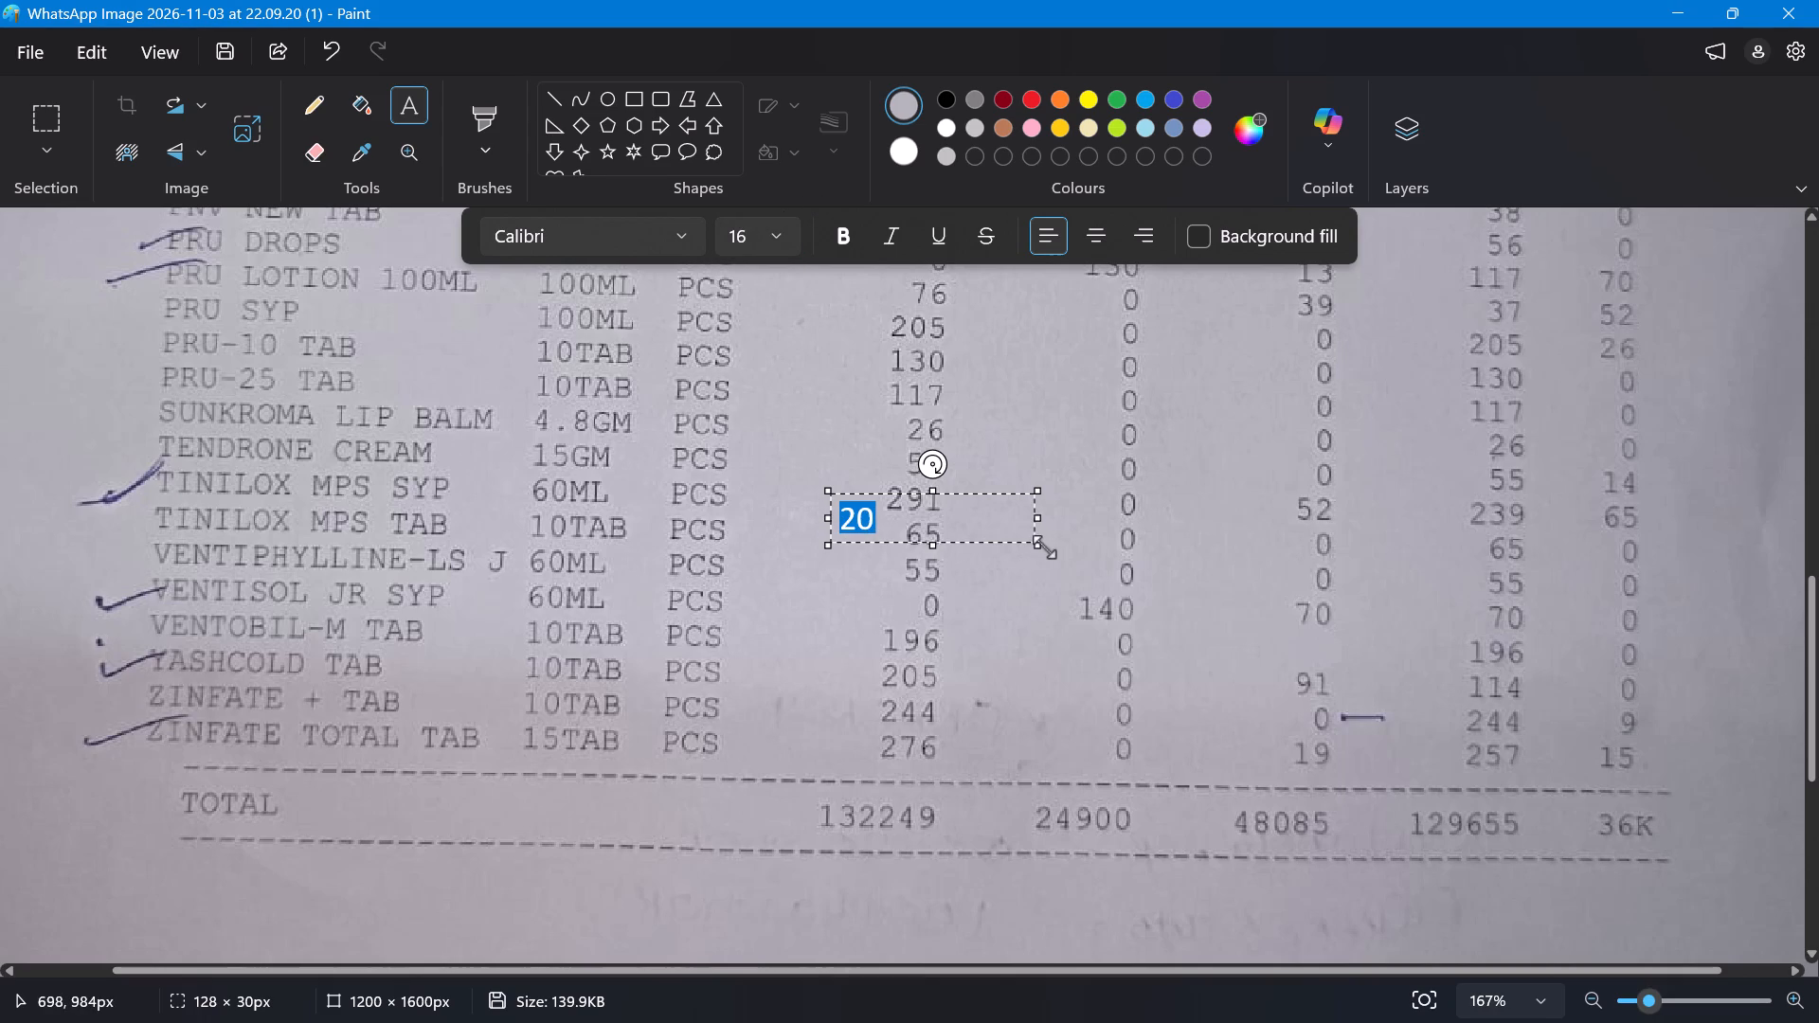
{"action": "left_click_drag", "start_coordinate": [1038, 546], "coordinate": [1033, 565]}
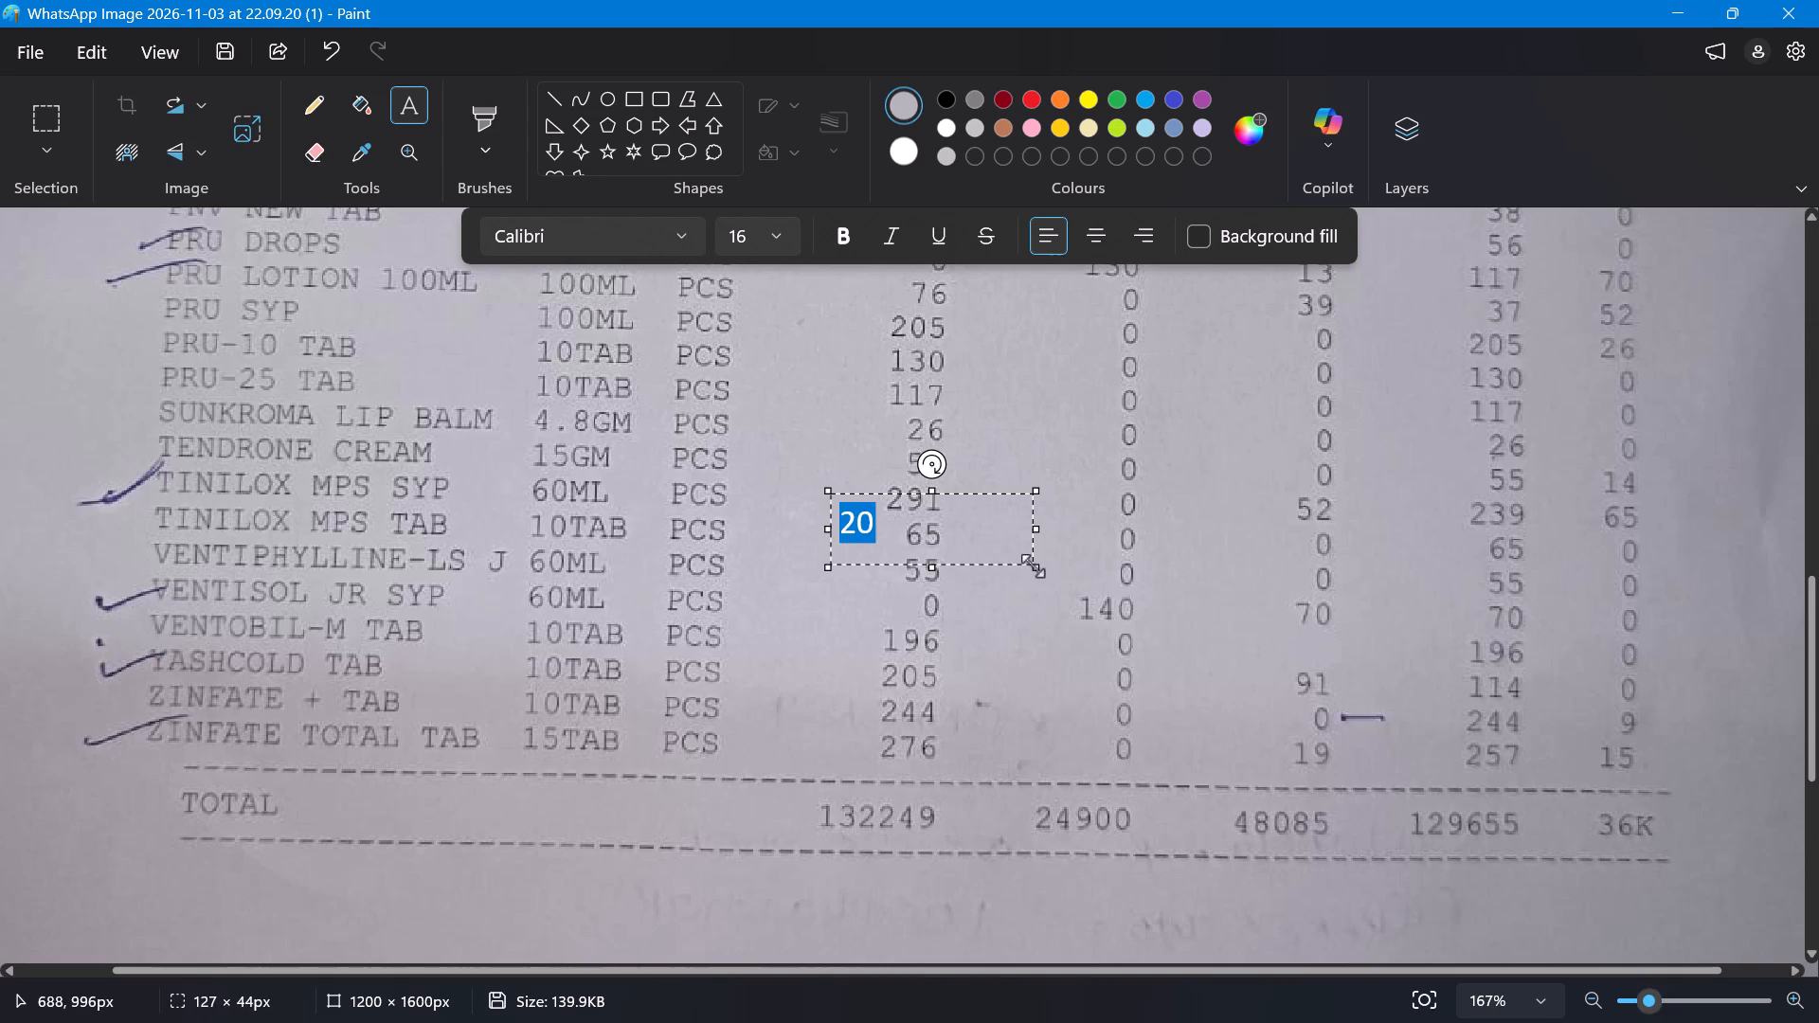
{"action": "left_click_drag", "start_coordinate": [1033, 565], "coordinate": [1021, 549]}
{"action": "left_click", "coordinate": [845, 653]}
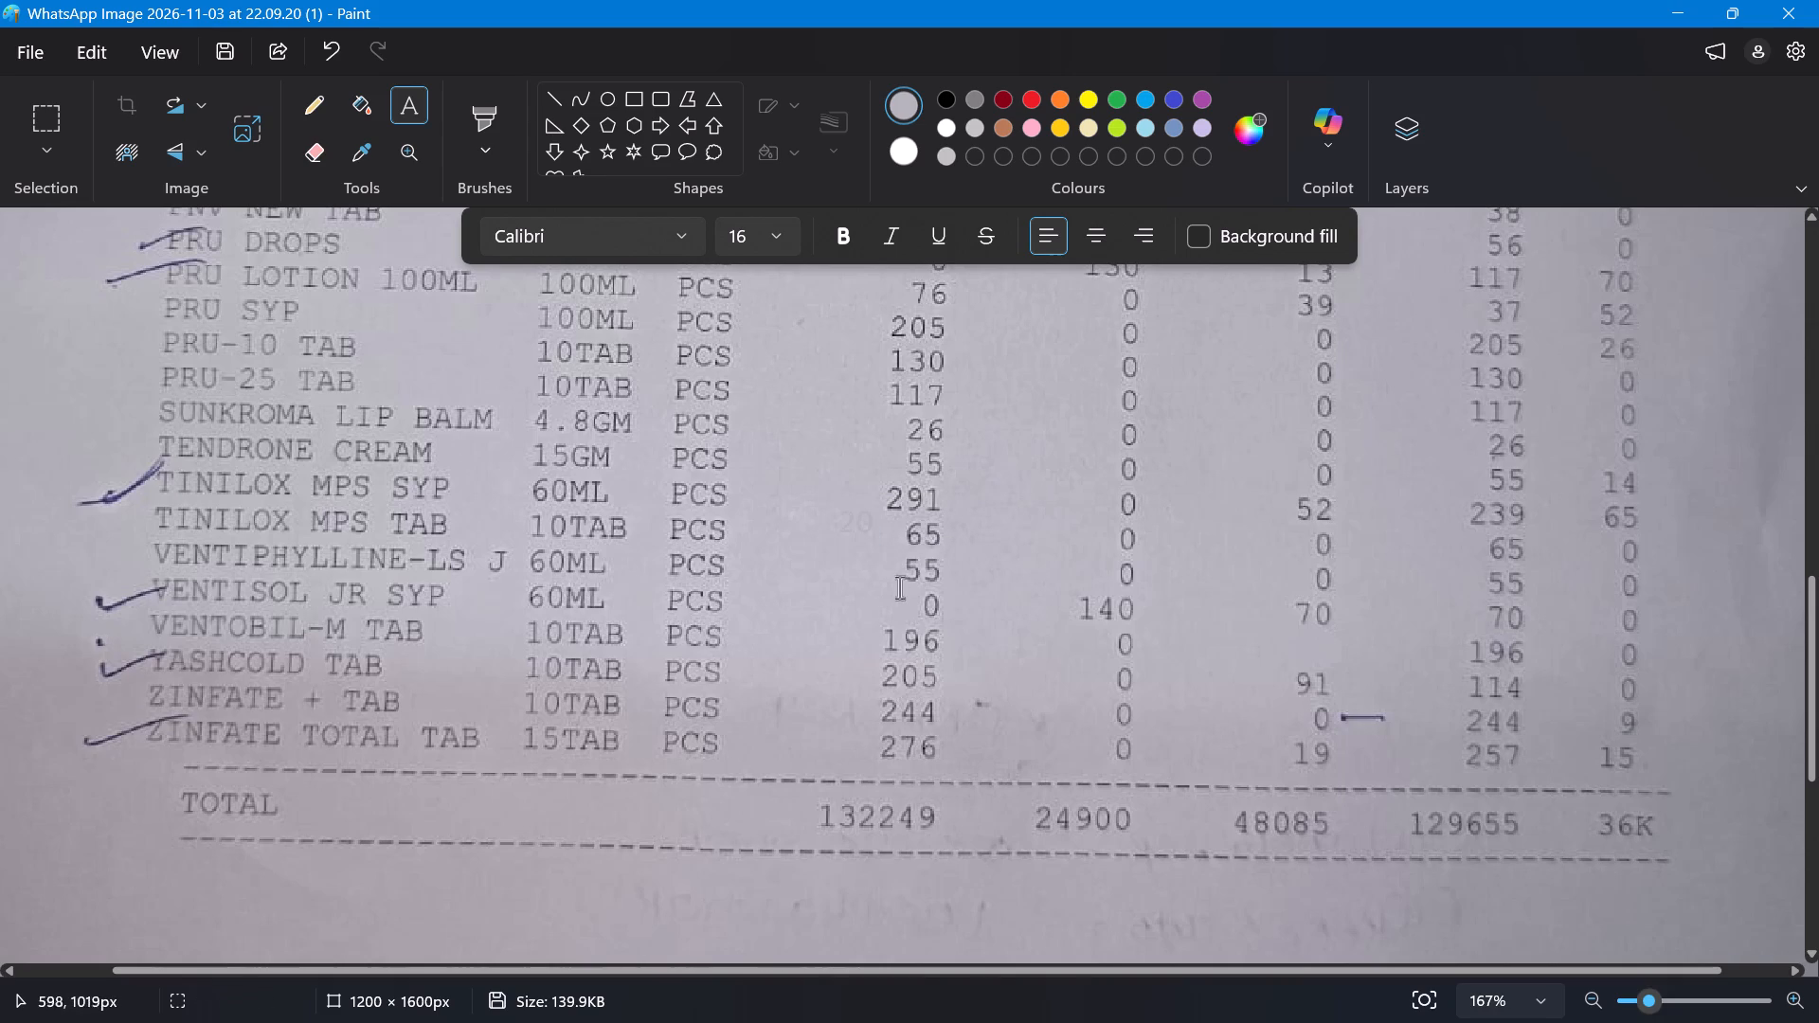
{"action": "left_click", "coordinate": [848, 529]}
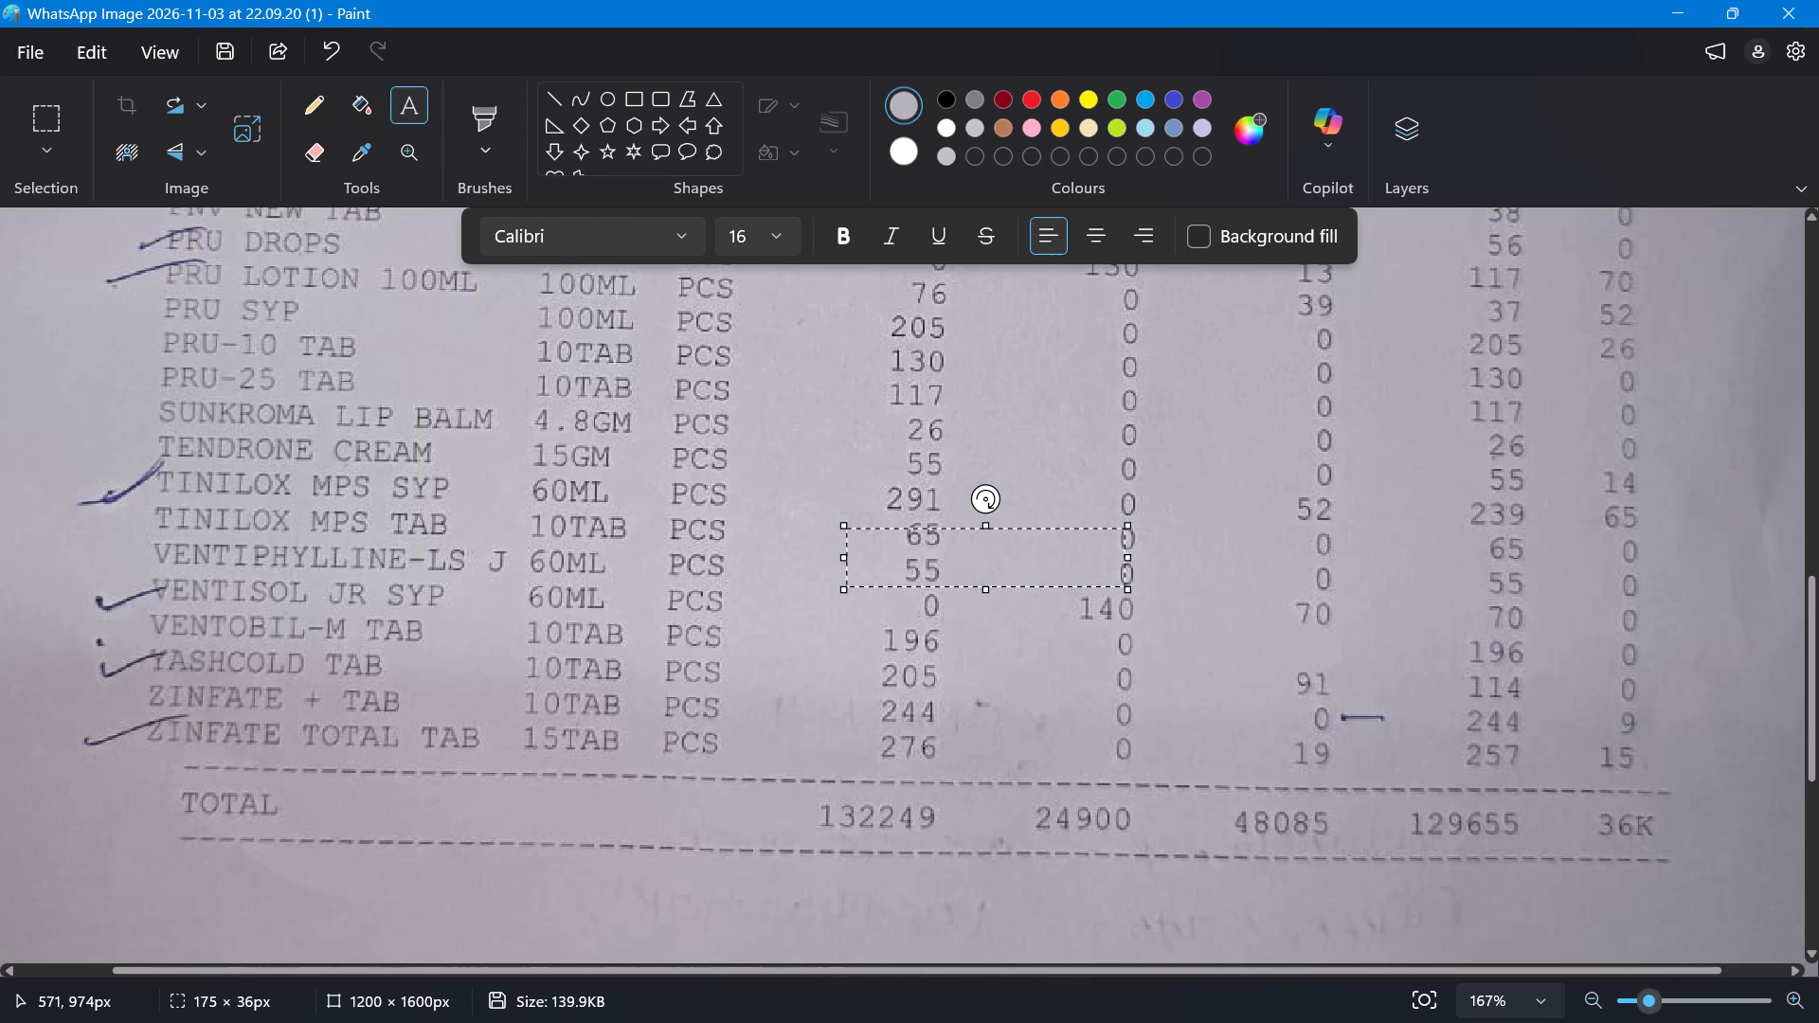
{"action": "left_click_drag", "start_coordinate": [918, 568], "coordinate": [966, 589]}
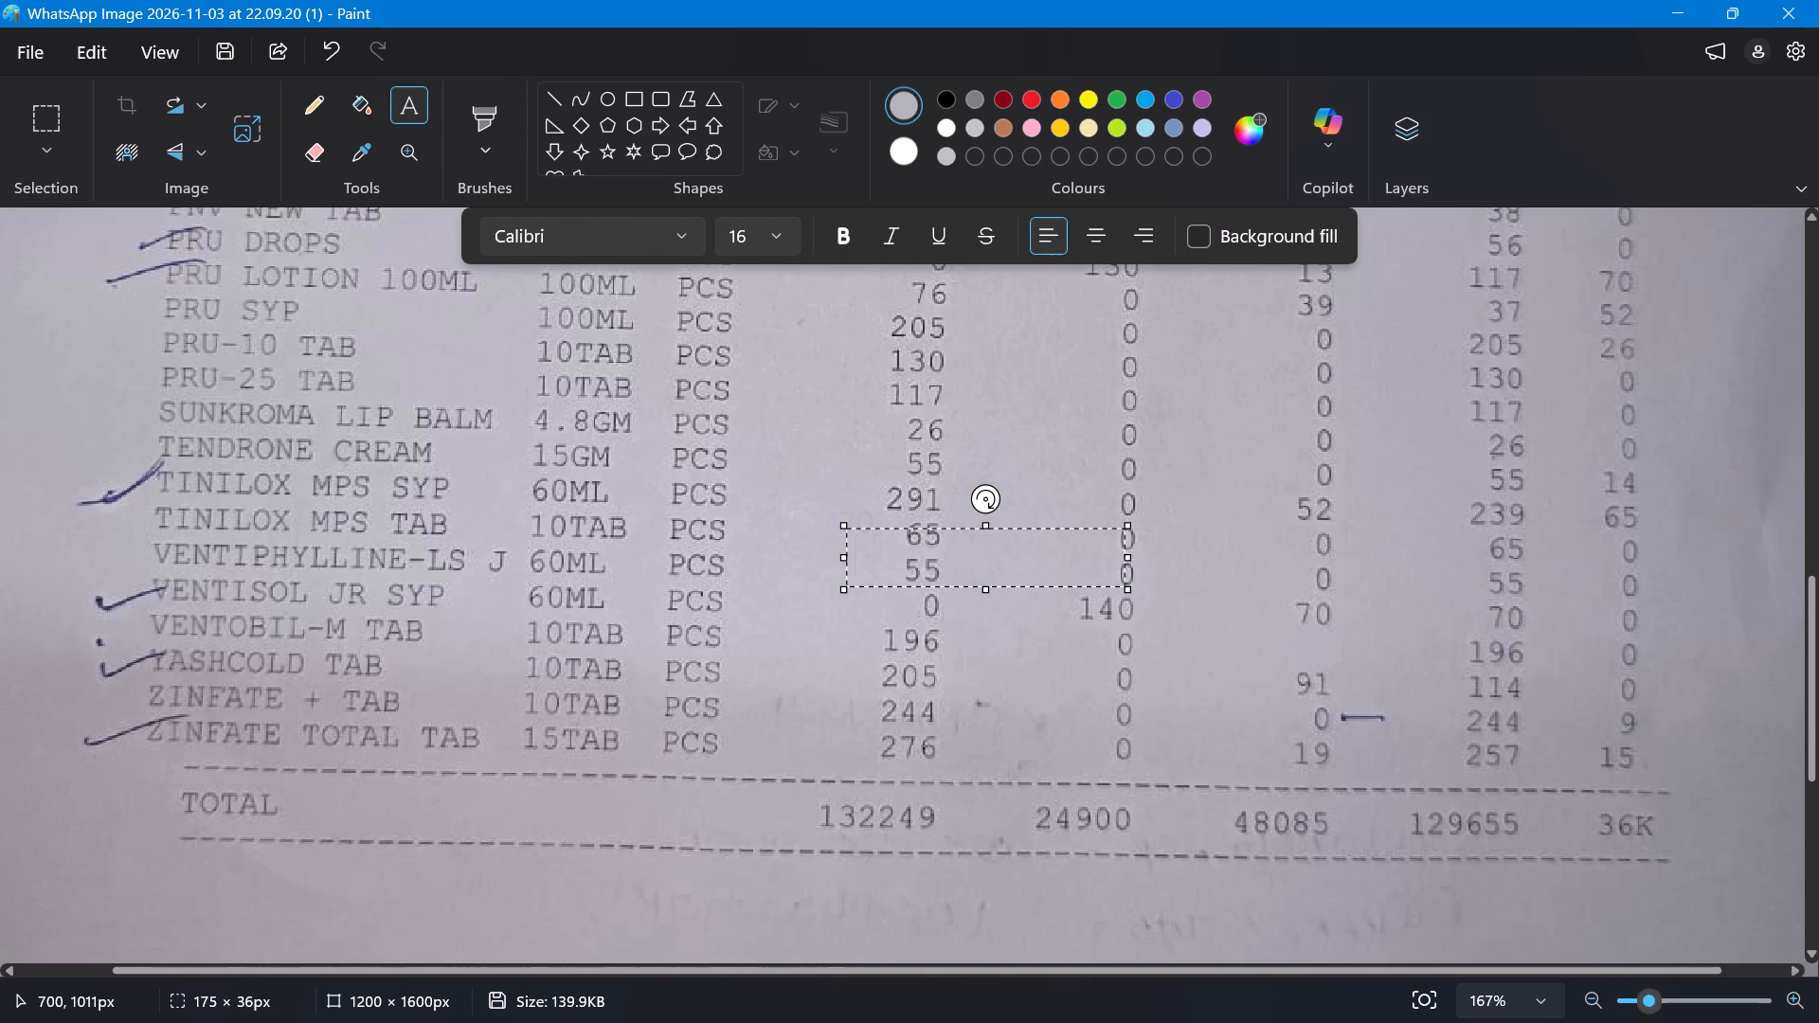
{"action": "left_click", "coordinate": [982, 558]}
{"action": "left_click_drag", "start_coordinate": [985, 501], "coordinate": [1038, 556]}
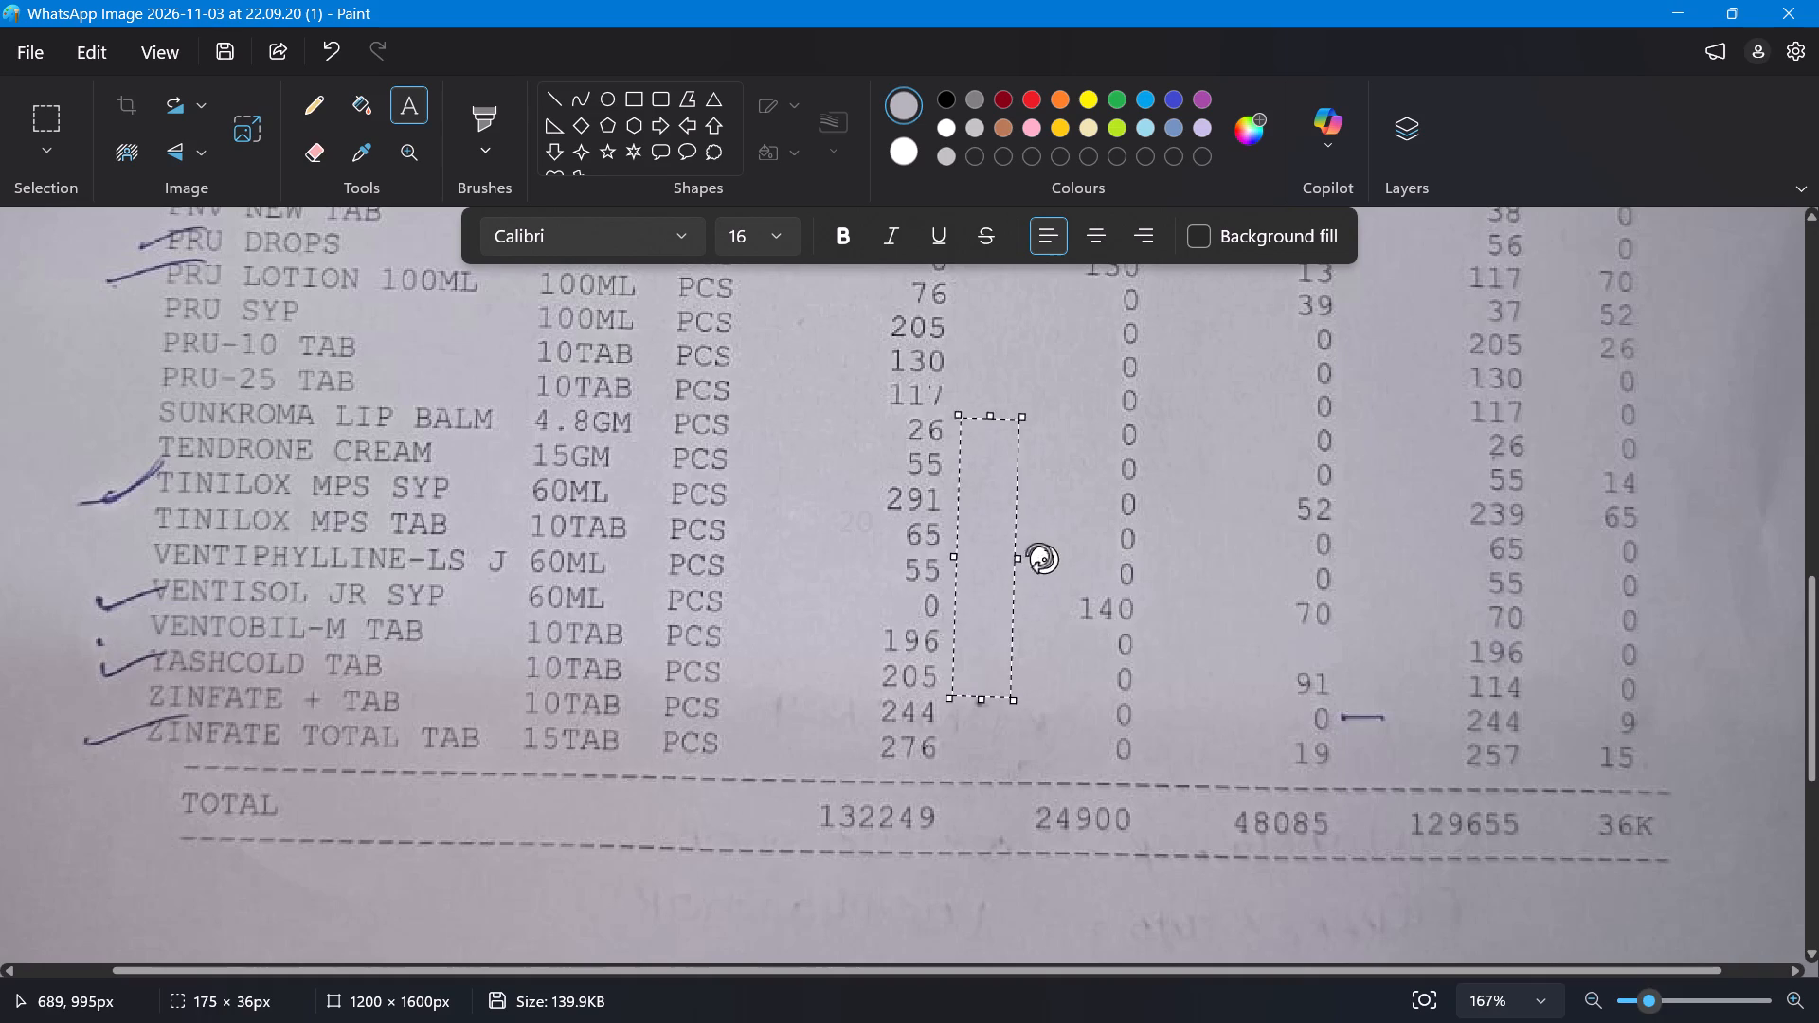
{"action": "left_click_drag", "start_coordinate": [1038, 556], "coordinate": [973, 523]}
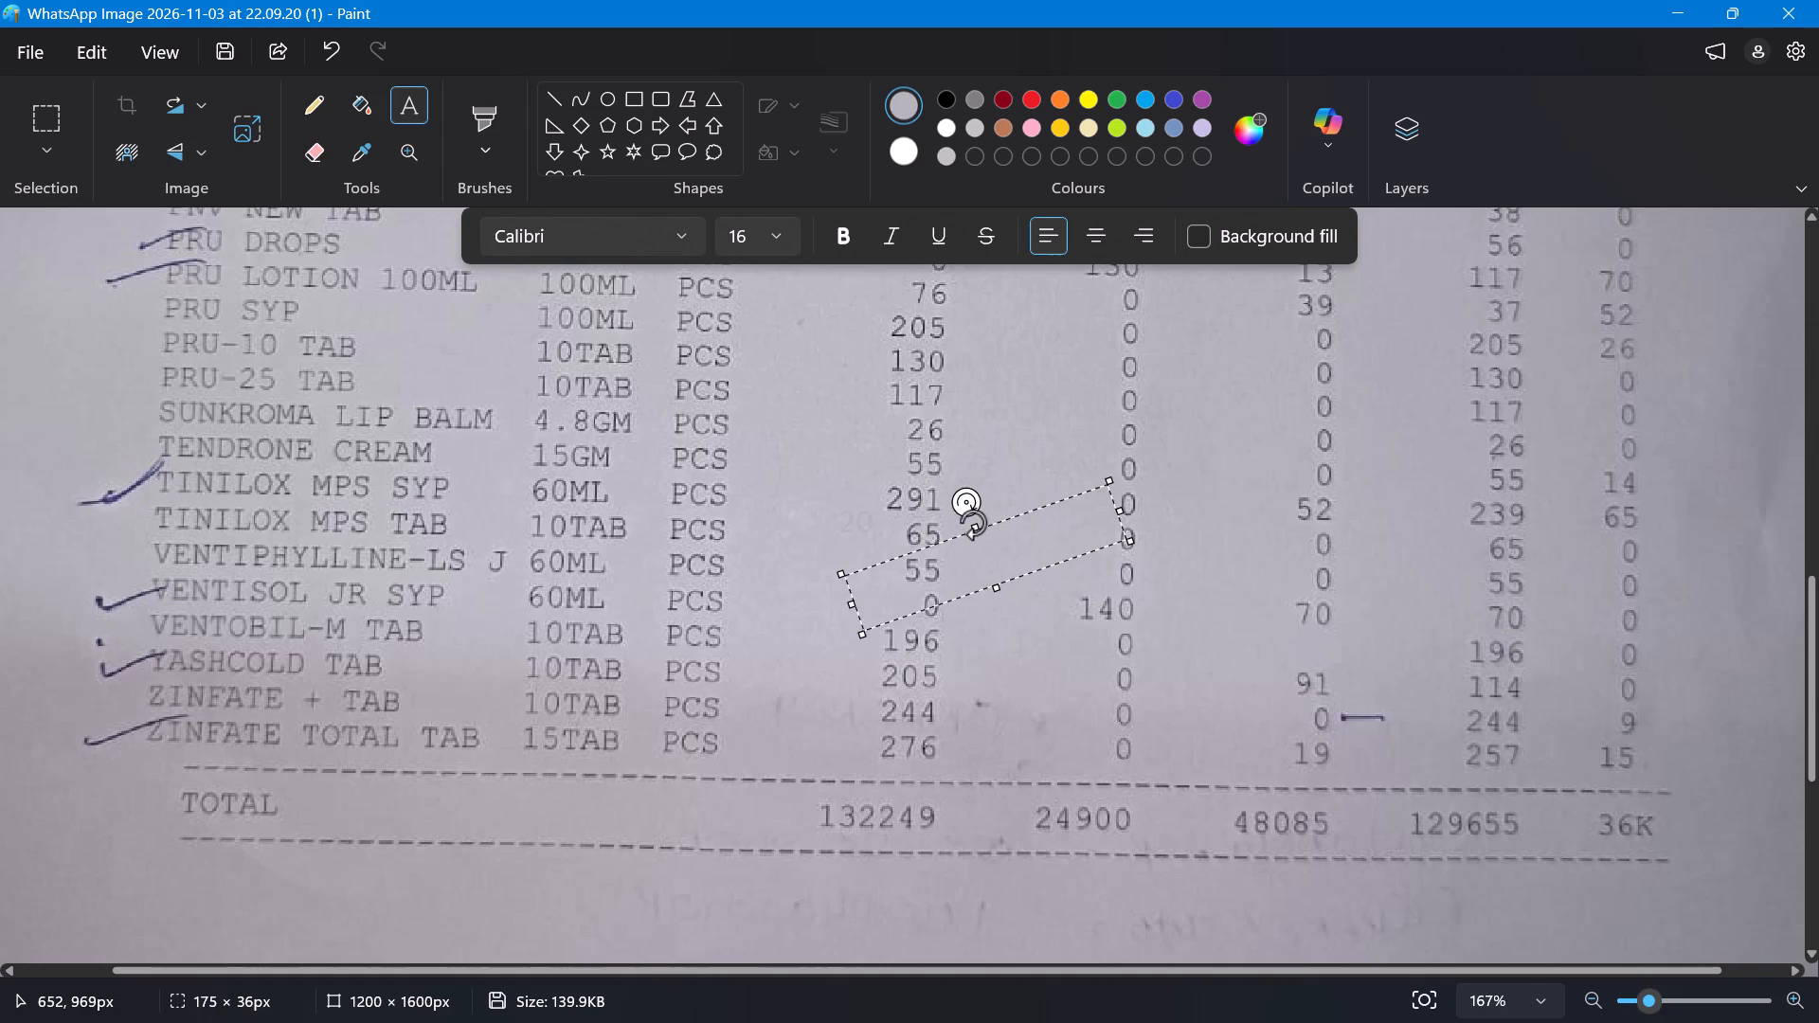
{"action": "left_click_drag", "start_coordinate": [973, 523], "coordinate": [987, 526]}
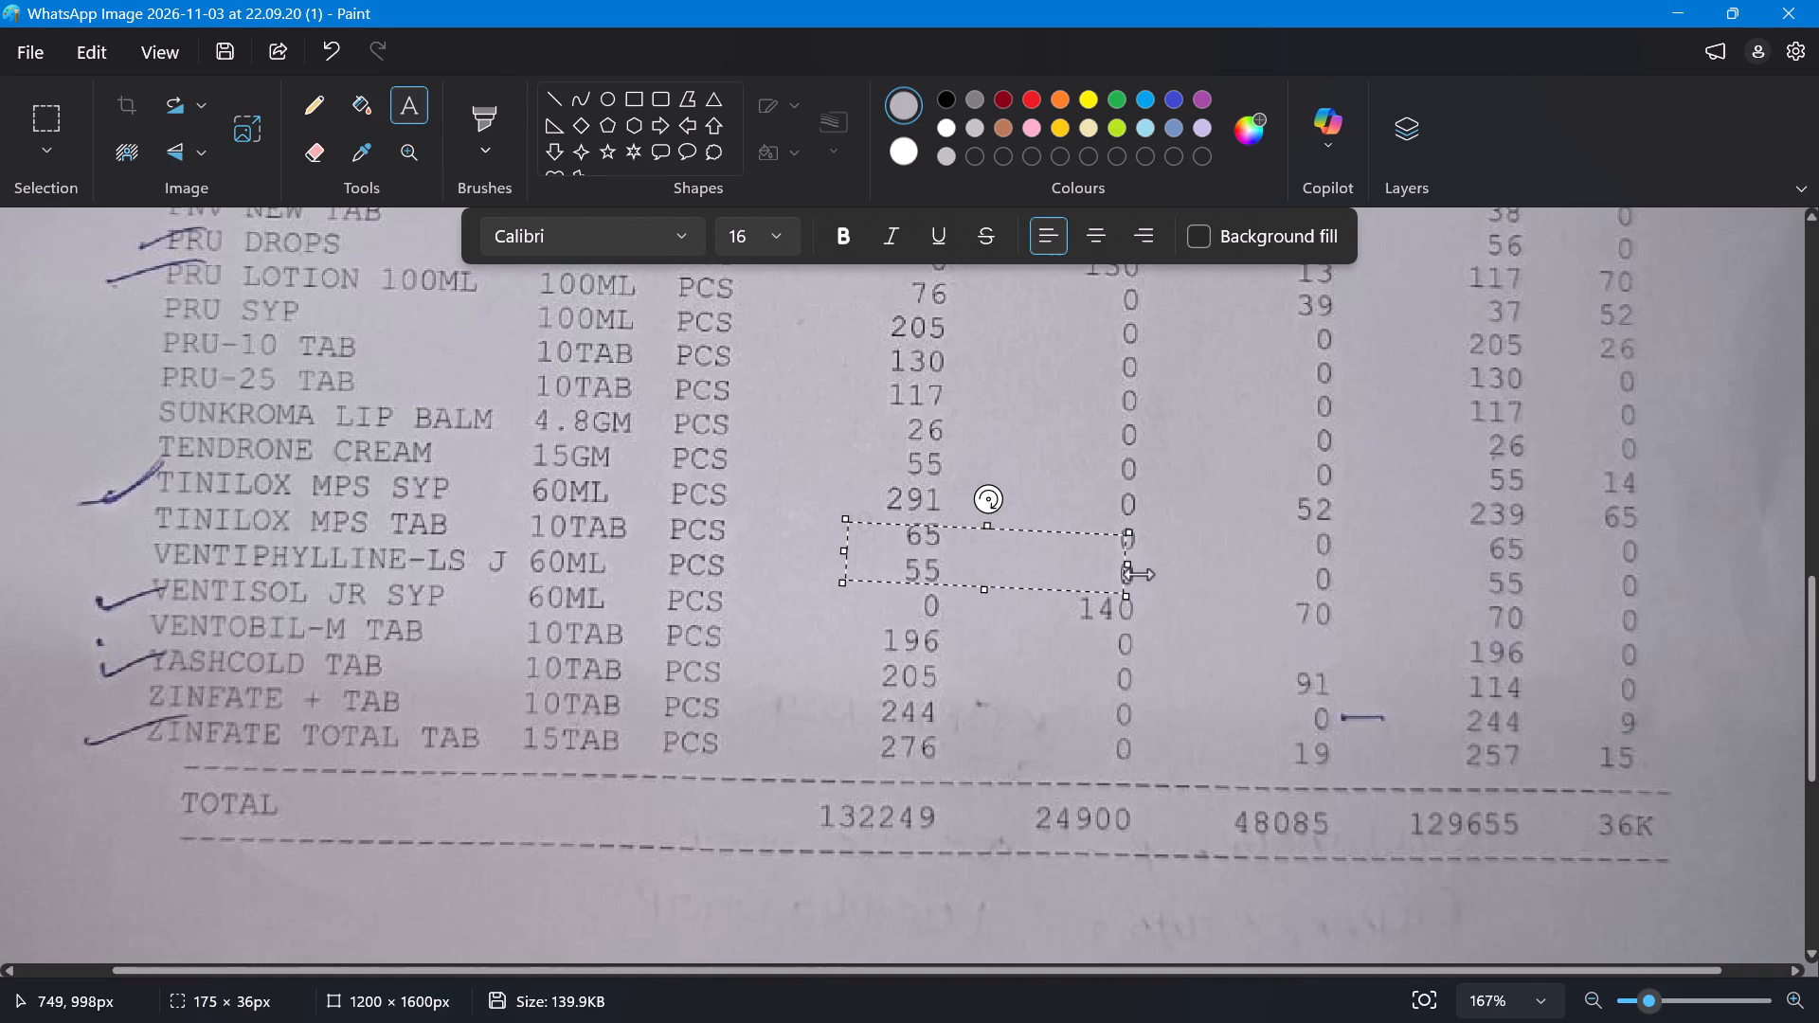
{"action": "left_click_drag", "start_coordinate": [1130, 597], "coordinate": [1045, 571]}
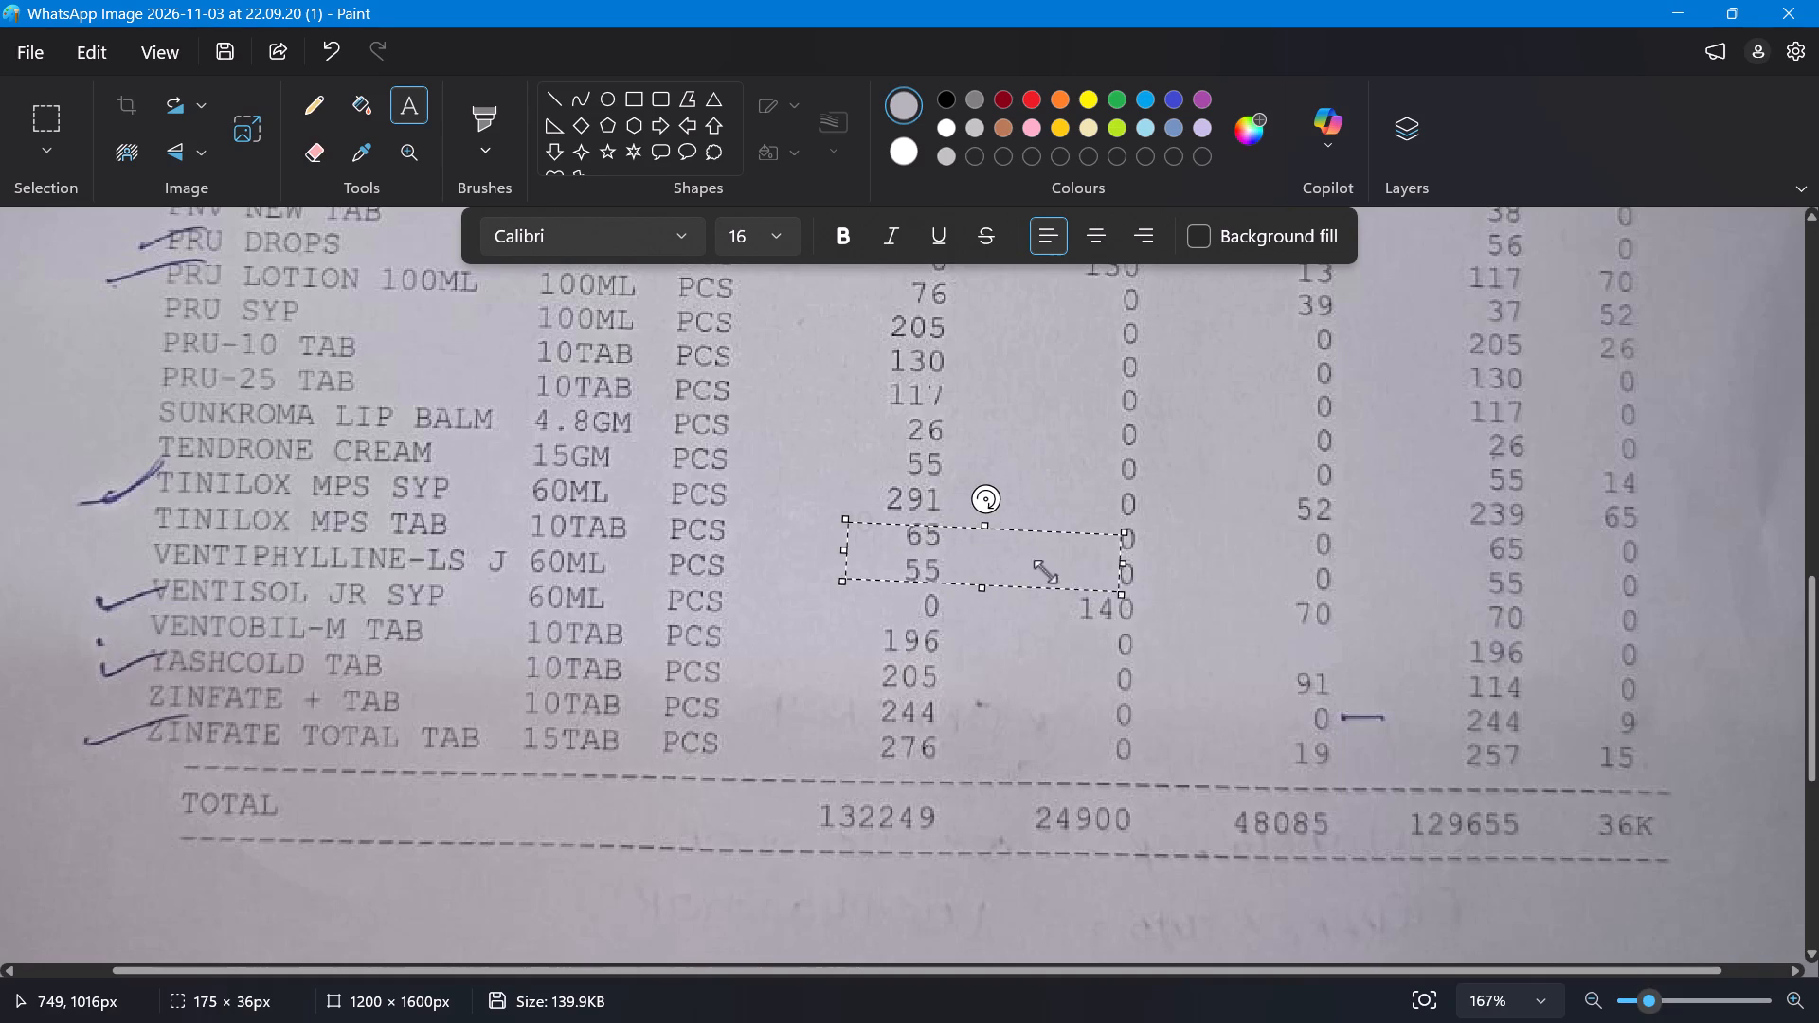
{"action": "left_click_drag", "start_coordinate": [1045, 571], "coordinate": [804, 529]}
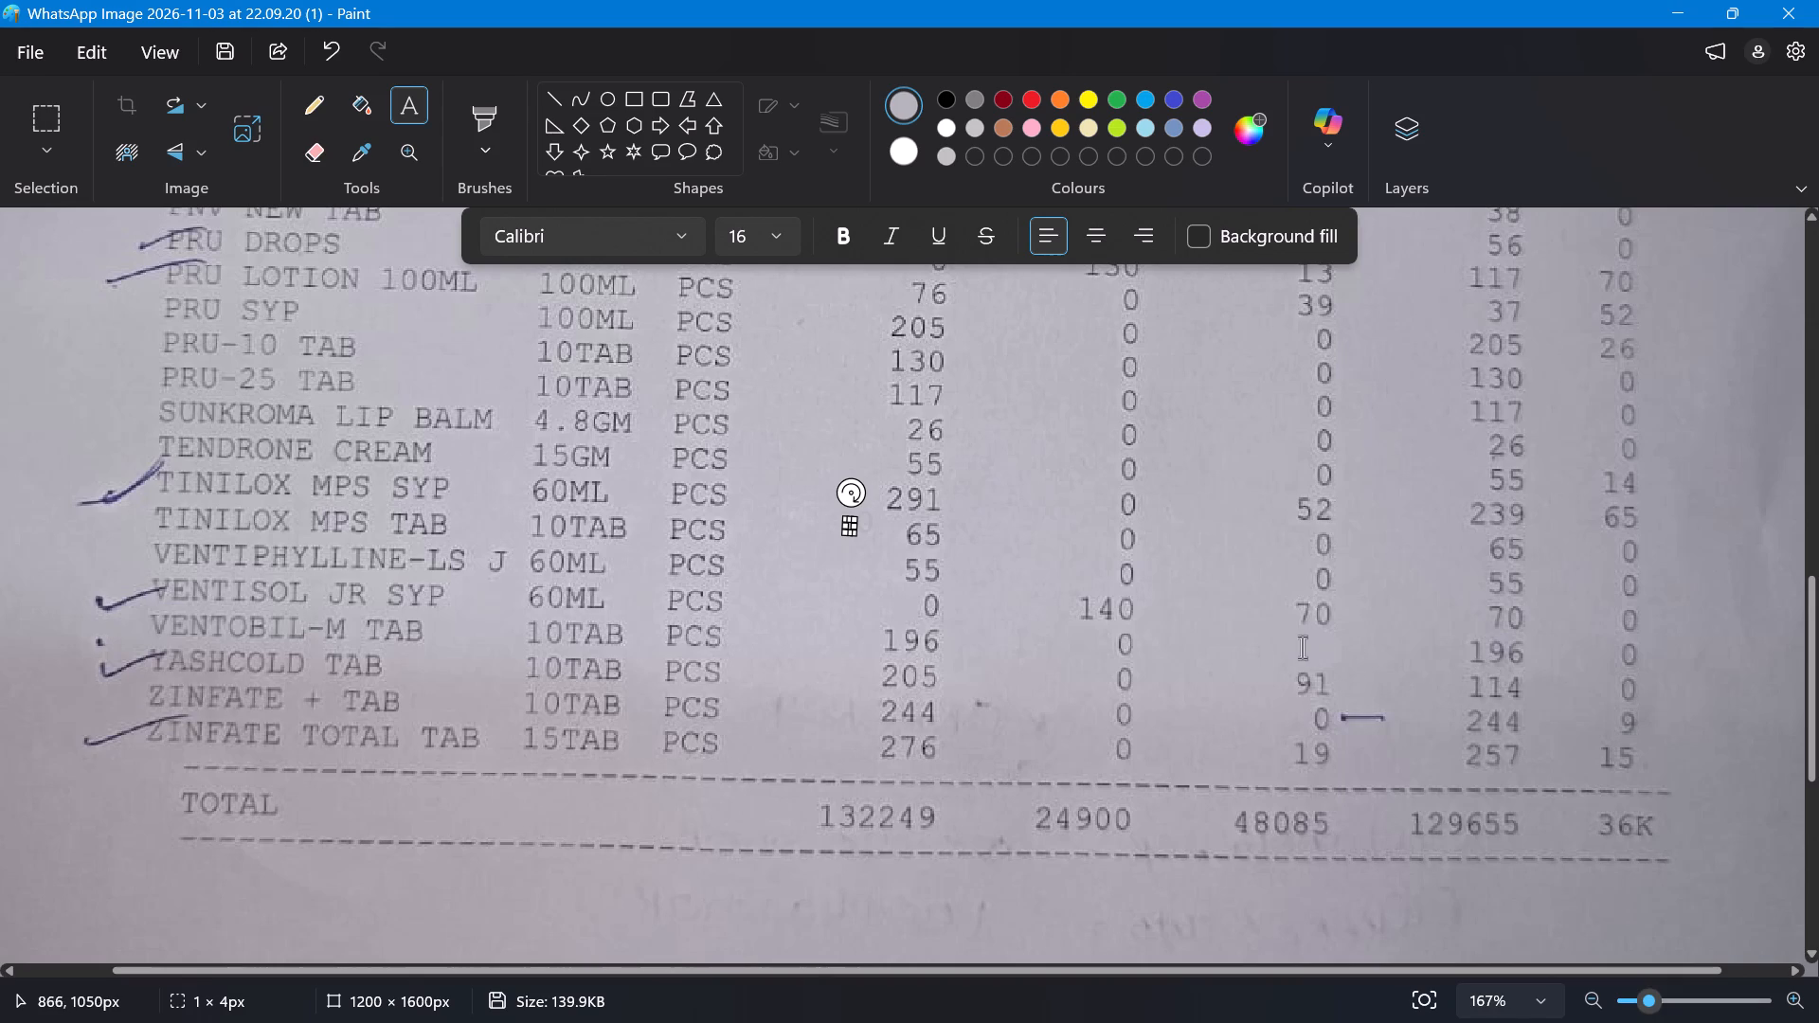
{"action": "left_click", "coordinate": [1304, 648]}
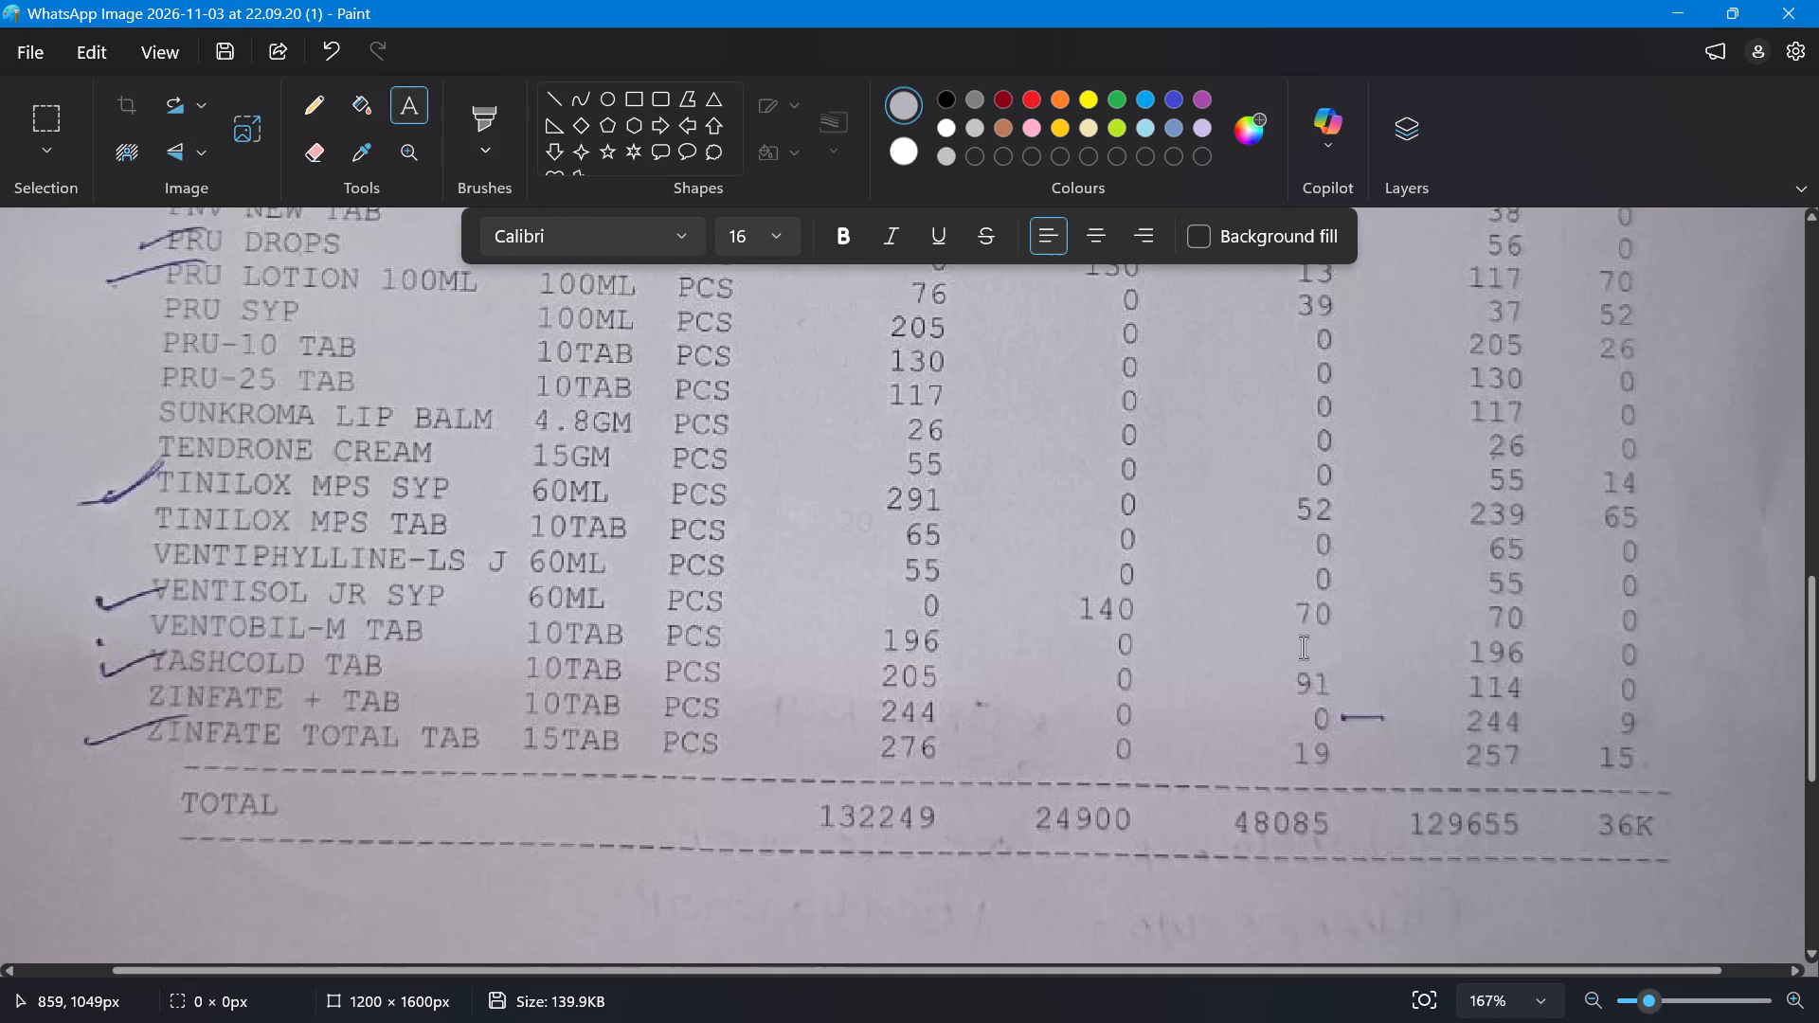
Add the text 20 in grey Calibri size 16 to Ventobil-M's issue cell, aligned between the 70 and 91.
{"action": "left_click", "coordinate": [1304, 648]}
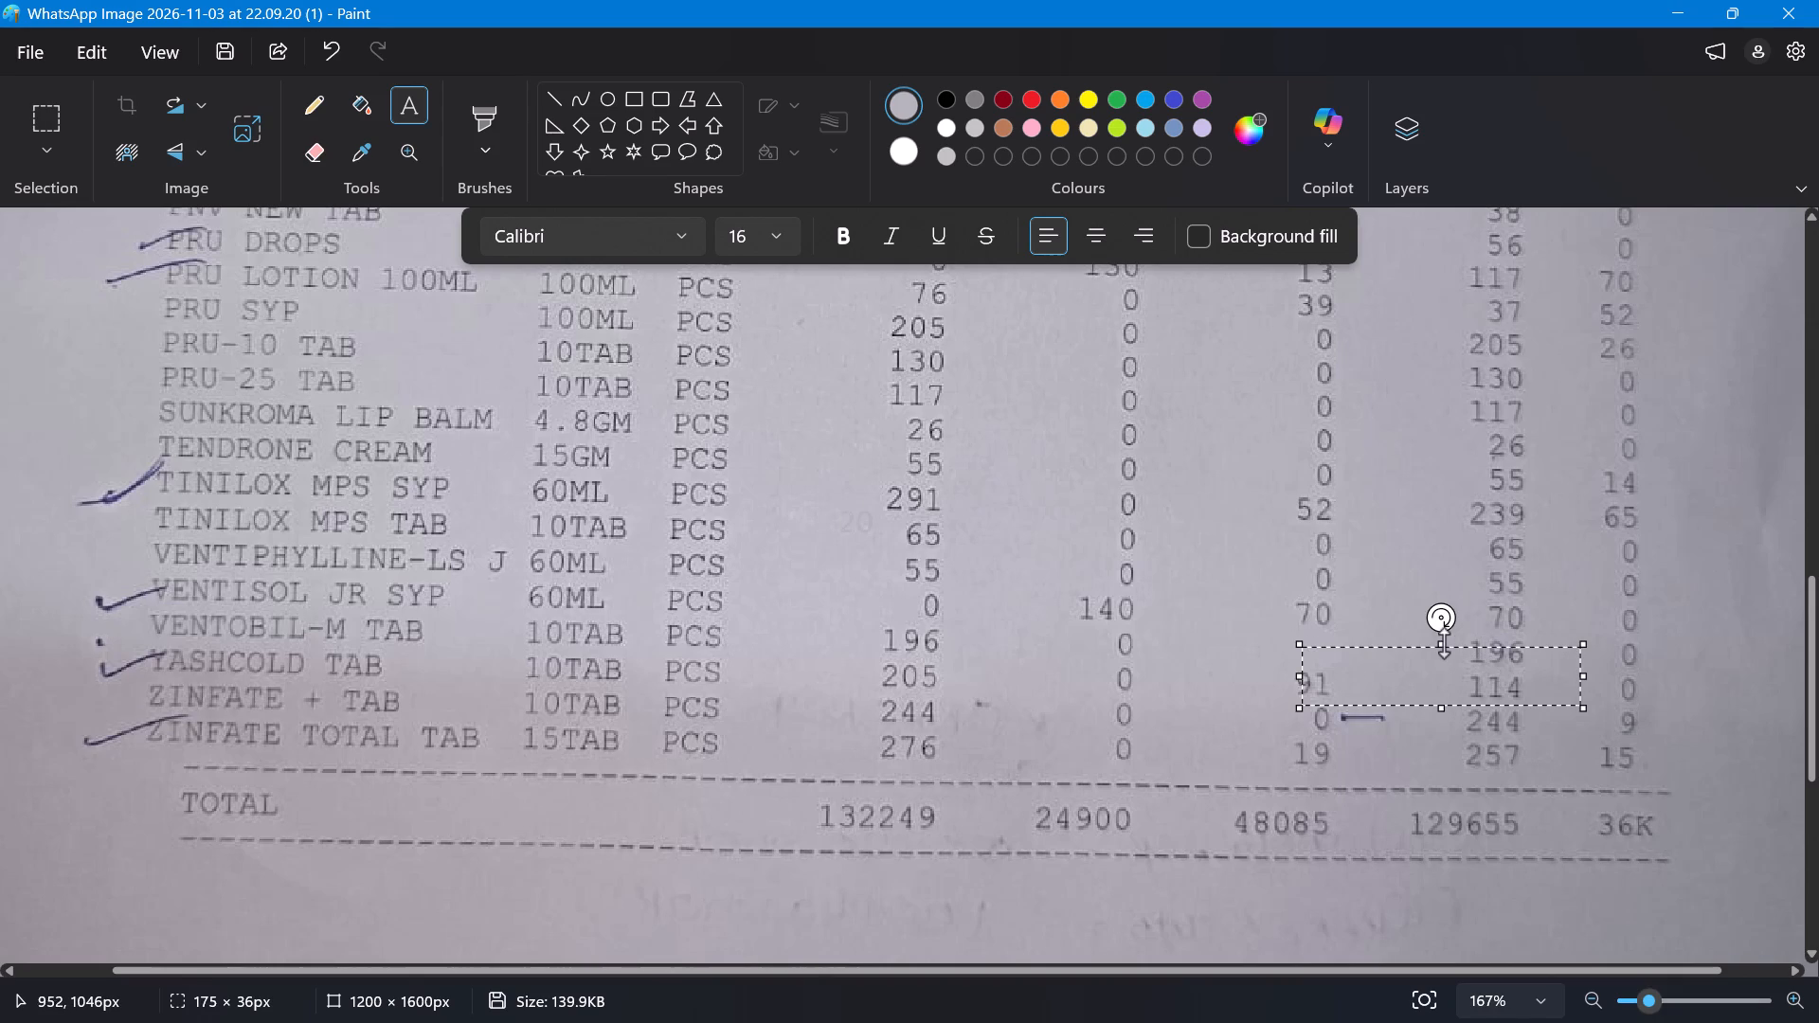
{"action": "left_click", "coordinate": [1304, 643]}
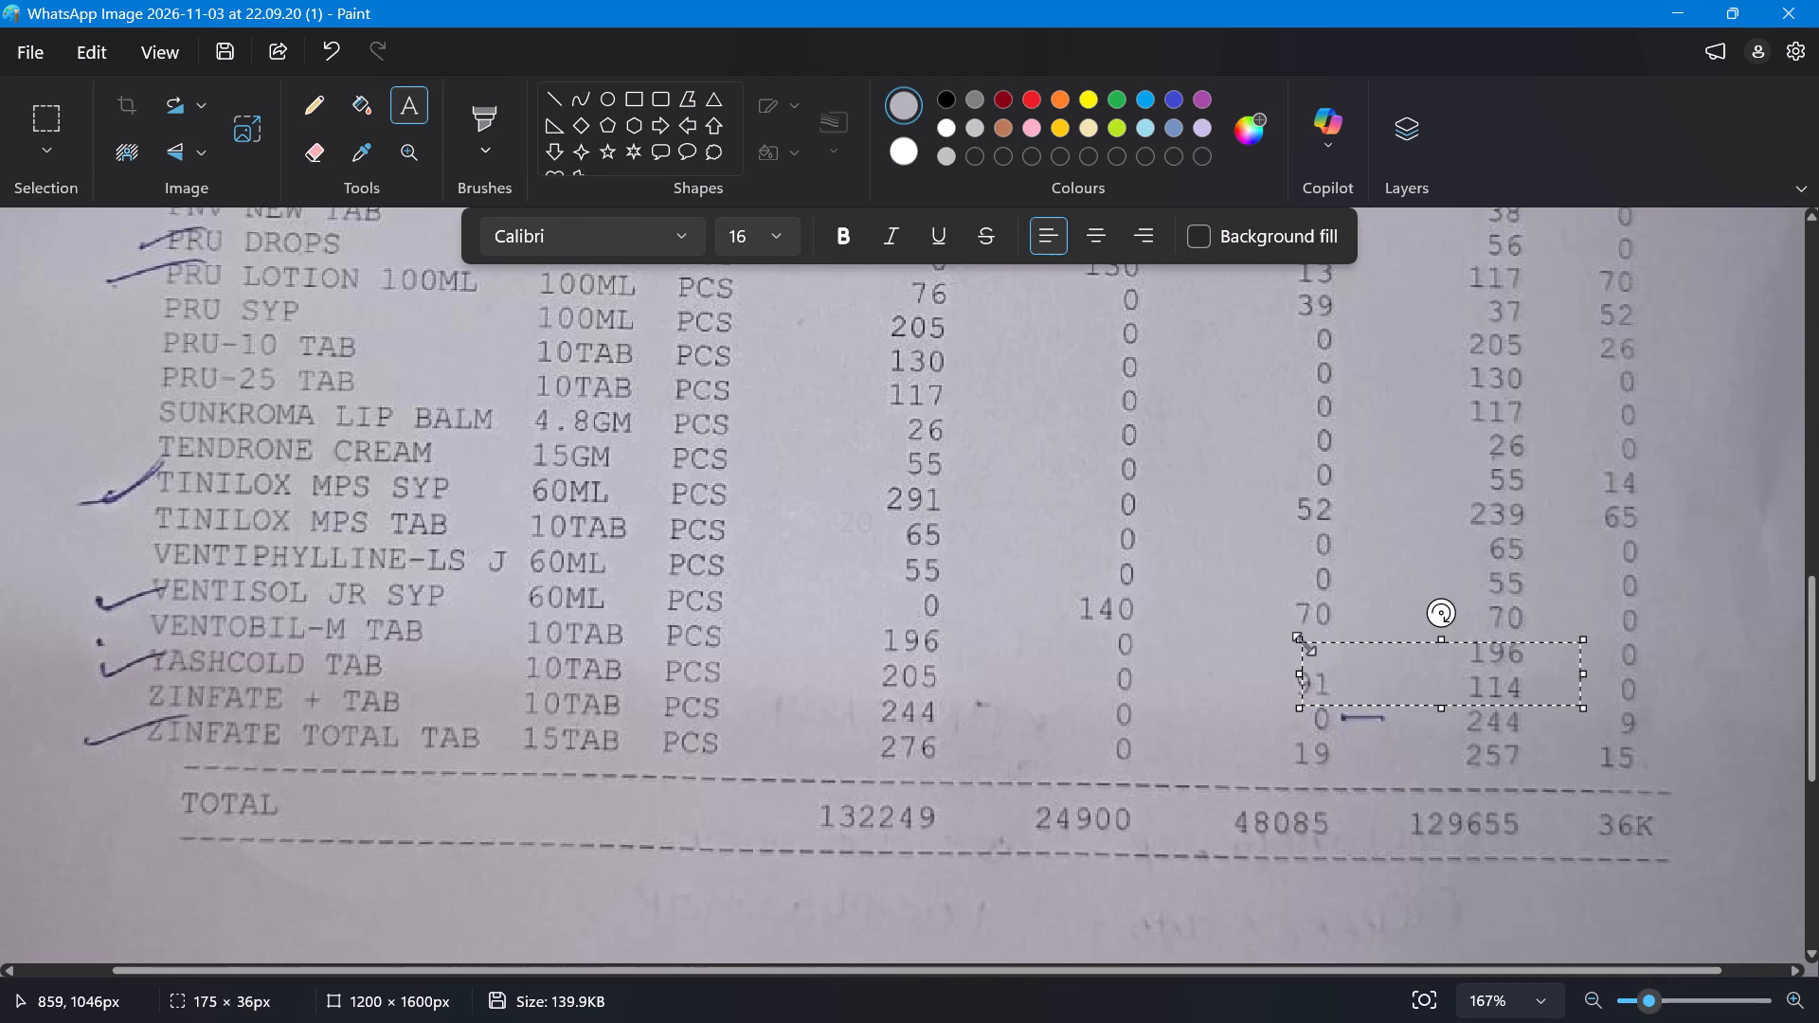
{"action": "left_click_drag", "start_coordinate": [1304, 643], "coordinate": [1221, 609]}
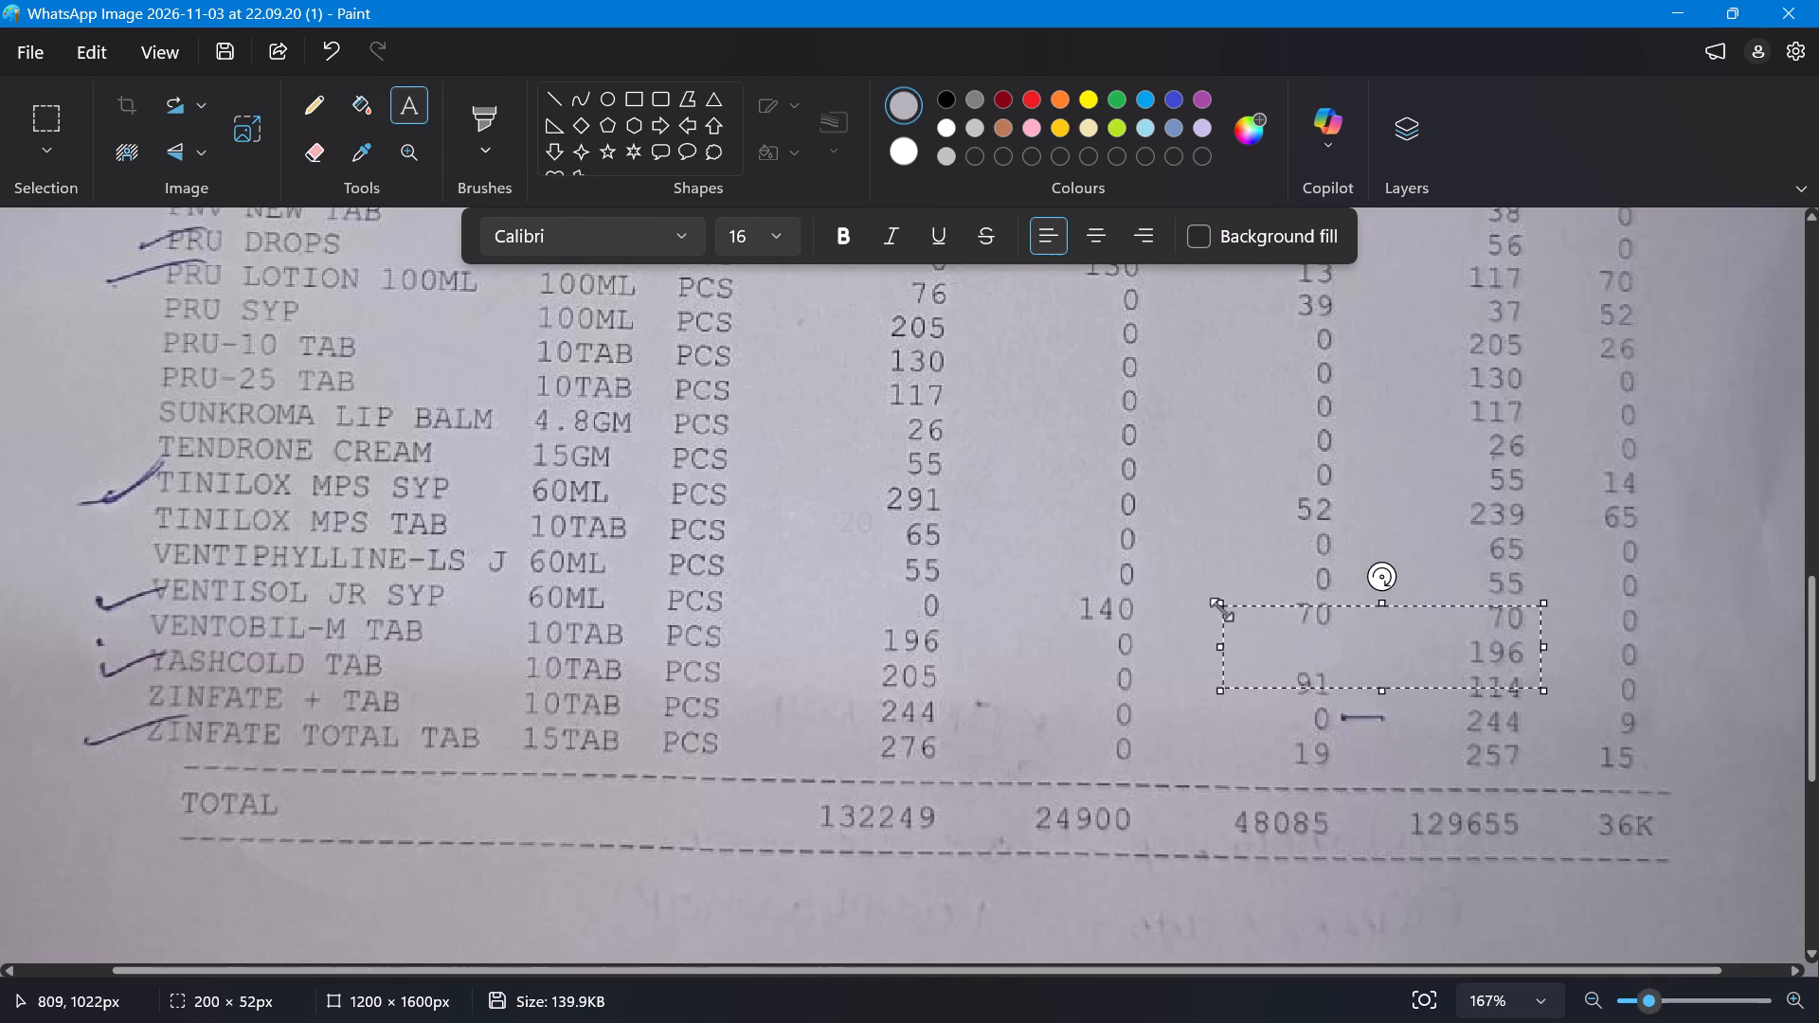
{"action": "left_click_drag", "start_coordinate": [1221, 609], "coordinate": [1214, 623]}
{"action": "left_click_drag", "start_coordinate": [1536, 691], "coordinate": [1425, 667]}
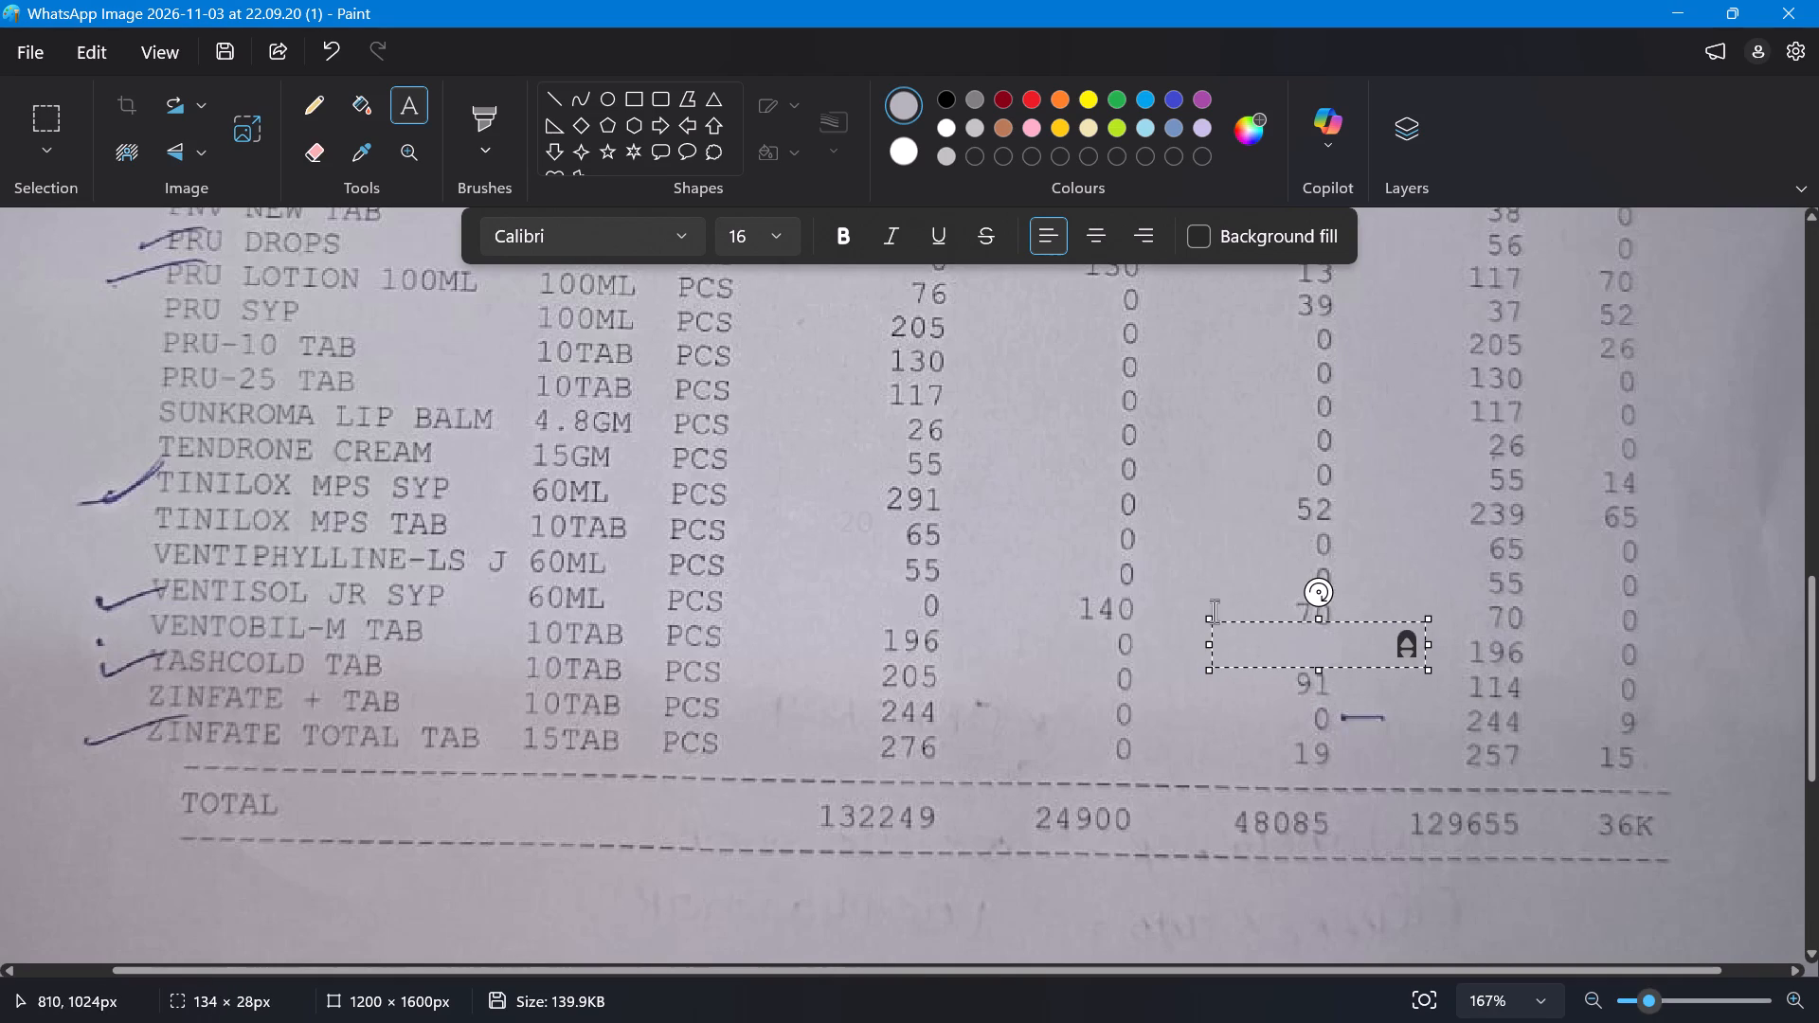
{"action": "left_click_drag", "start_coordinate": [1205, 612], "coordinate": [1253, 629]}
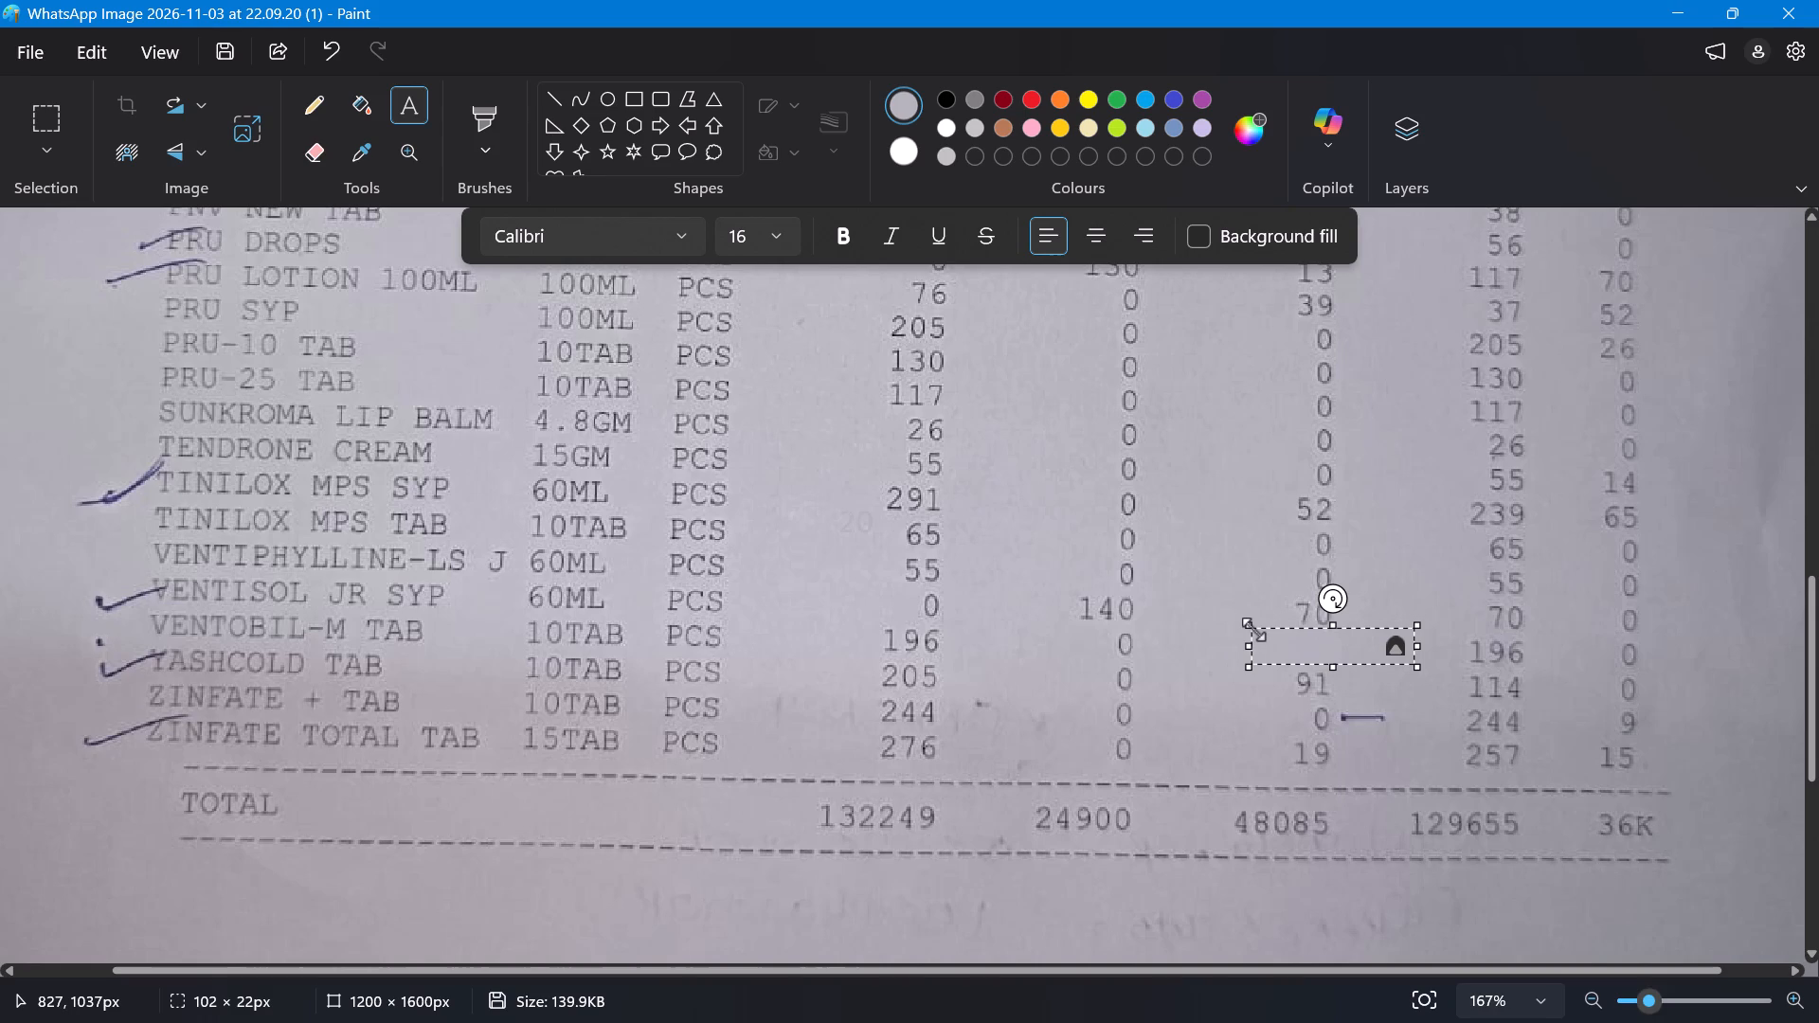
{"action": "left_click", "coordinate": [982, 101]}
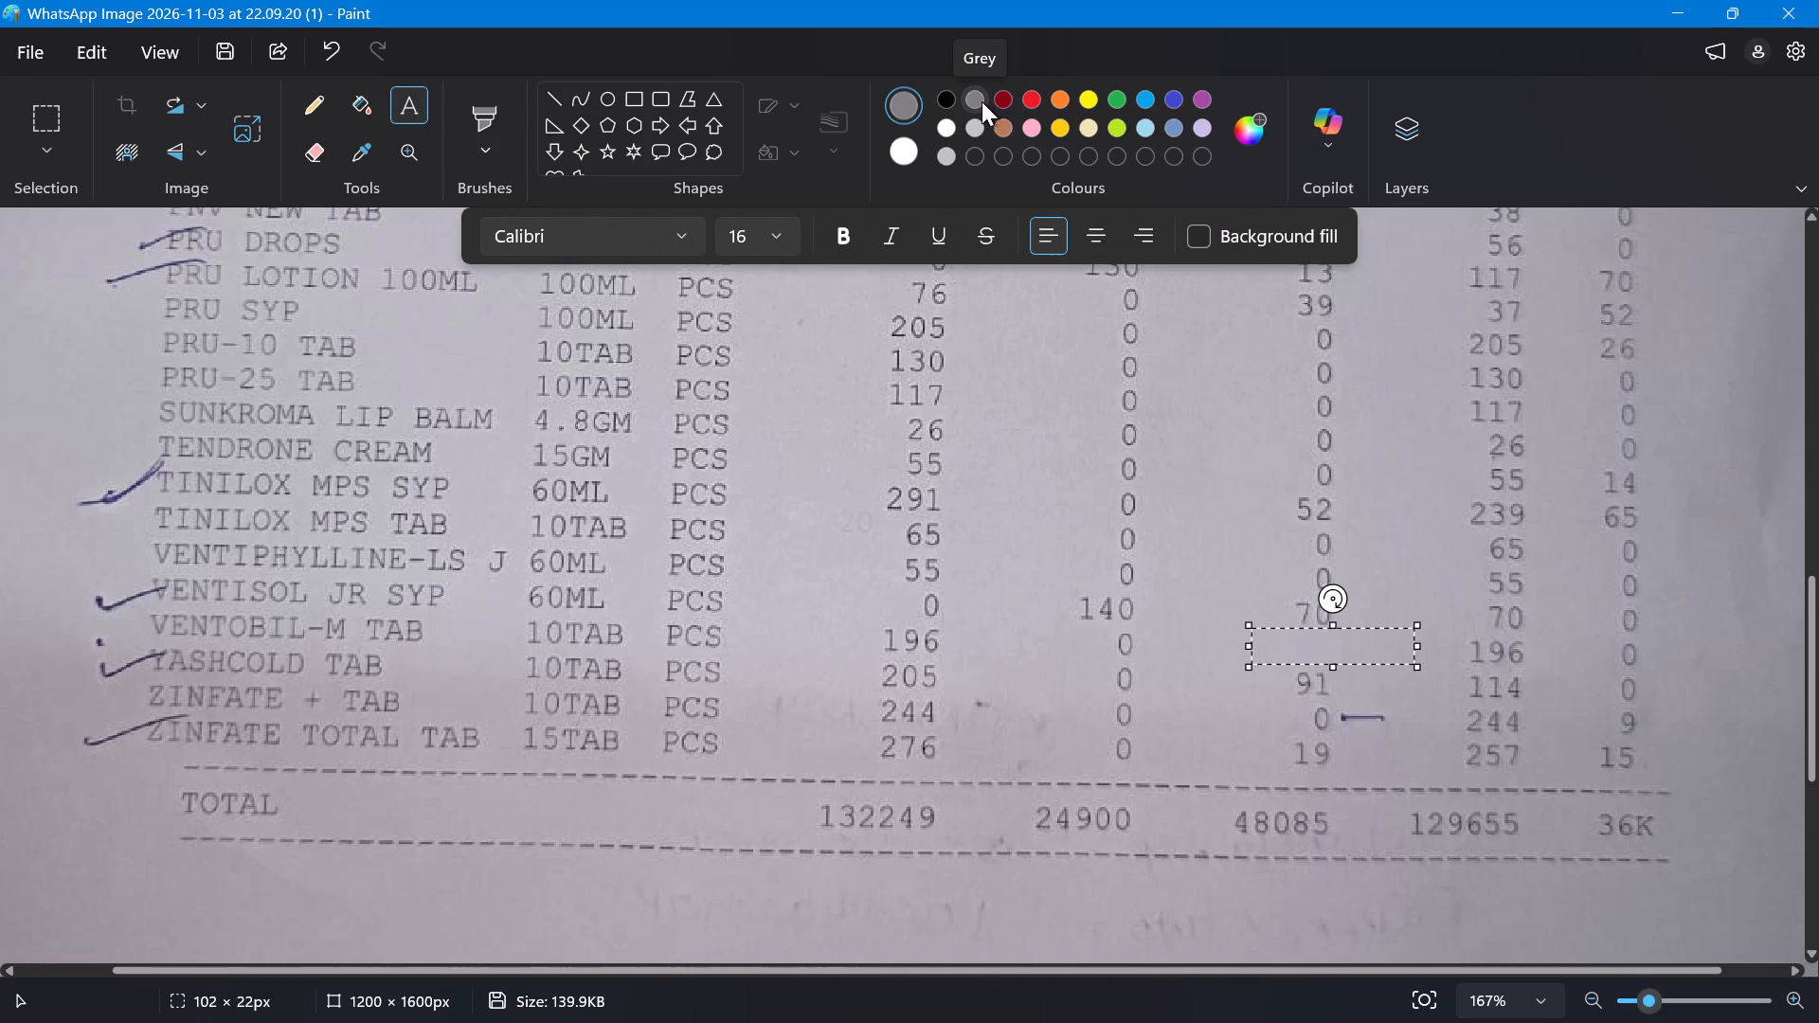
{"action": "left_click", "coordinate": [982, 101]}
{"action": "key", "text": "2"}
{"action": "key", "text": "0"}
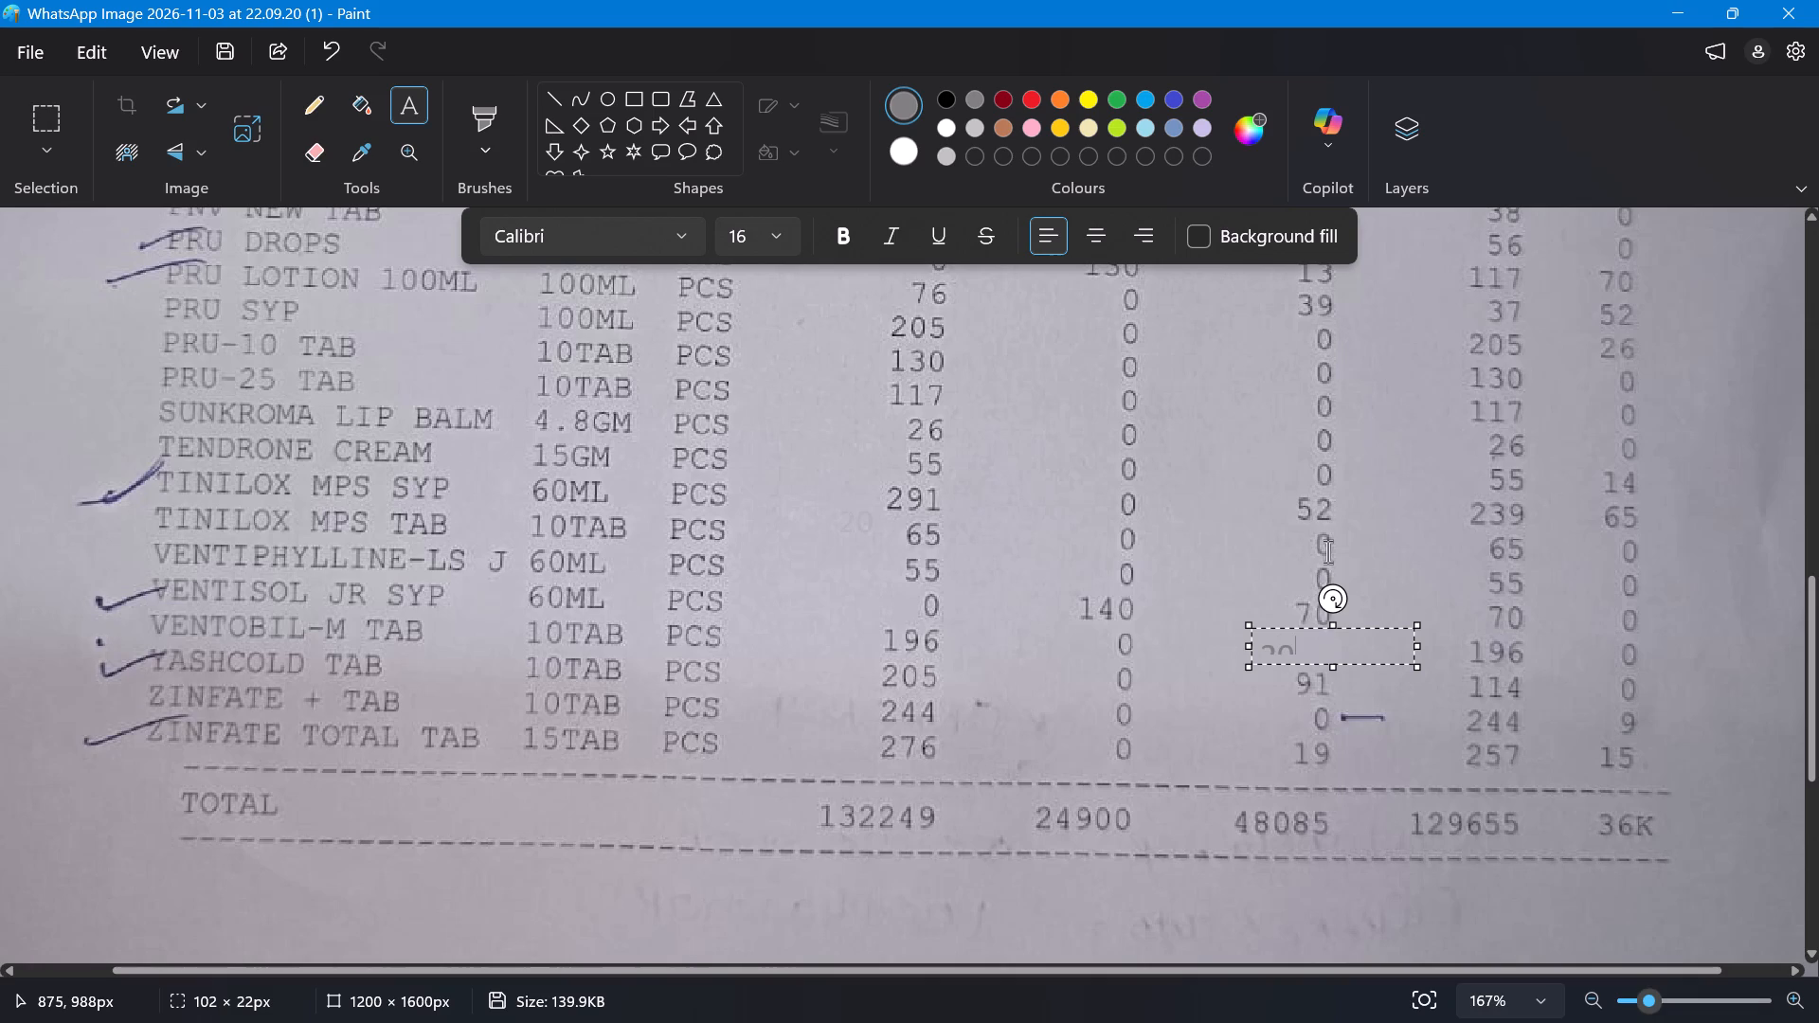
{"action": "left_click_drag", "start_coordinate": [1418, 667], "coordinate": [1410, 688]}
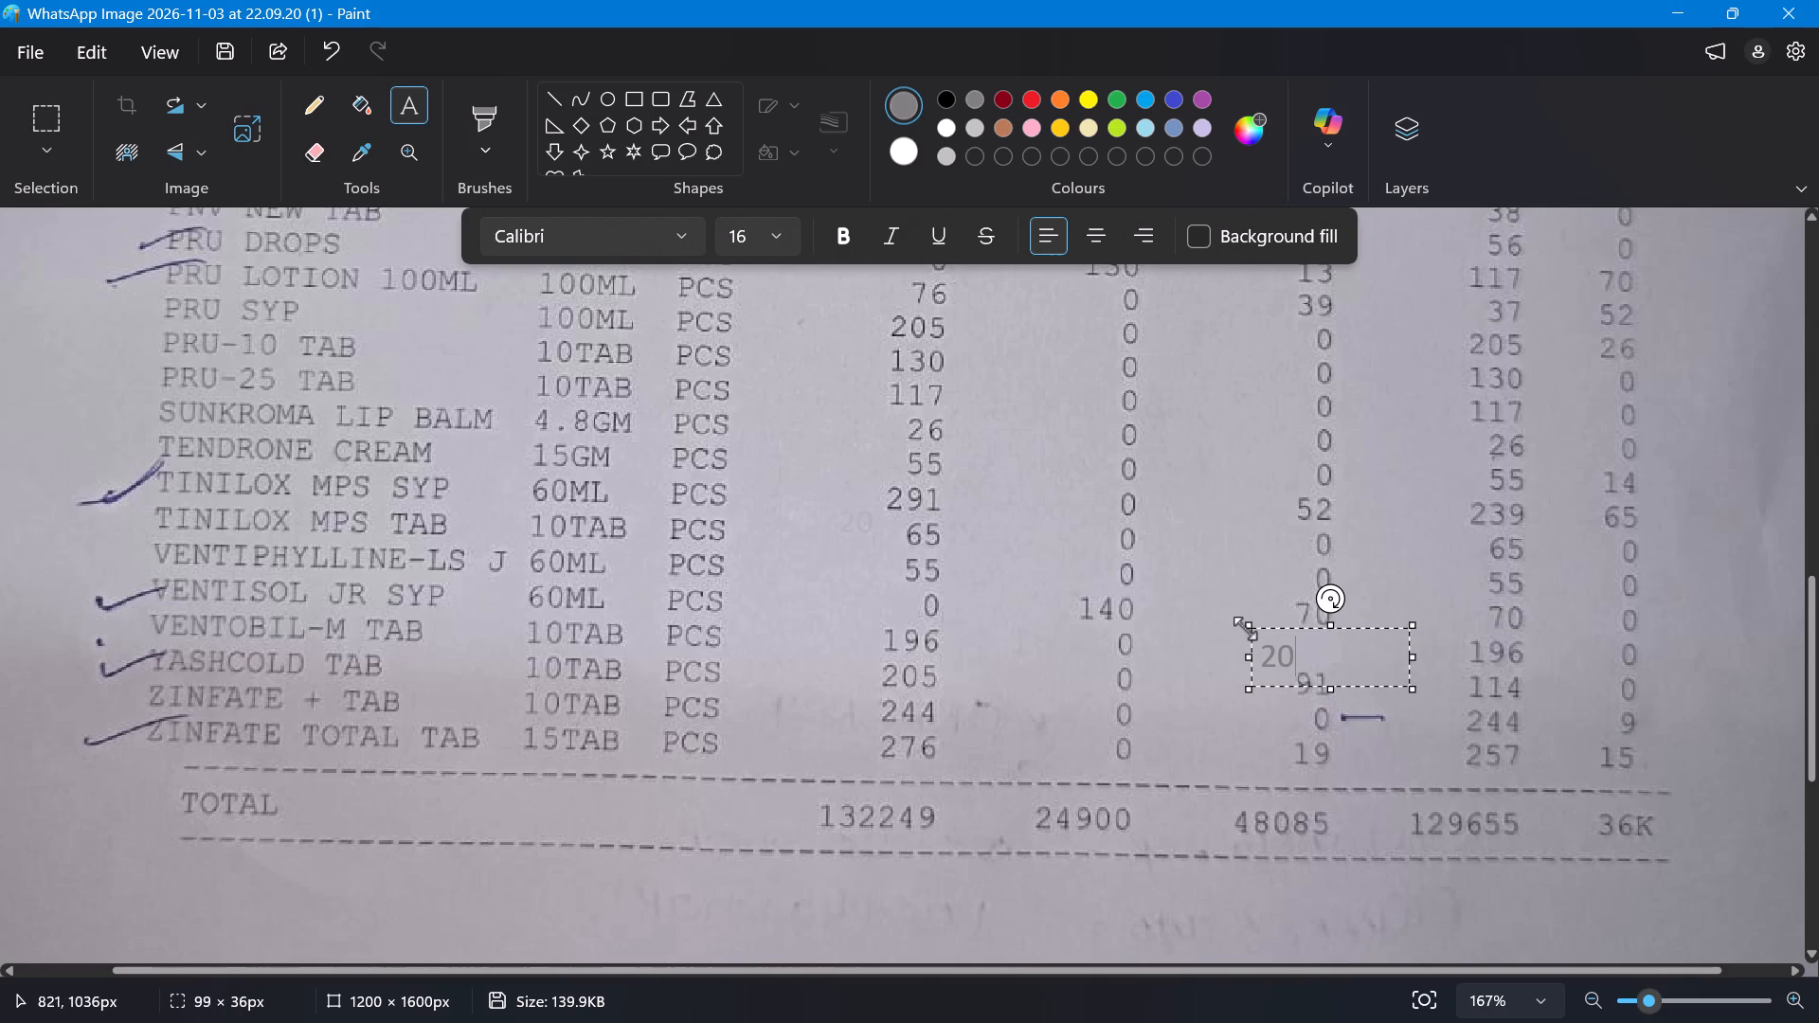
{"action": "left_click_drag", "start_coordinate": [1250, 626], "coordinate": [1292, 628]}
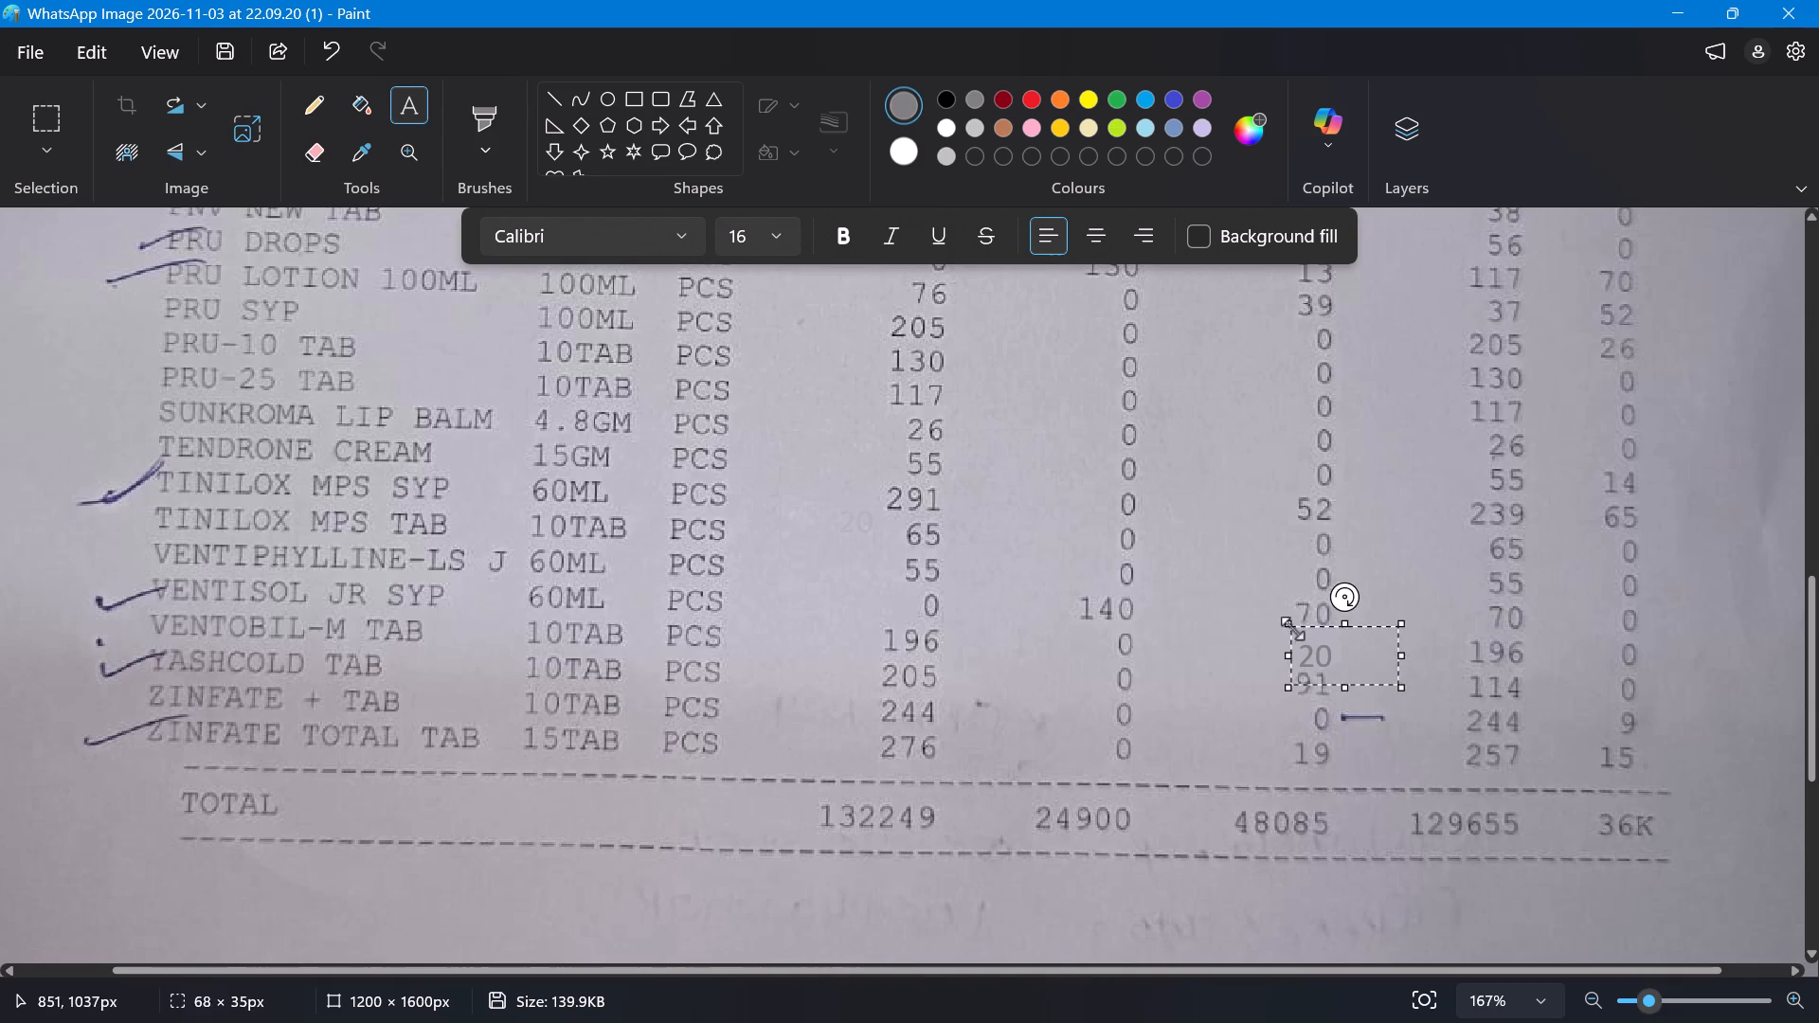
{"action": "left_click_drag", "start_coordinate": [1292, 628], "coordinate": [1292, 619]}
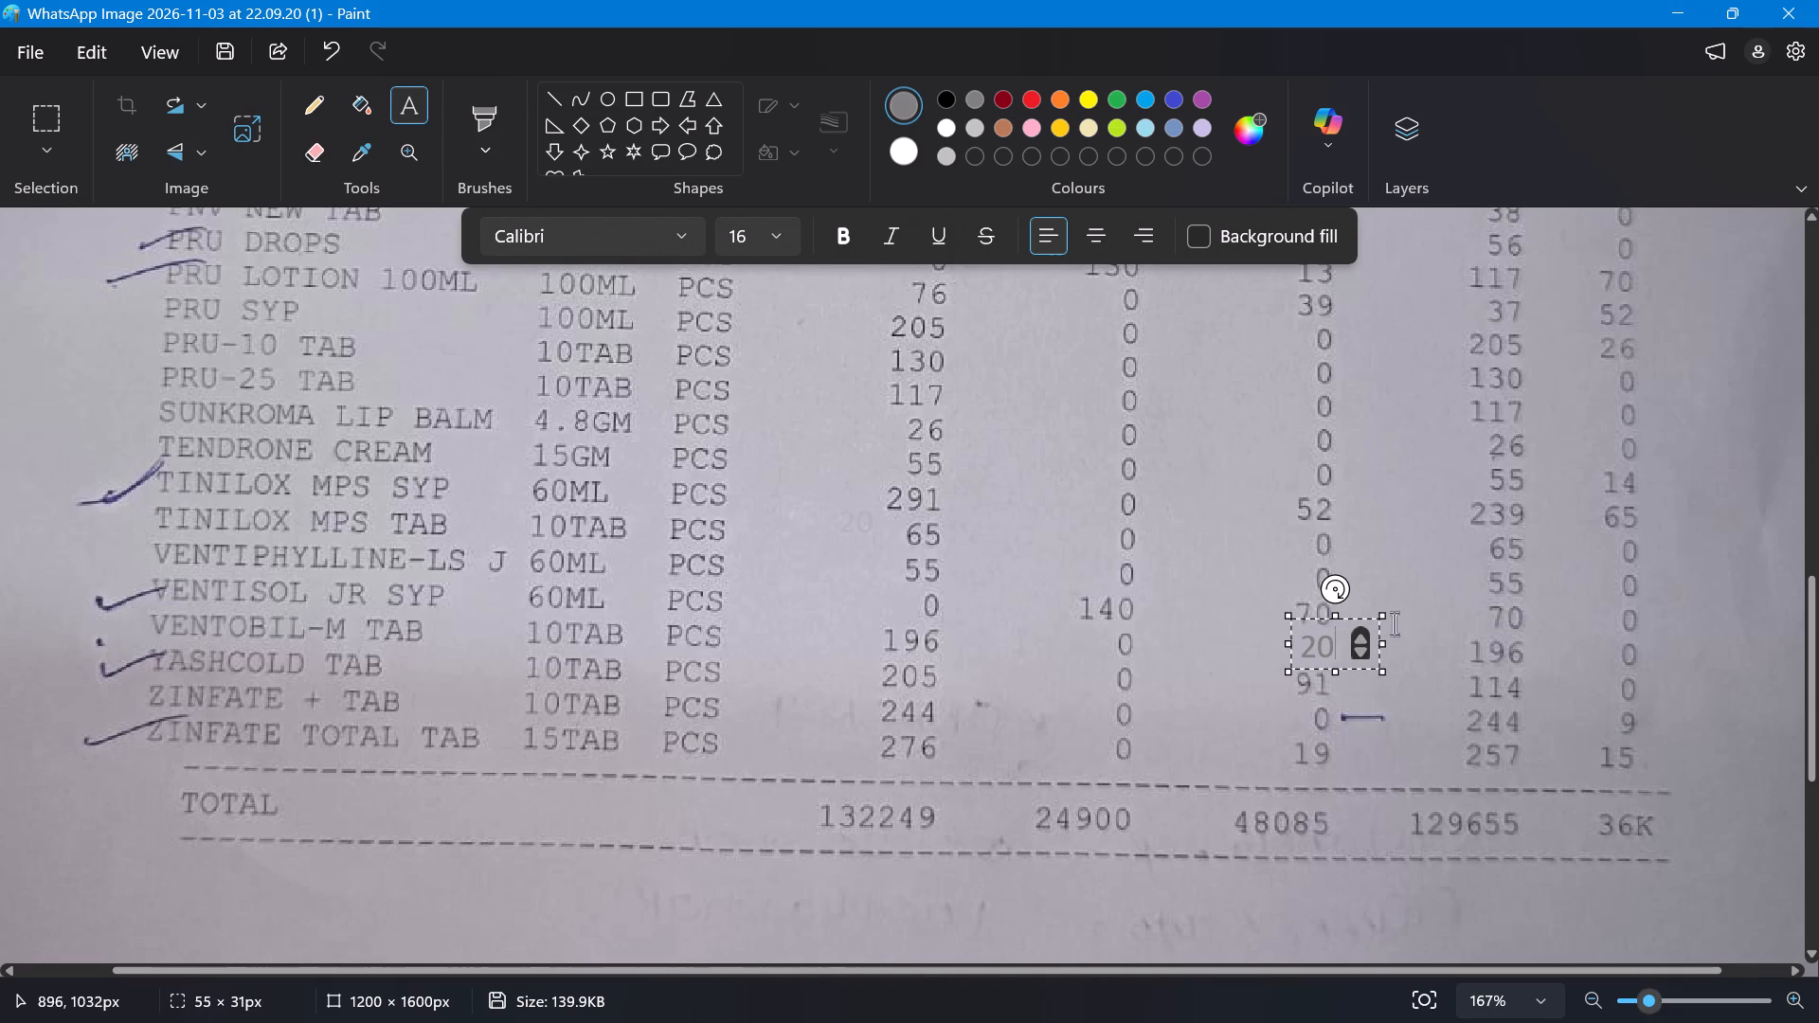
{"action": "left_click", "coordinate": [1712, 583]}
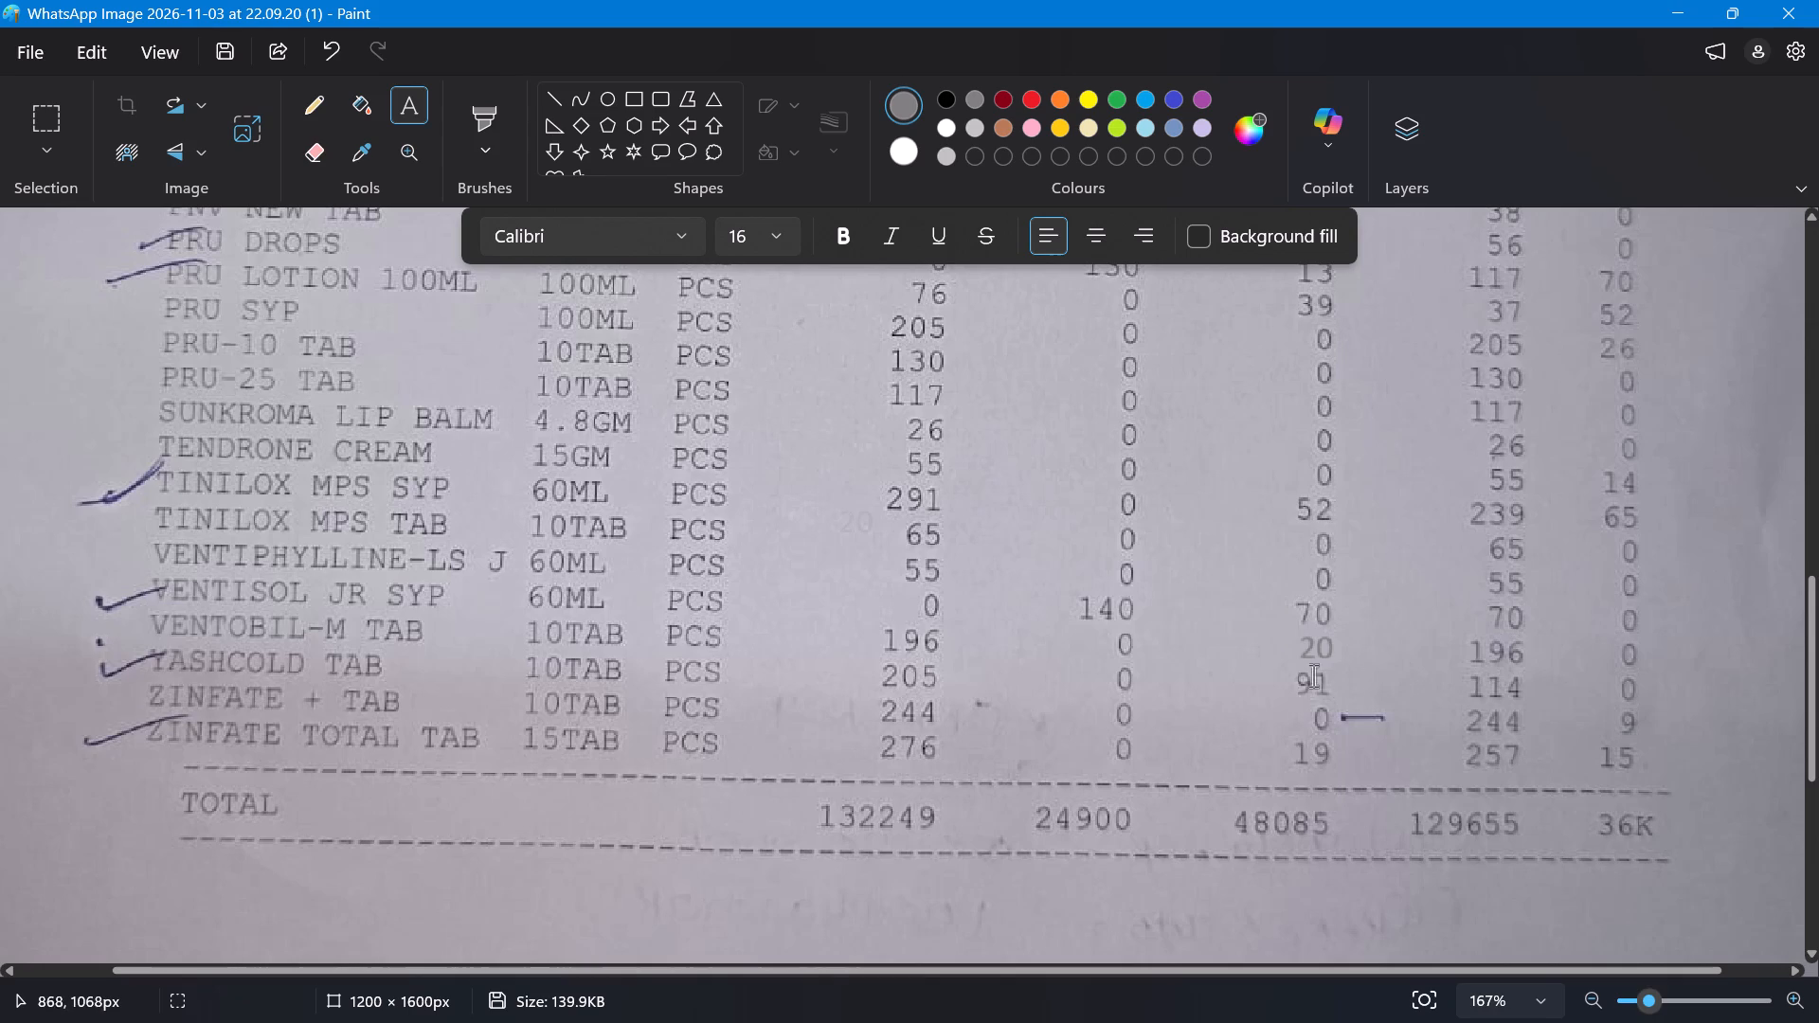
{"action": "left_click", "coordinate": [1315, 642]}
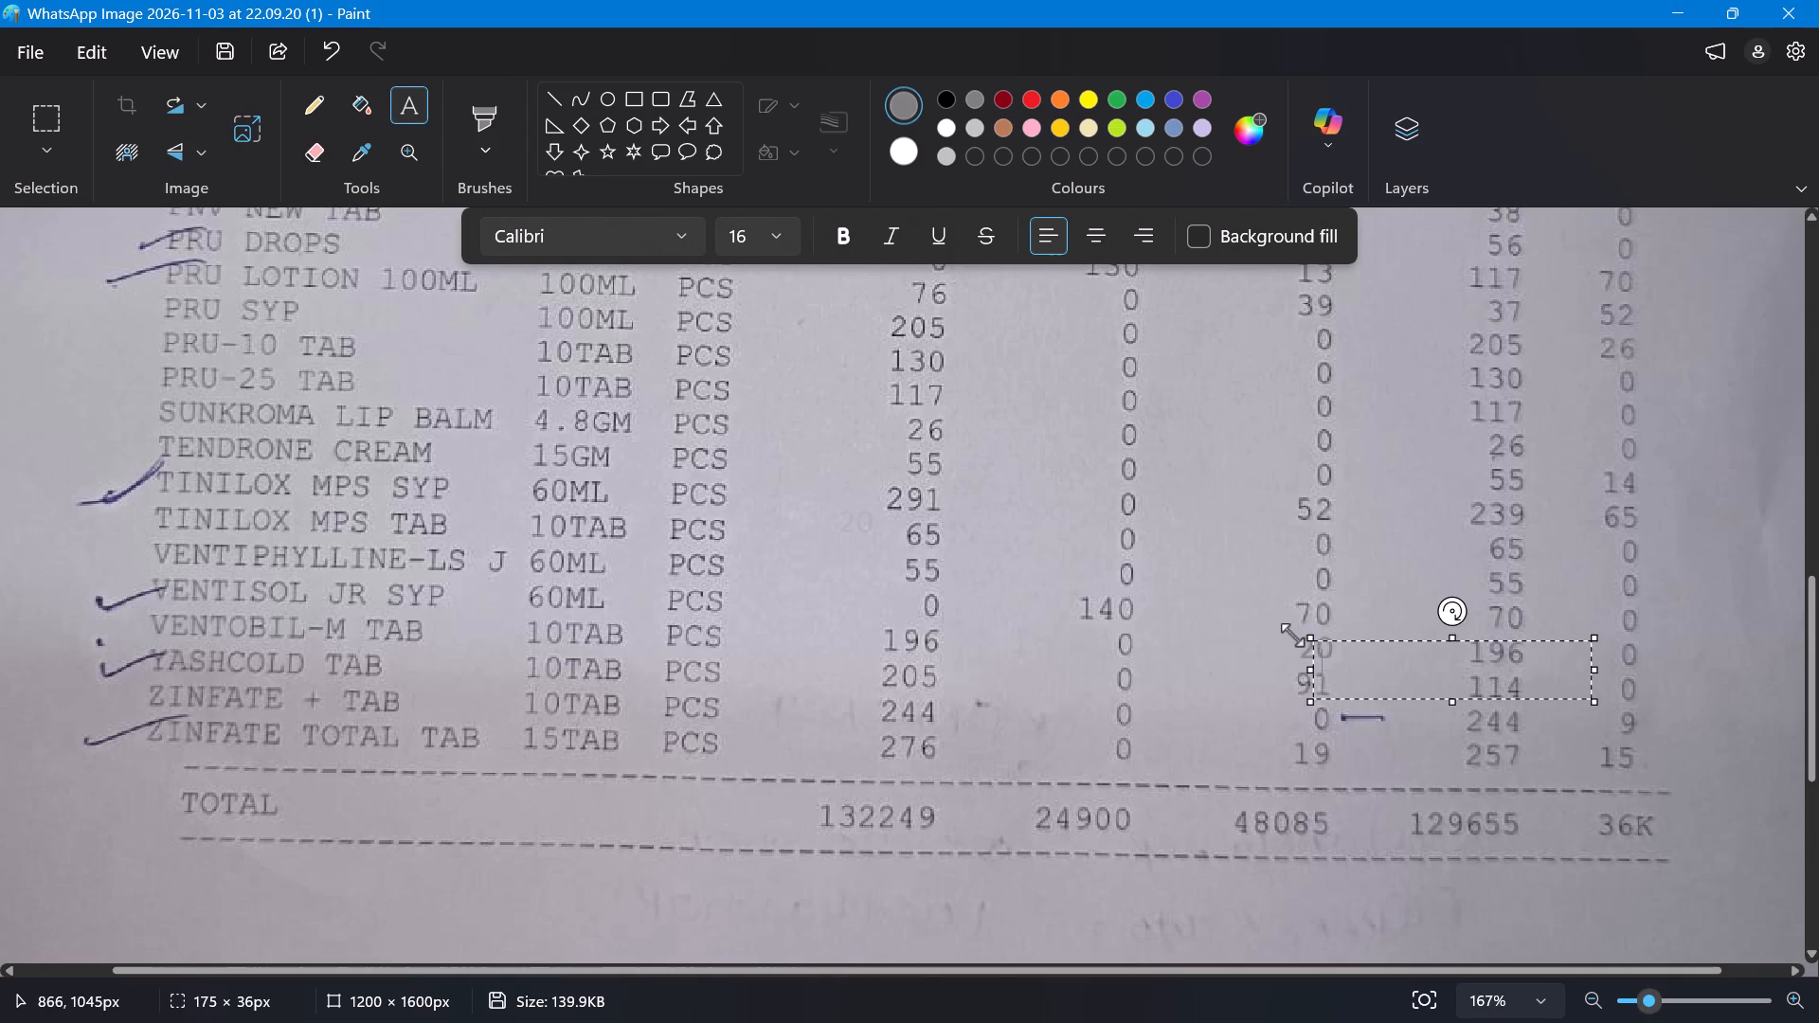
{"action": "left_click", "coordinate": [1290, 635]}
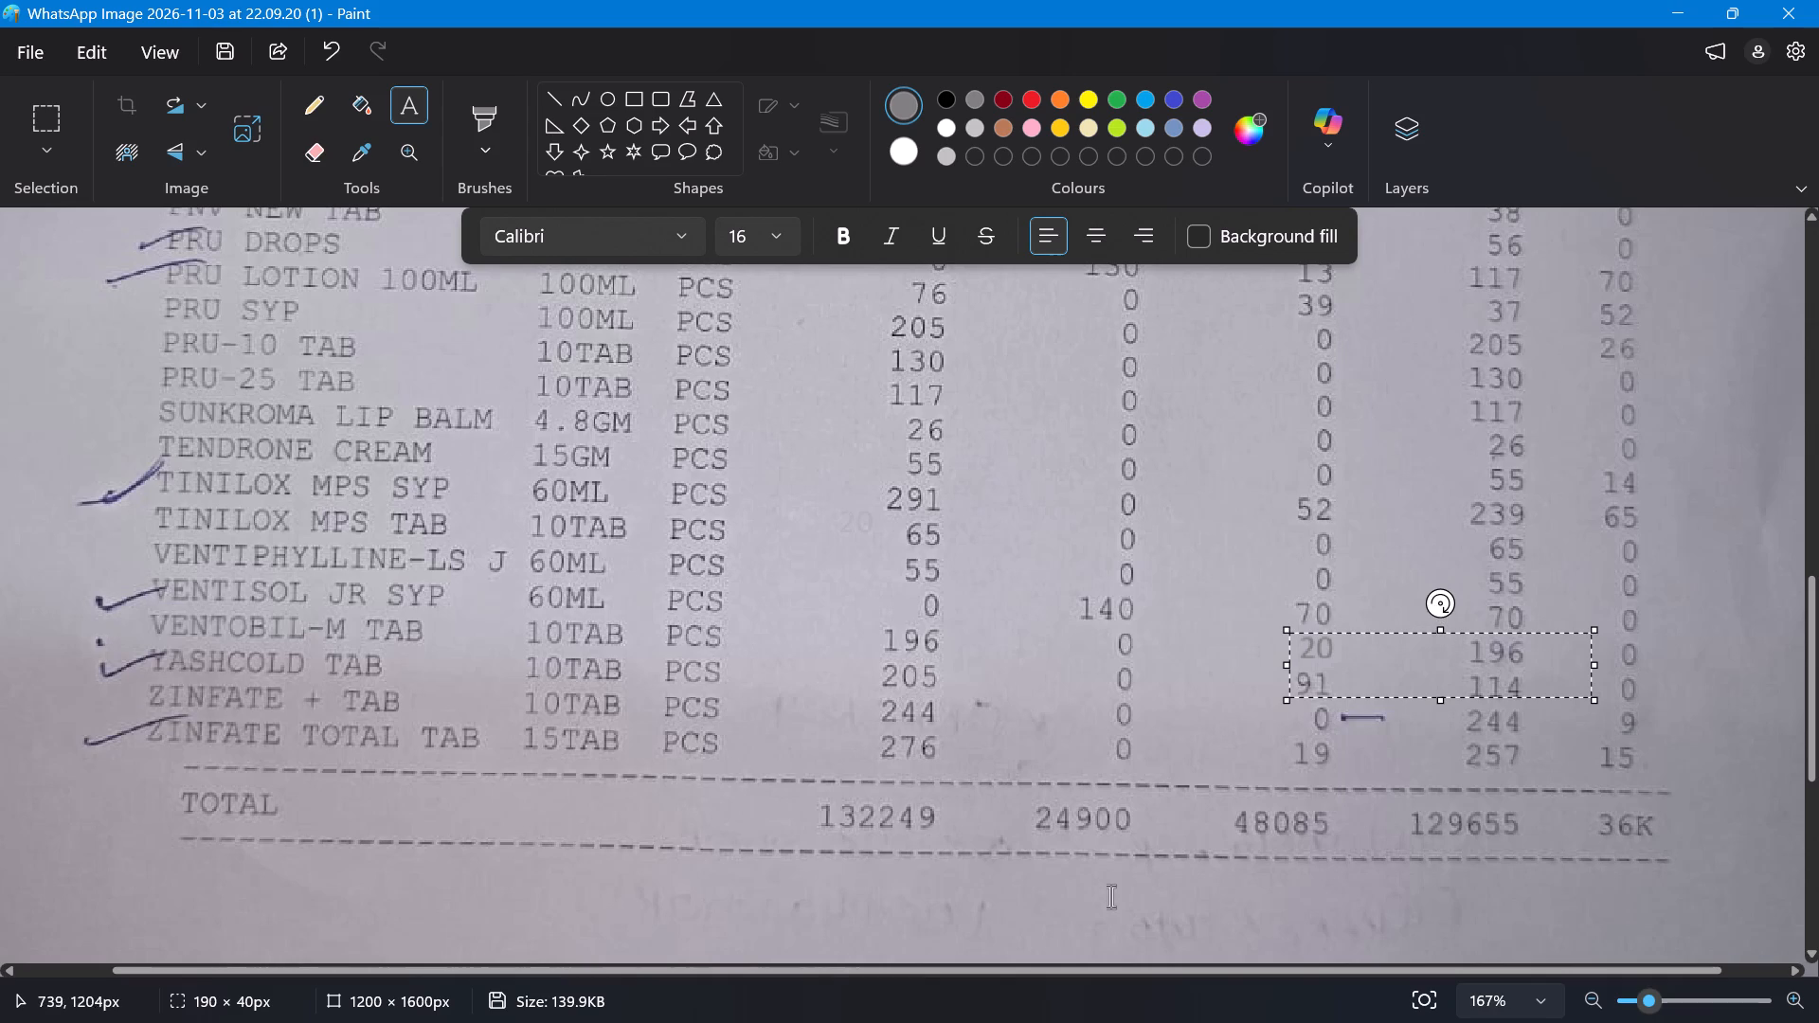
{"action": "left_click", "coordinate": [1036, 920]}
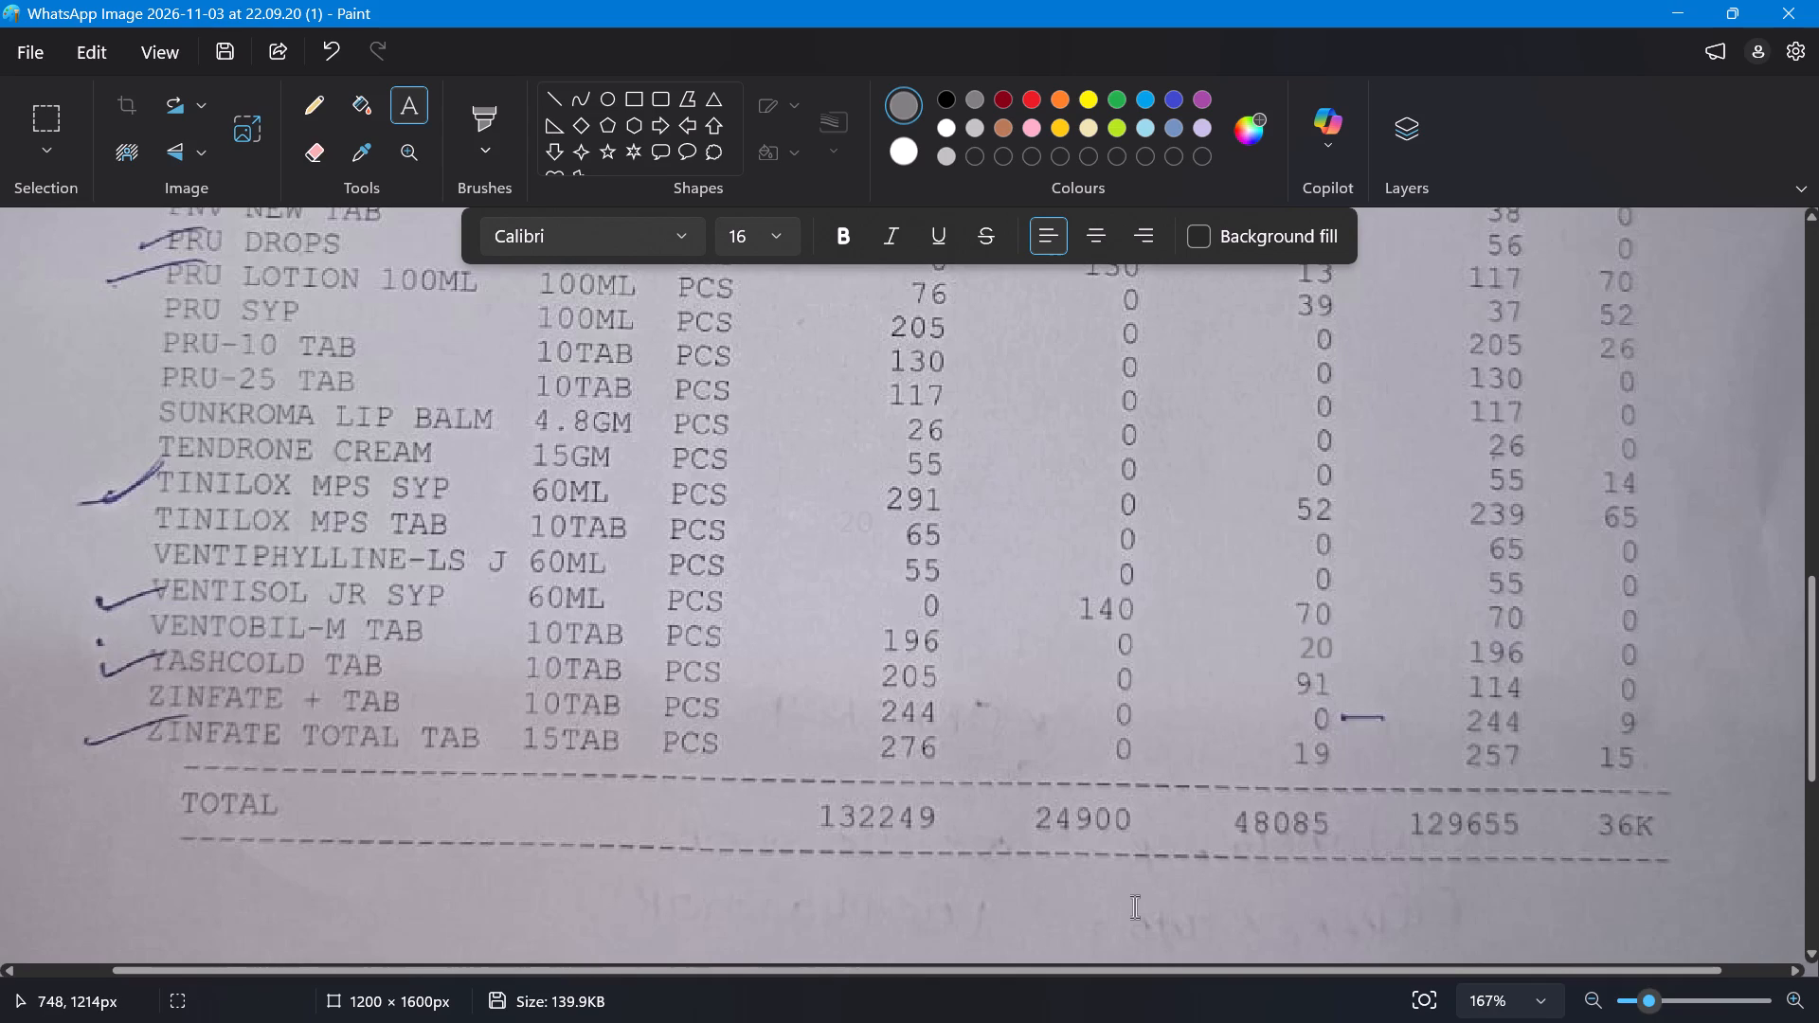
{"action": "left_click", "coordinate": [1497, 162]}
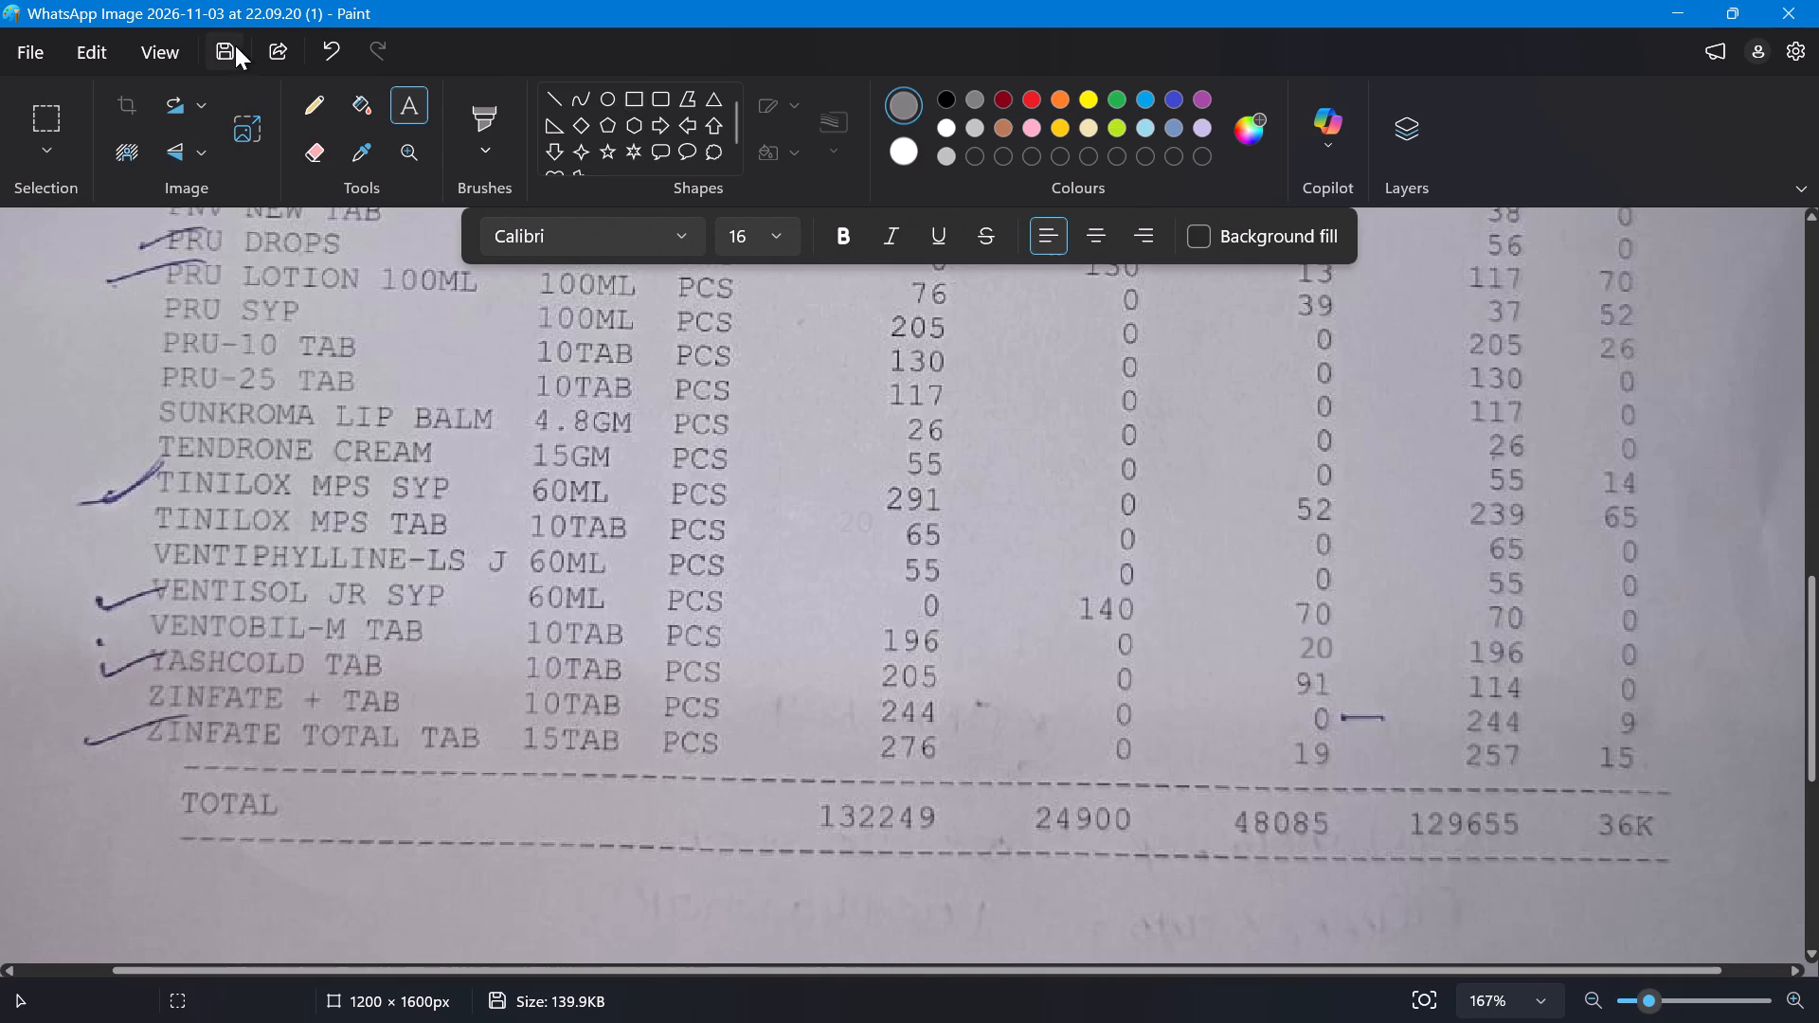
Save the edited stock sheet photo under its existing file name.
{"action": "double_click", "coordinate": [235, 45]}
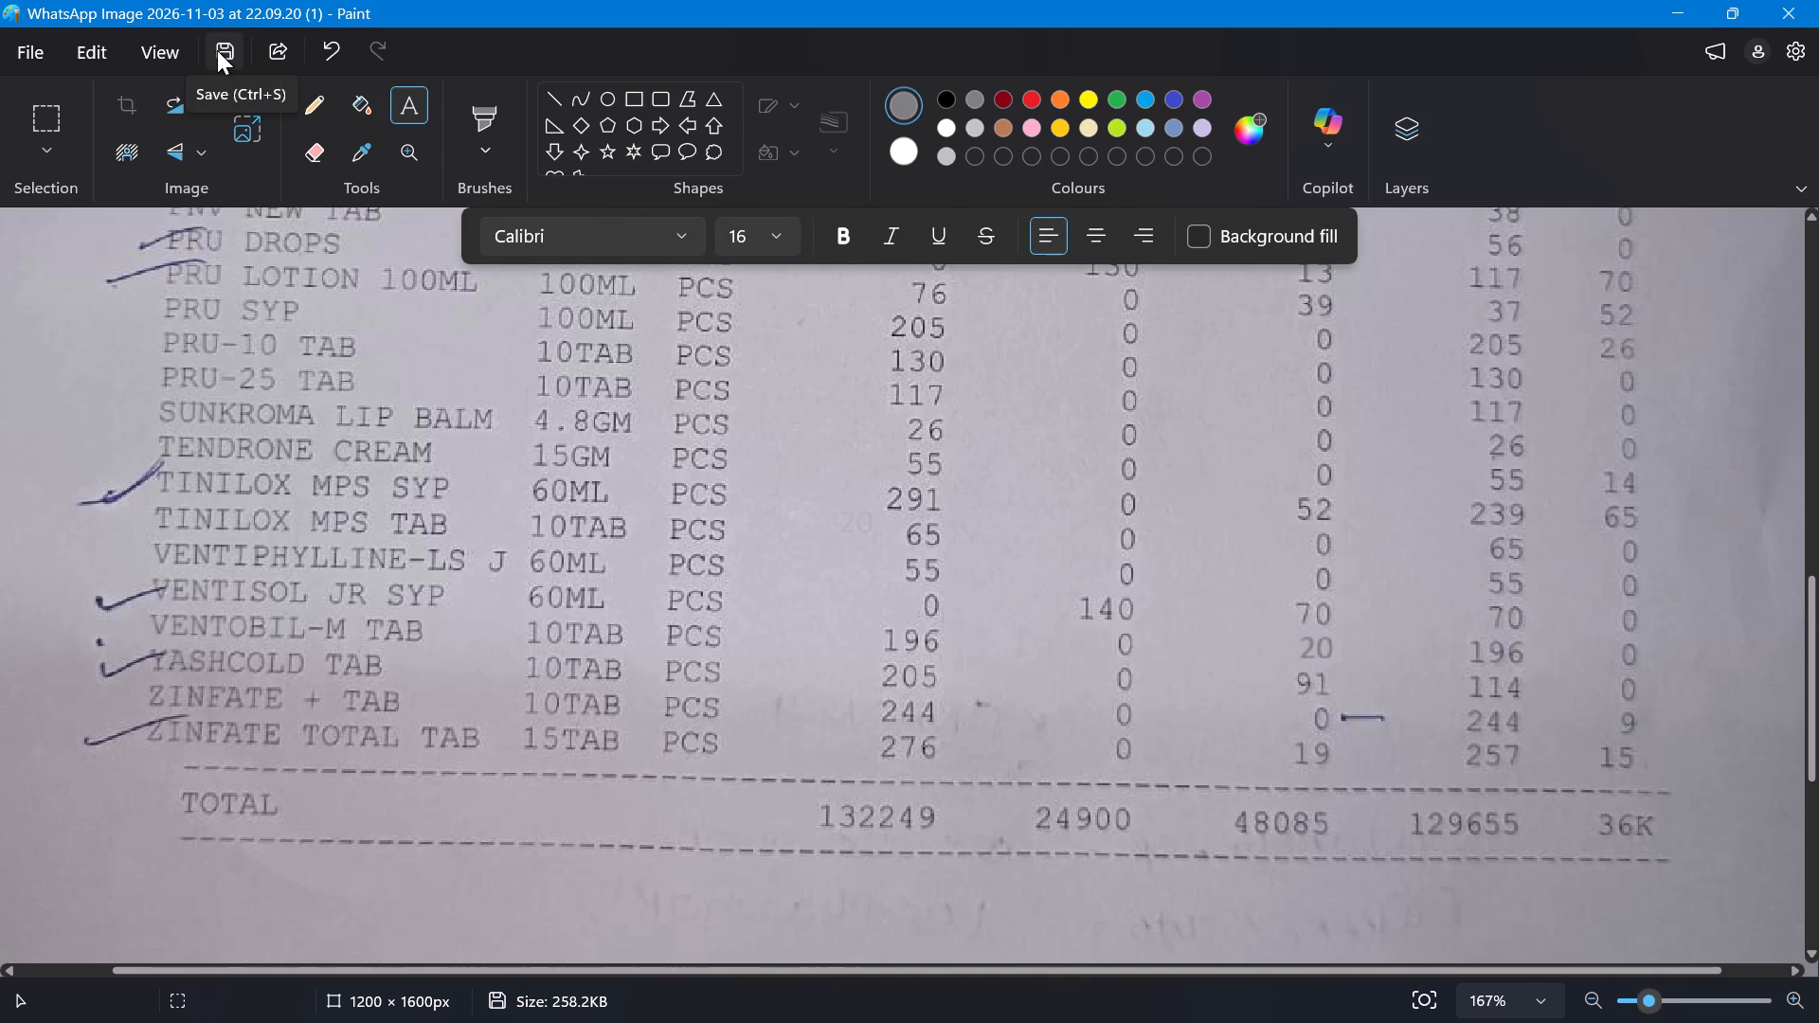
{"action": "left_click", "coordinate": [215, 50]}
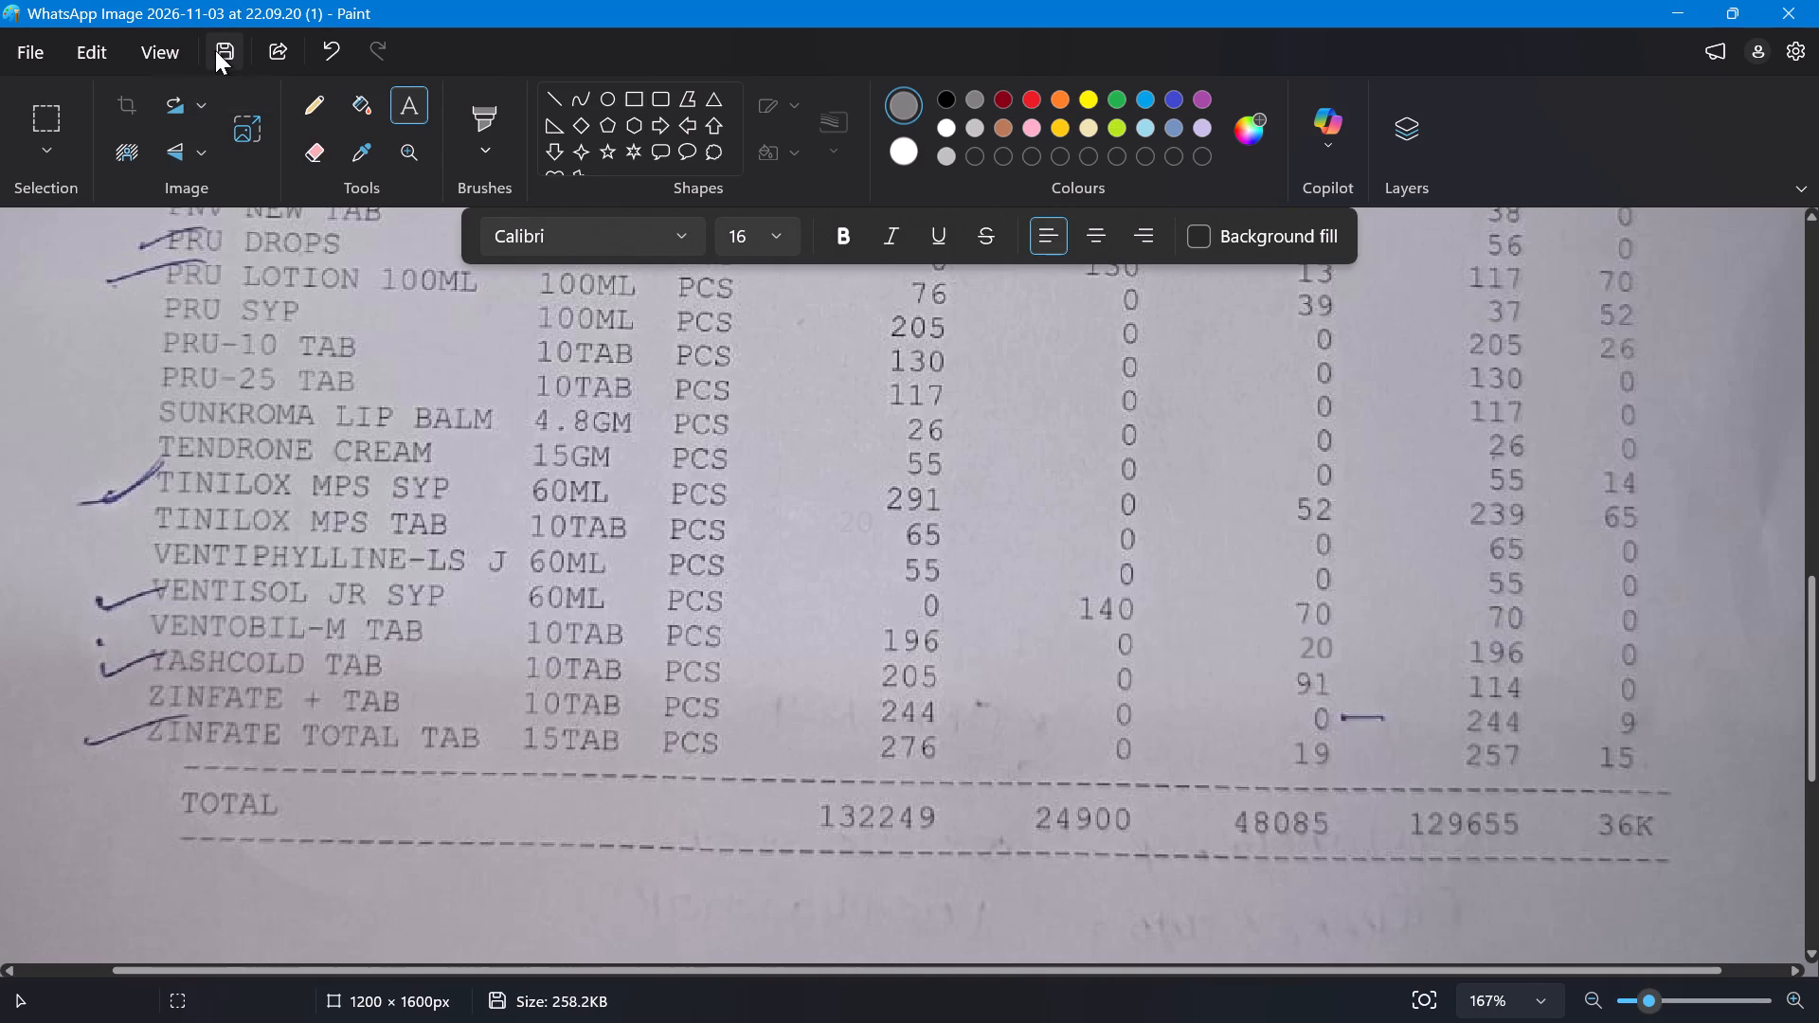
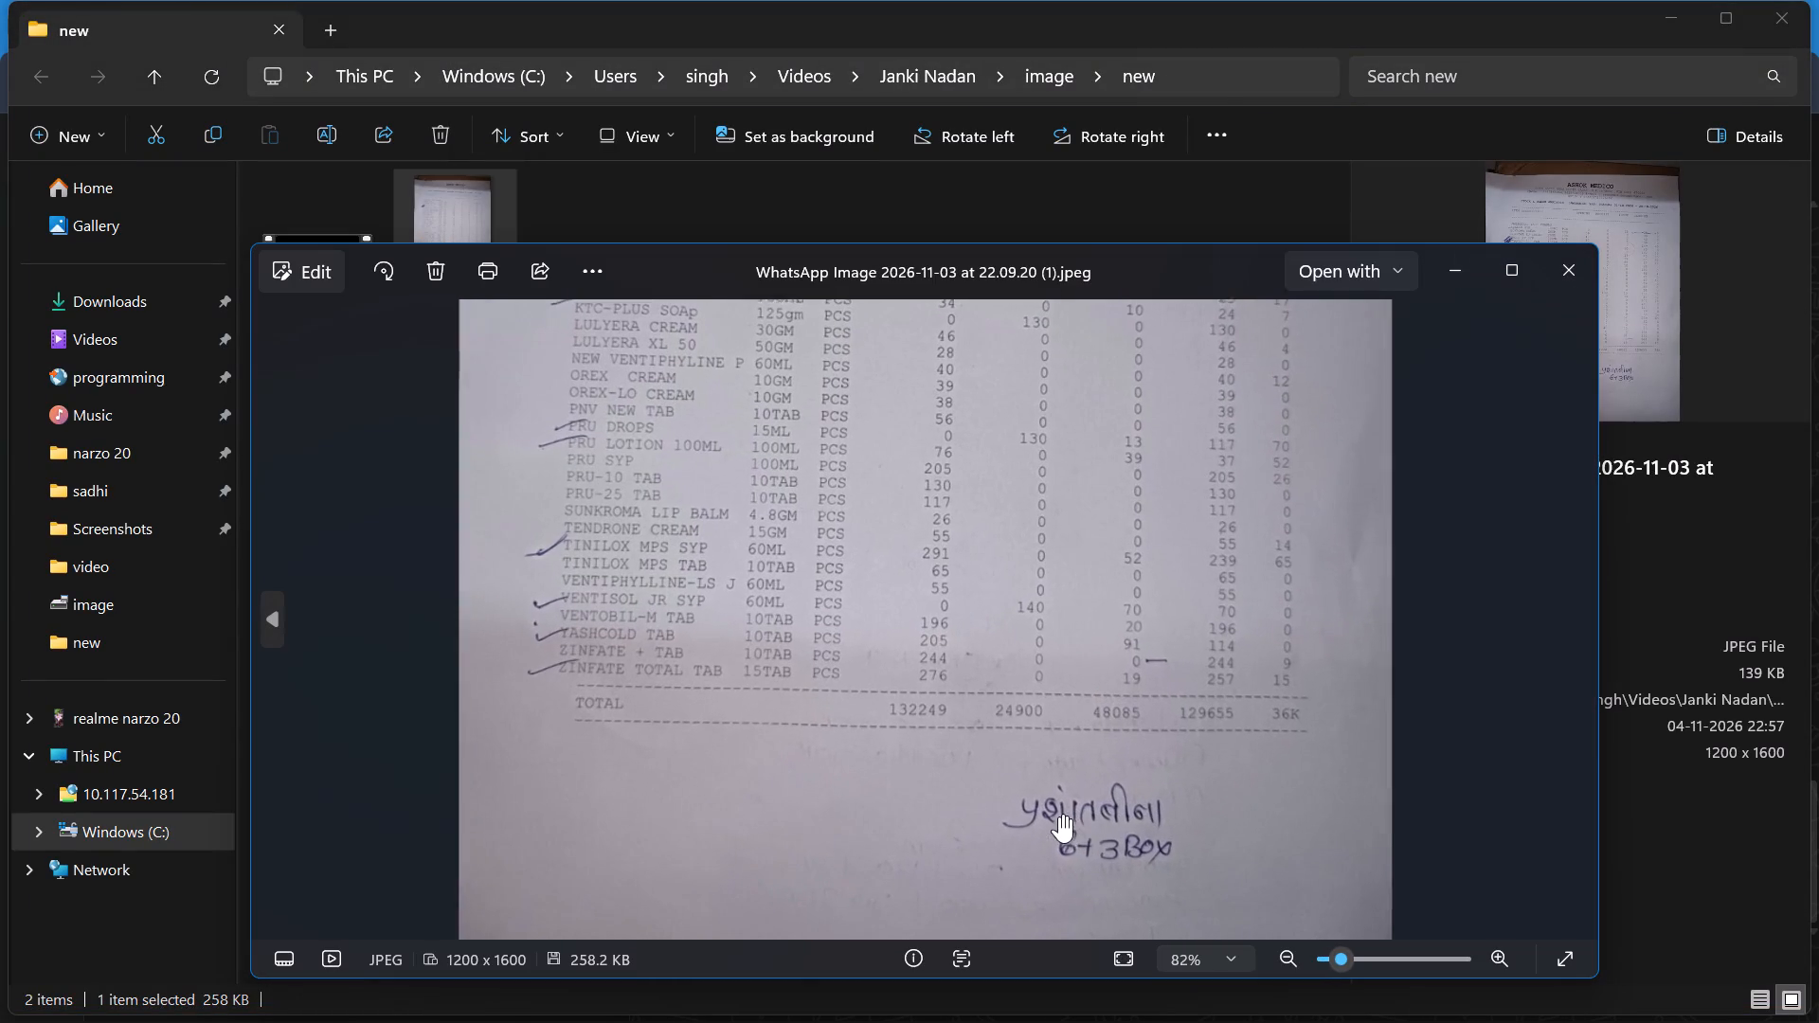
Examine the lower rows of the edited stock sheet in Photos up close, and put the viewer away to return to Paint.
{"action": "scroll", "coordinate": [1123, 658], "scroll_direction": "up", "scroll_amount": 1, "text": "ctrl"}
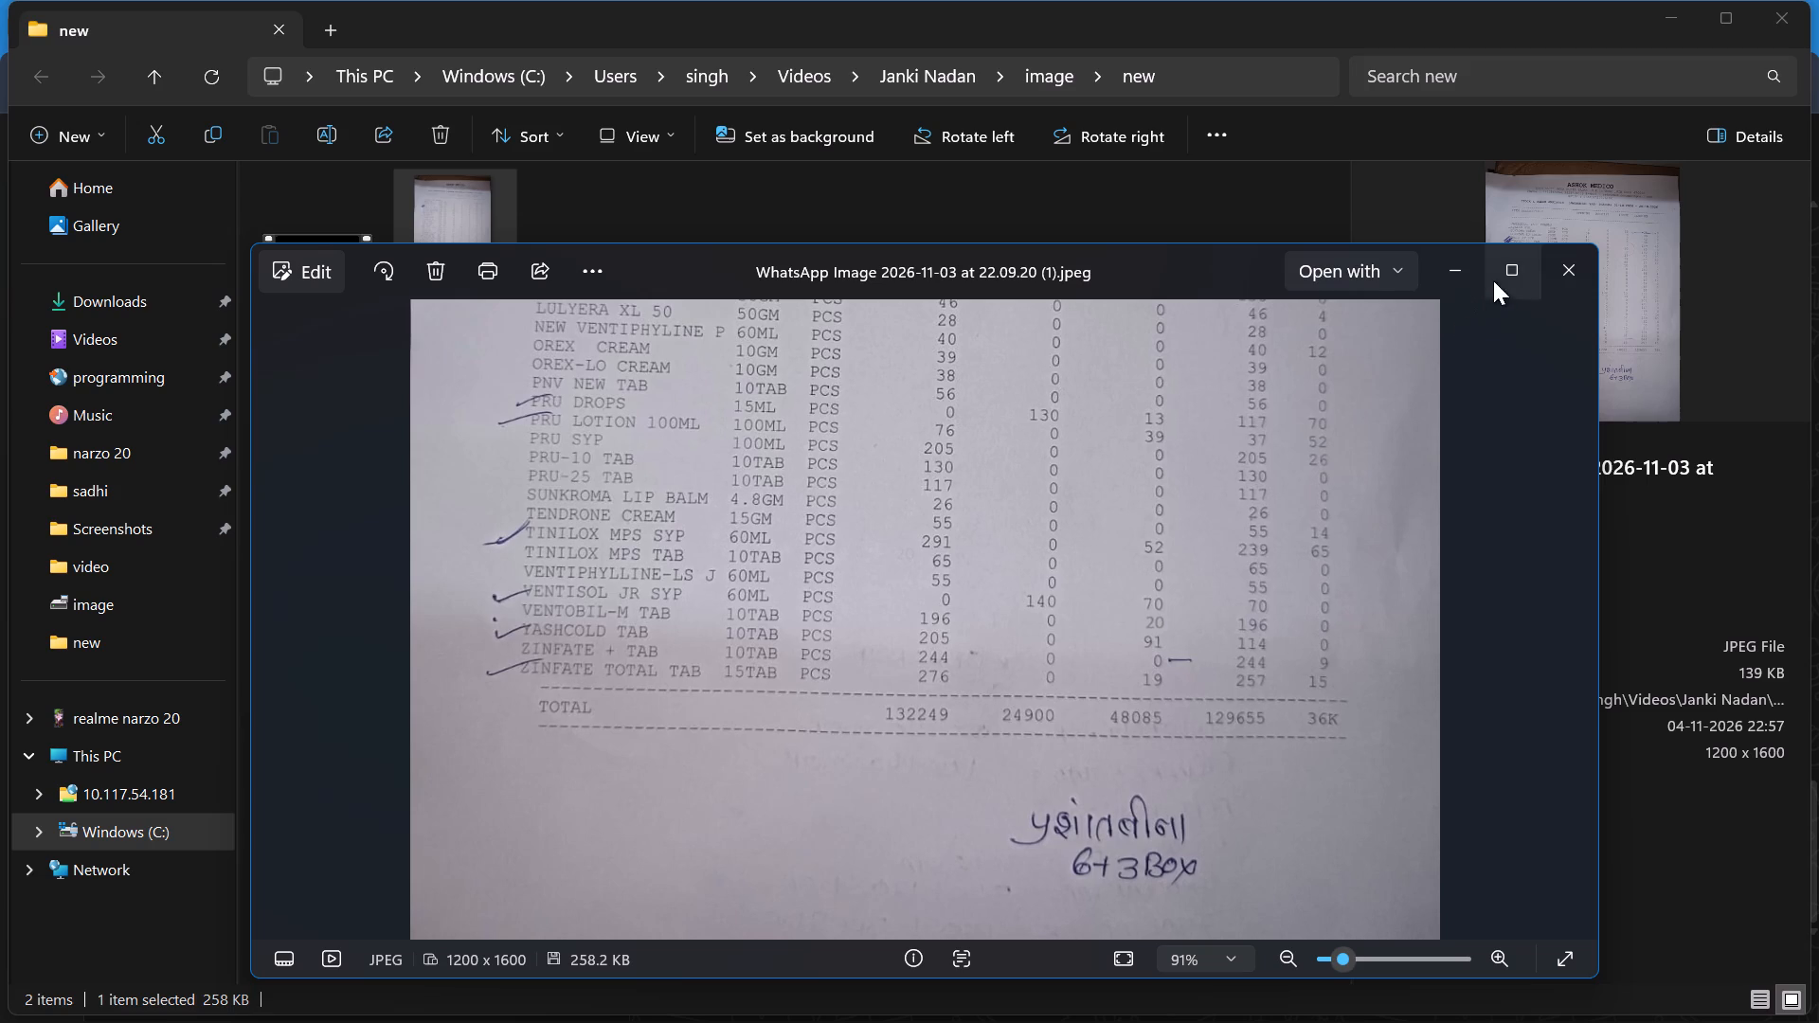
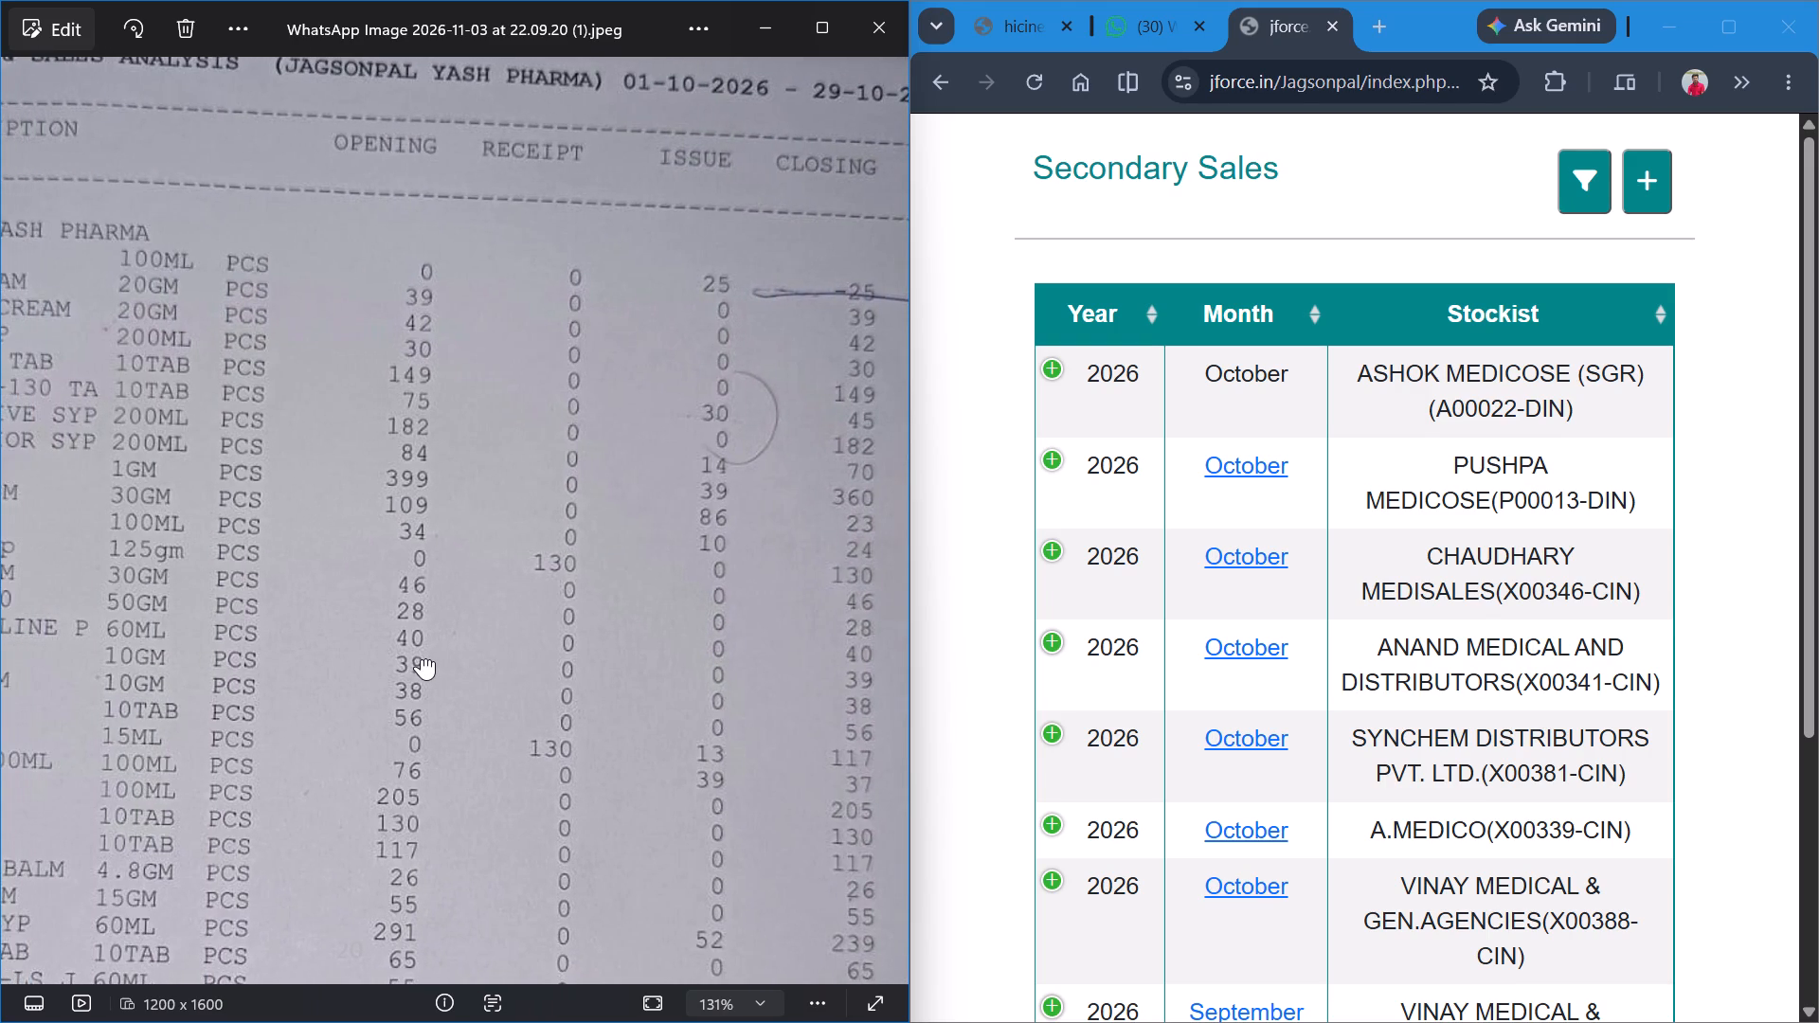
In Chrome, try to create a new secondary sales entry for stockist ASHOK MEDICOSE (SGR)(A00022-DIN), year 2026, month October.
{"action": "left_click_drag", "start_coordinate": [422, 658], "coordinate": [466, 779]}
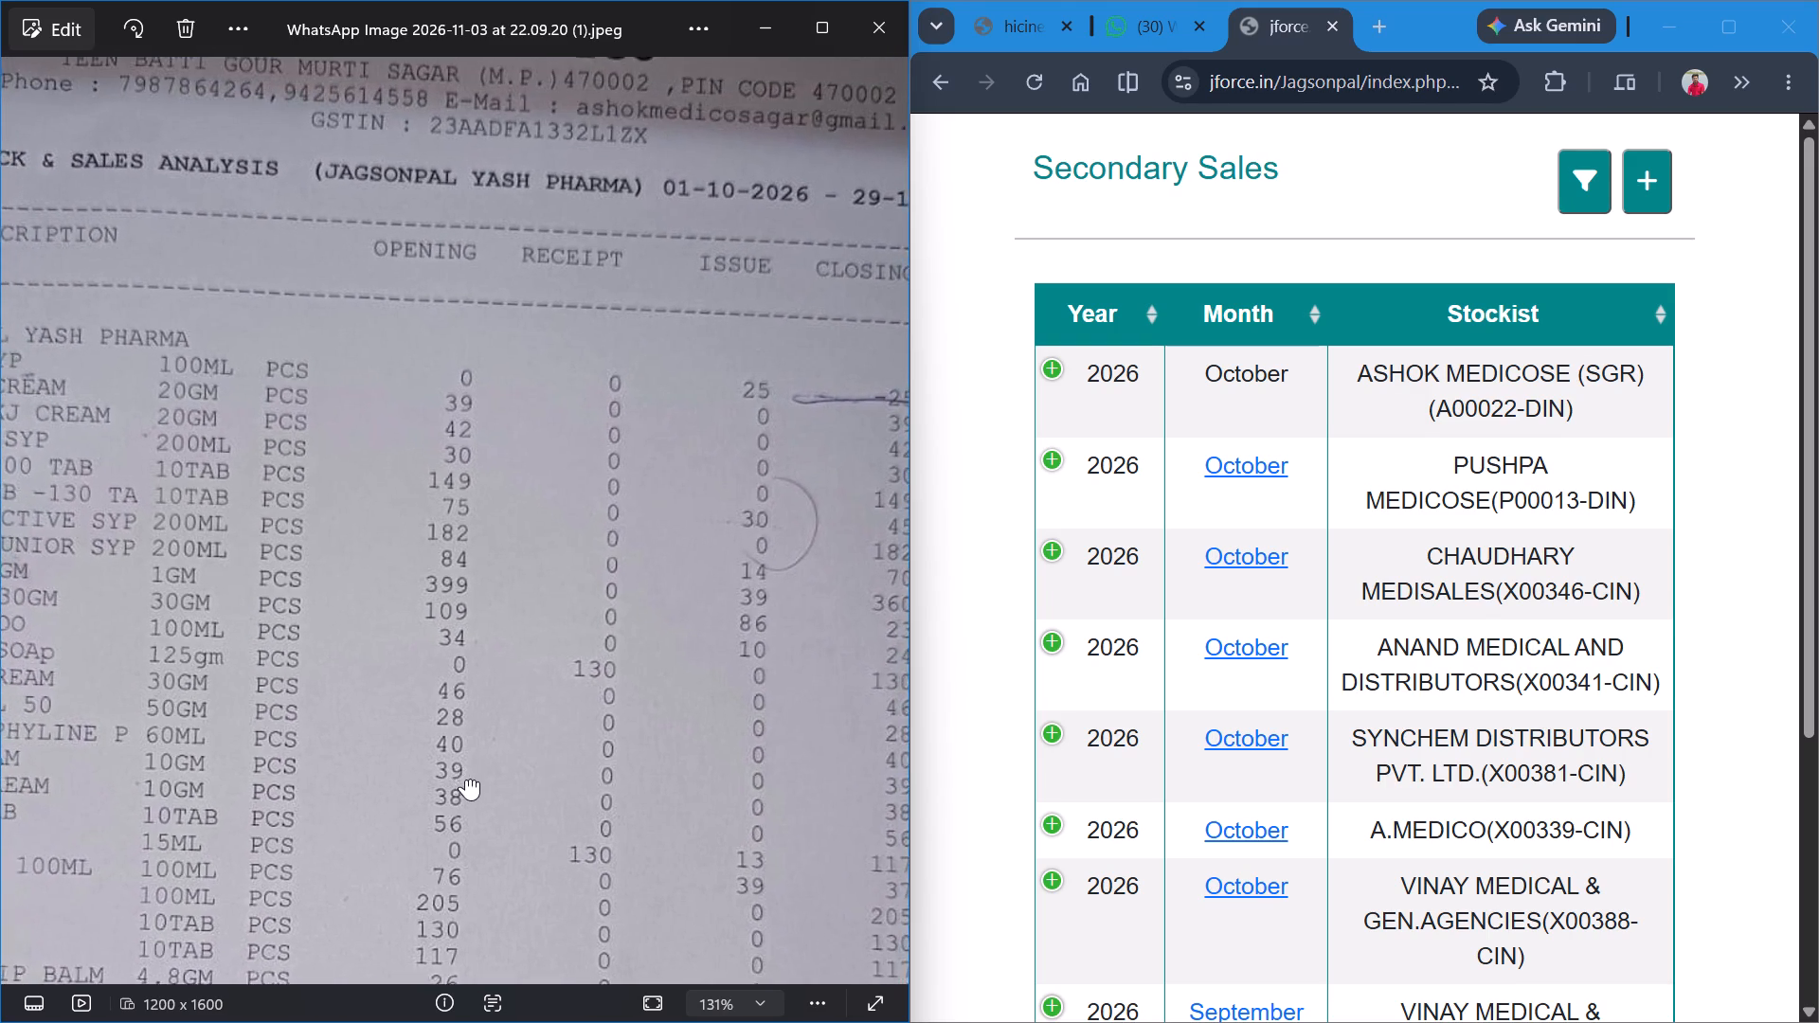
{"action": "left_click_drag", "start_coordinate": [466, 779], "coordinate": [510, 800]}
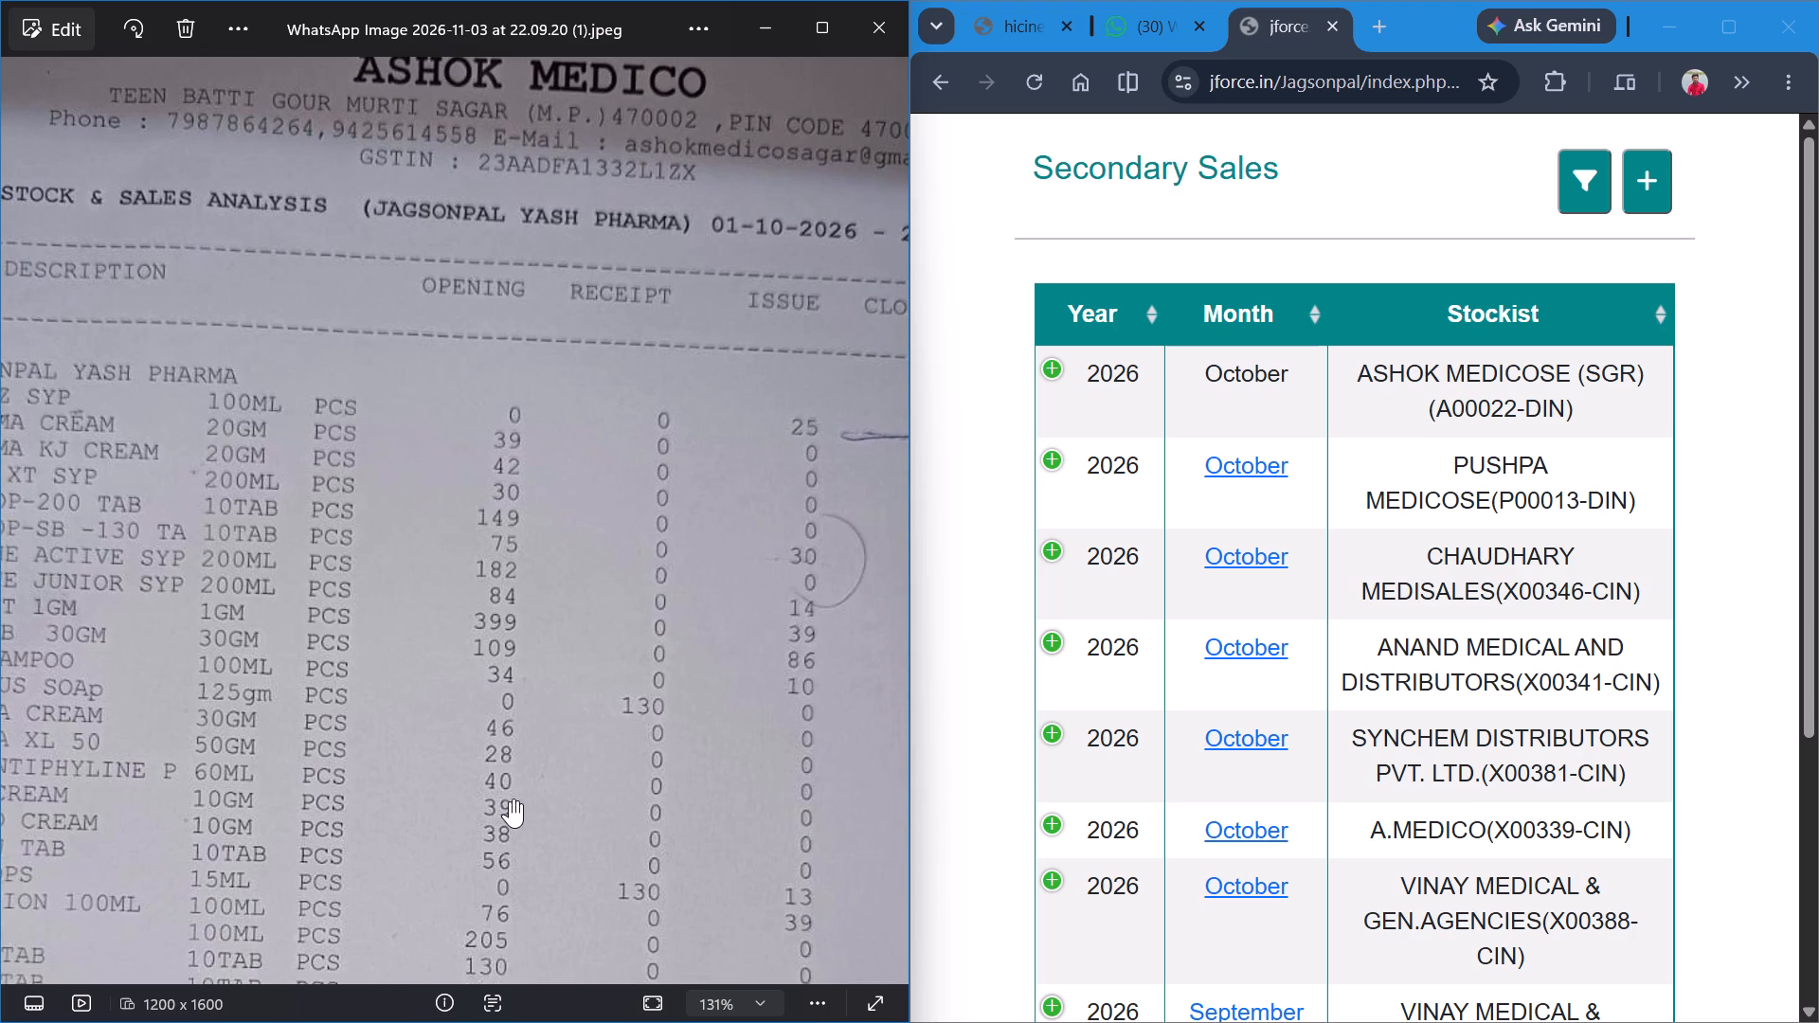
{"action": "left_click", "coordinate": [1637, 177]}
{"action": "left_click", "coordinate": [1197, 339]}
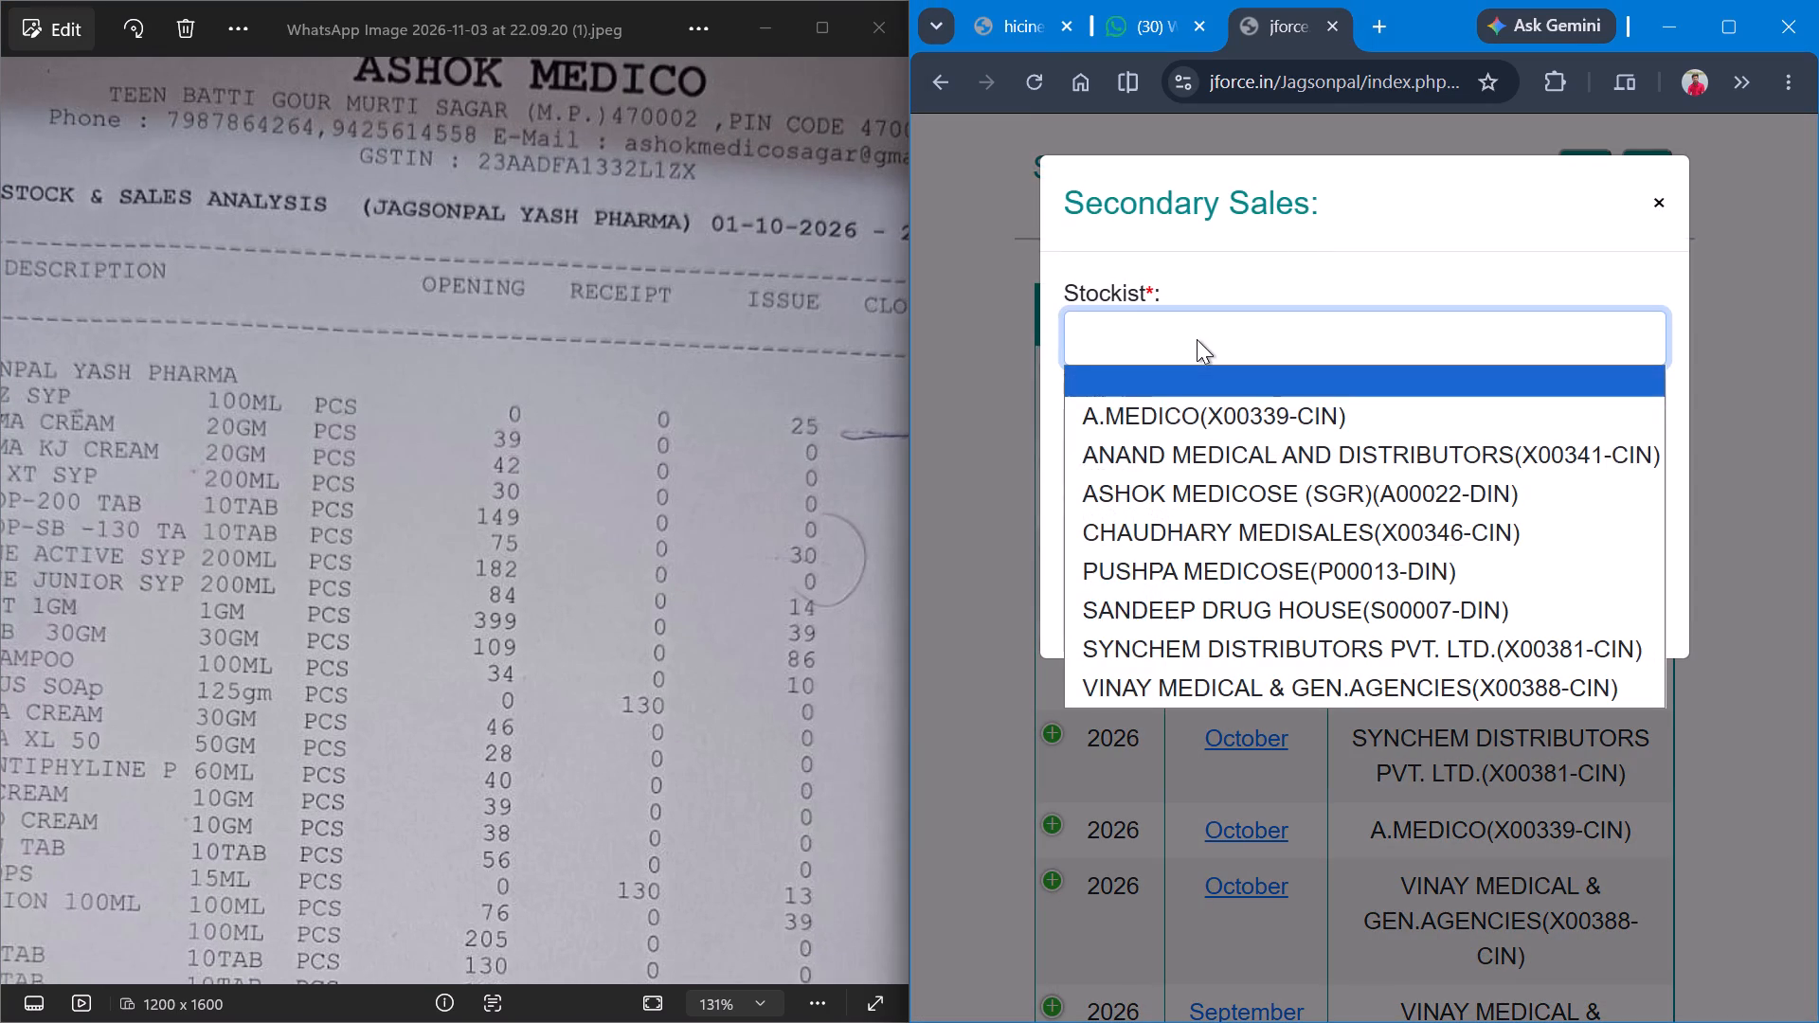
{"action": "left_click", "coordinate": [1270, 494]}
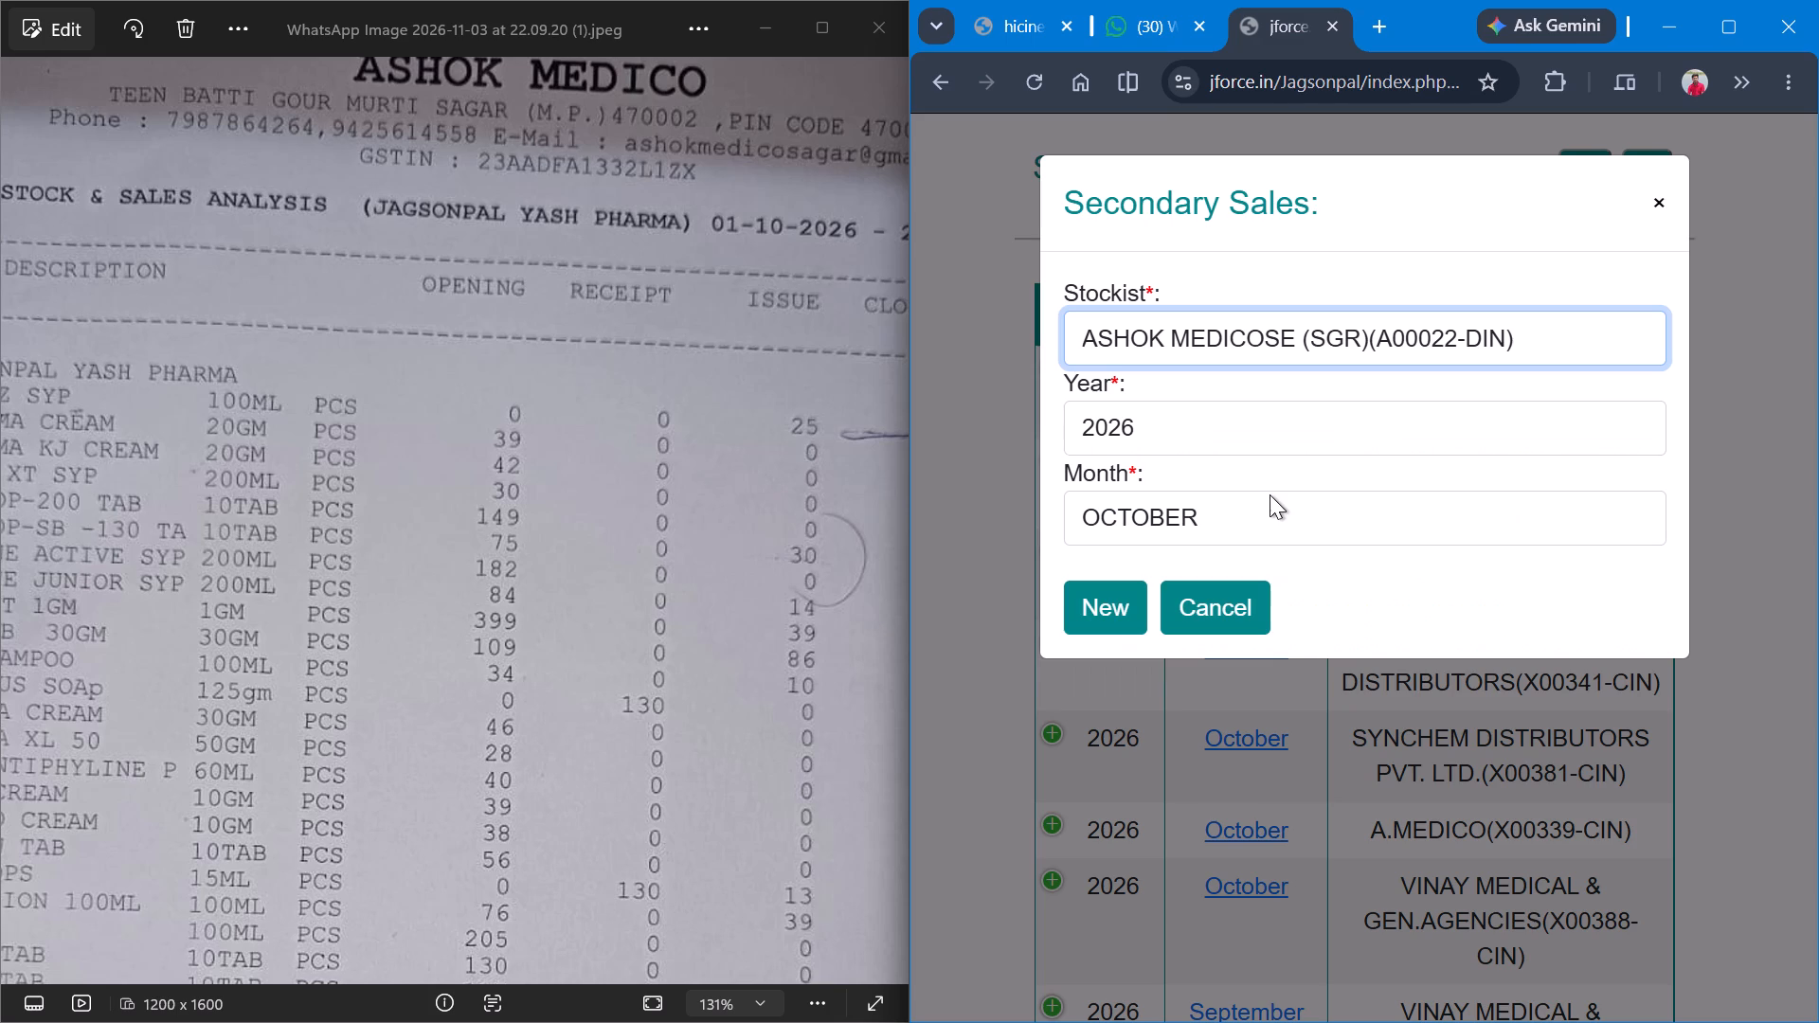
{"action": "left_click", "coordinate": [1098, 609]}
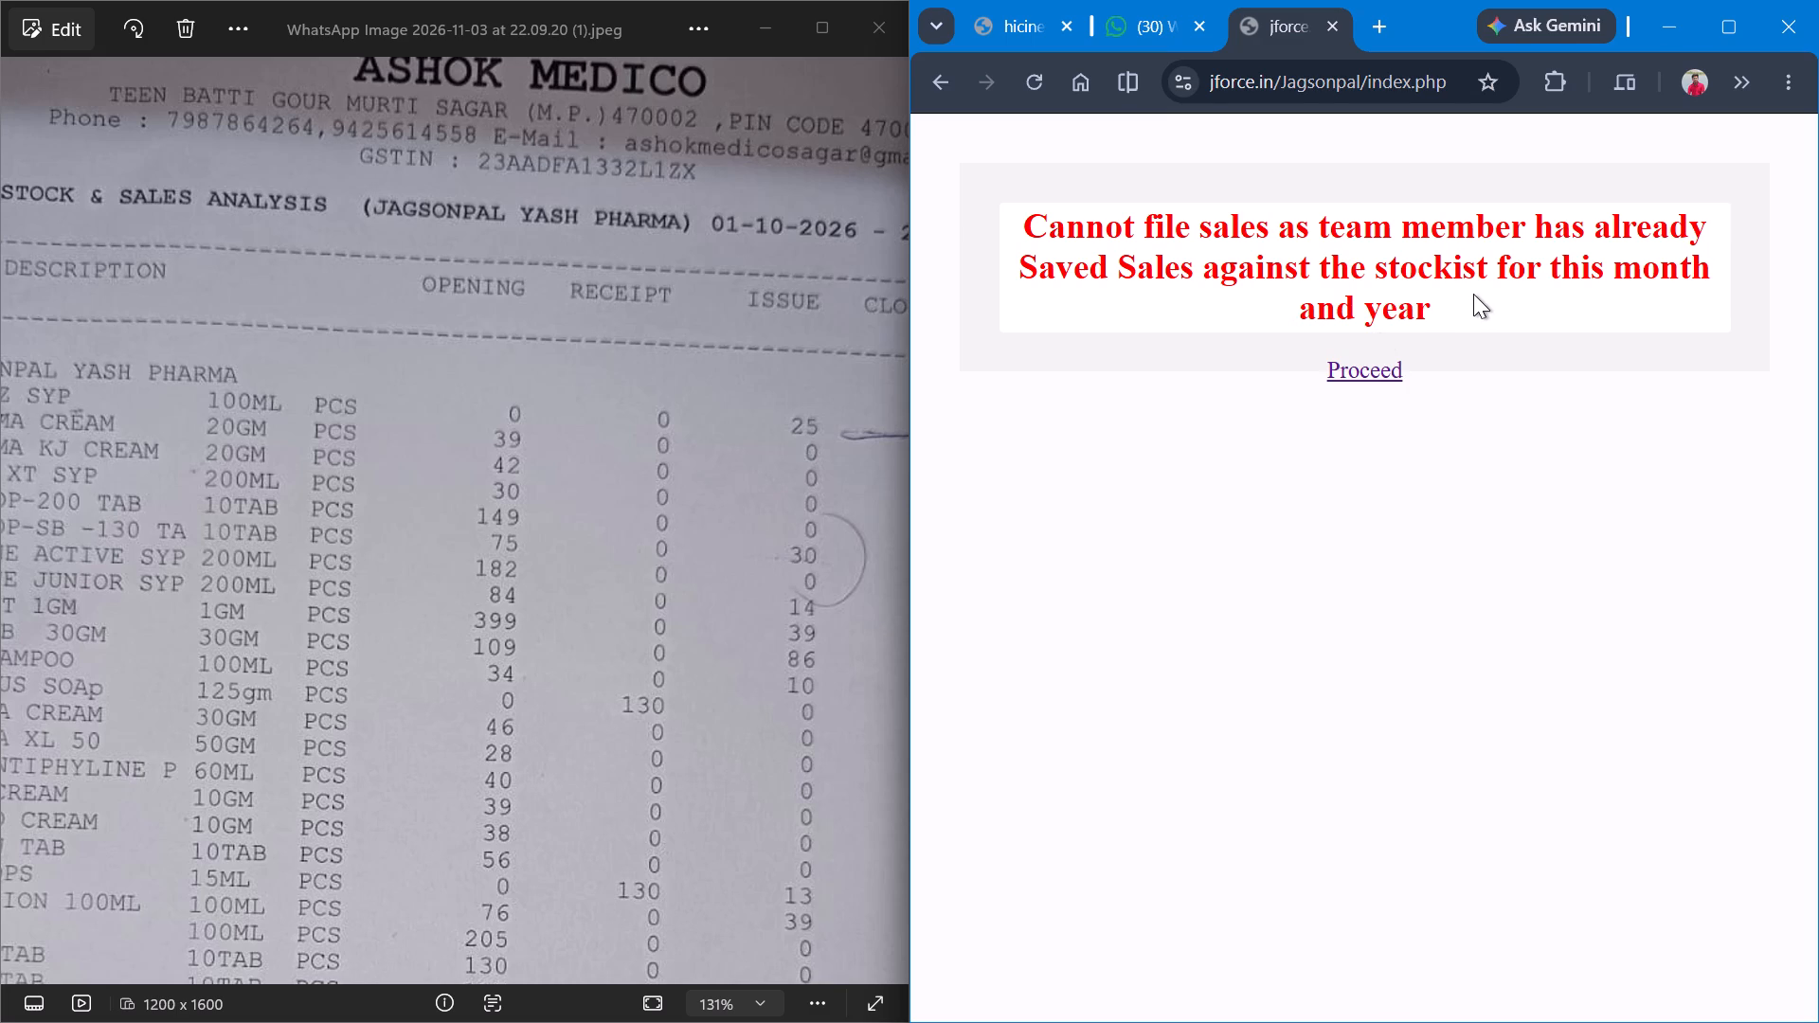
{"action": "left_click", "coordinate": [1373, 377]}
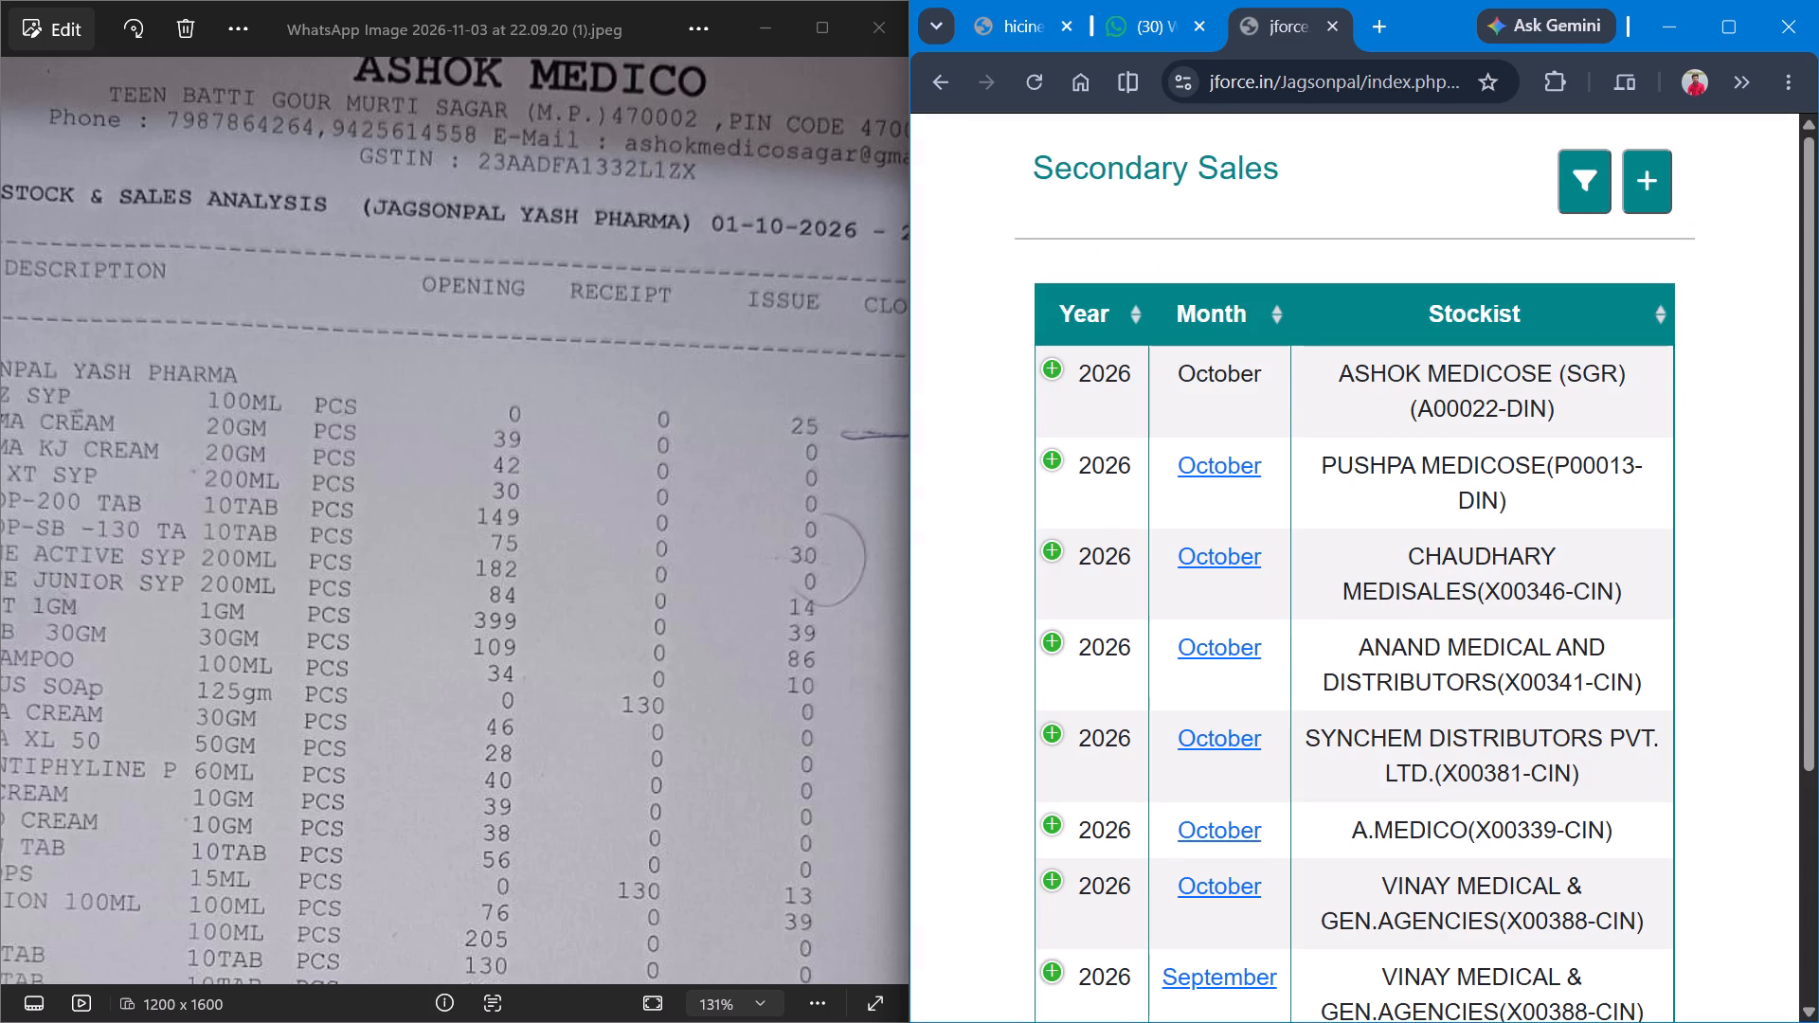
Expand the October 2026 row for ASHOK MEDICOSE (SGR) in the Secondary Sales list and open the record for editing.
{"action": "scroll", "coordinate": [1230, 403], "scroll_direction": "up", "scroll_amount": 1}
{"action": "left_click", "coordinate": [1080, 376]}
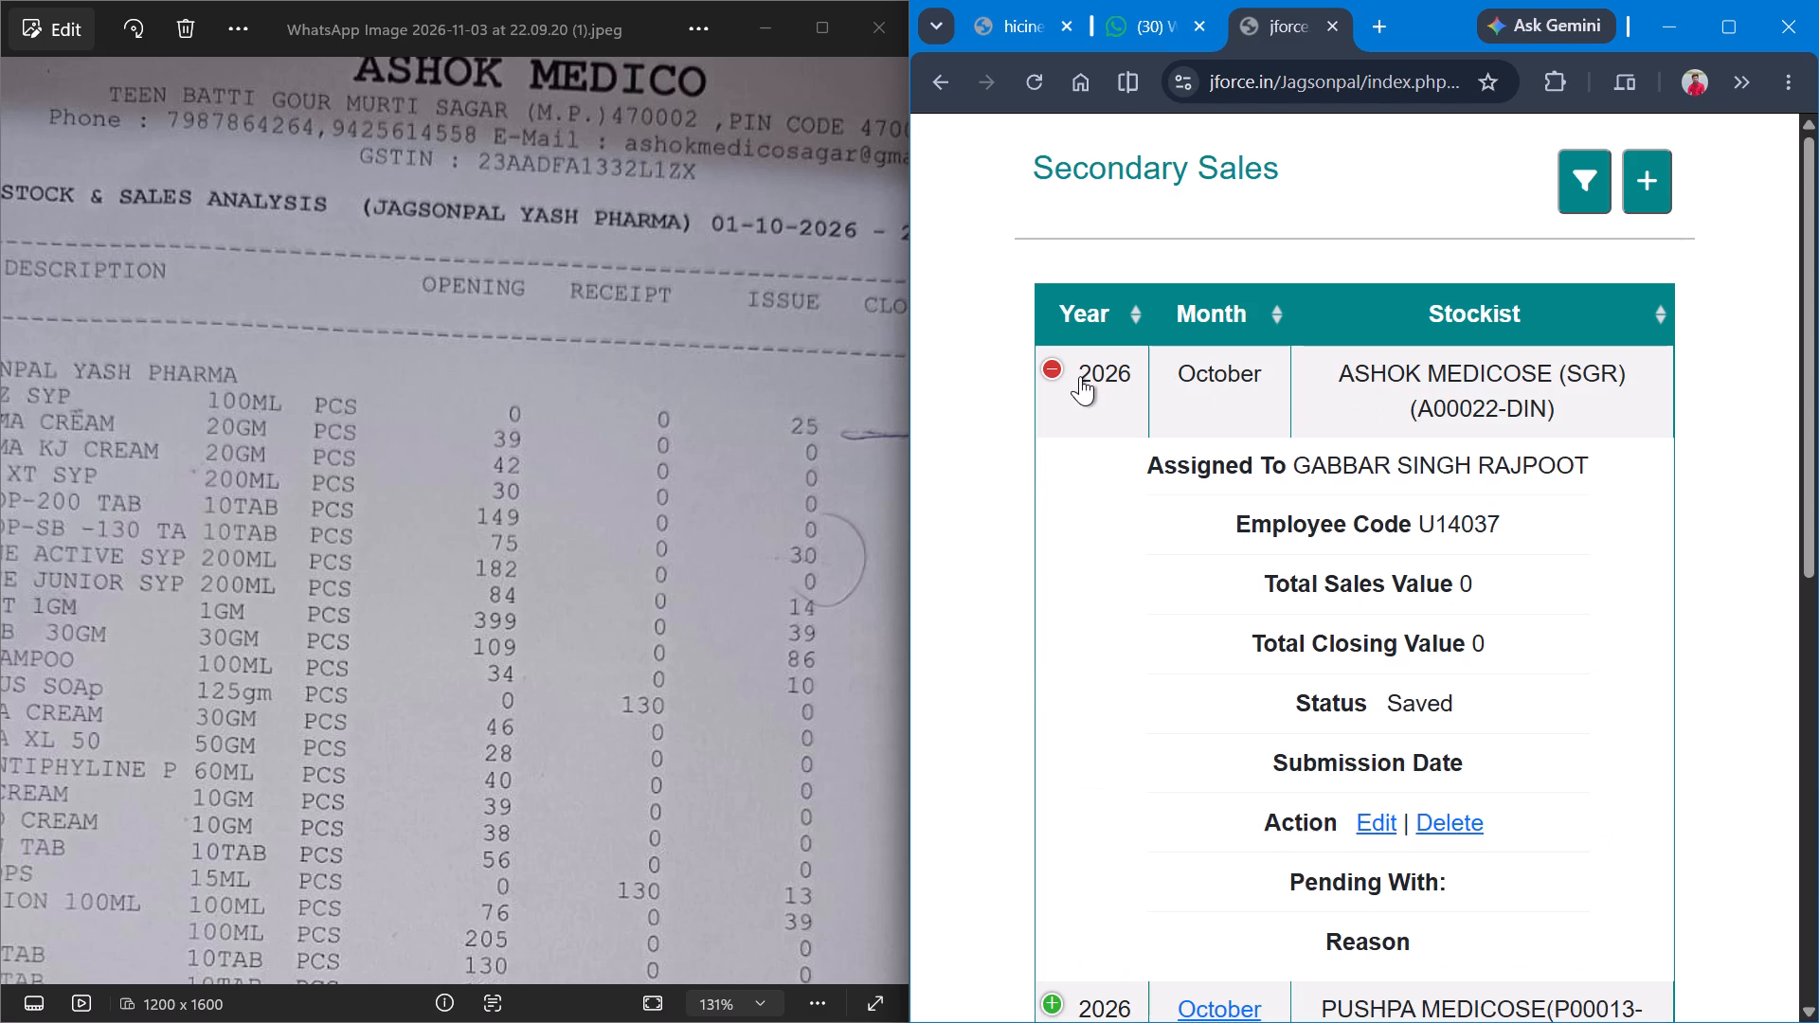
{"action": "left_click", "coordinate": [1364, 813]}
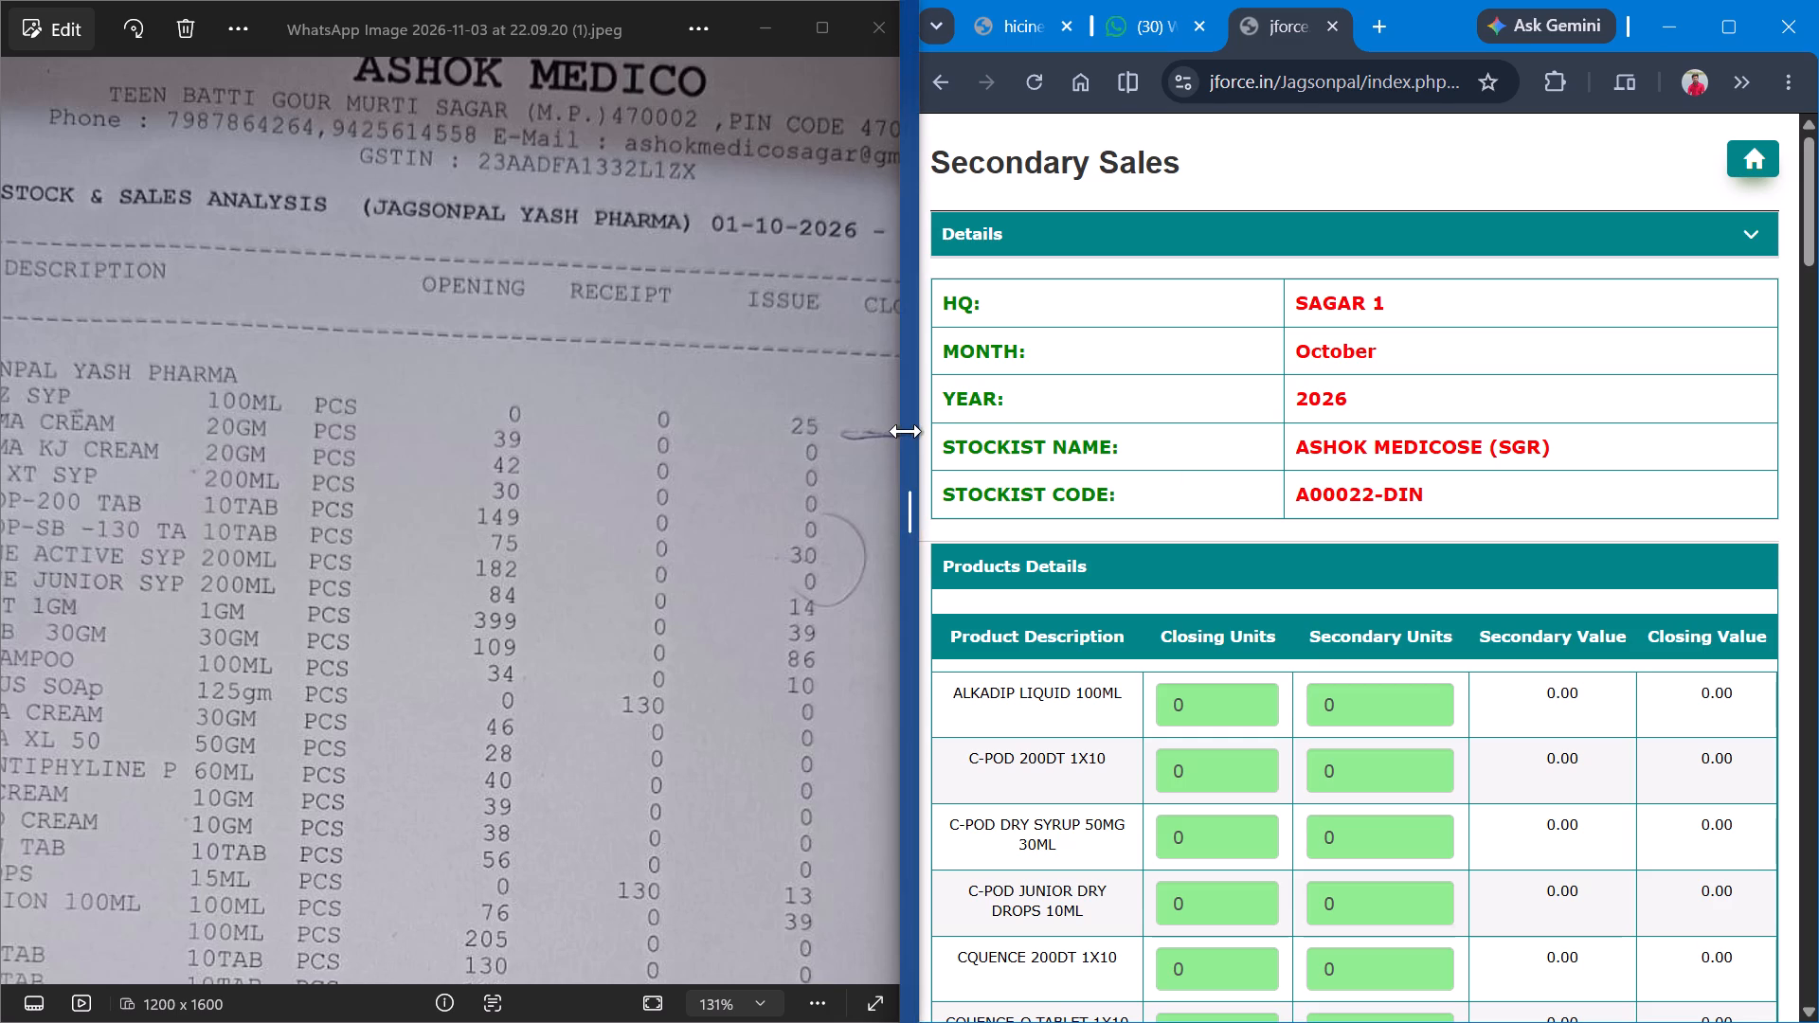
Widen the stock sheet photo's side of the split view so its item description through closing columns show beside the sales form.
{"action": "left_click_drag", "start_coordinate": [906, 431], "coordinate": [1279, 403]}
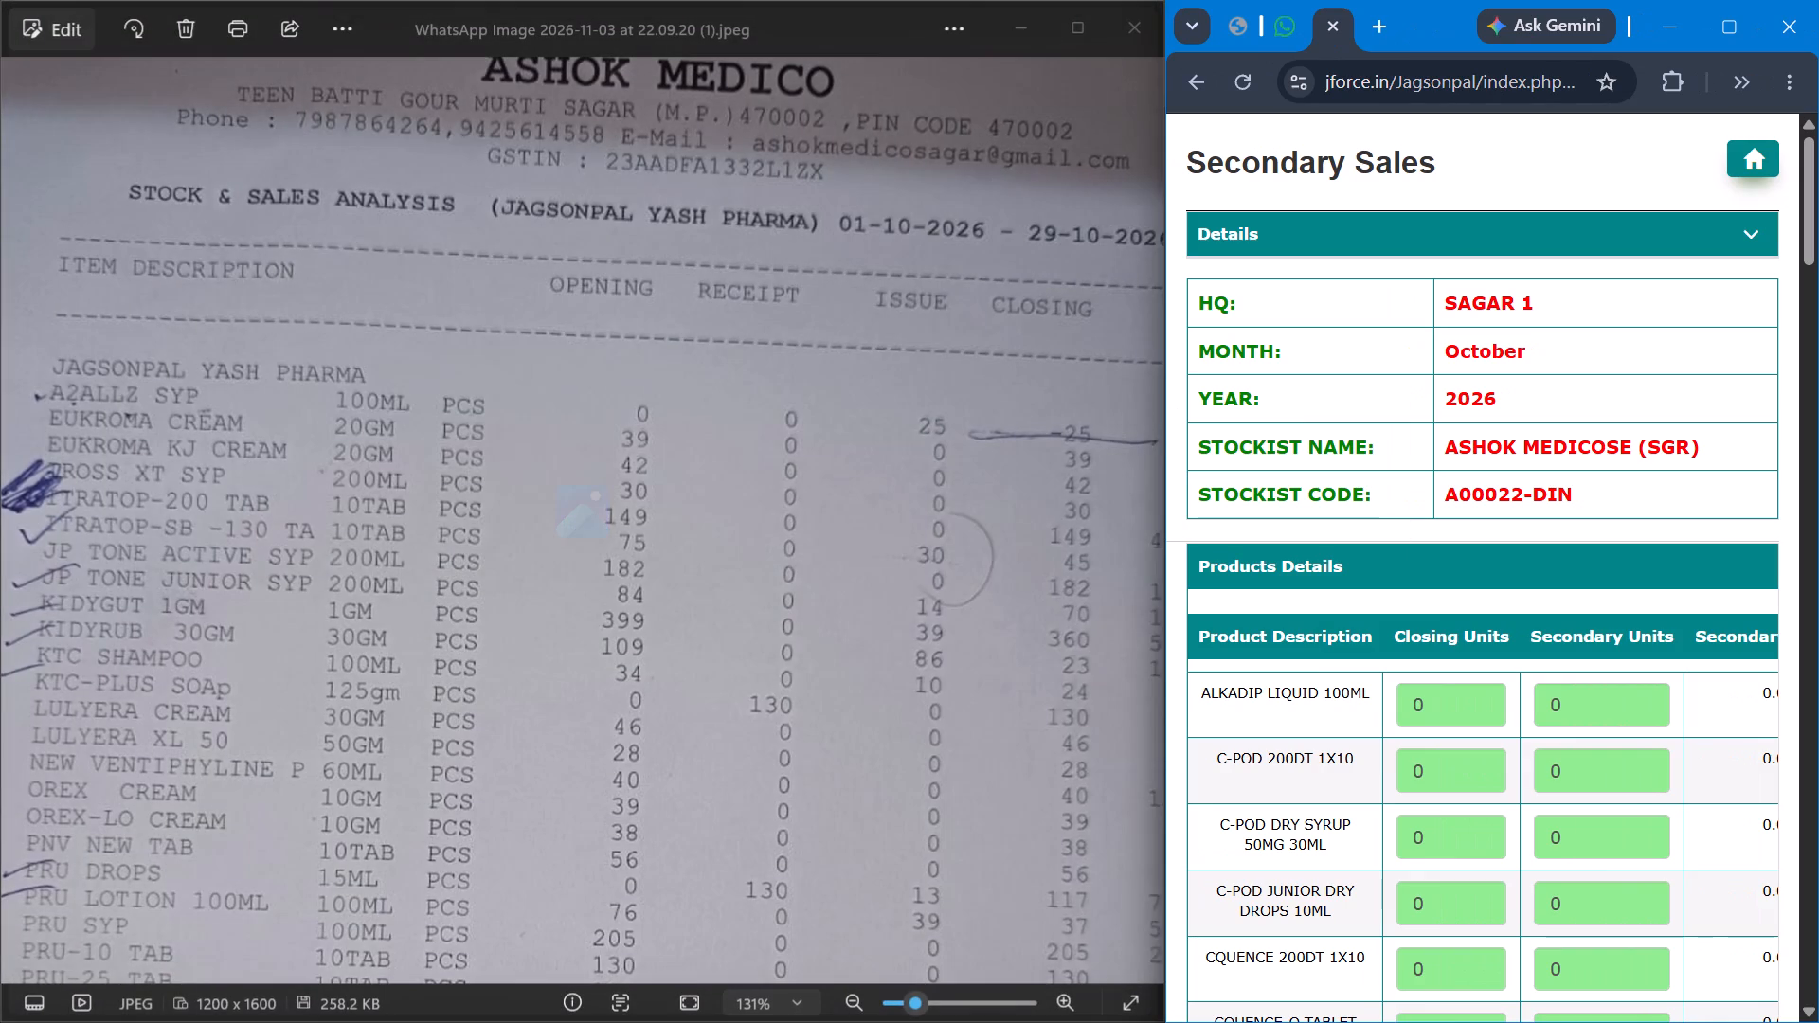
Examine the Products Details rows and their closing and secondary unit fields alongside the stock sheet's item list.
{"action": "scroll", "coordinate": [1483, 692], "scroll_direction": "down", "scroll_amount": 2}
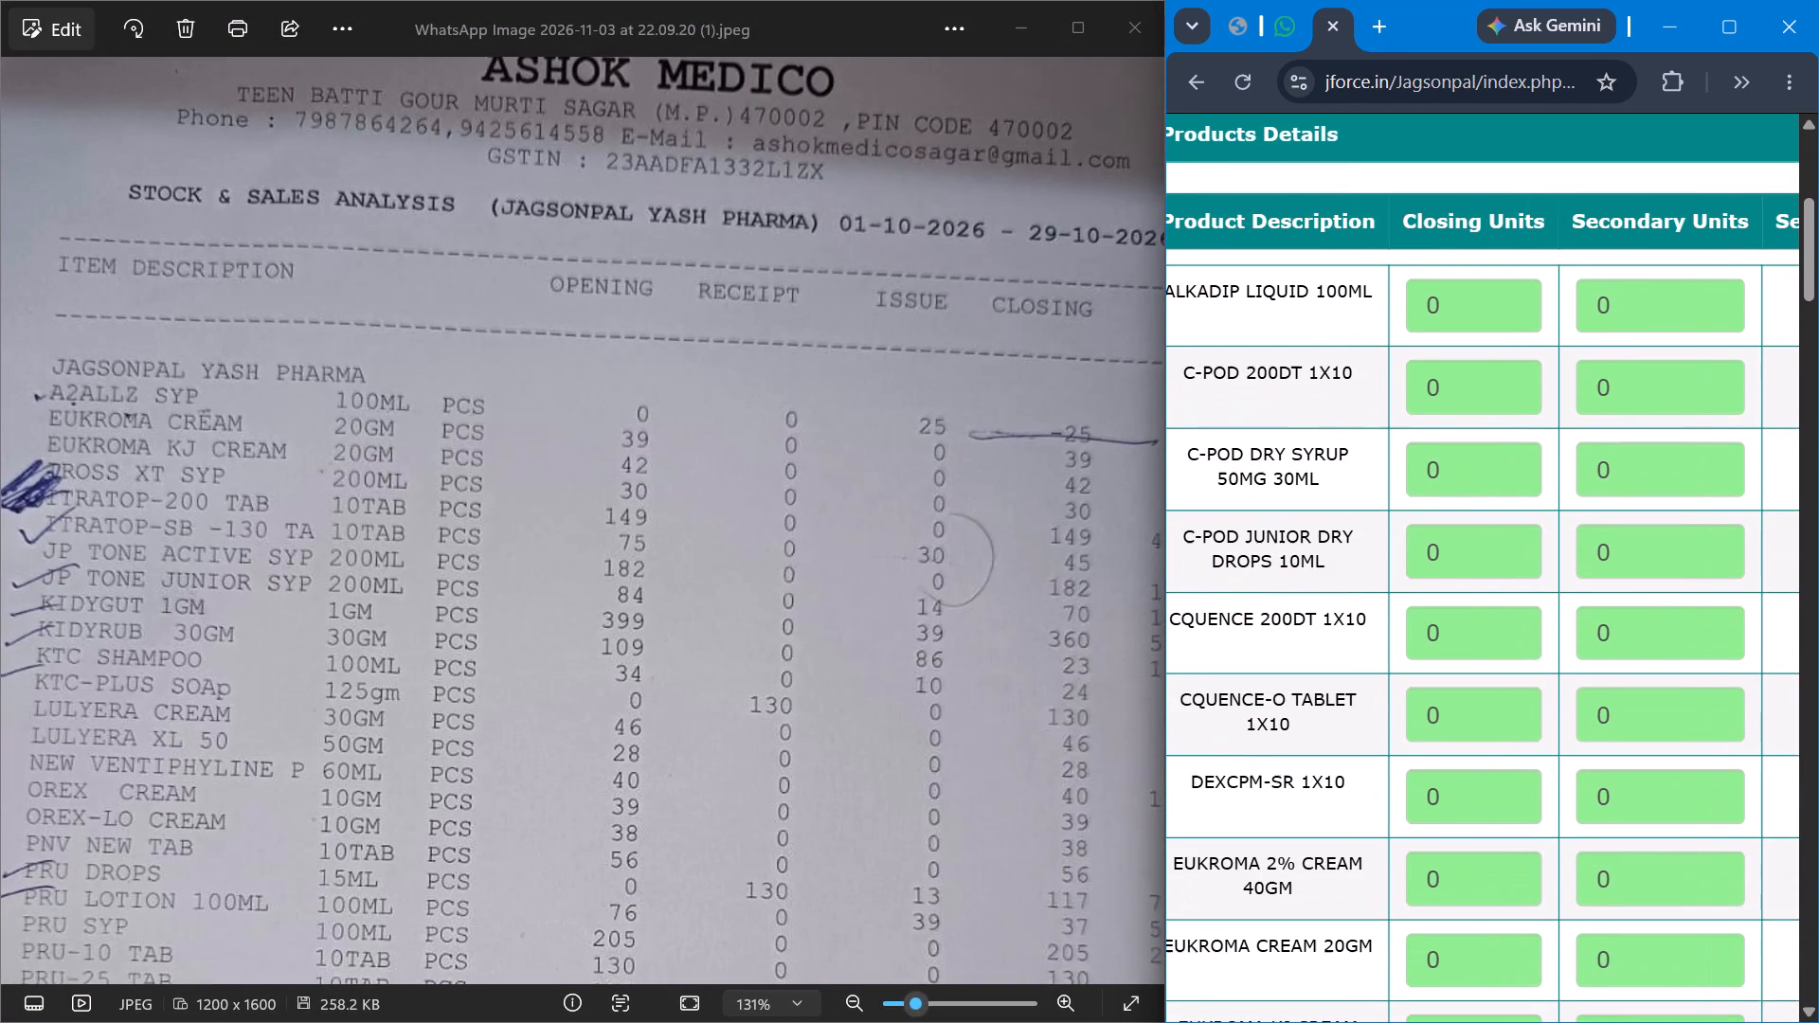
{"action": "scroll", "coordinate": [1483, 692], "scroll_direction": "down", "scroll_amount": 1}
{"action": "scroll", "coordinate": [1504, 549], "scroll_direction": "down", "scroll_amount": 1}
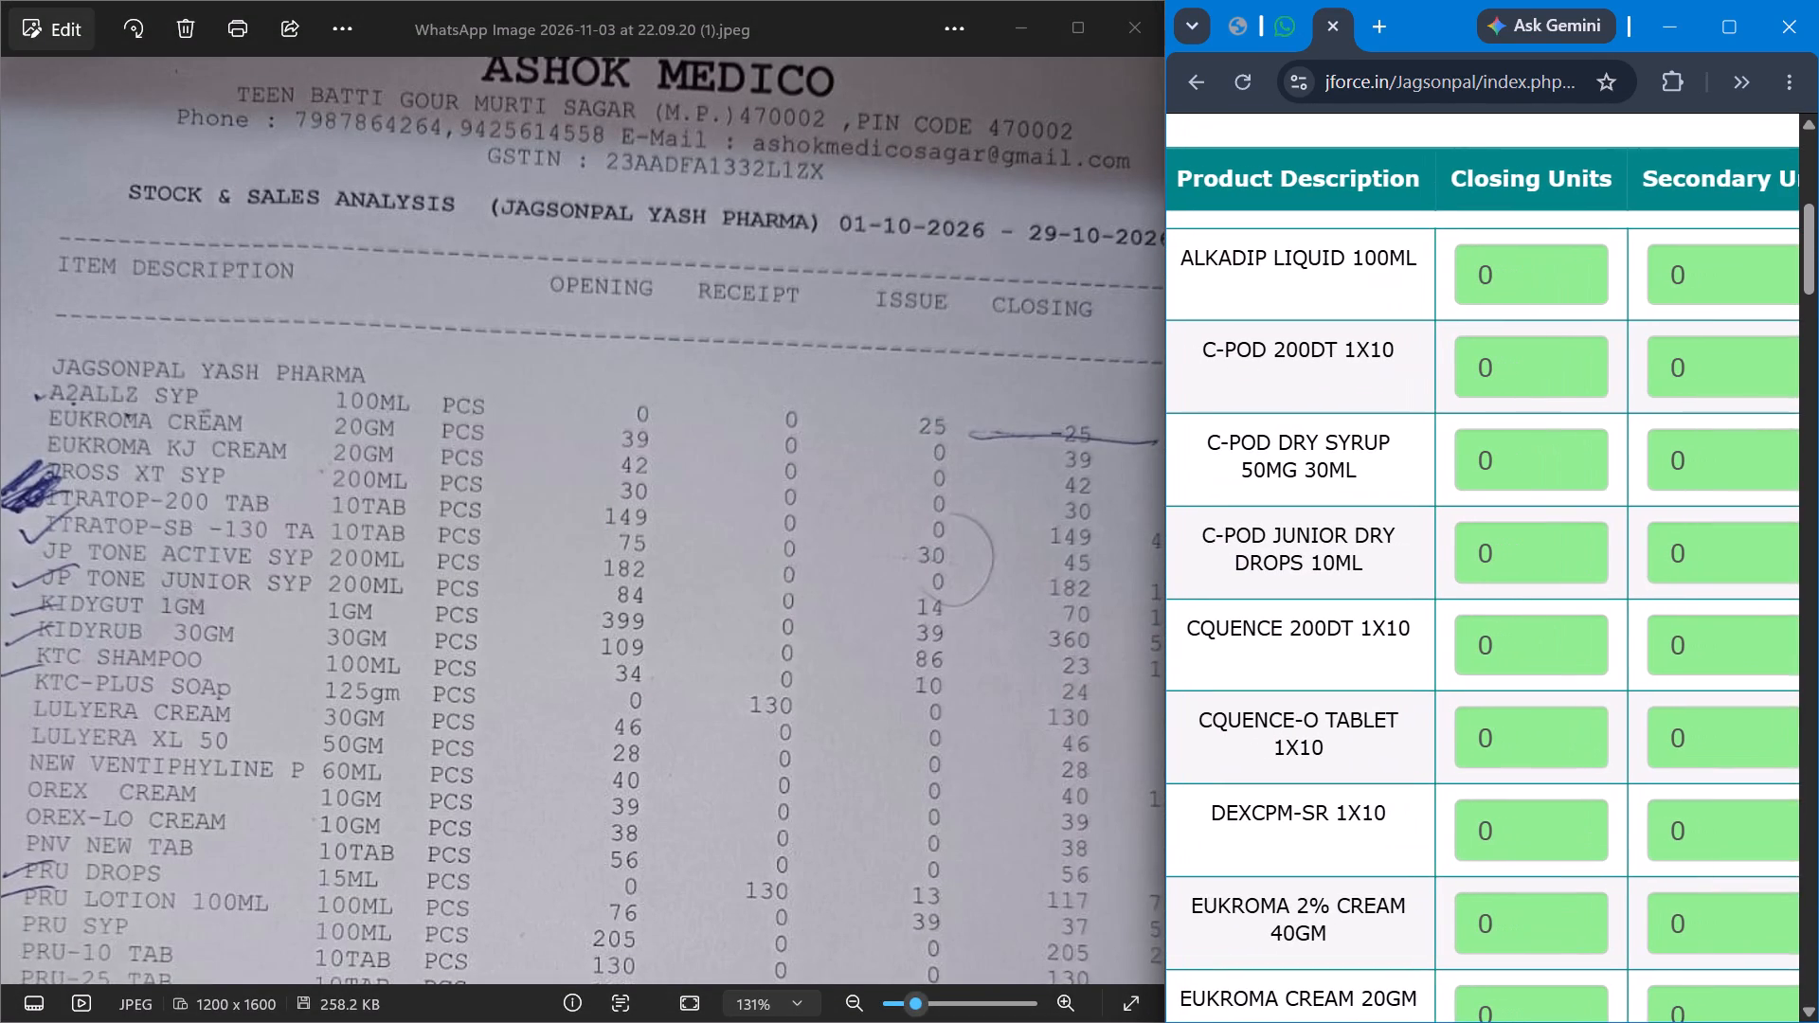
{"action": "scroll", "coordinate": [1504, 549], "scroll_direction": "down", "scroll_amount": 2}
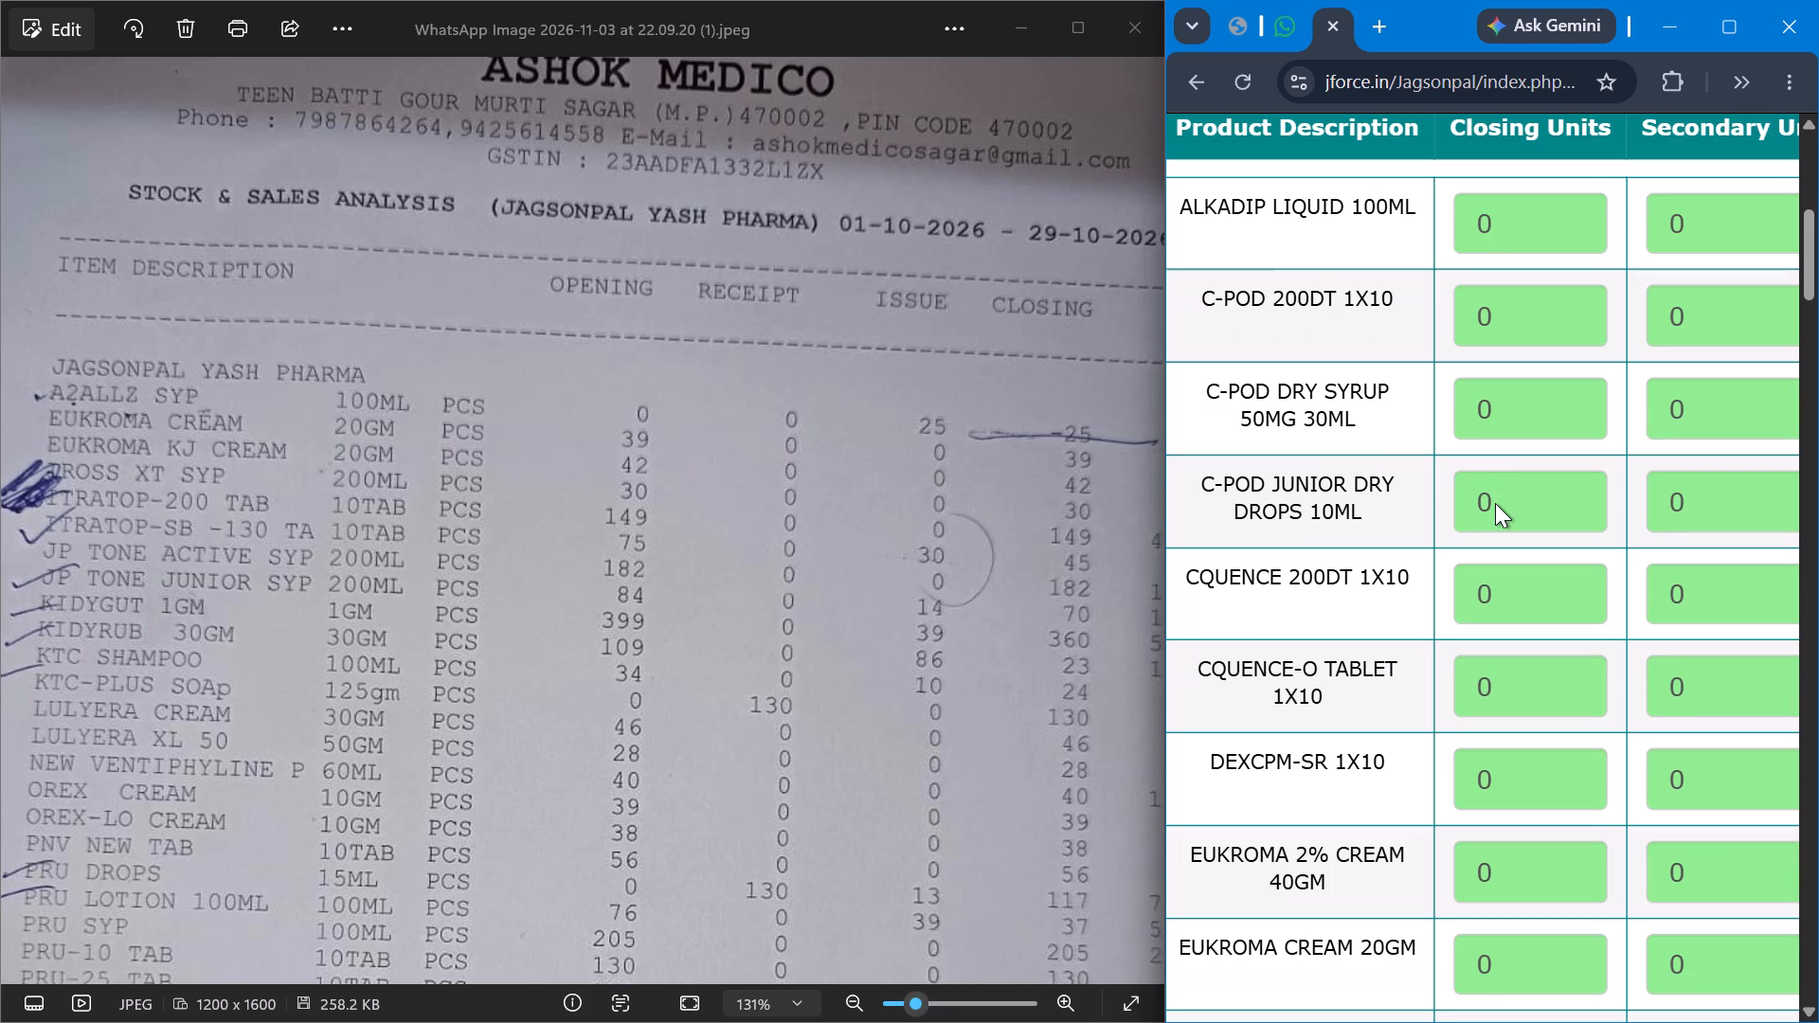
{"action": "scroll", "coordinate": [1495, 503], "scroll_direction": "down", "scroll_amount": 1}
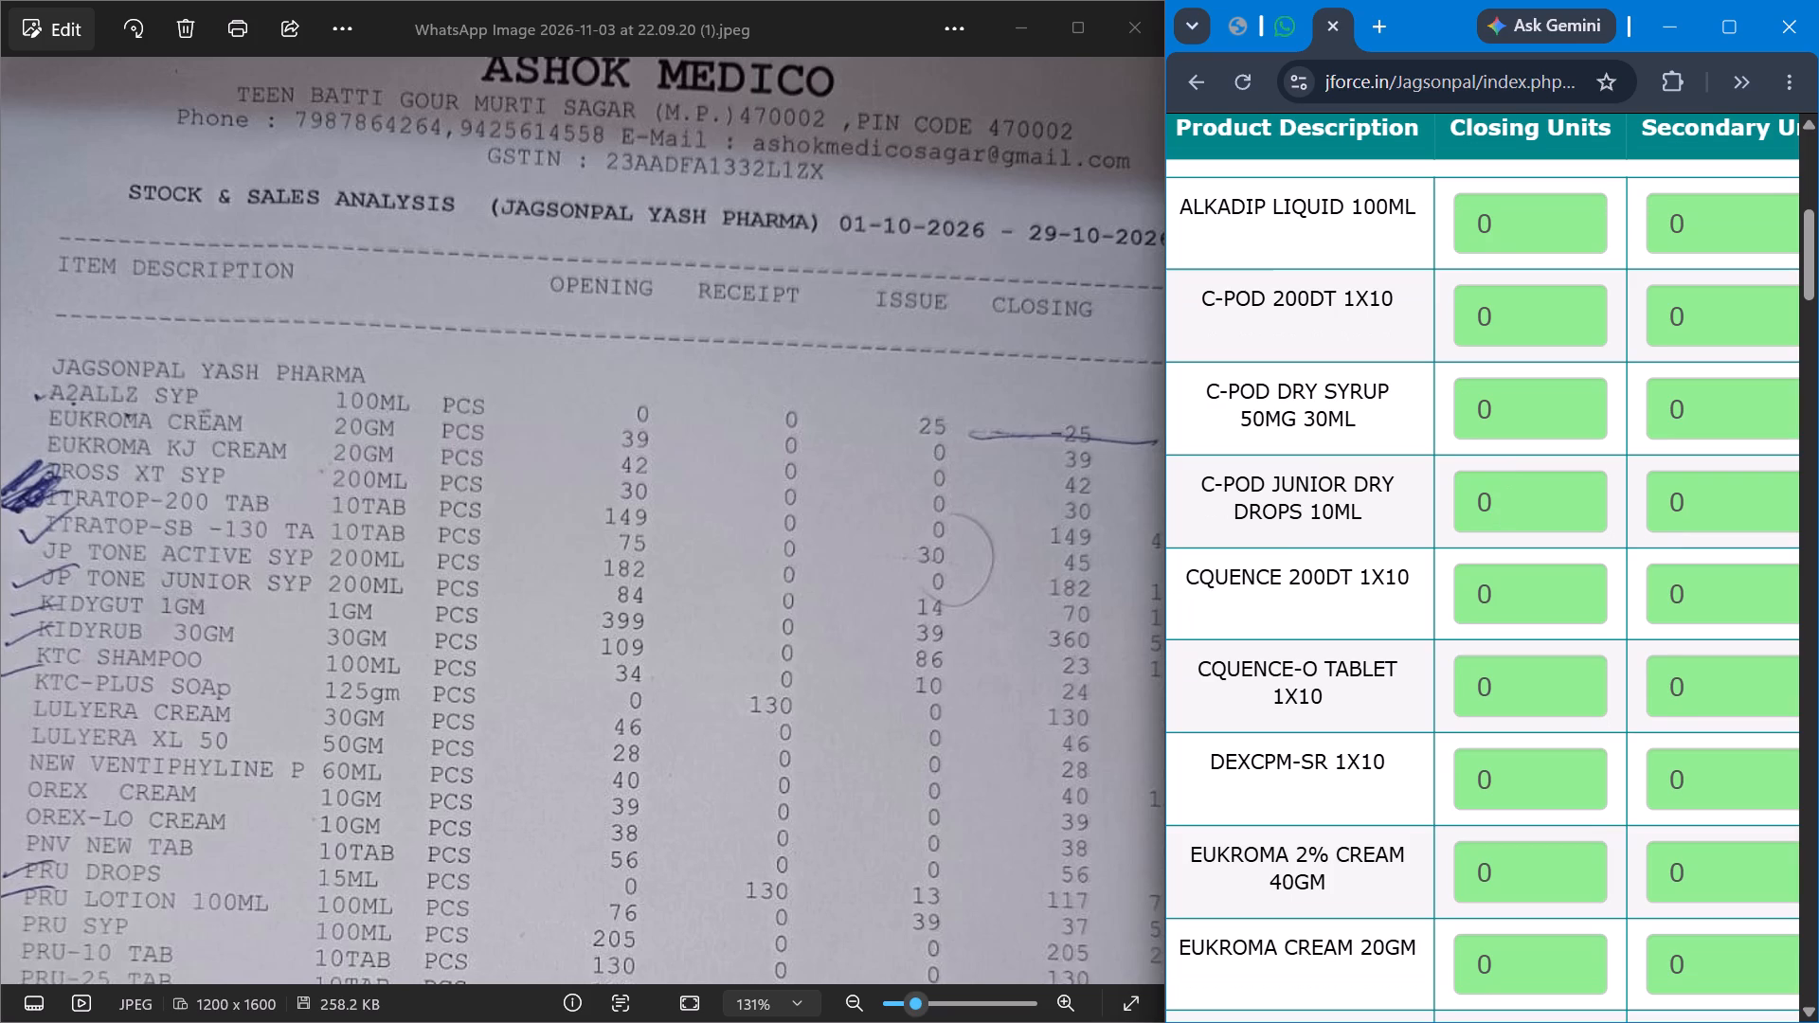
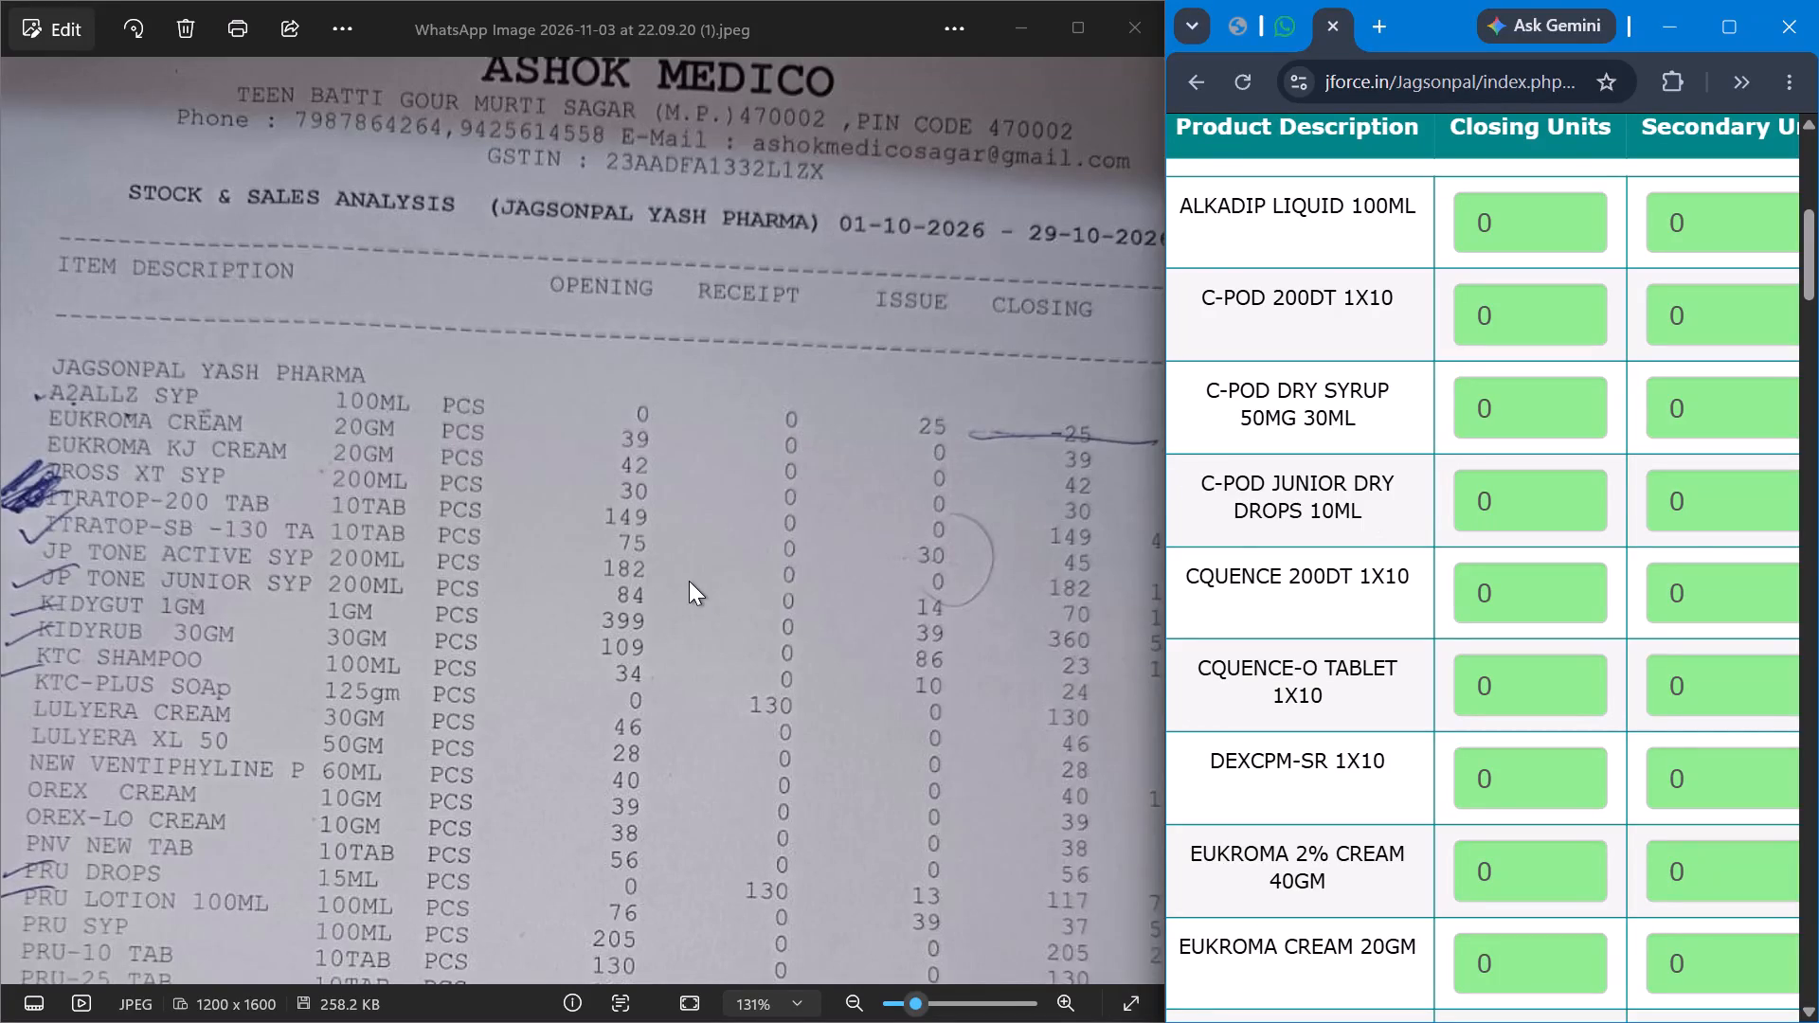
Examine the stock sheet photo's item rows from A2ALLZ SYP to the TOTAL line, comparing their issue and closing columns.
{"action": "left_click_drag", "start_coordinate": [689, 581], "coordinate": [684, 463]}
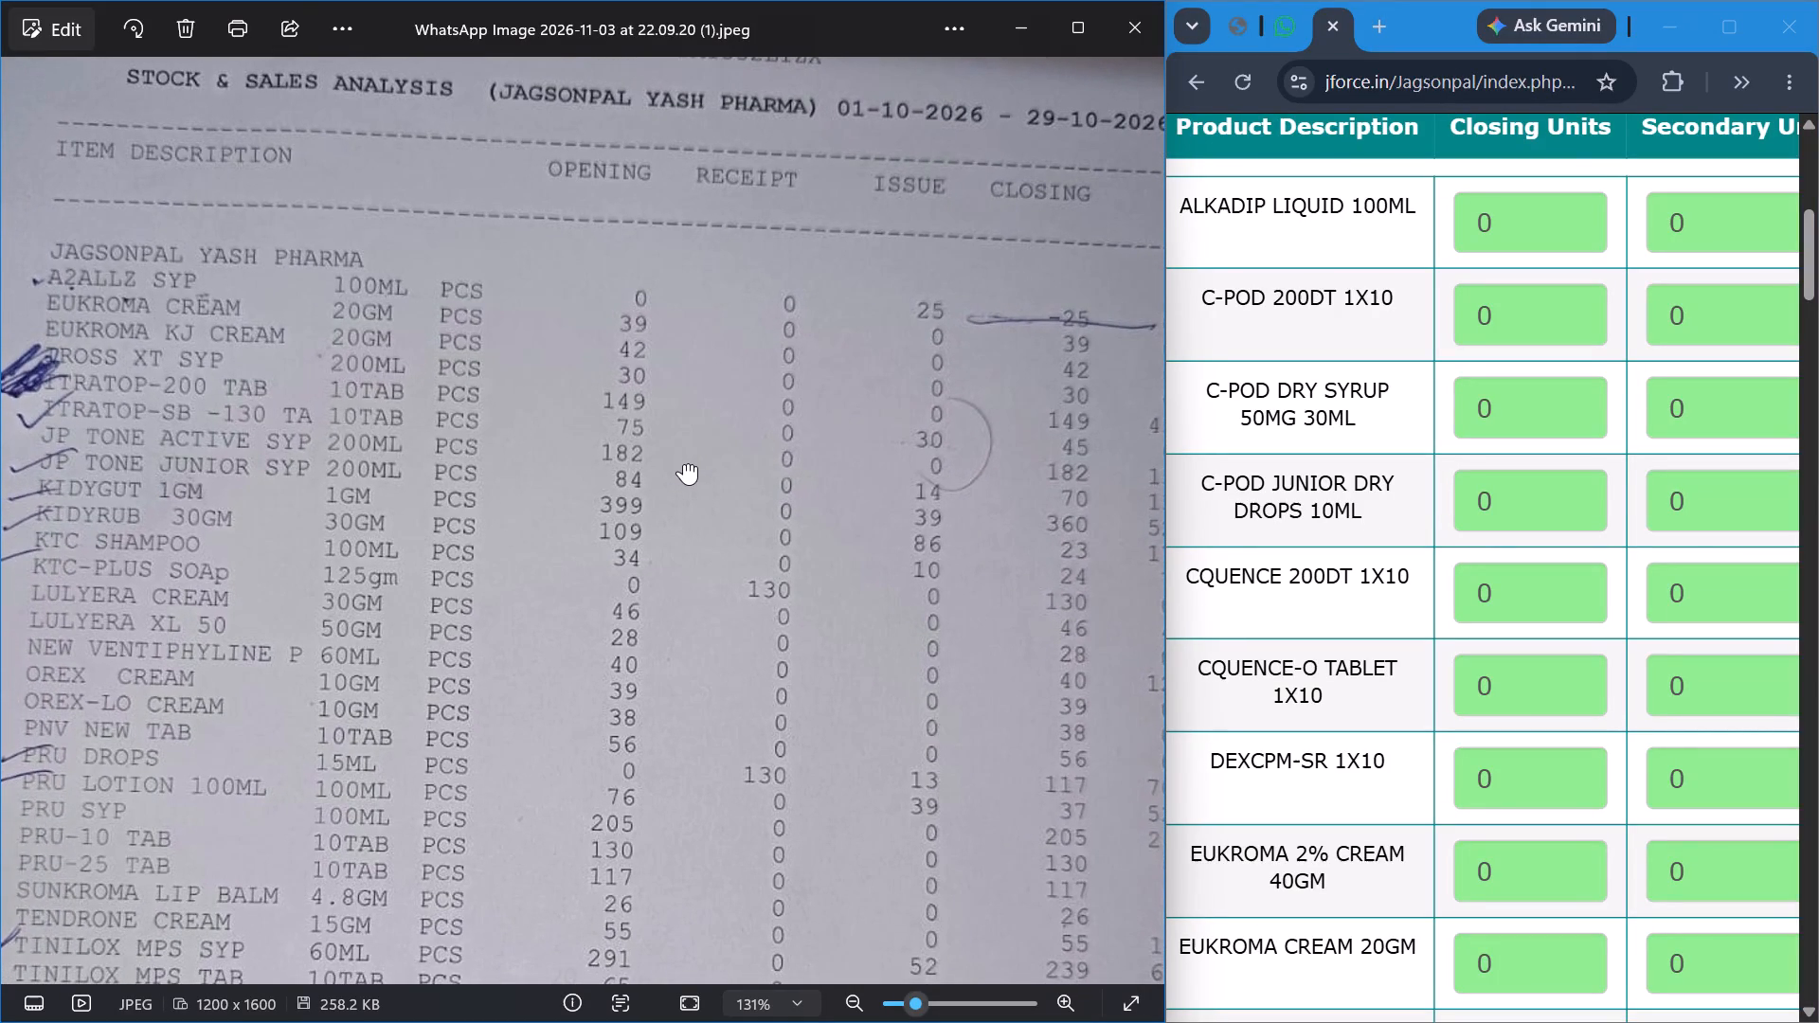
{"action": "left_click_drag", "start_coordinate": [684, 463], "coordinate": [680, 415]}
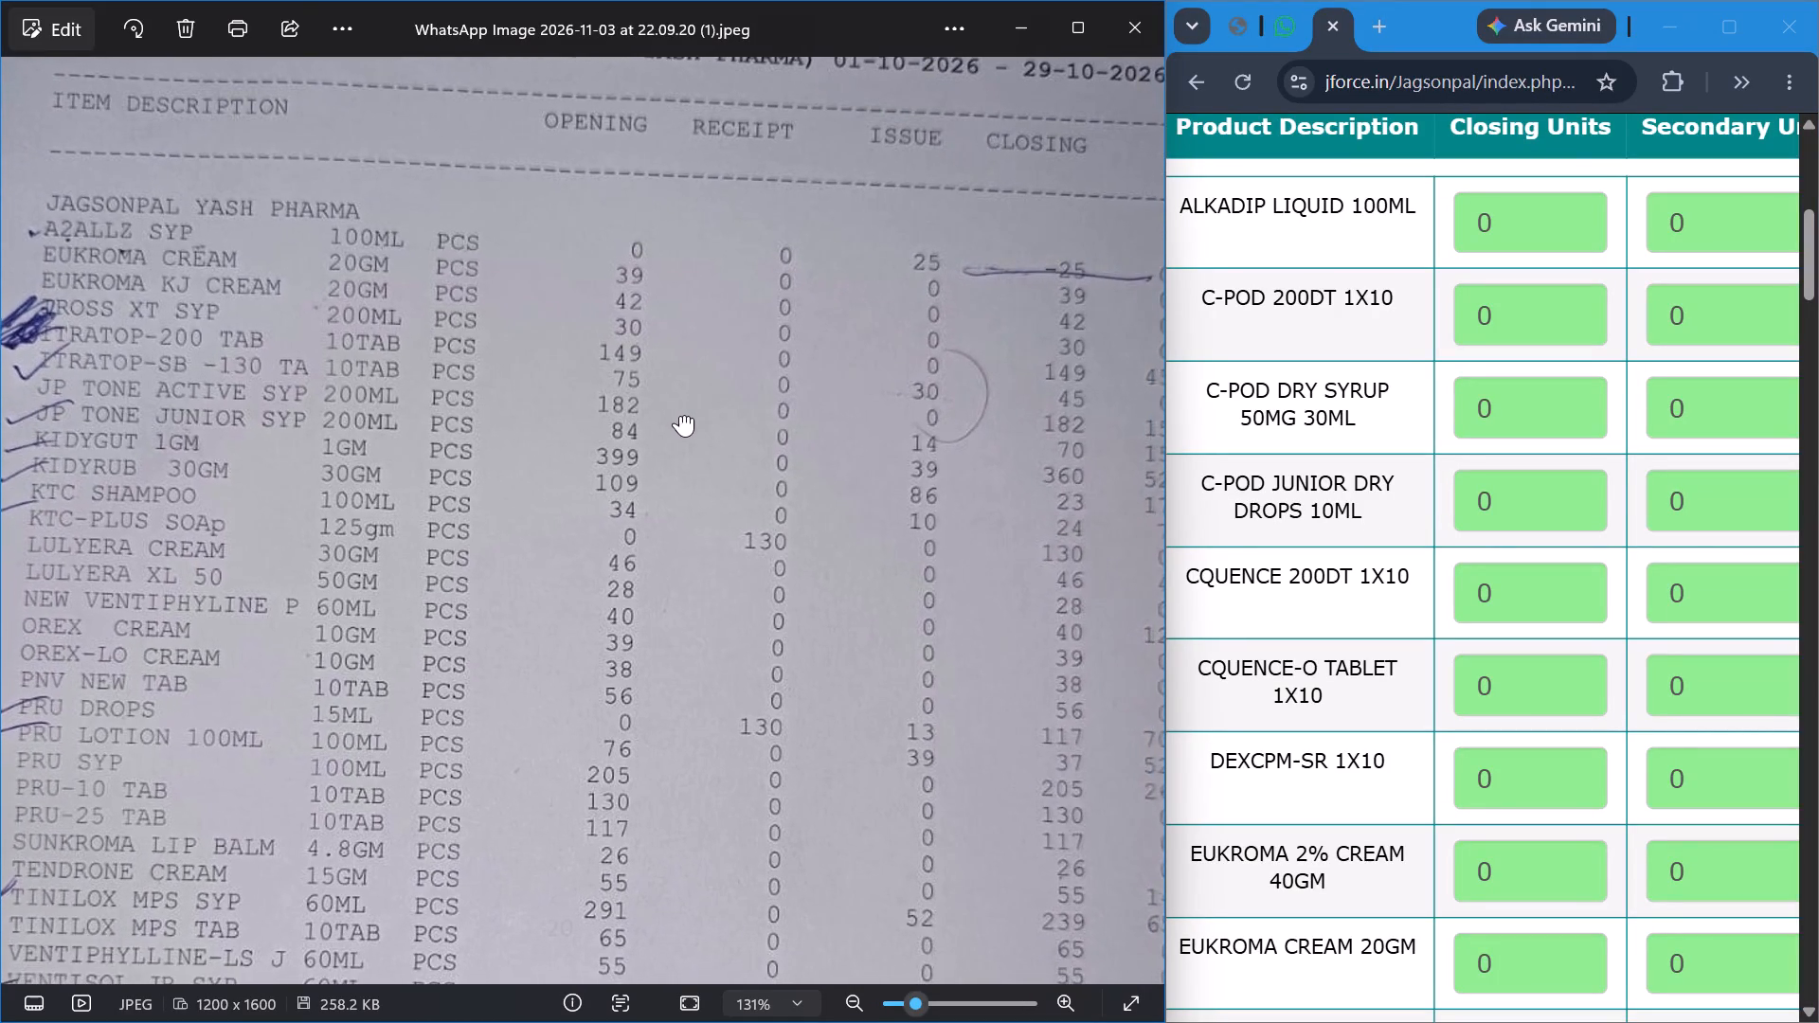
{"action": "left_click_drag", "start_coordinate": [680, 415], "coordinate": [674, 391]}
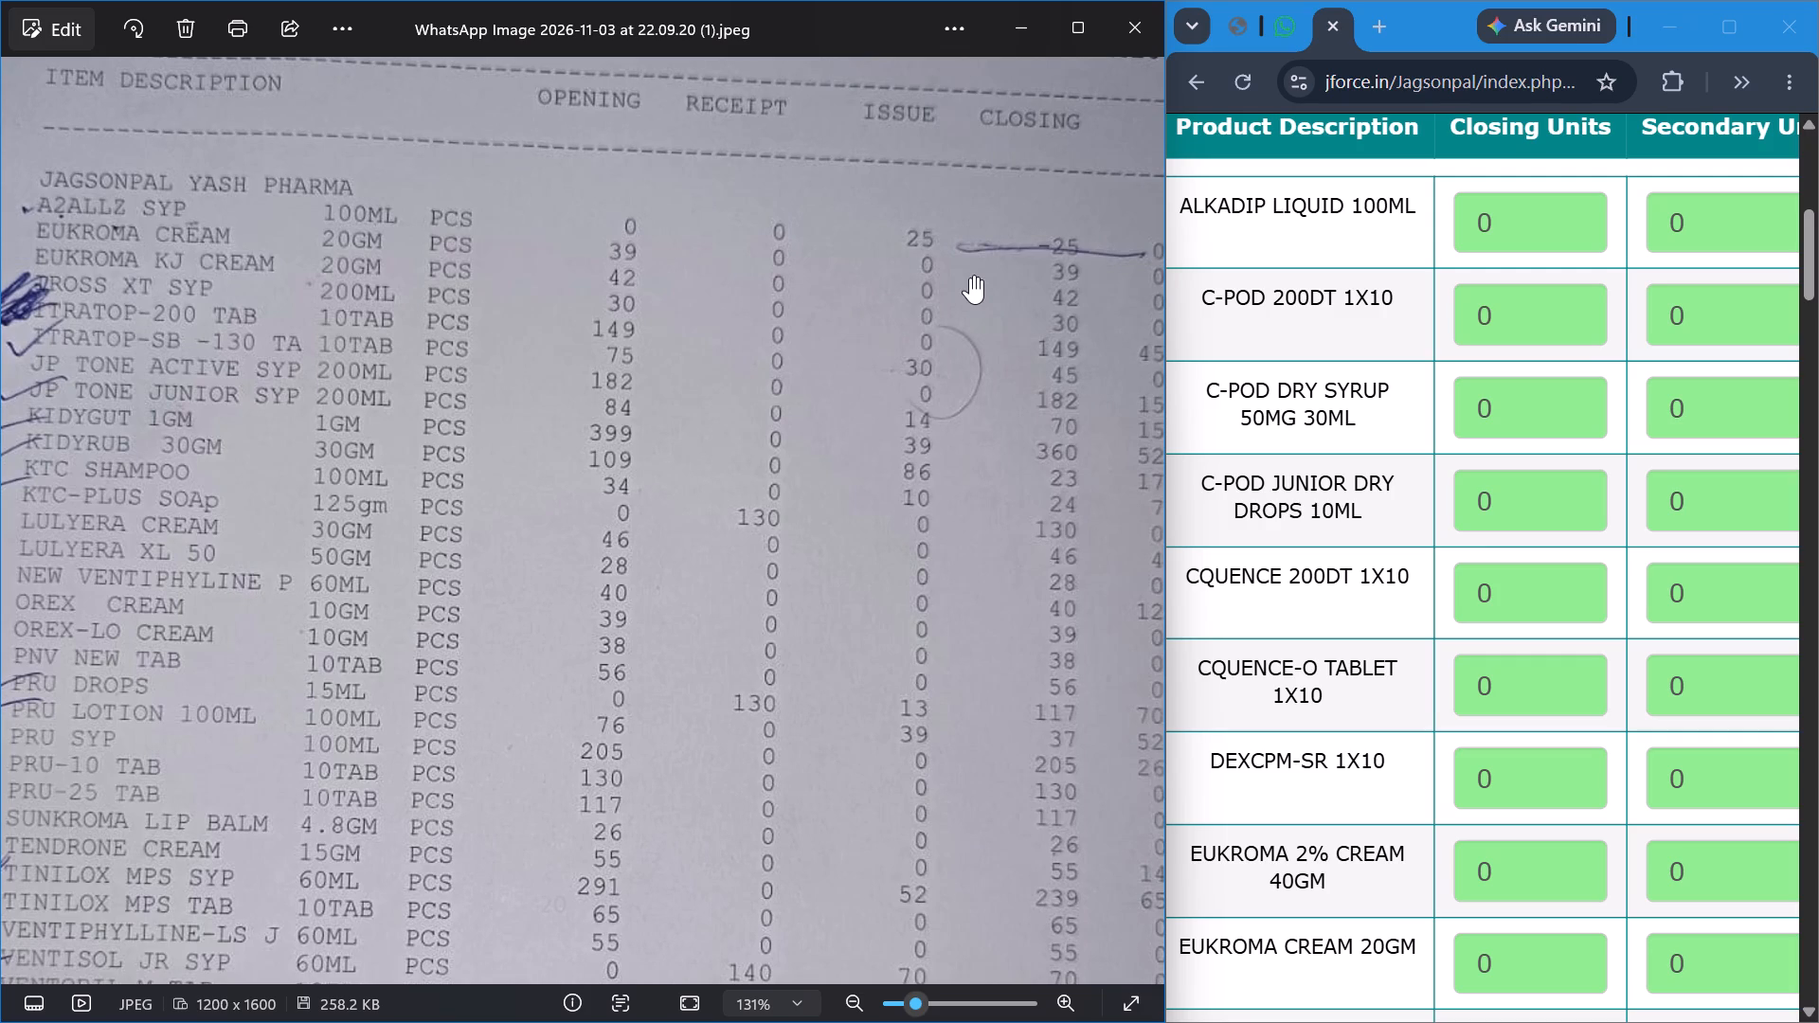
{"action": "left_click_drag", "start_coordinate": [999, 724], "coordinate": [1006, 485]}
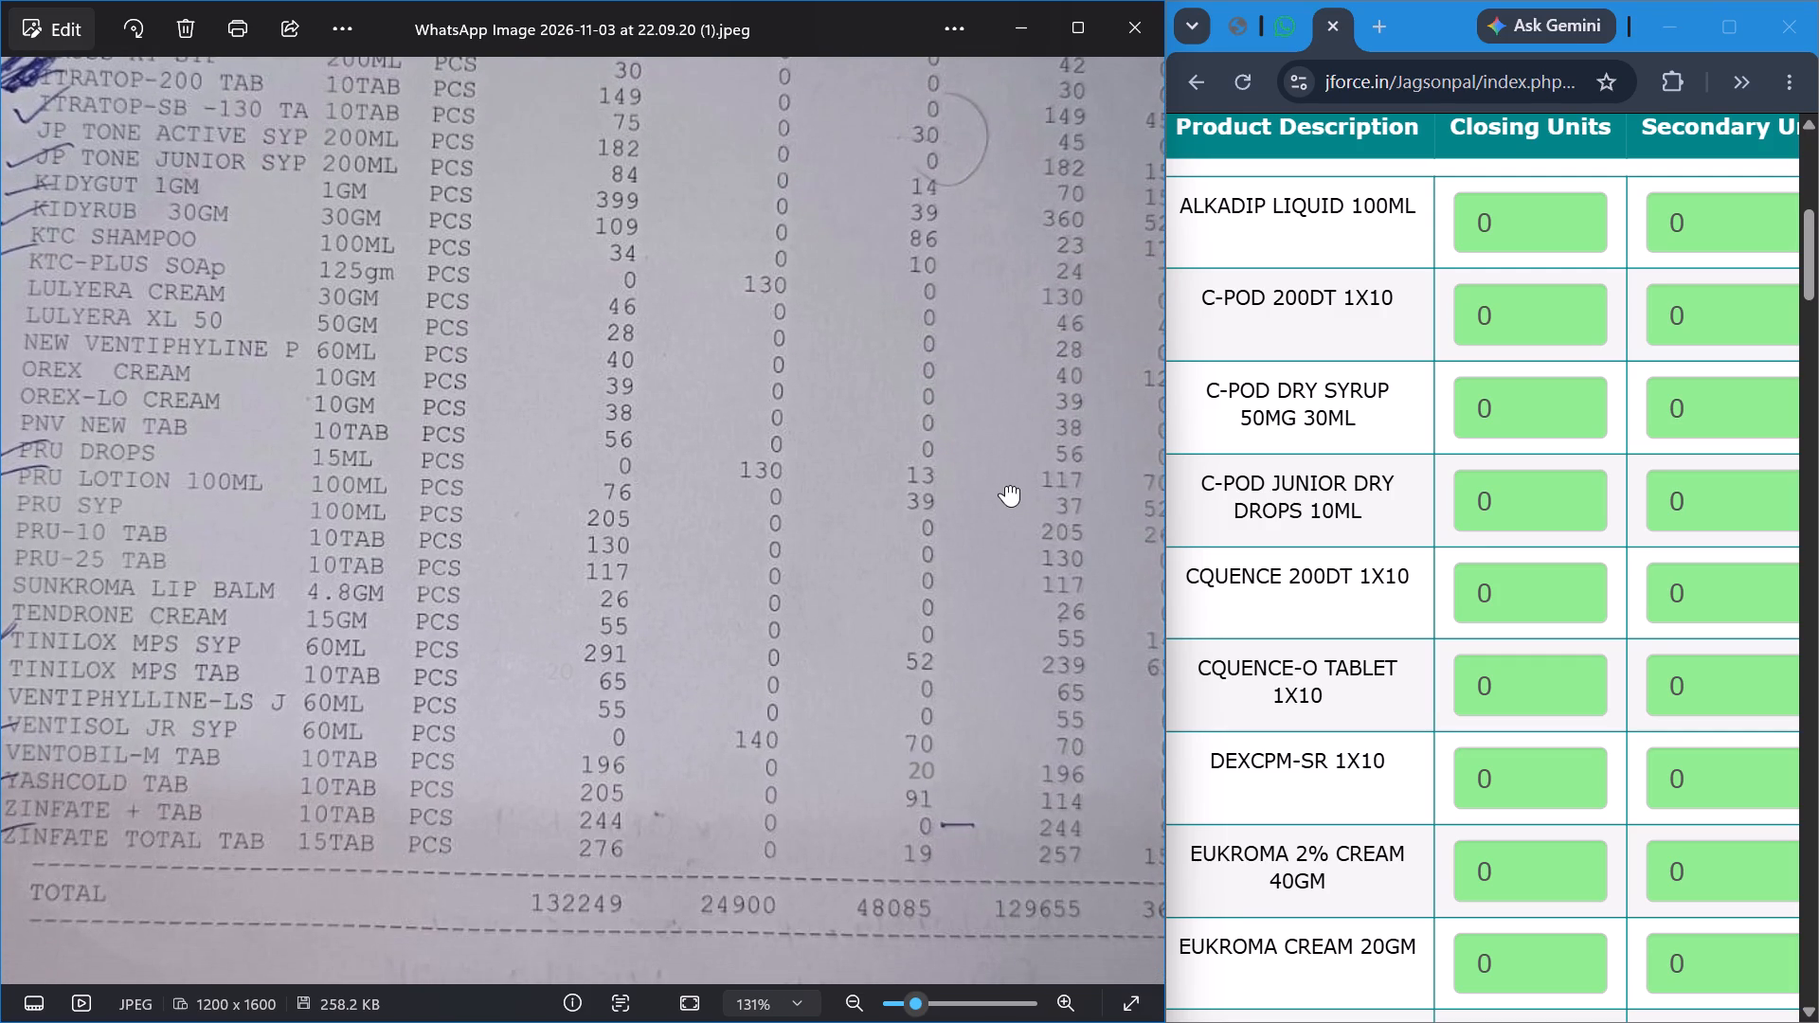
{"action": "left_click_drag", "start_coordinate": [1006, 485], "coordinate": [1026, 745]}
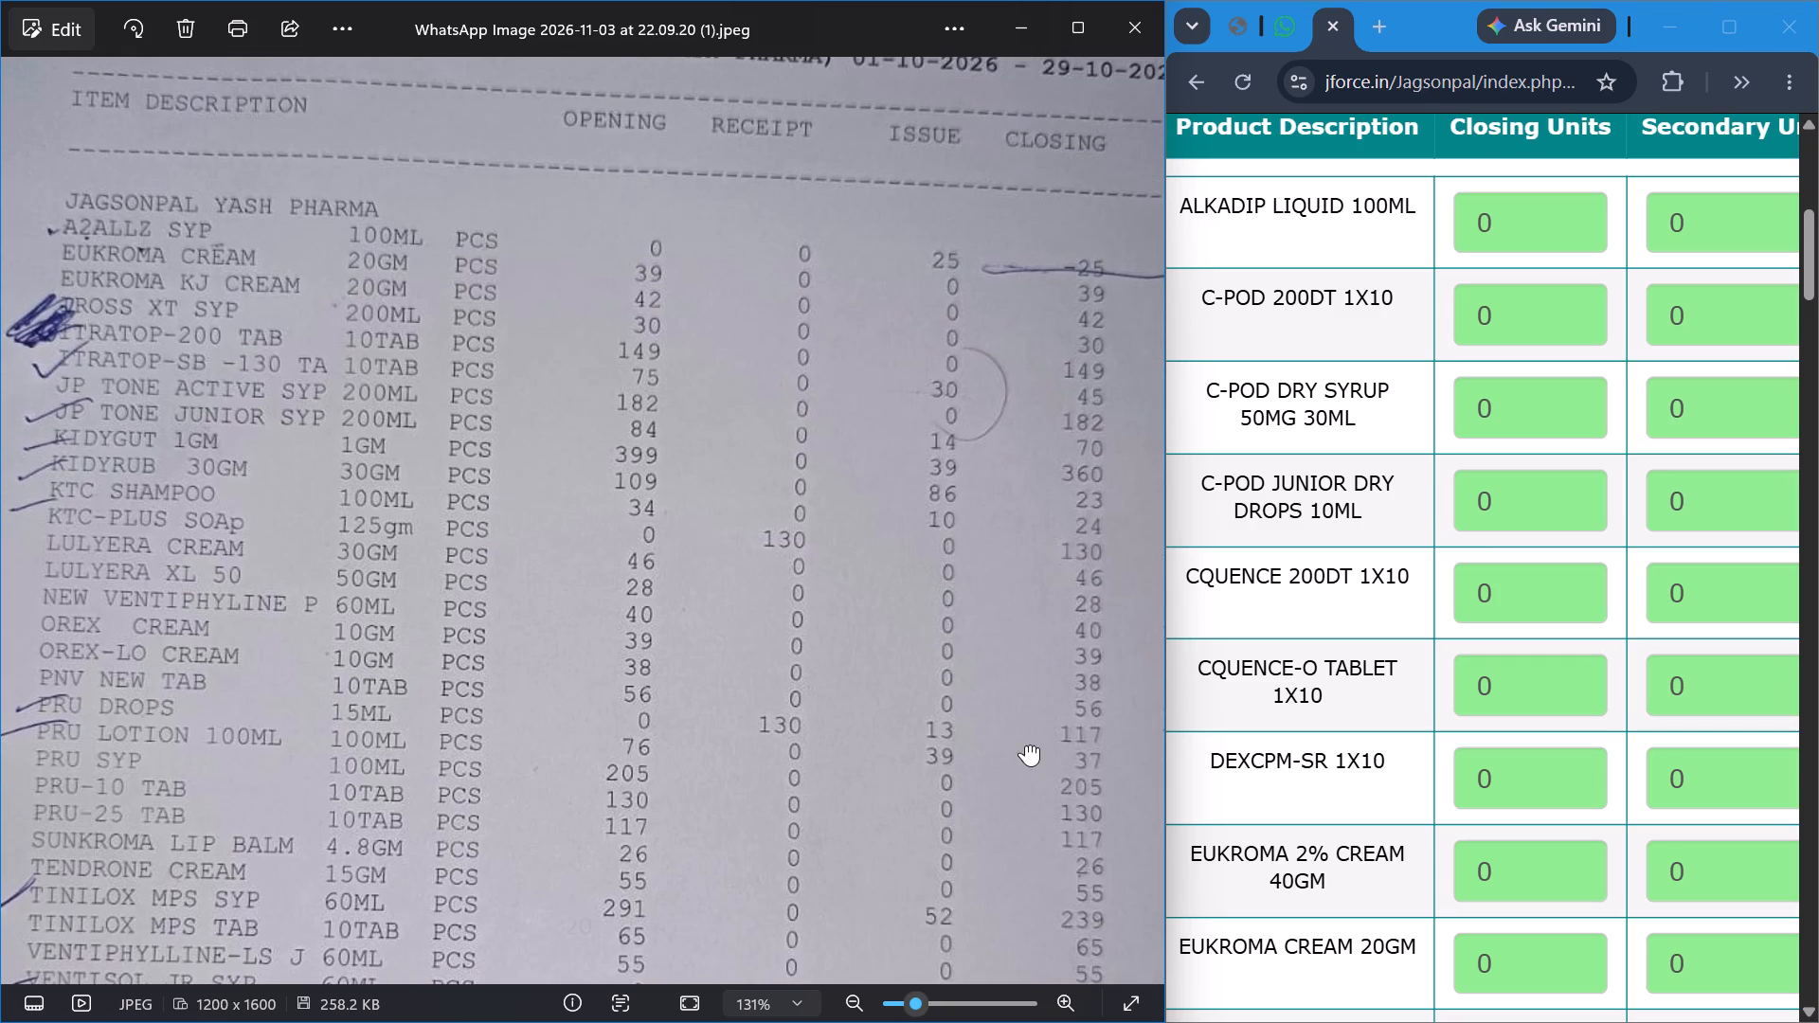
{"action": "left_click_drag", "start_coordinate": [1026, 745], "coordinate": [1007, 485]}
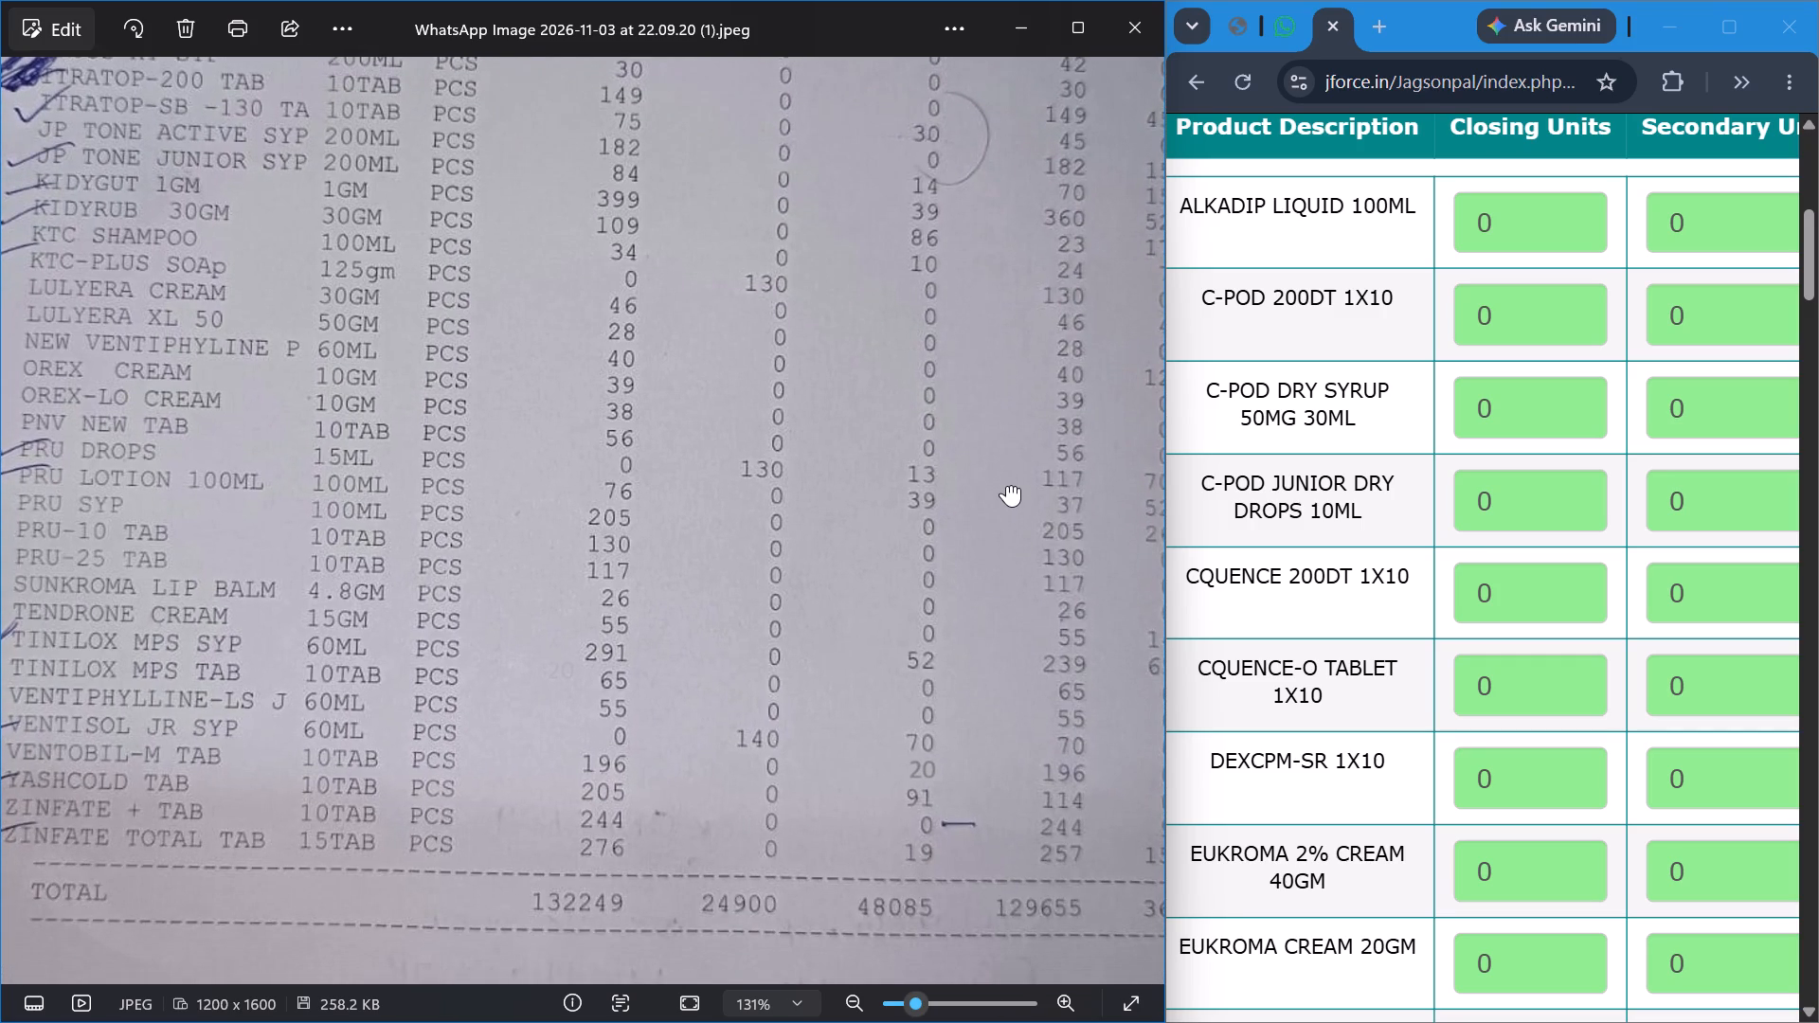
{"action": "left_click_drag", "start_coordinate": [1007, 485], "coordinate": [1014, 552]}
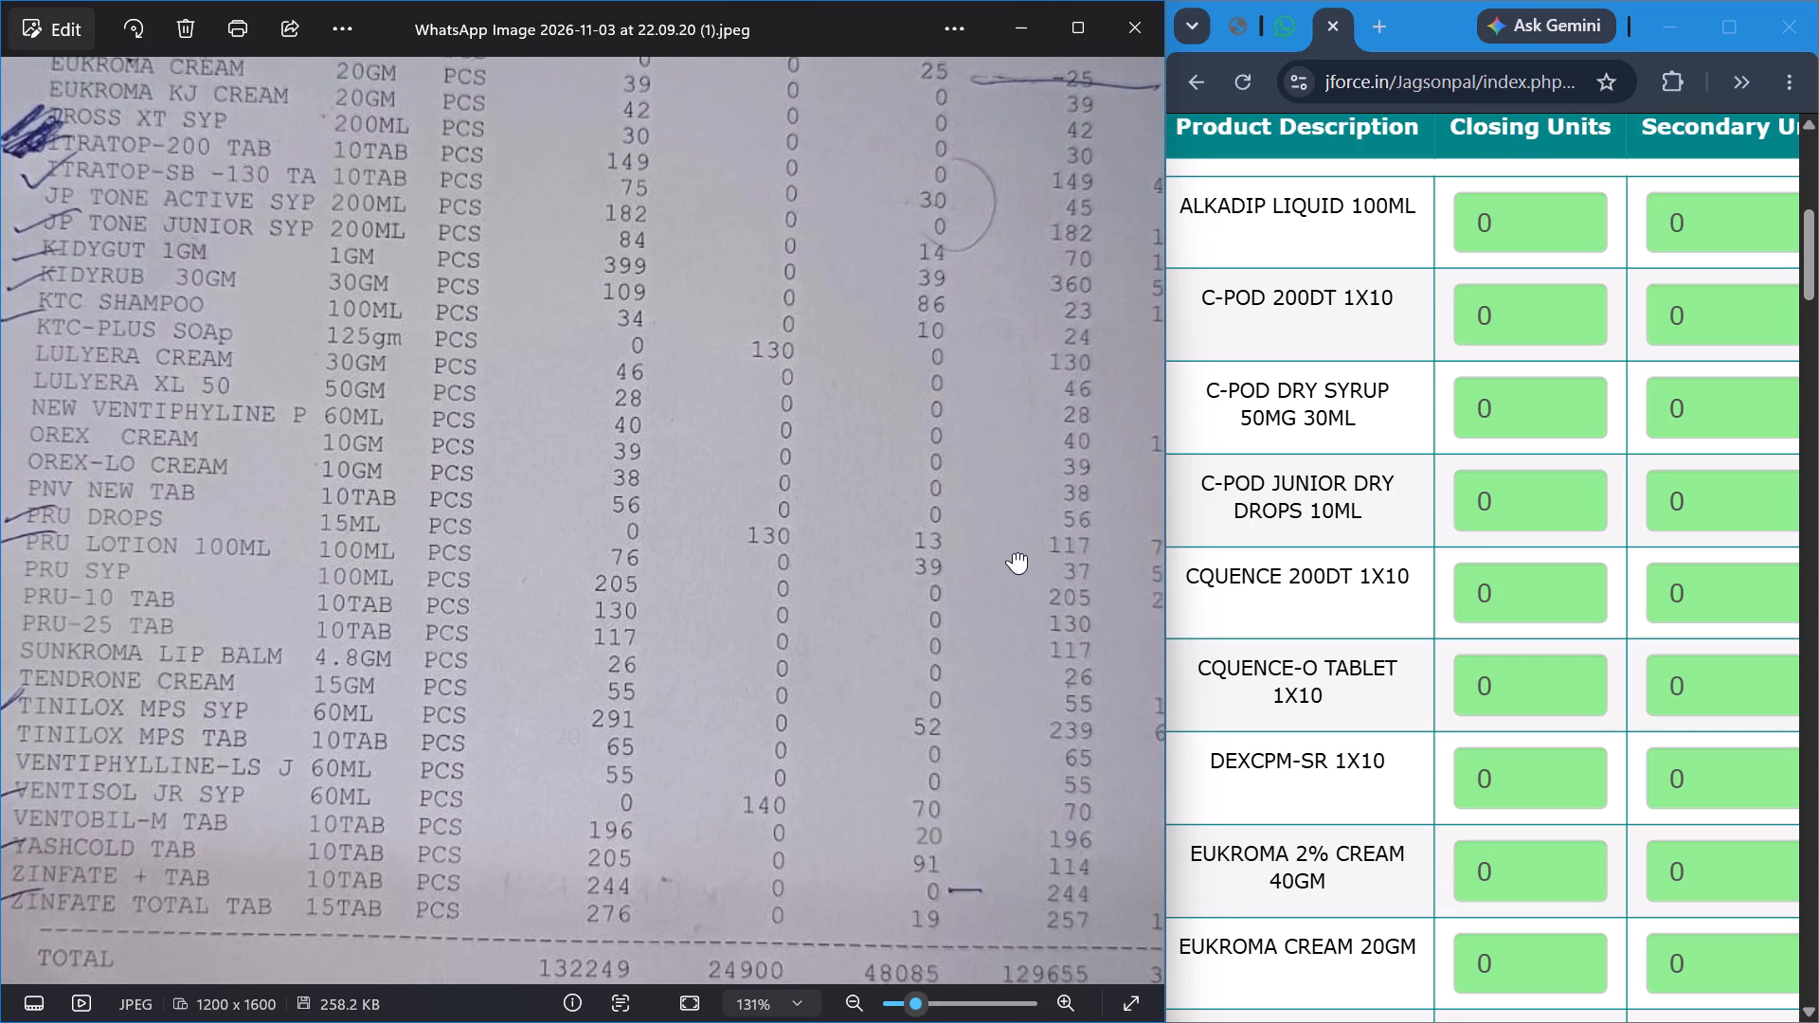
{"action": "left_click_drag", "start_coordinate": [1014, 552], "coordinate": [1021, 781]}
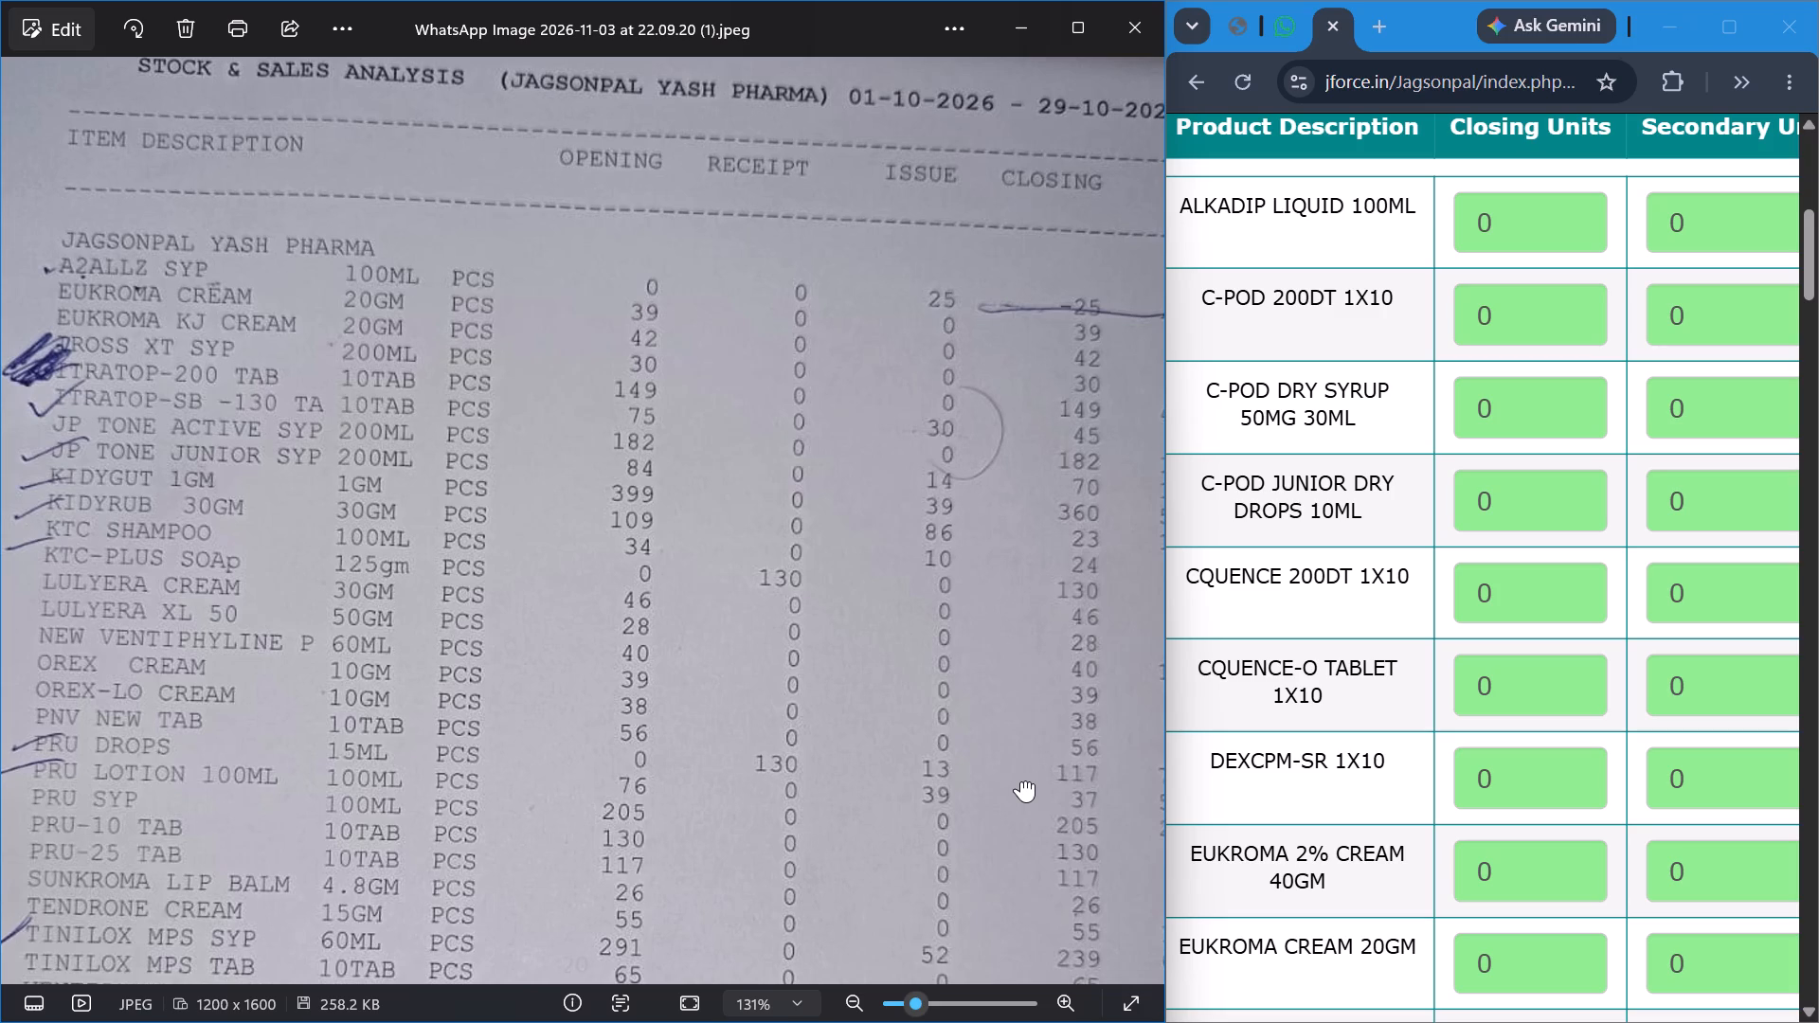
{"action": "left_click_drag", "start_coordinate": [1021, 781], "coordinate": [982, 710]}
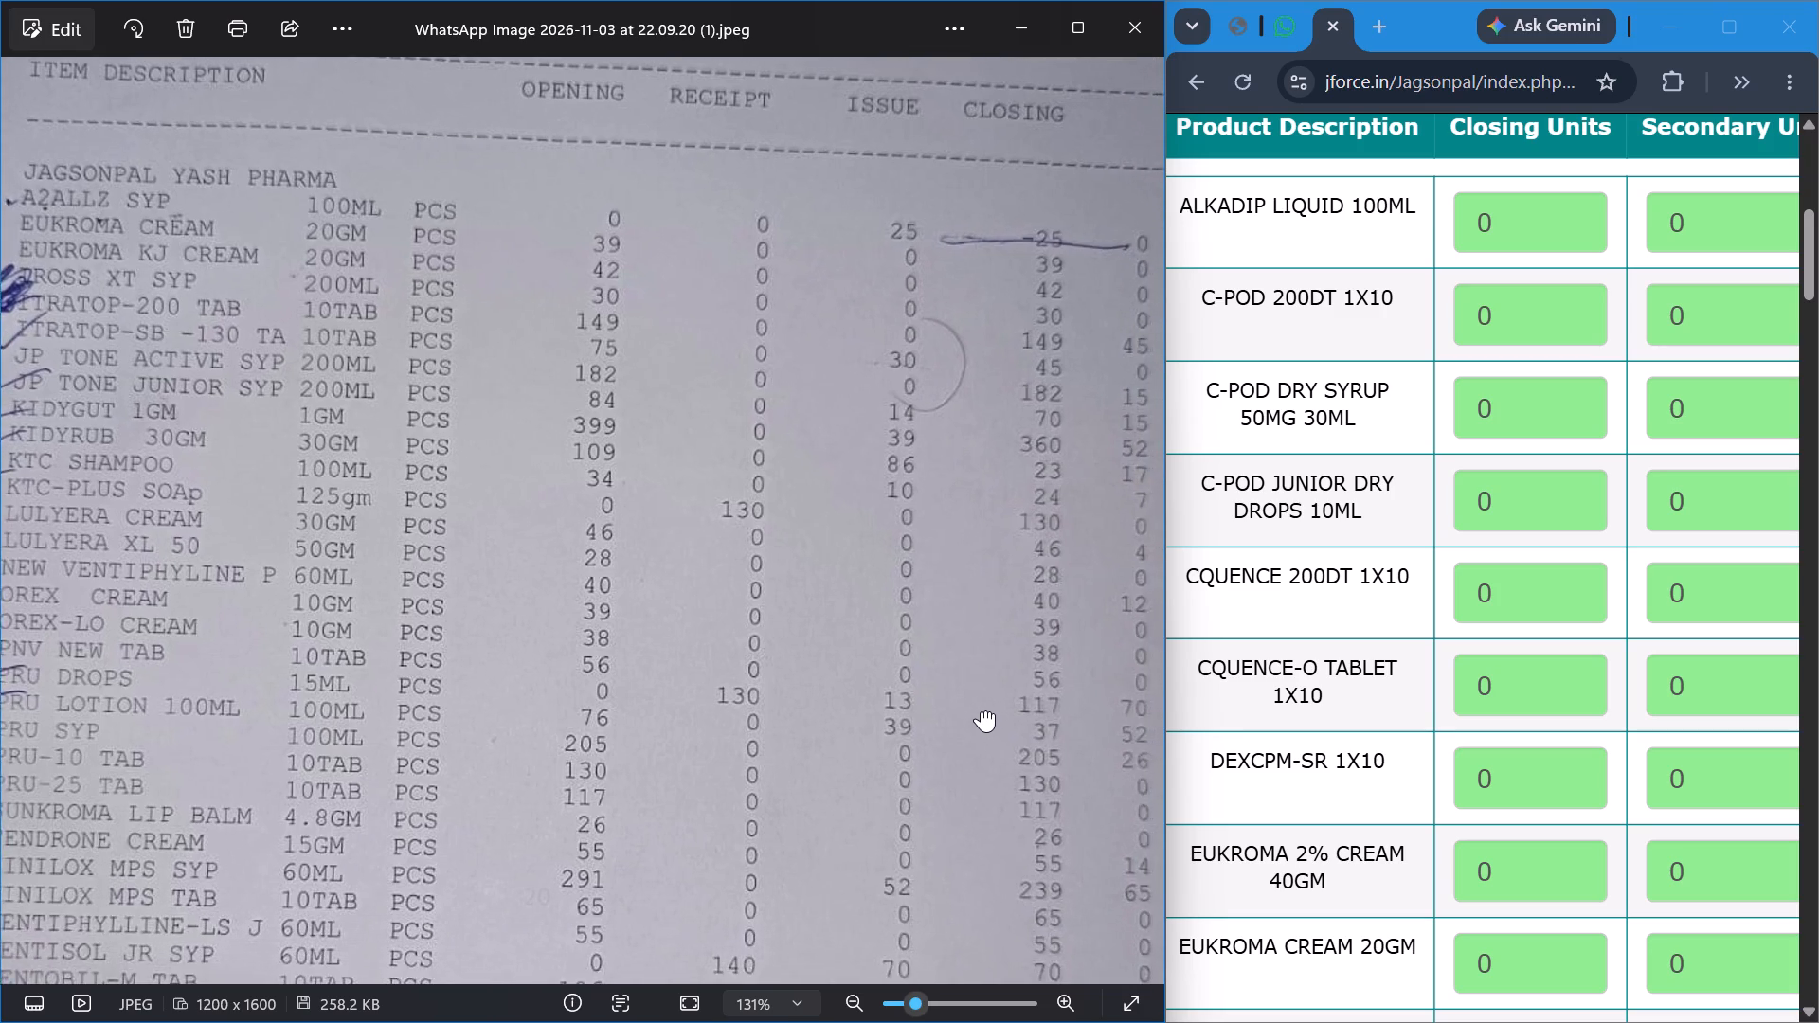
{"action": "left_click_drag", "start_coordinate": [982, 710], "coordinate": [1024, 726]}
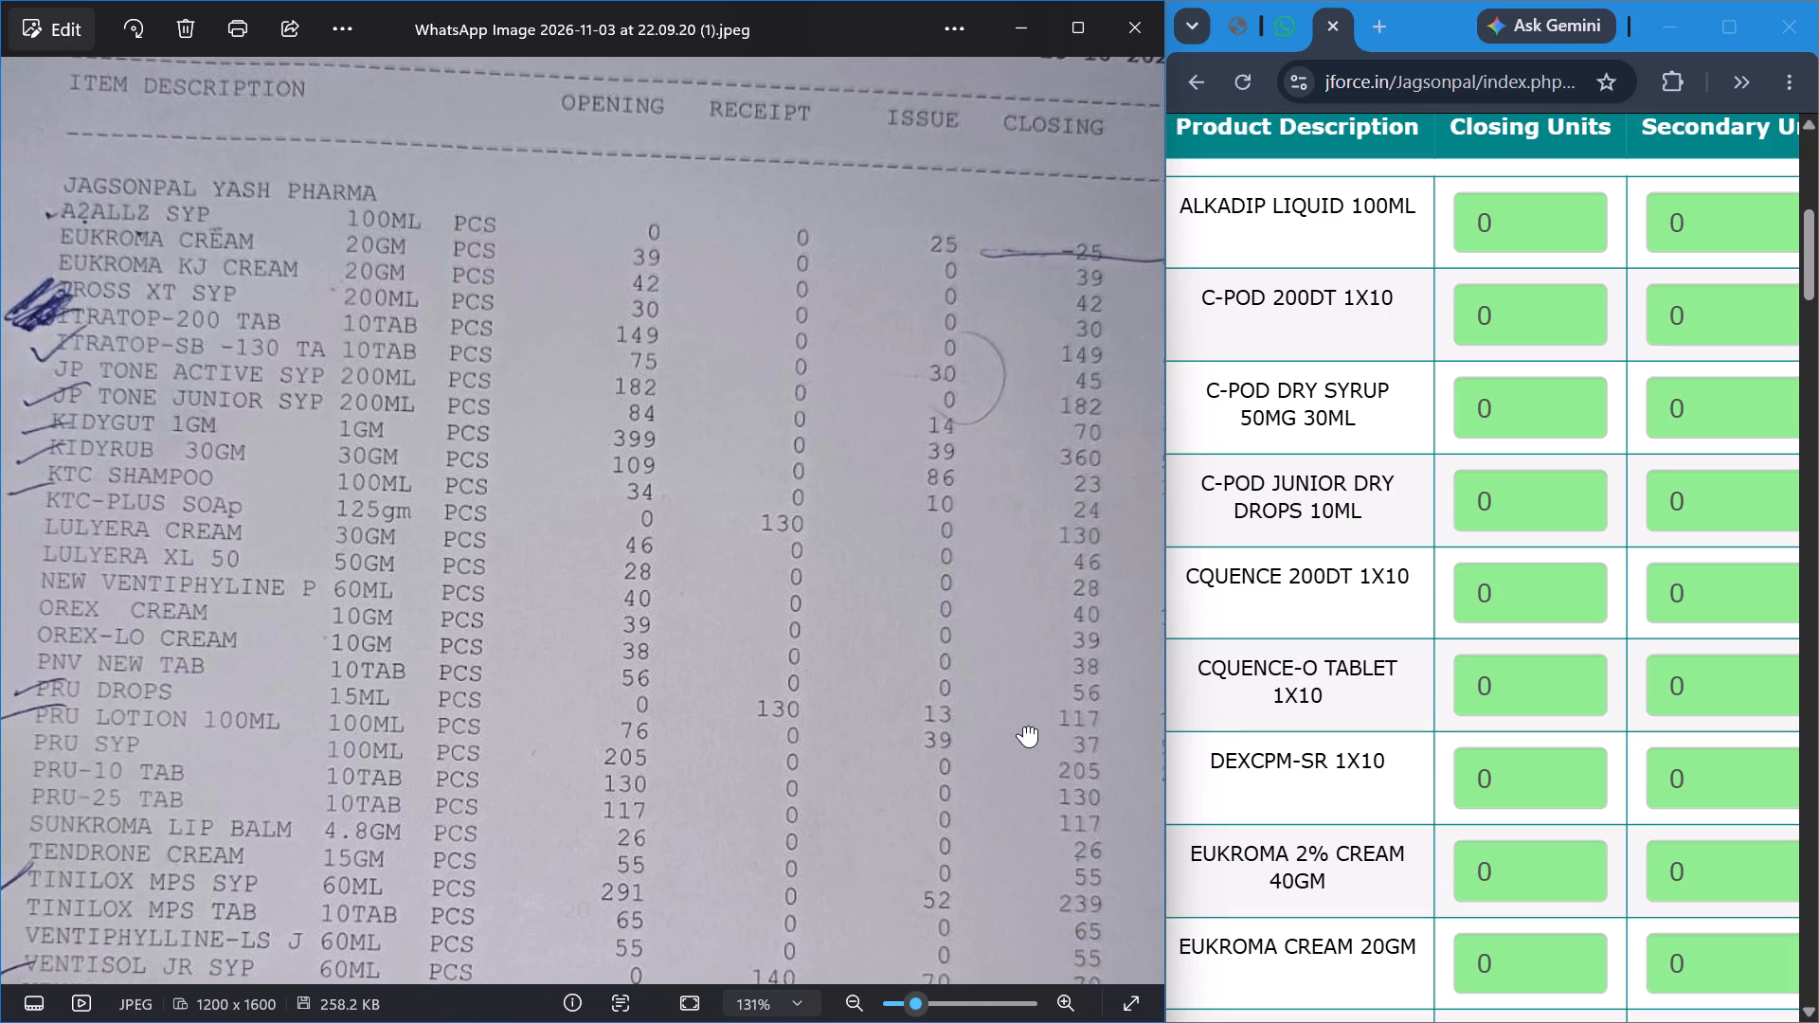
{"action": "left_click_drag", "start_coordinate": [1024, 726], "coordinate": [1017, 727]}
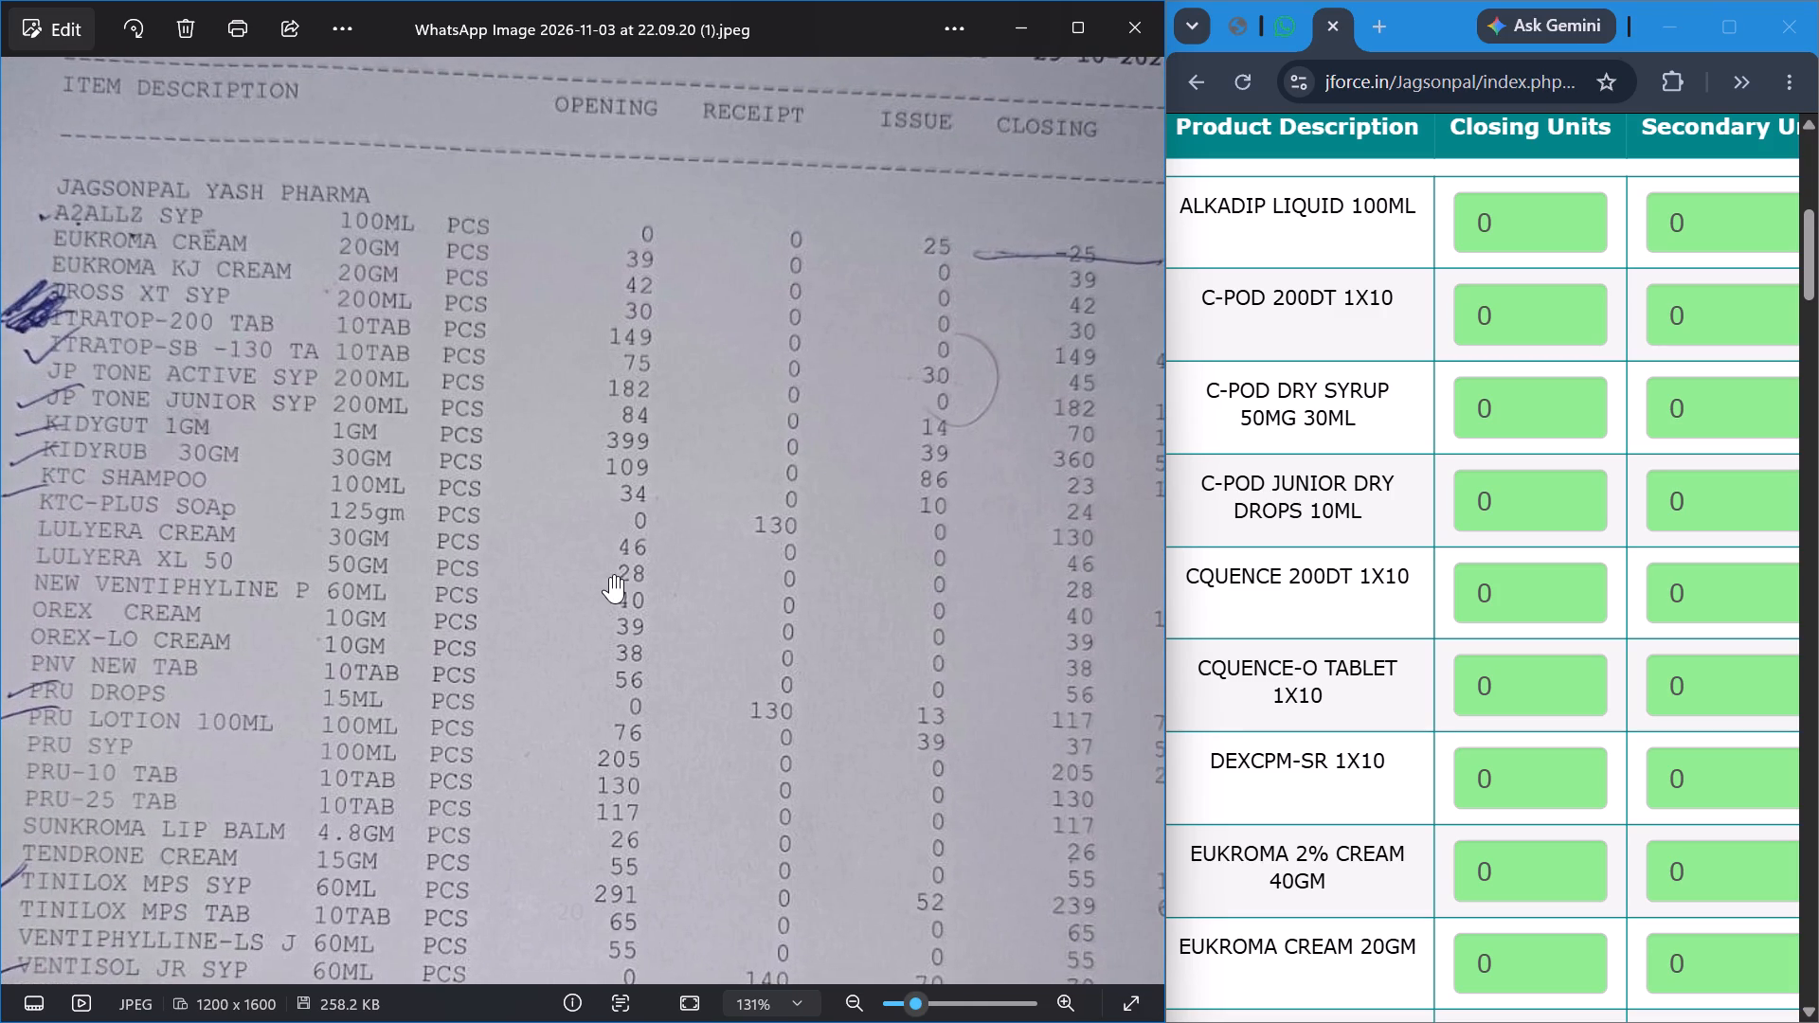
{"action": "left_click", "coordinate": [590, 511]}
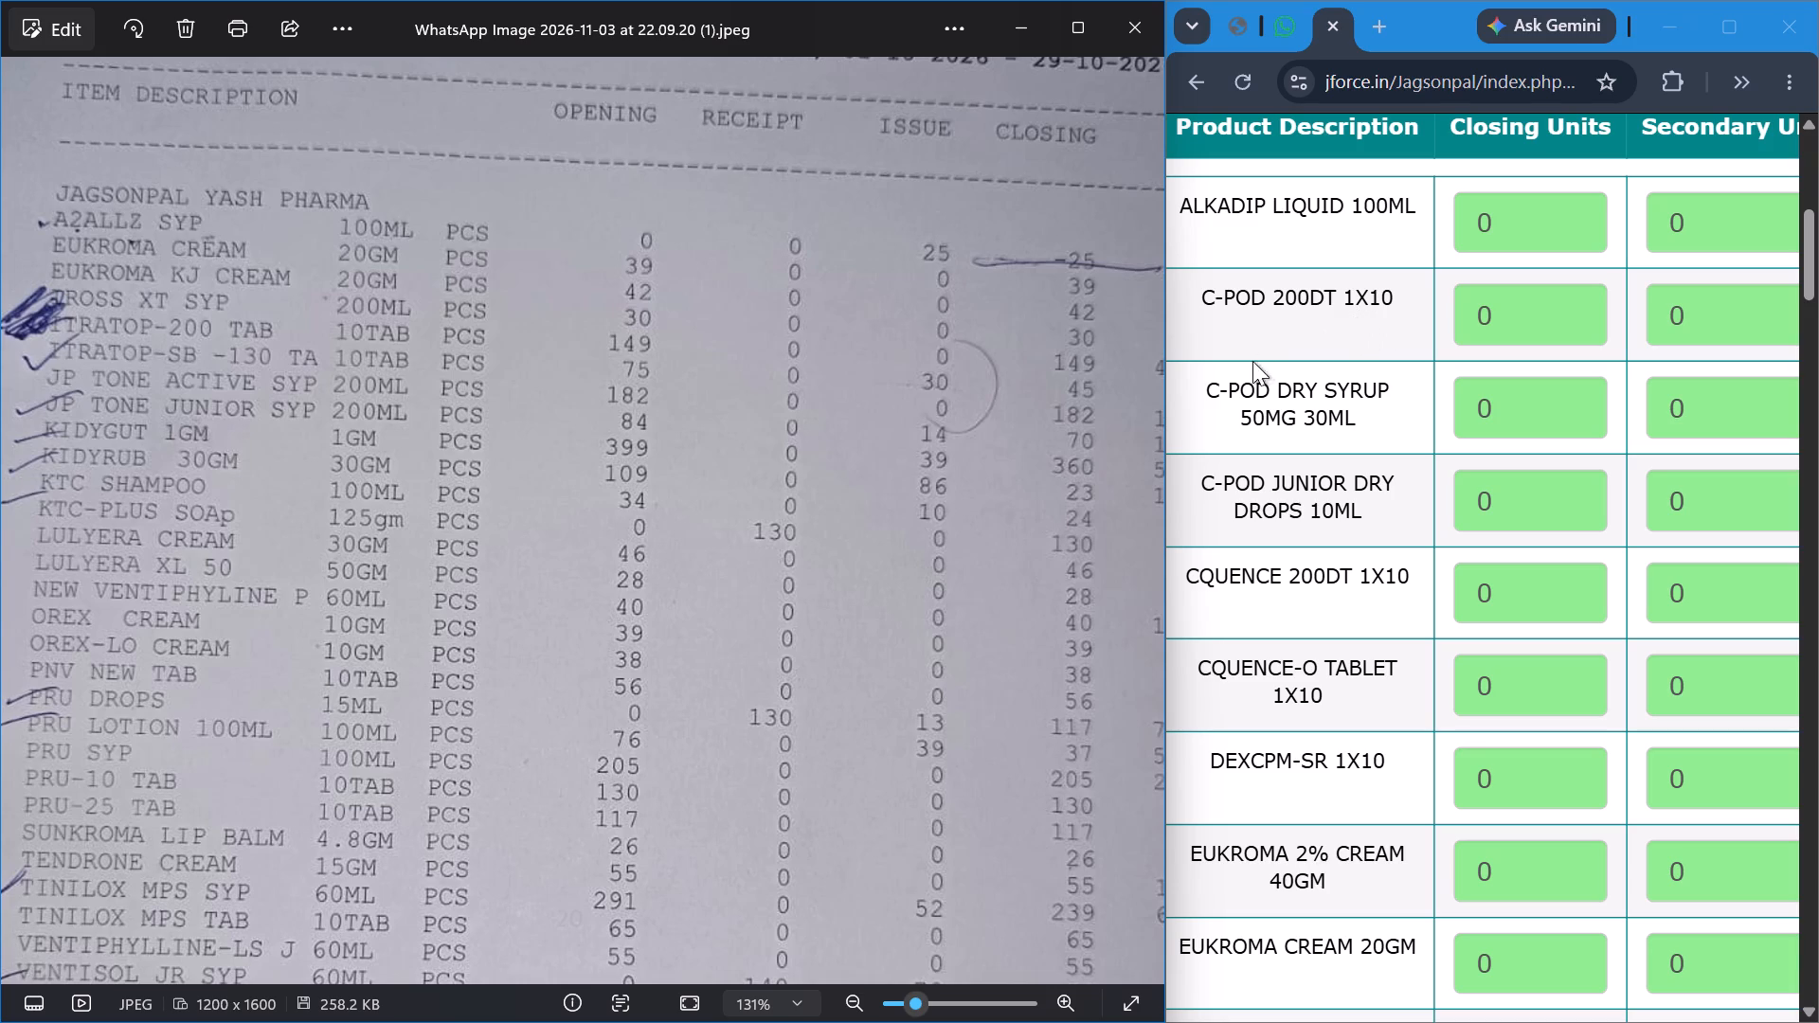
Enter closing units of 39 for EUKROMA CREAM 20GM and 42 for EUKROMA KJ CREAM 20GM in the sales form.
{"action": "scroll", "coordinate": [1306, 659], "scroll_direction": "down", "scroll_amount": 4}
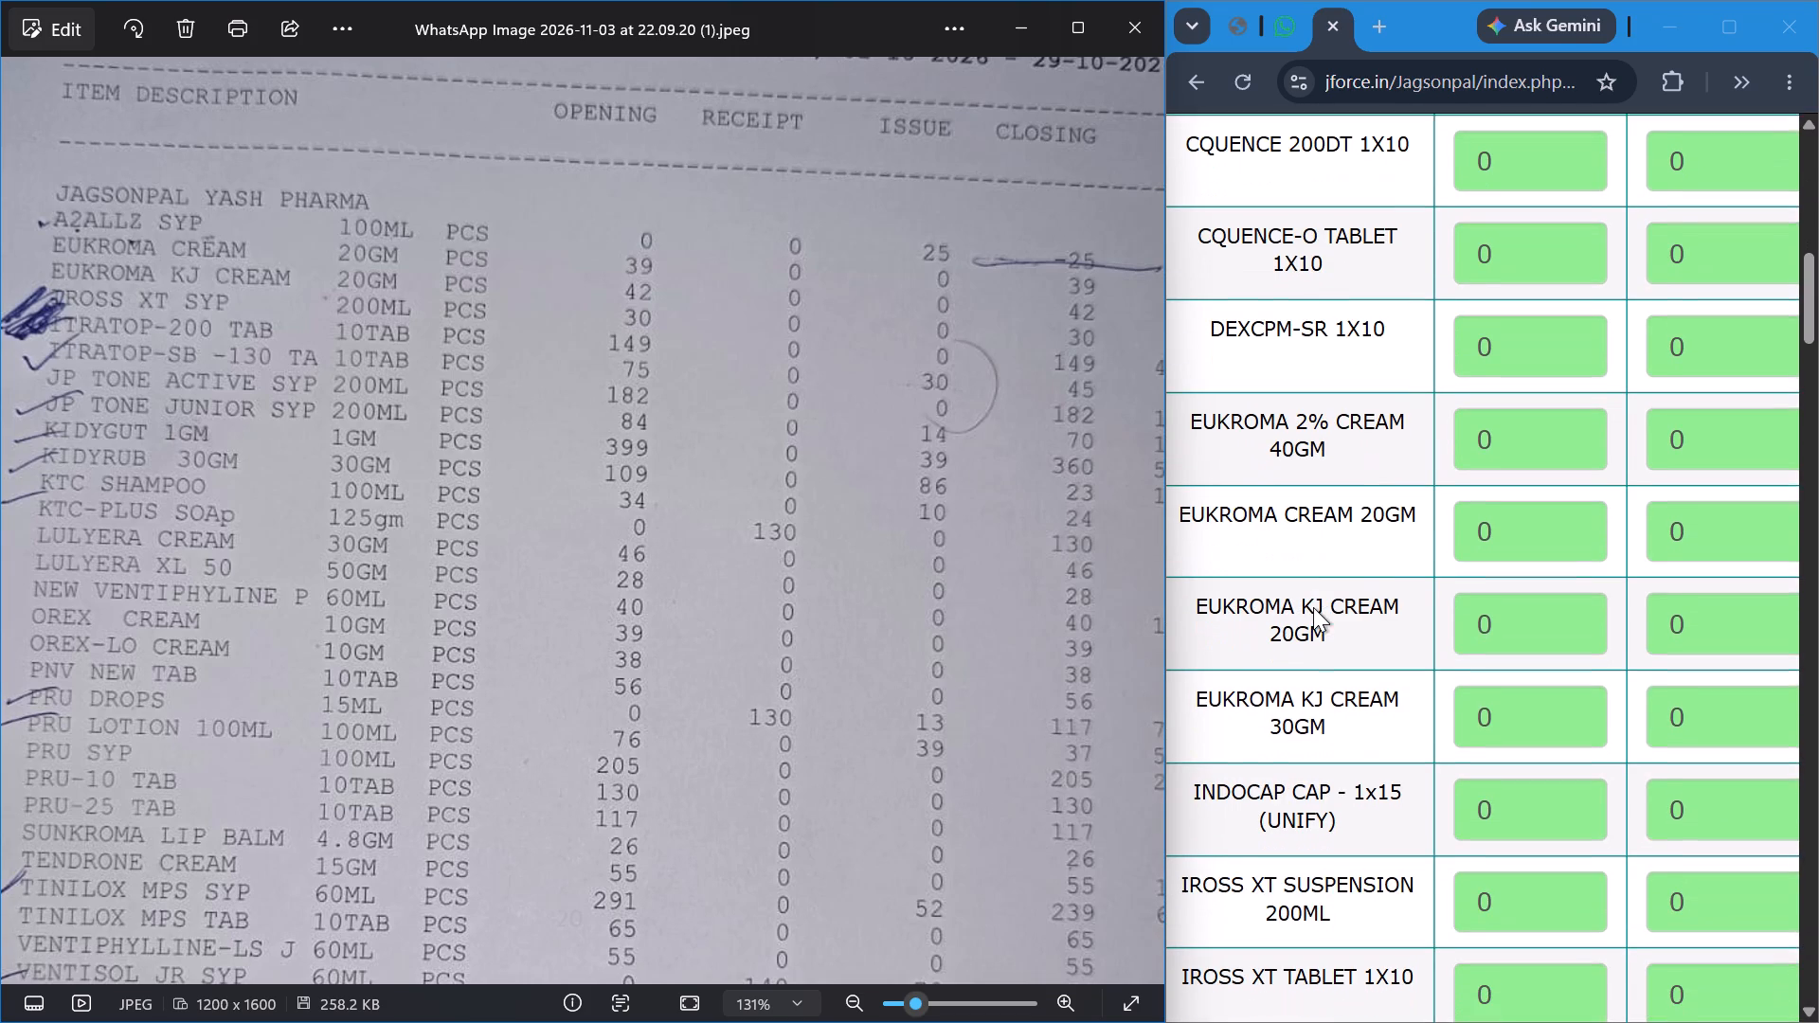
{"action": "scroll", "coordinate": [1313, 607], "scroll_direction": "down", "scroll_amount": 1}
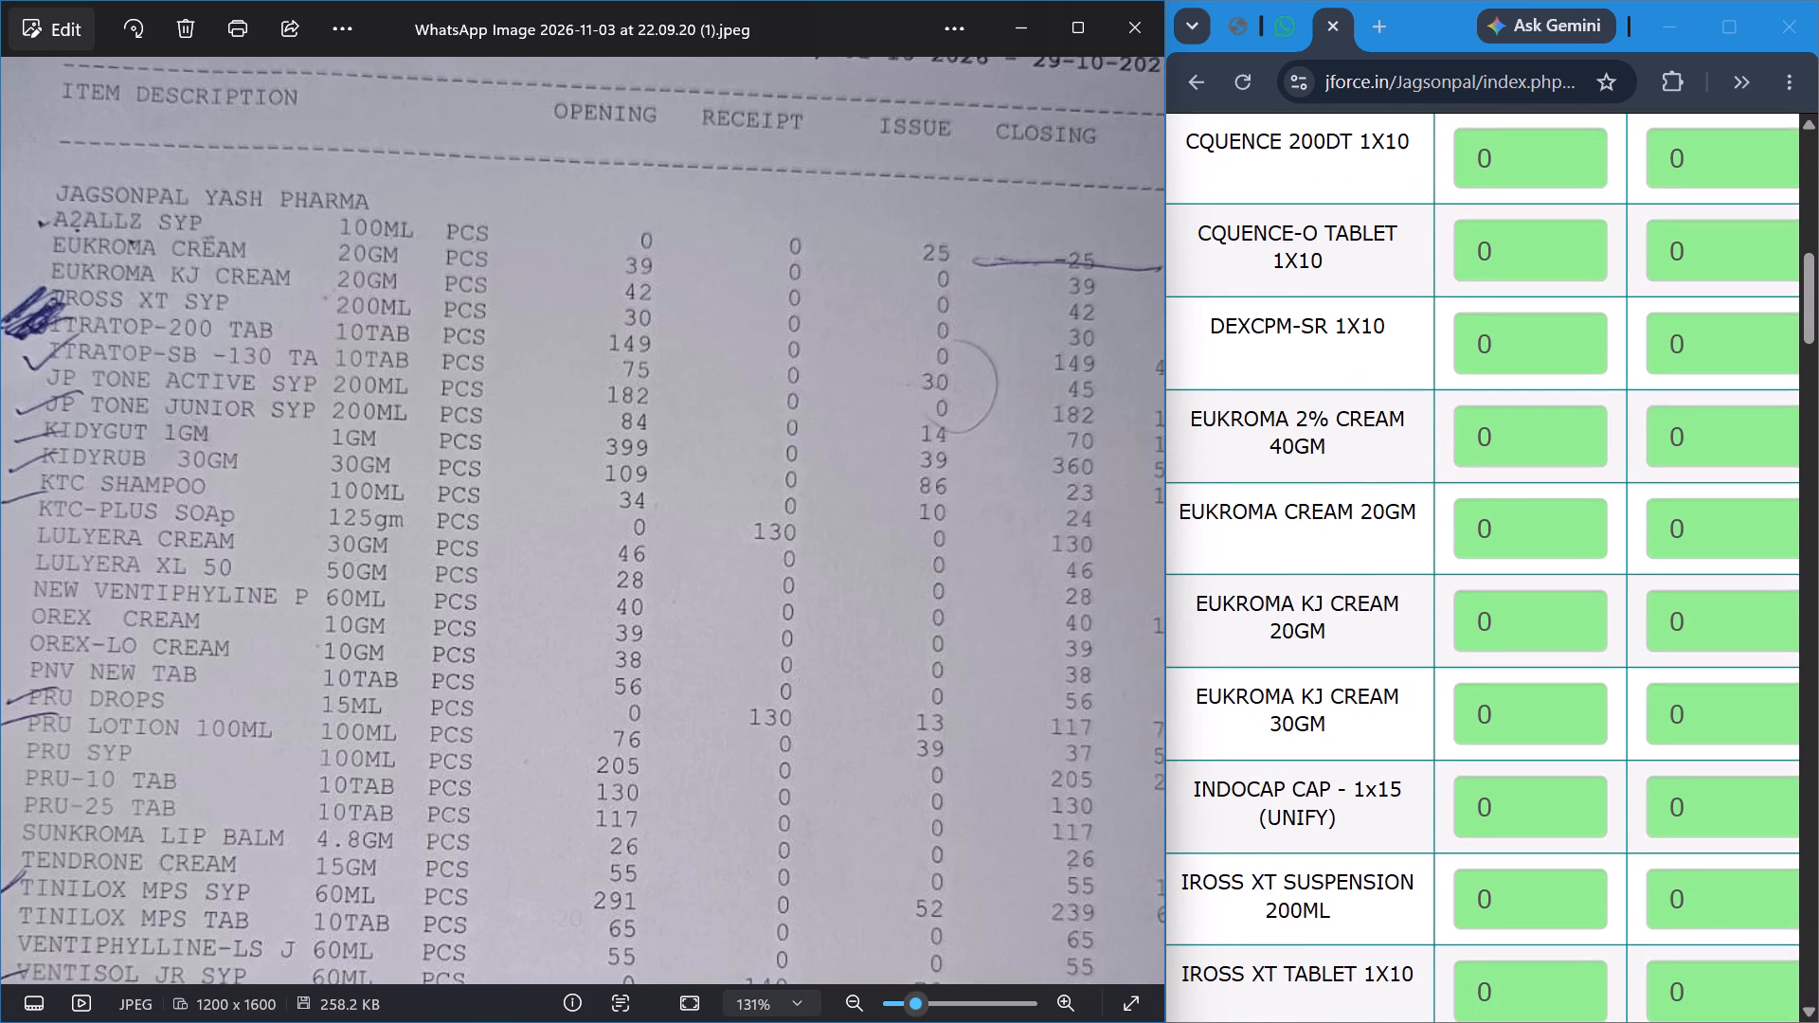
{"action": "left_click", "coordinate": [1497, 521]}
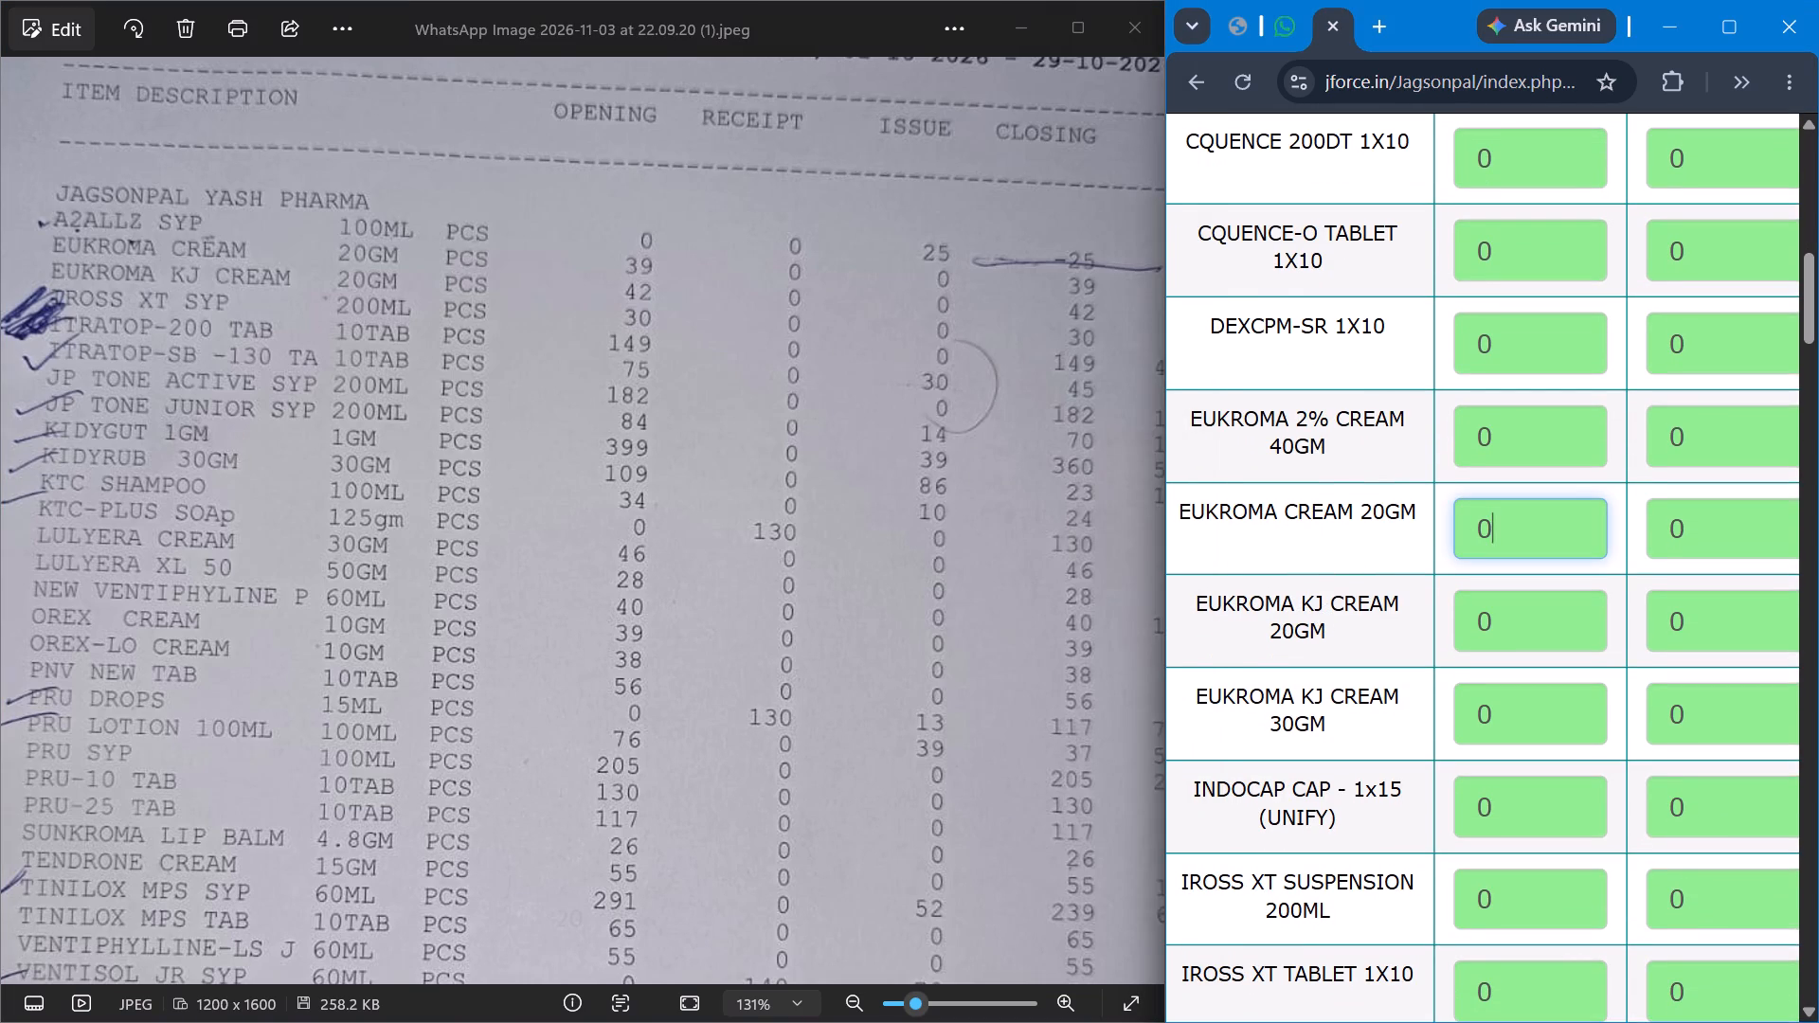
{"action": "type", "text": "39"}
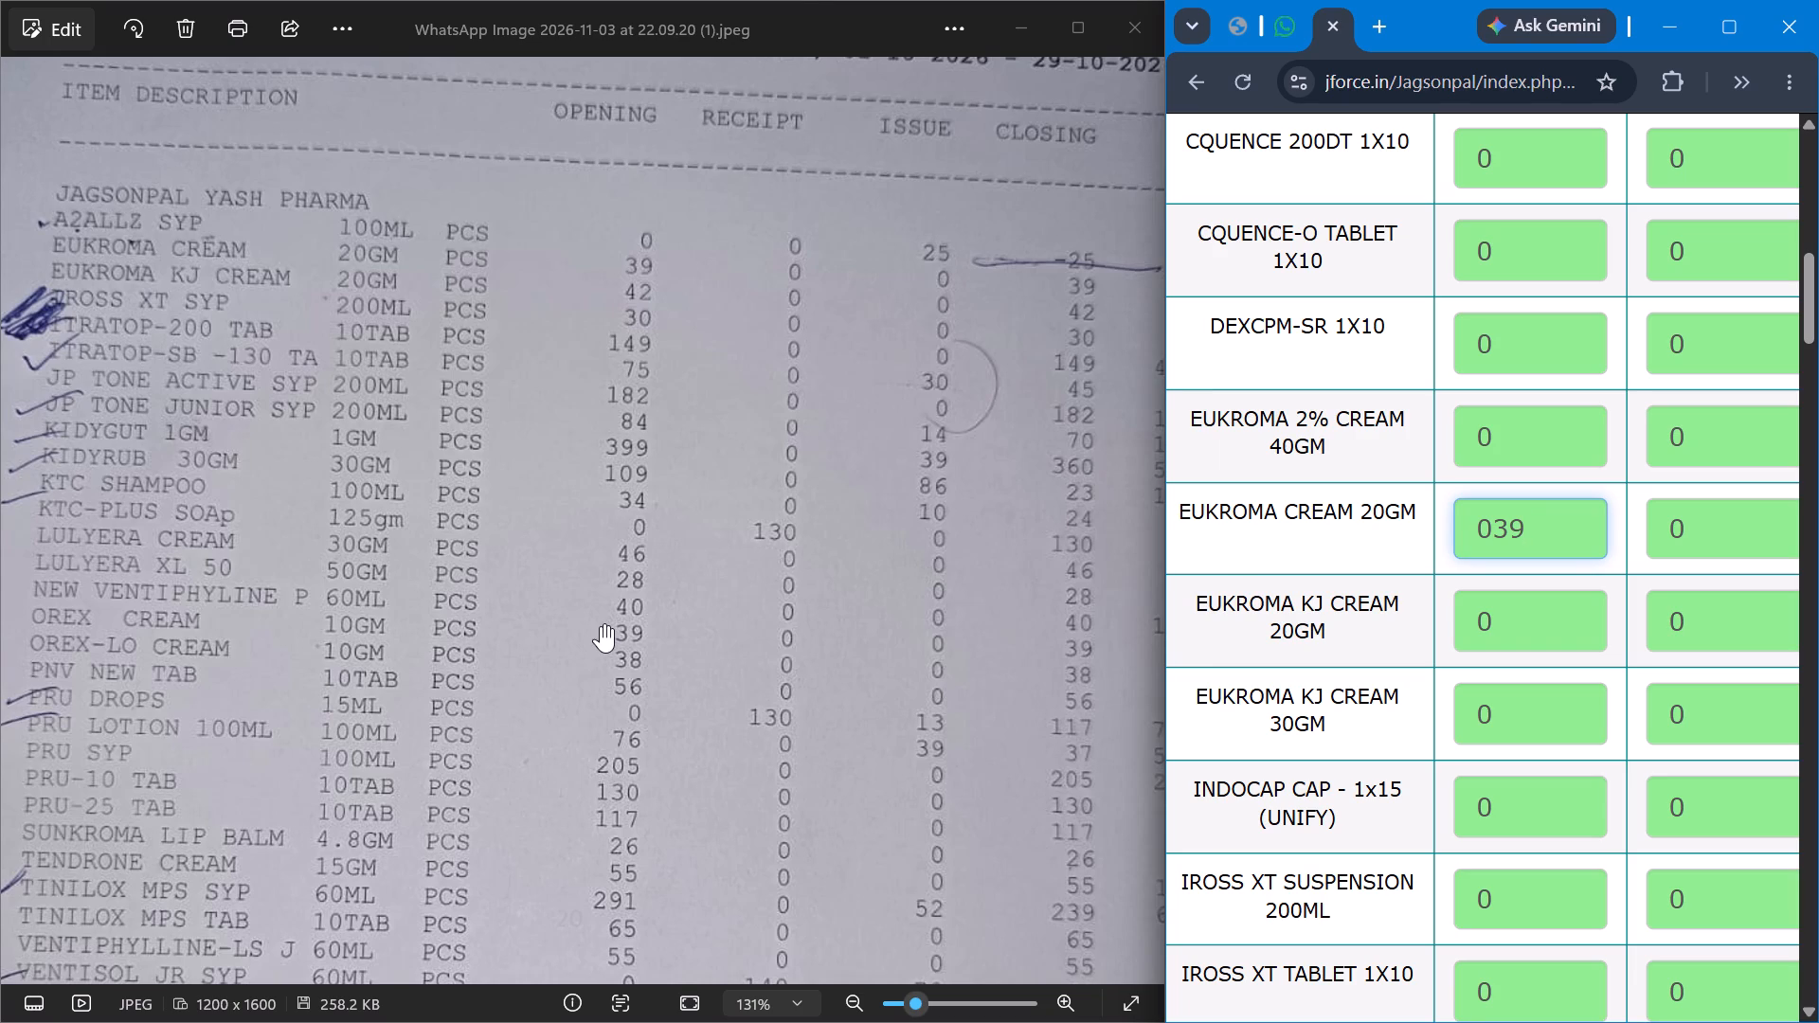
{"action": "scroll", "coordinate": [681, 580], "scroll_direction": "up", "scroll_amount": 1, "text": "ctrl"}
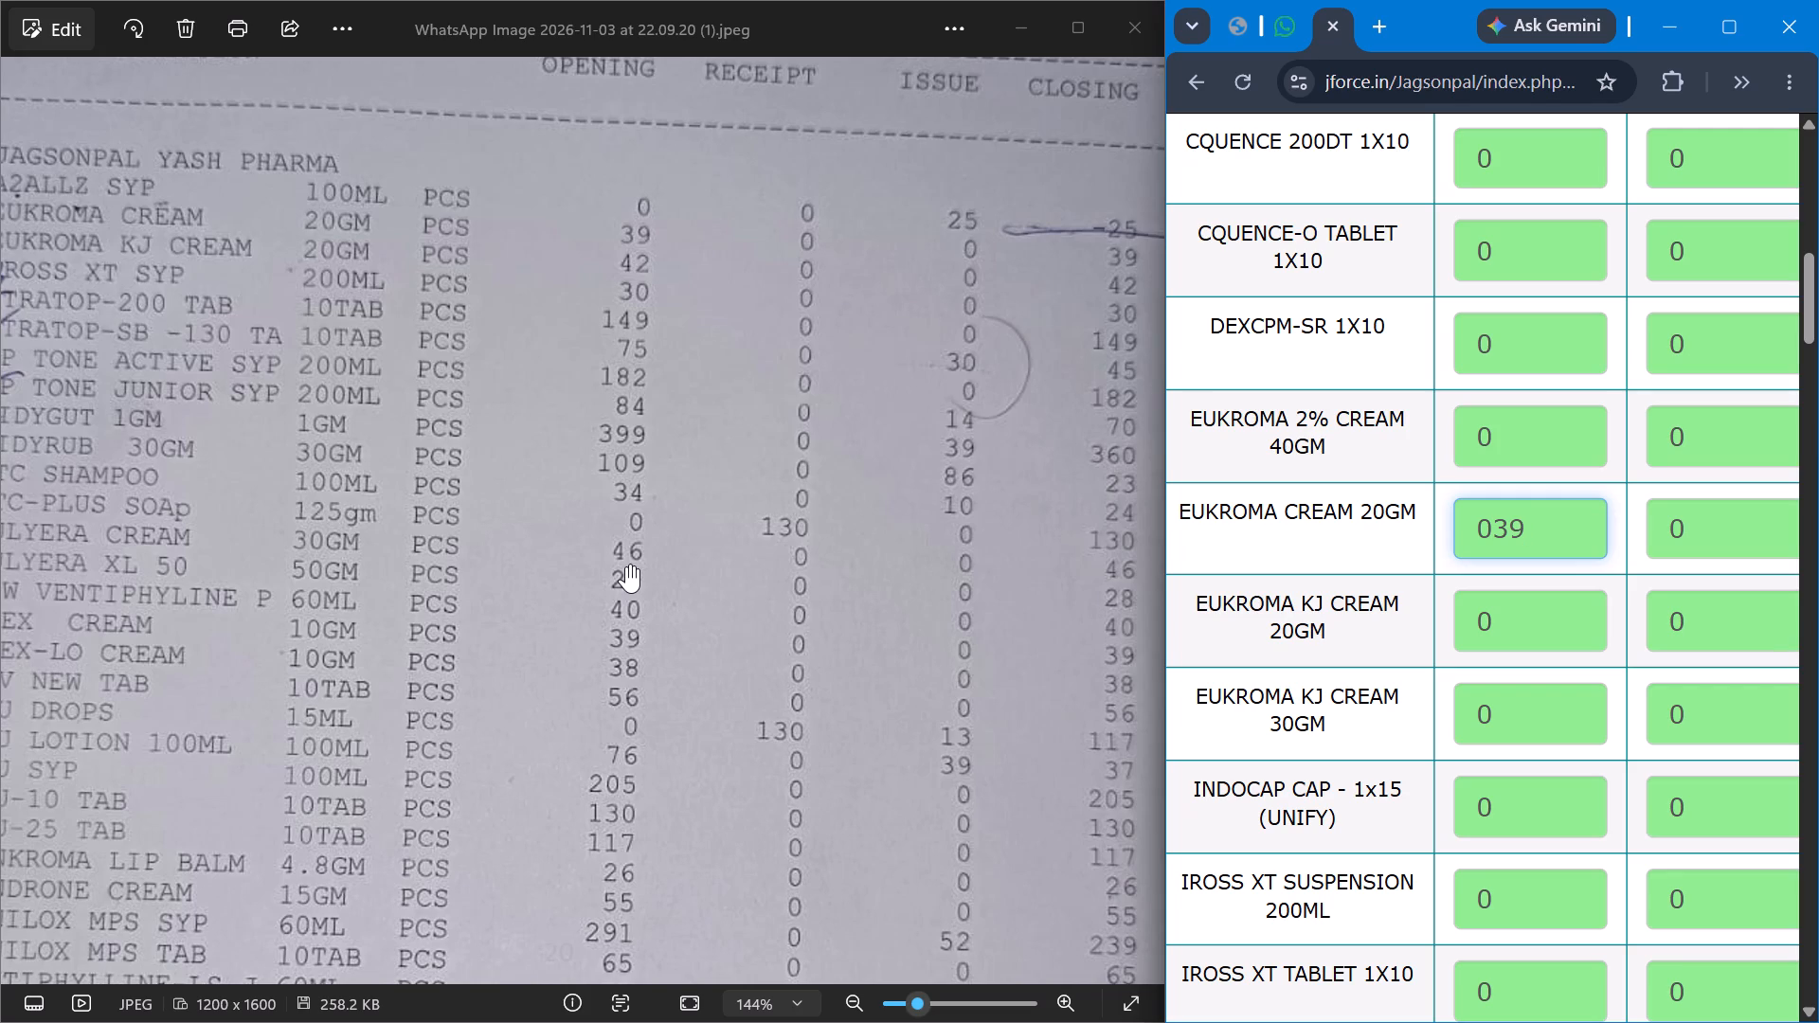
{"action": "scroll", "coordinate": [626, 565], "scroll_direction": "down", "scroll_amount": 1, "text": "ctrl"}
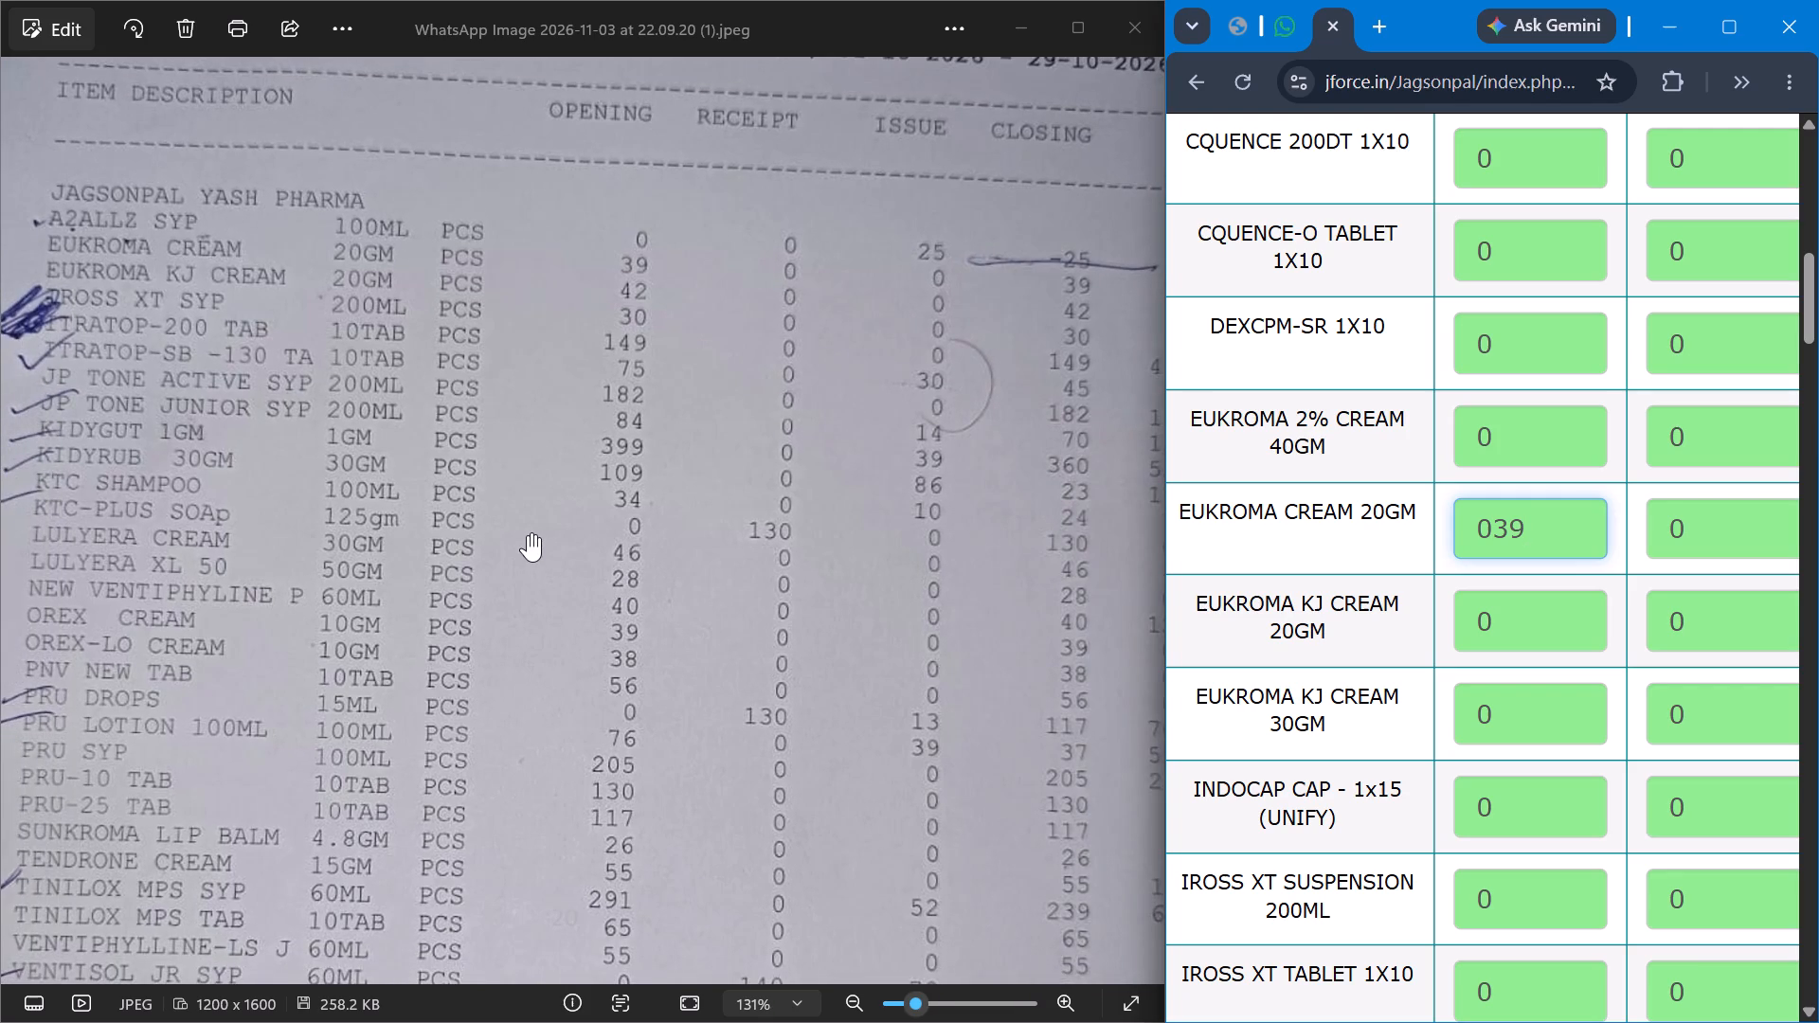
{"action": "left_click_drag", "start_coordinate": [528, 534], "coordinate": [563, 528]}
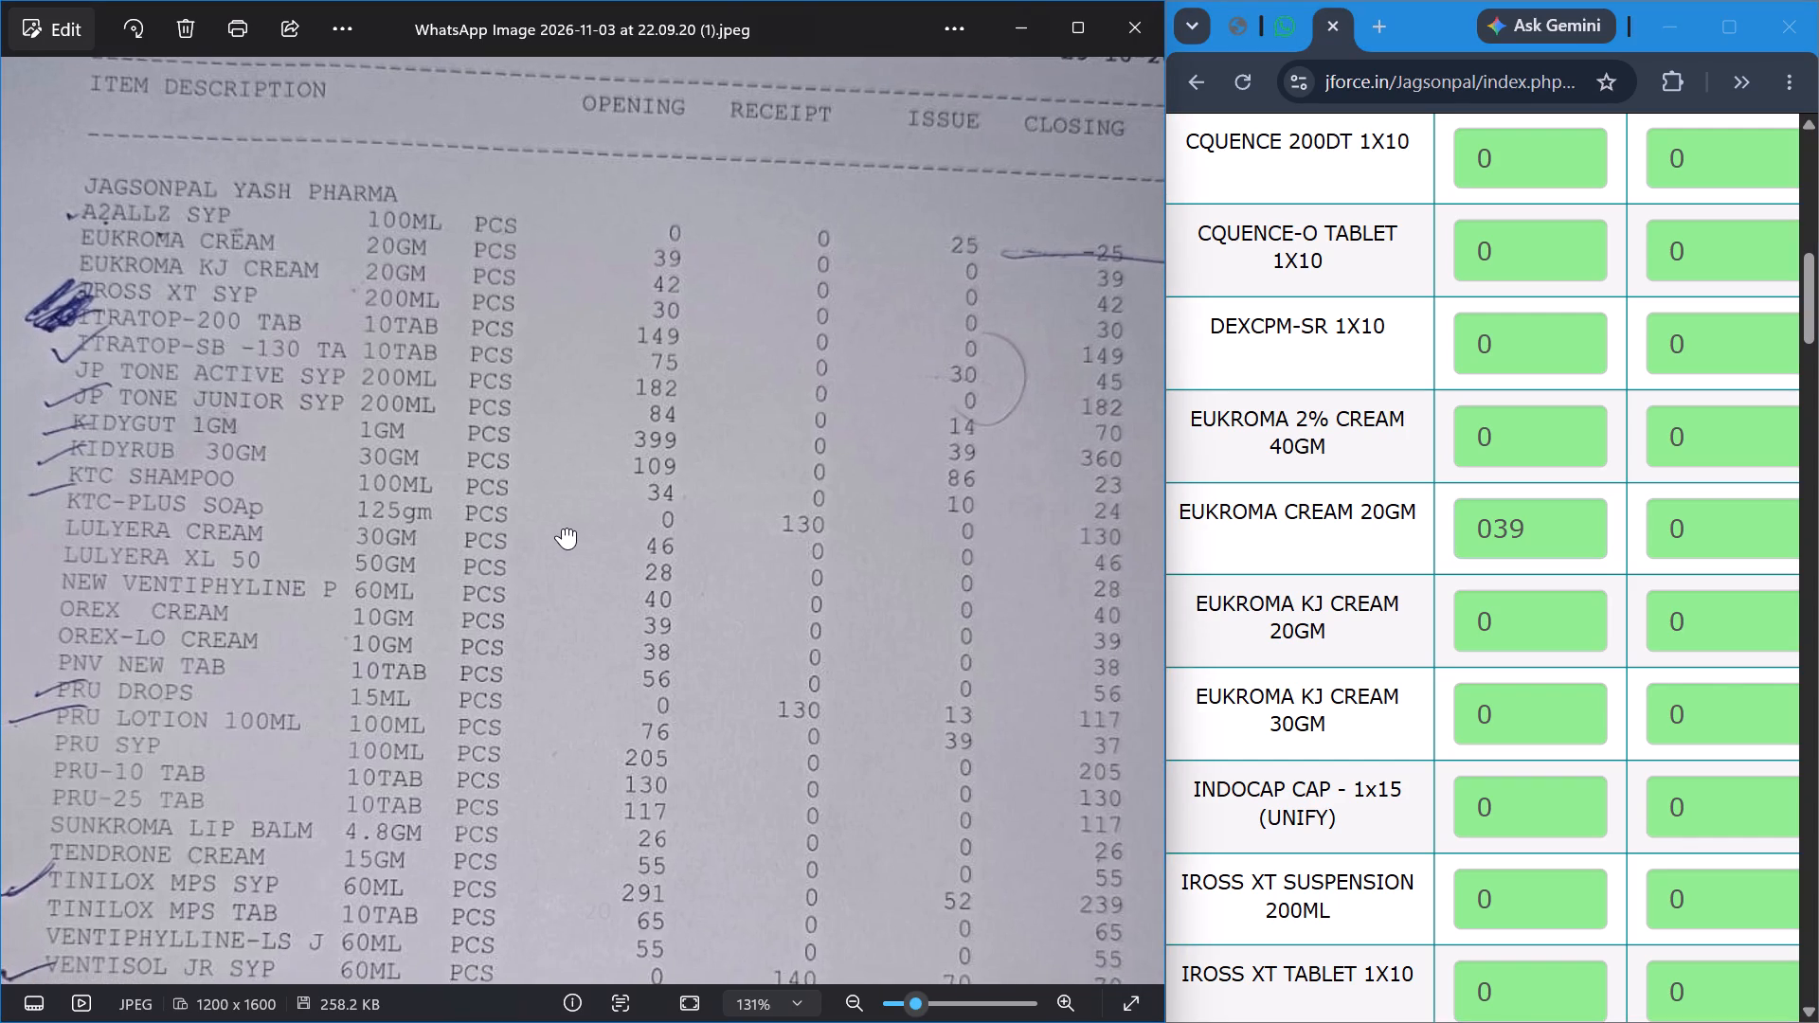
{"action": "left_click_drag", "start_coordinate": [563, 528], "coordinate": [559, 565]}
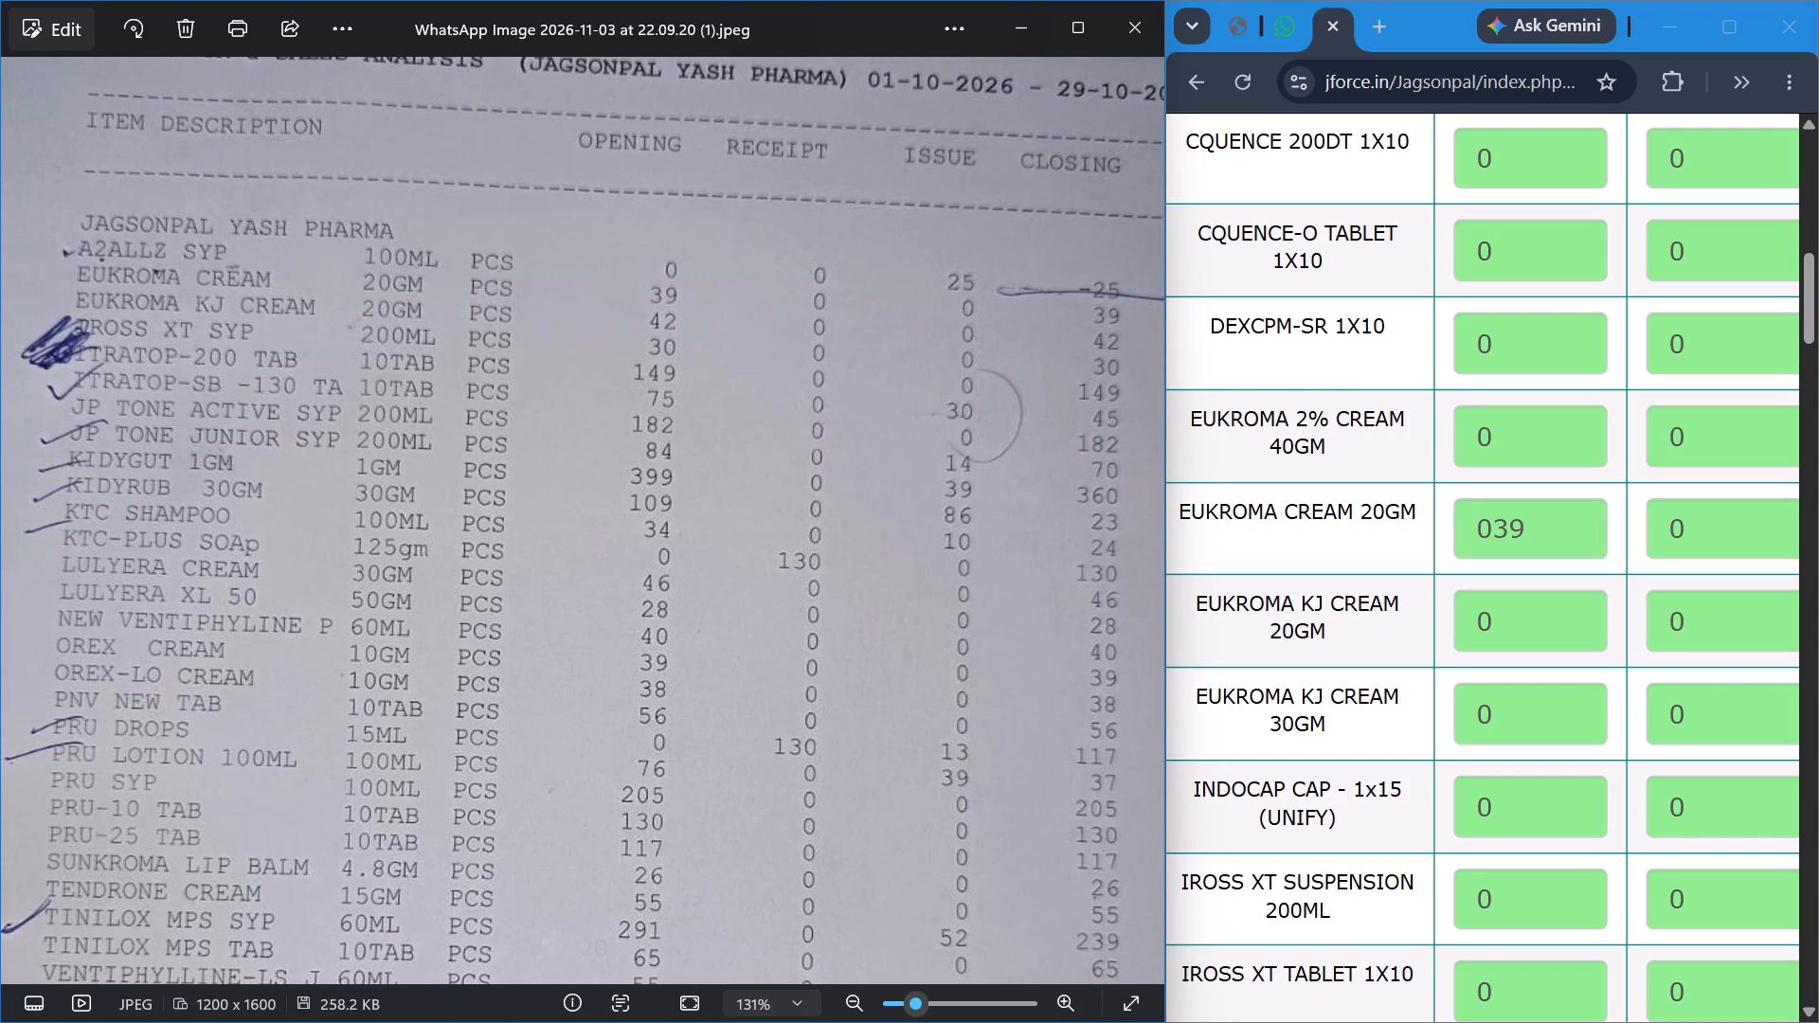
{"action": "left_click", "coordinate": [1531, 614]}
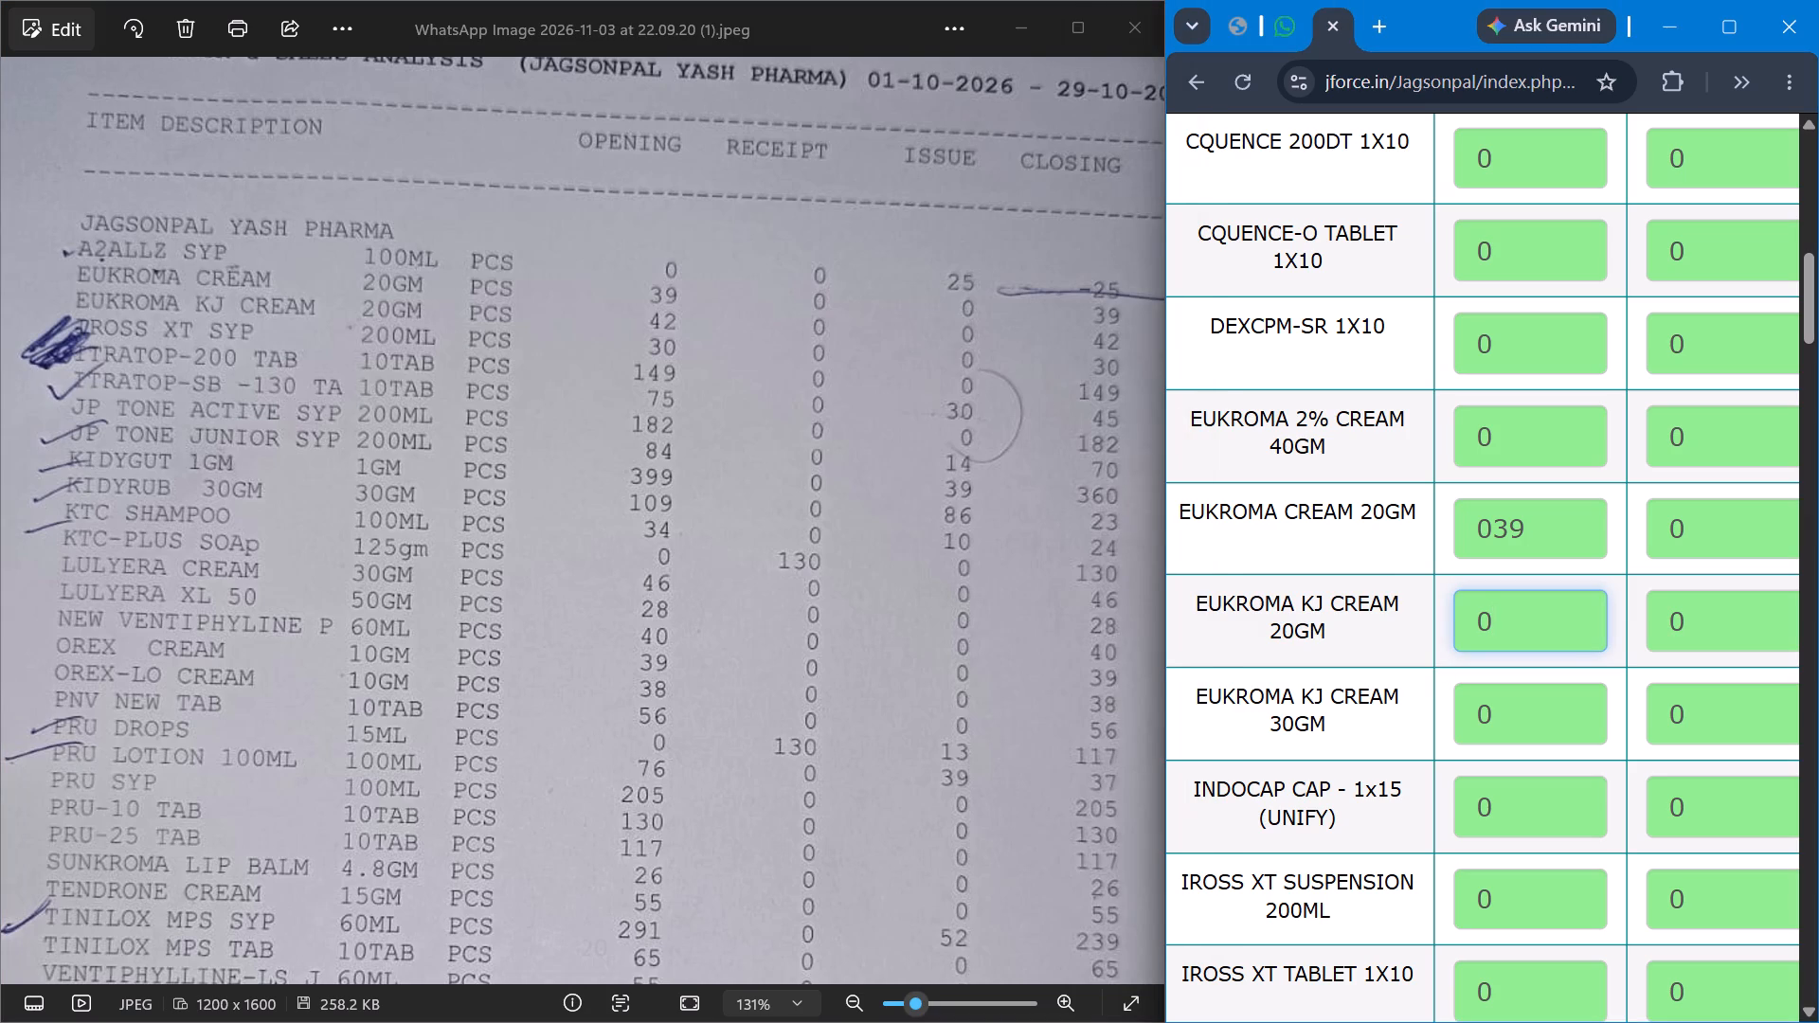
{"action": "type", "text": "42"}
Enter closing units of 149 for ITRATOP 200 1X10.
{"action": "scroll", "coordinate": [1354, 710], "scroll_direction": "down", "scroll_amount": 1}
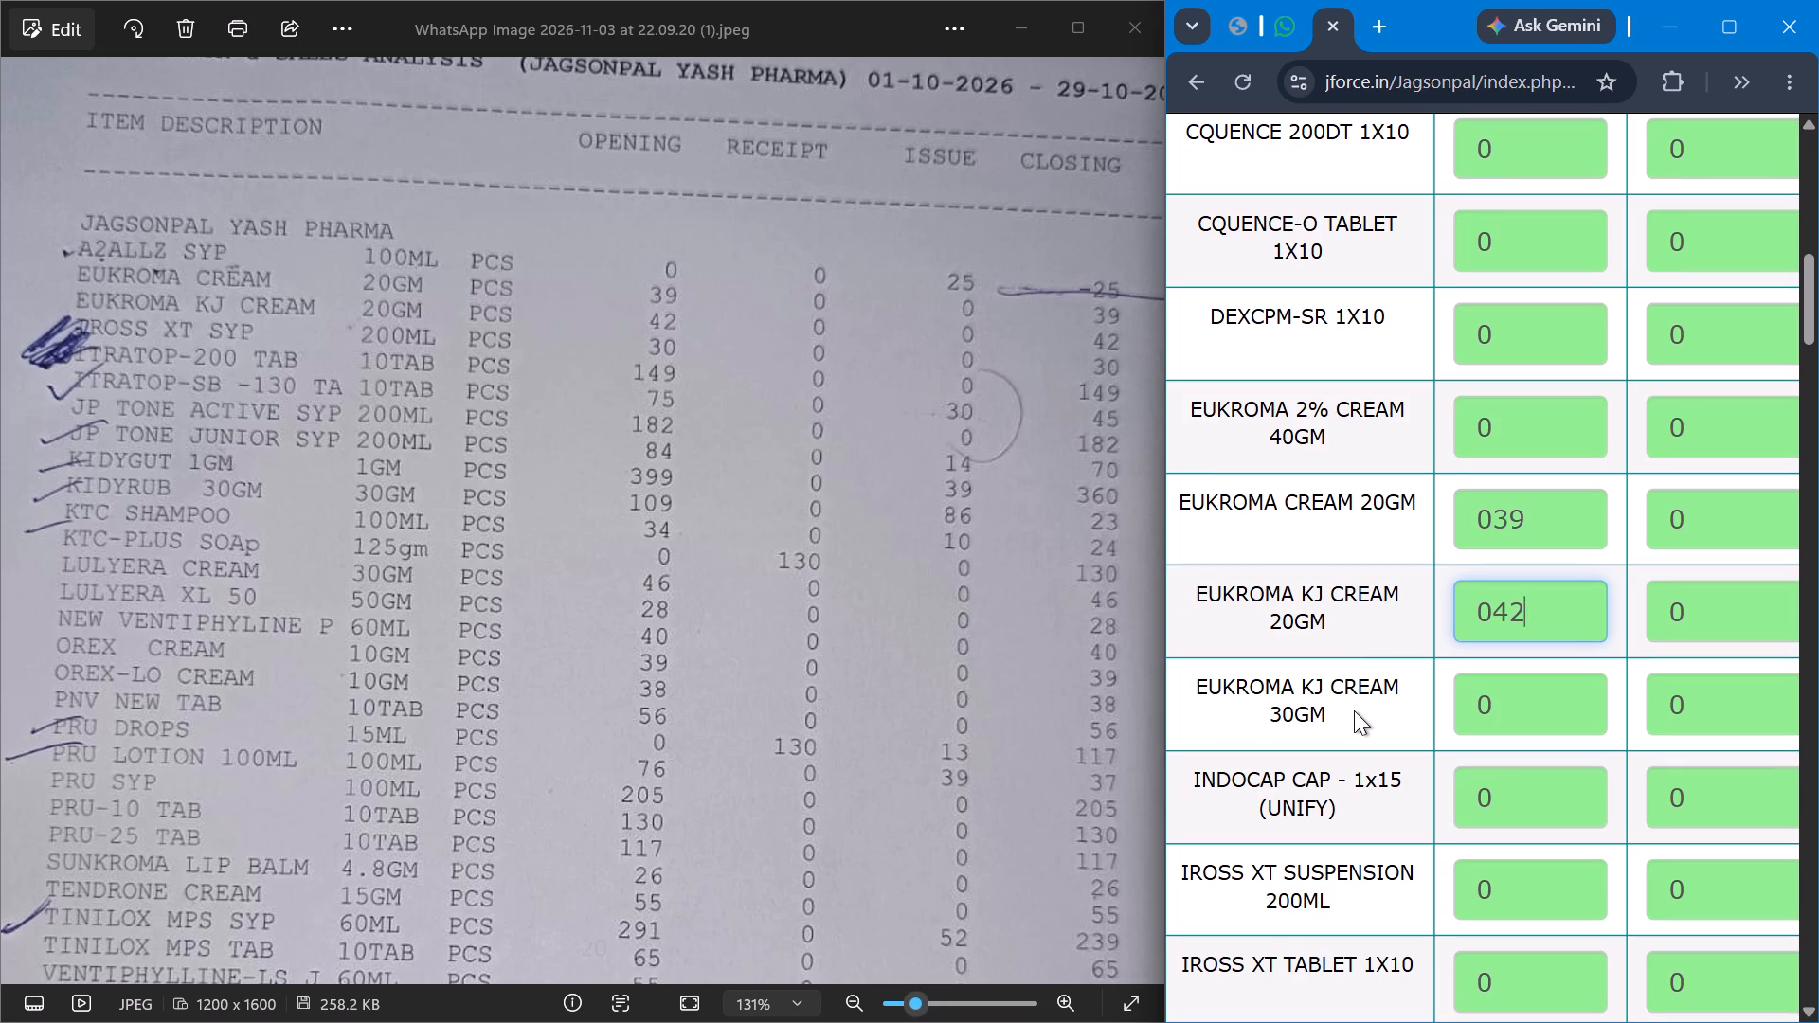
{"action": "scroll", "coordinate": [1354, 710], "scroll_direction": "down", "scroll_amount": 1}
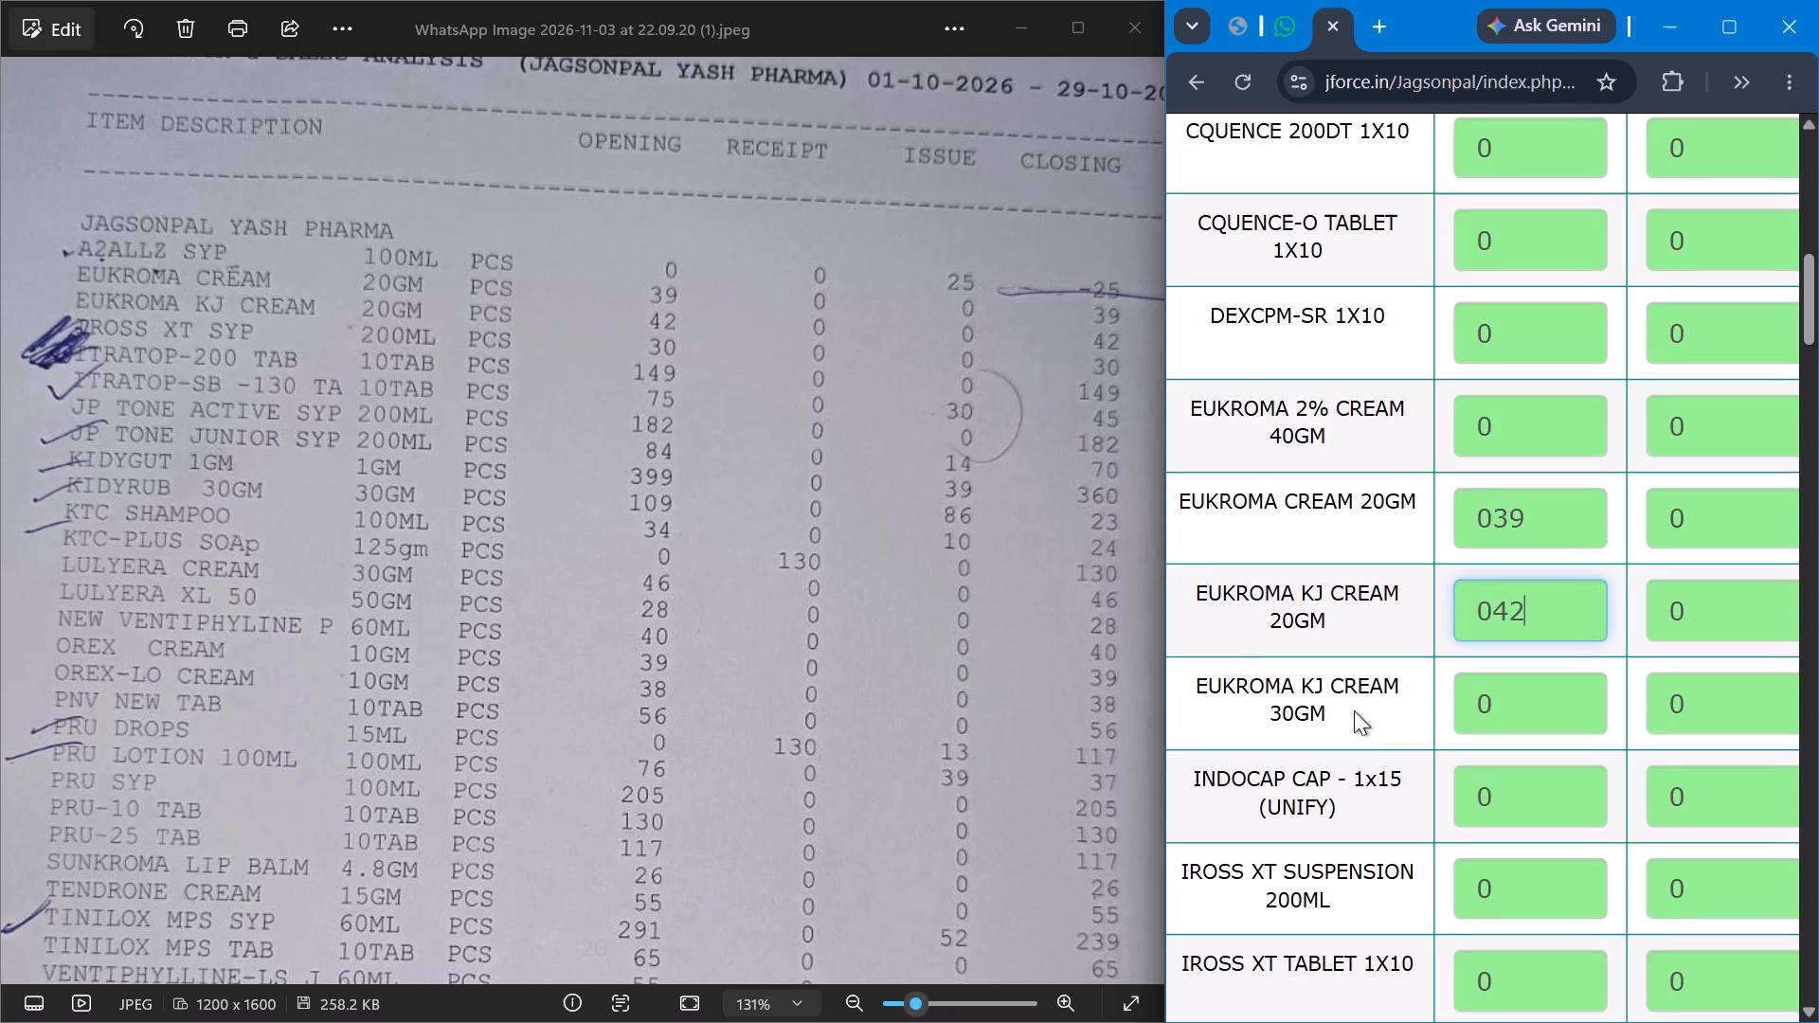
{"action": "scroll", "coordinate": [1354, 710], "scroll_direction": "down", "scroll_amount": 3}
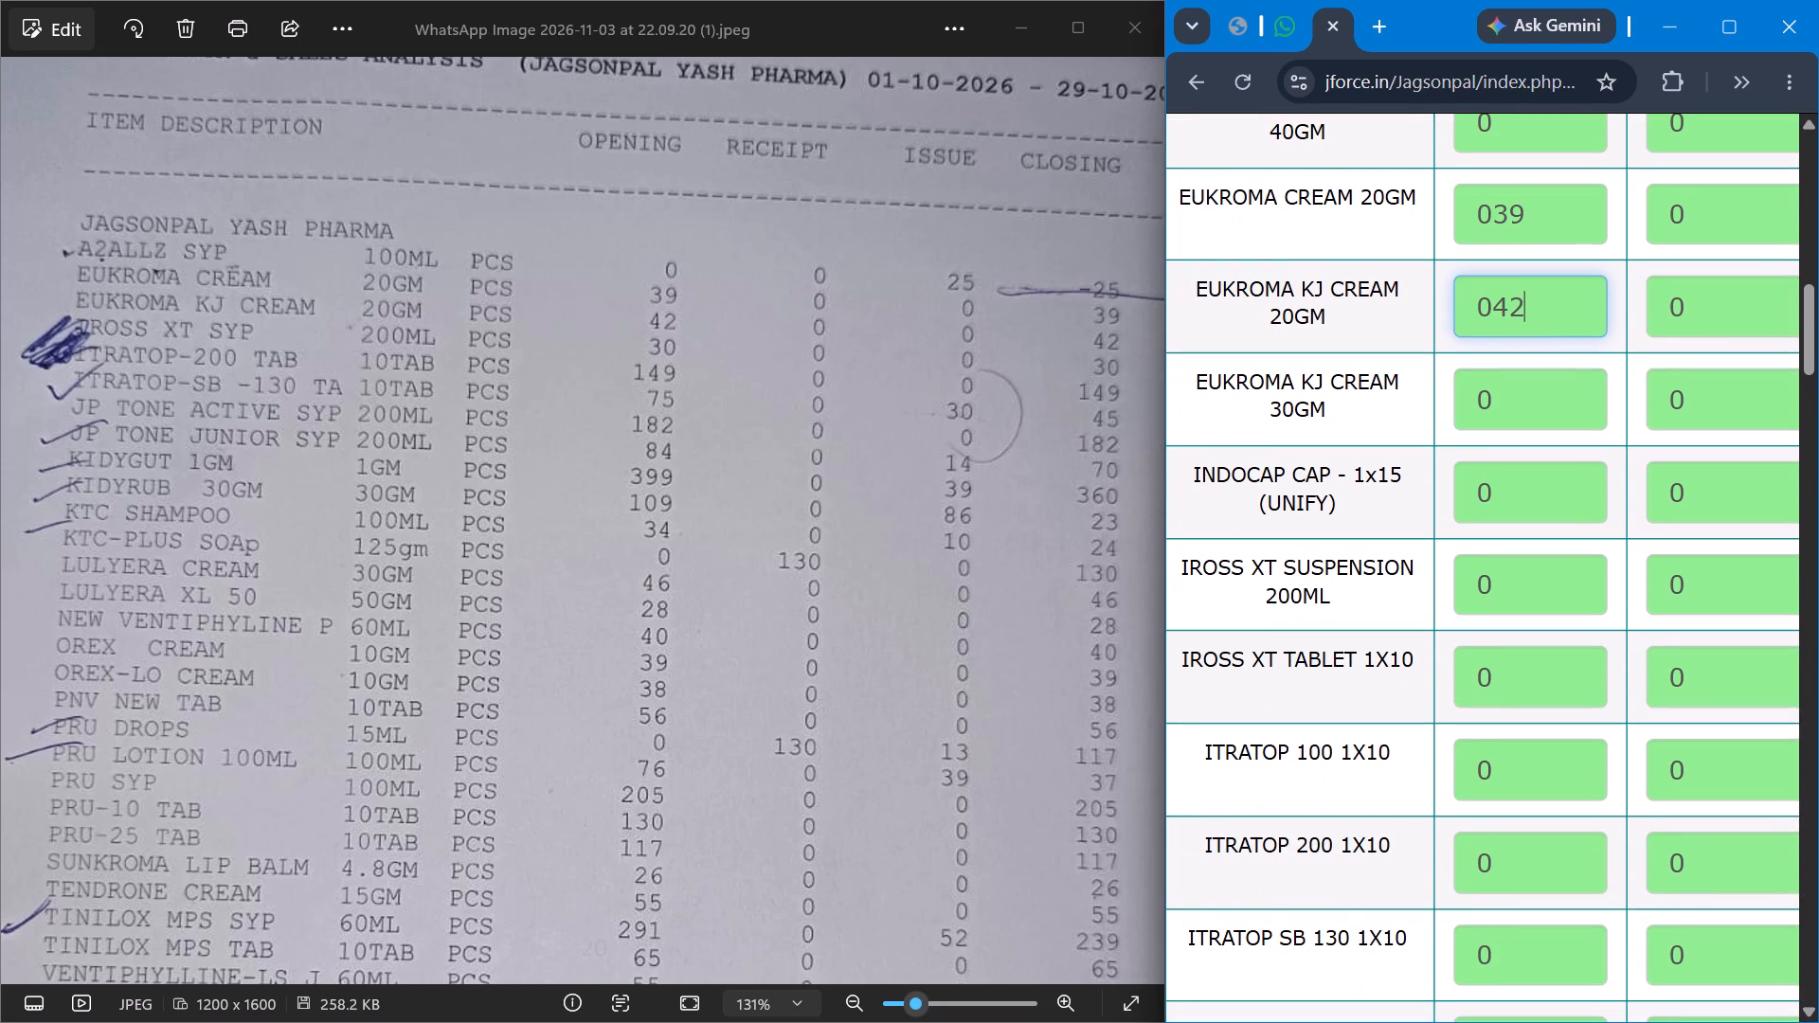
{"action": "left_click", "coordinate": [1504, 591]}
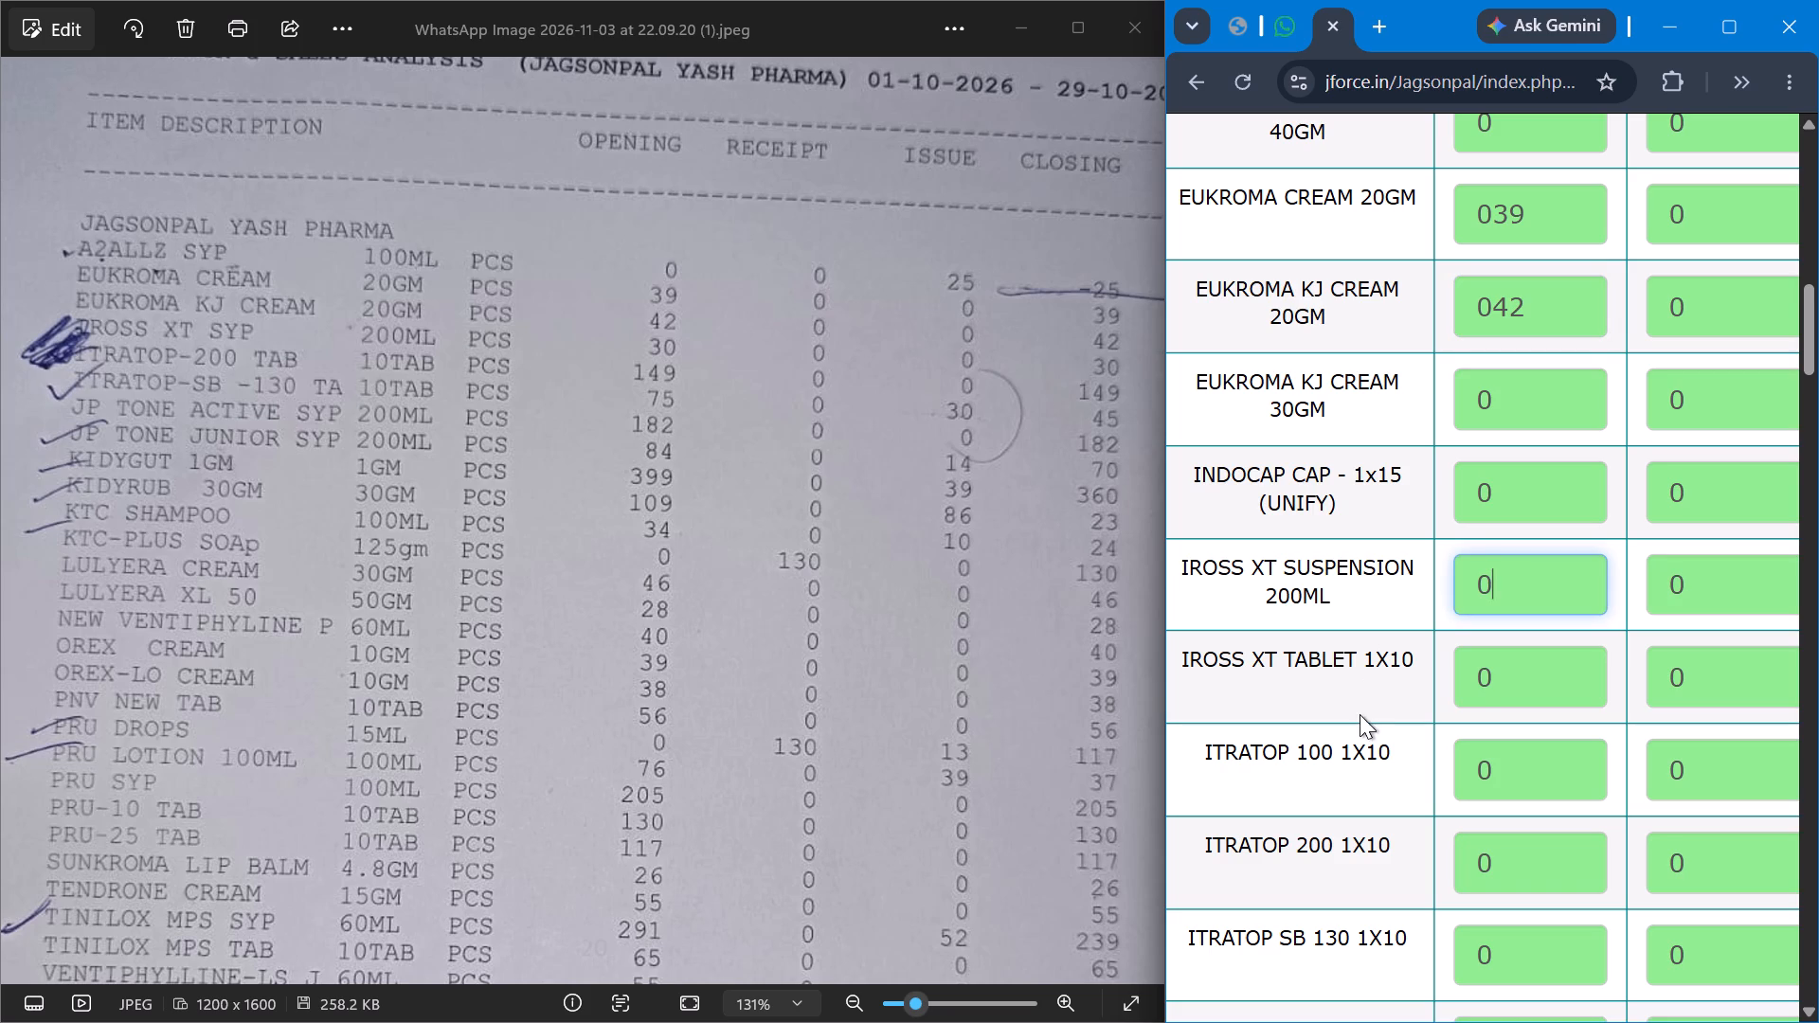
{"action": "scroll", "coordinate": [1360, 714], "scroll_direction": "down", "scroll_amount": 2}
{"action": "left_click", "coordinate": [1505, 701]}
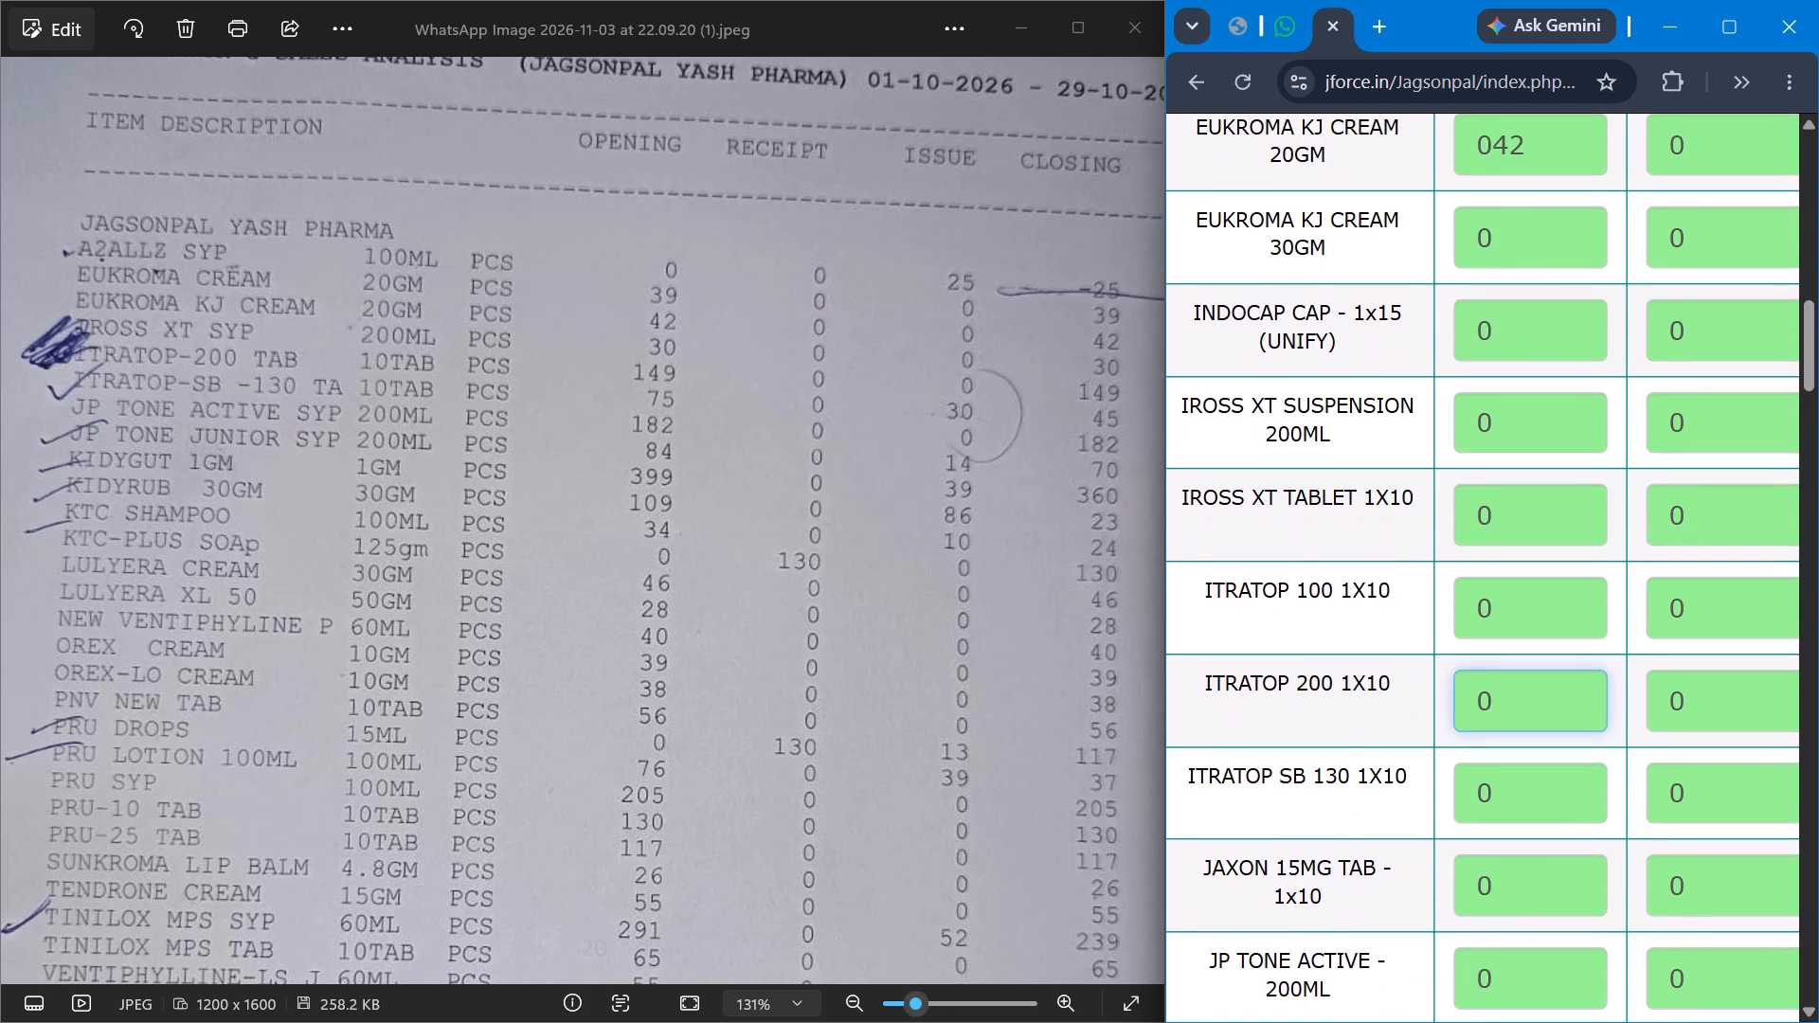
{"action": "key", "text": "1"}
{"action": "type", "text": "449"}
{"action": "key", "text": "BackSpace"}
{"action": "key", "text": "BackSpace"}
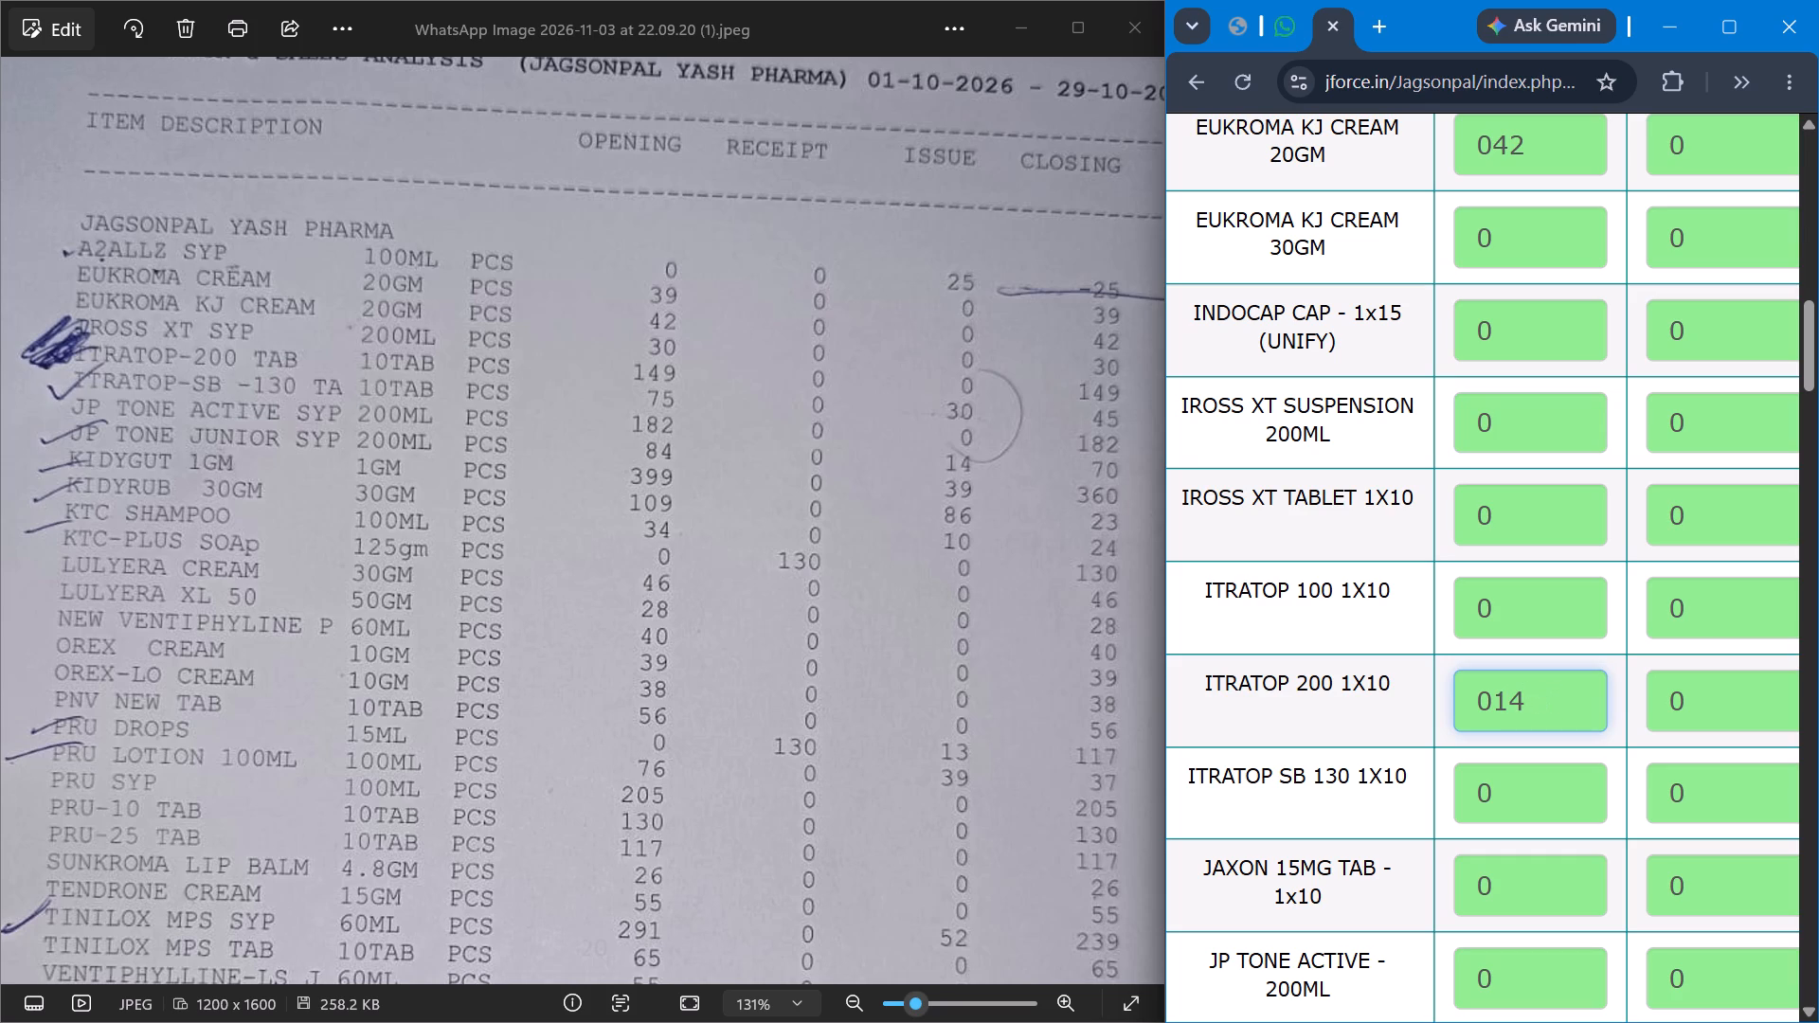
{"action": "key", "text": "9"}
Enter closing units of 45 and secondary units of 30 for ITRATOP SB 130 1X10.
{"action": "left_click", "coordinate": [1537, 799]}
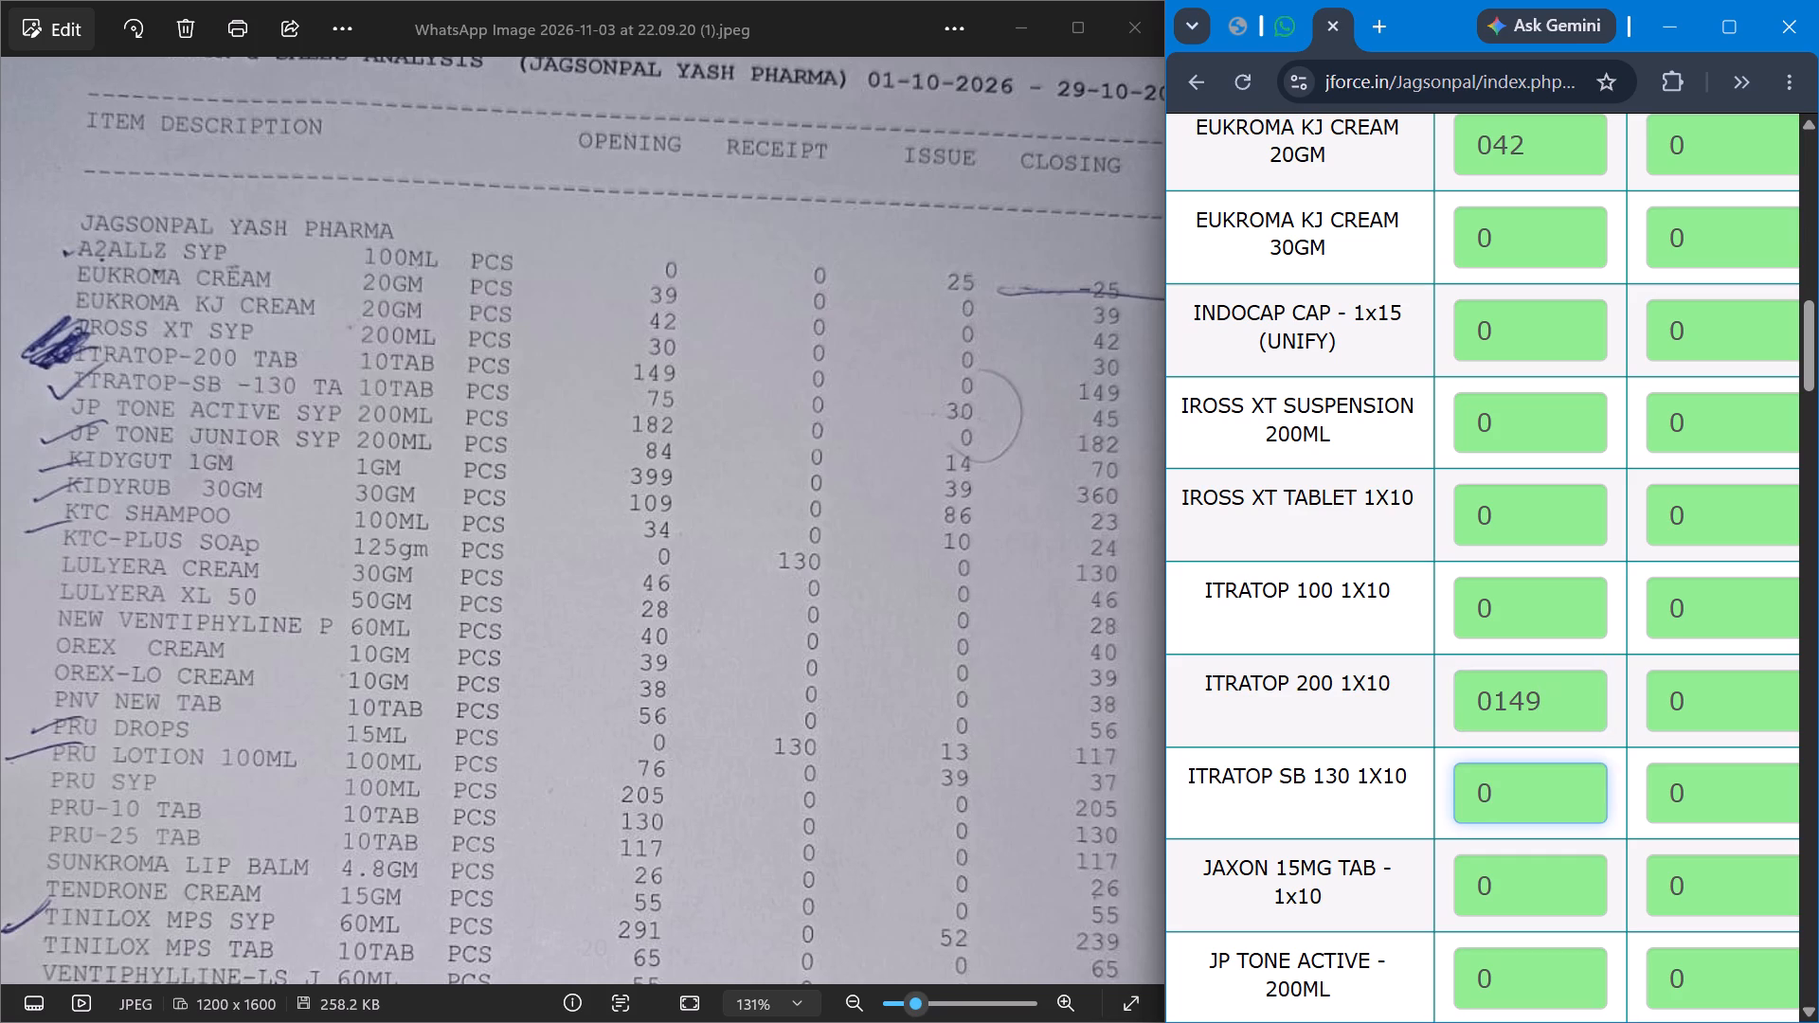
{"action": "type", "text": "45"}
{"action": "left_click", "coordinate": [1708, 796]}
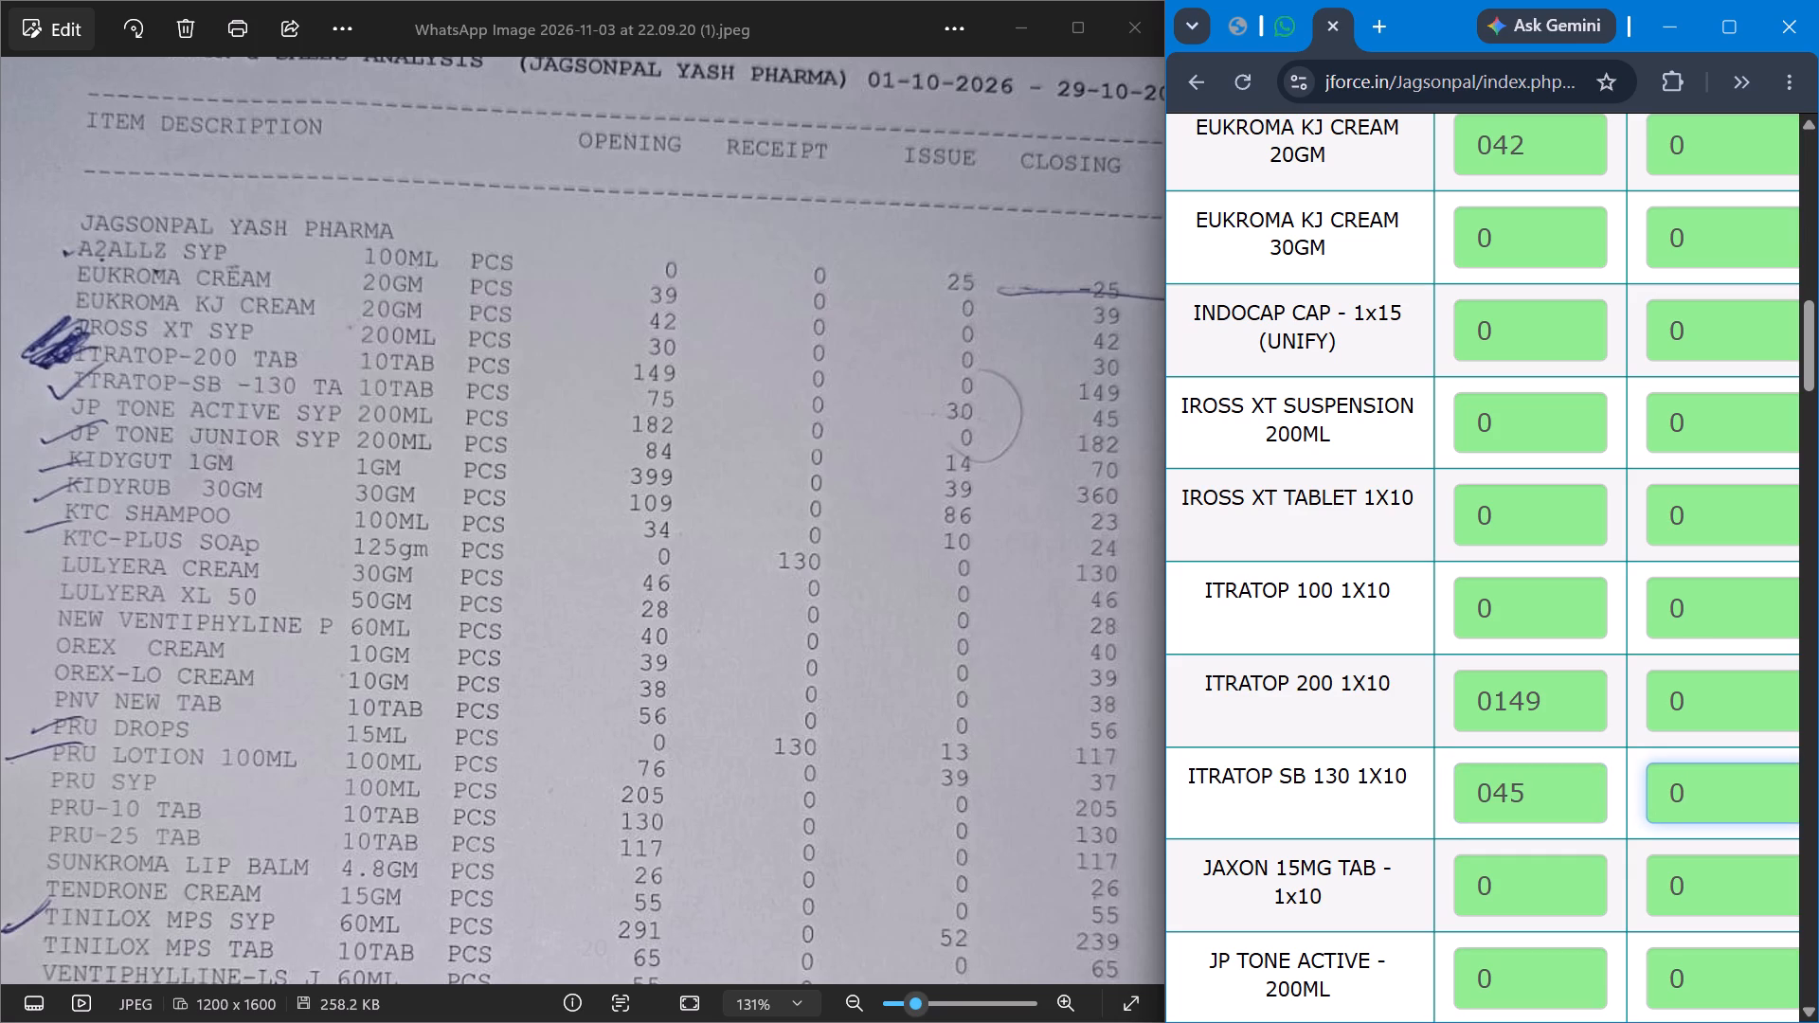
{"action": "type", "text": "30"}
Enter closing units of 182 for JP TONE ACTIVE 200ML, and closing 70 with secondary 14 for JP TONE JUNIOR 200ML.
{"action": "scroll", "coordinate": [1290, 836], "scroll_direction": "down", "scroll_amount": 2}
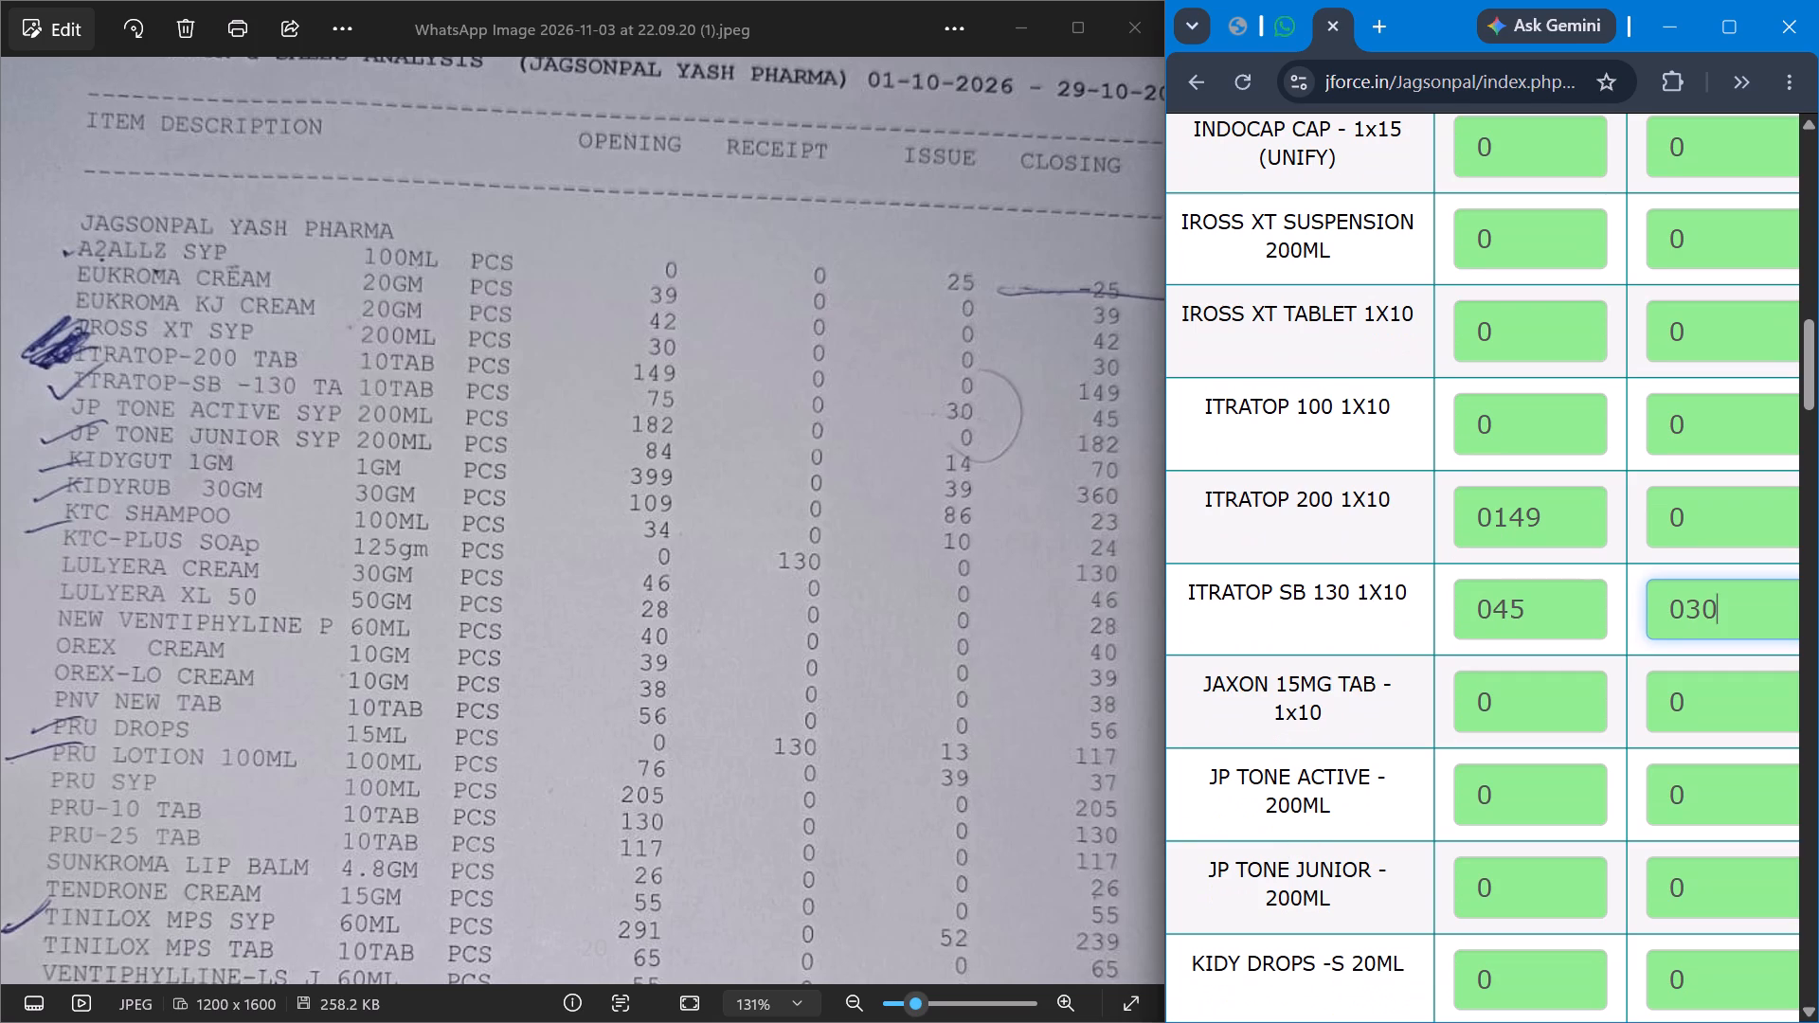
{"action": "left_click", "coordinate": [1533, 812]}
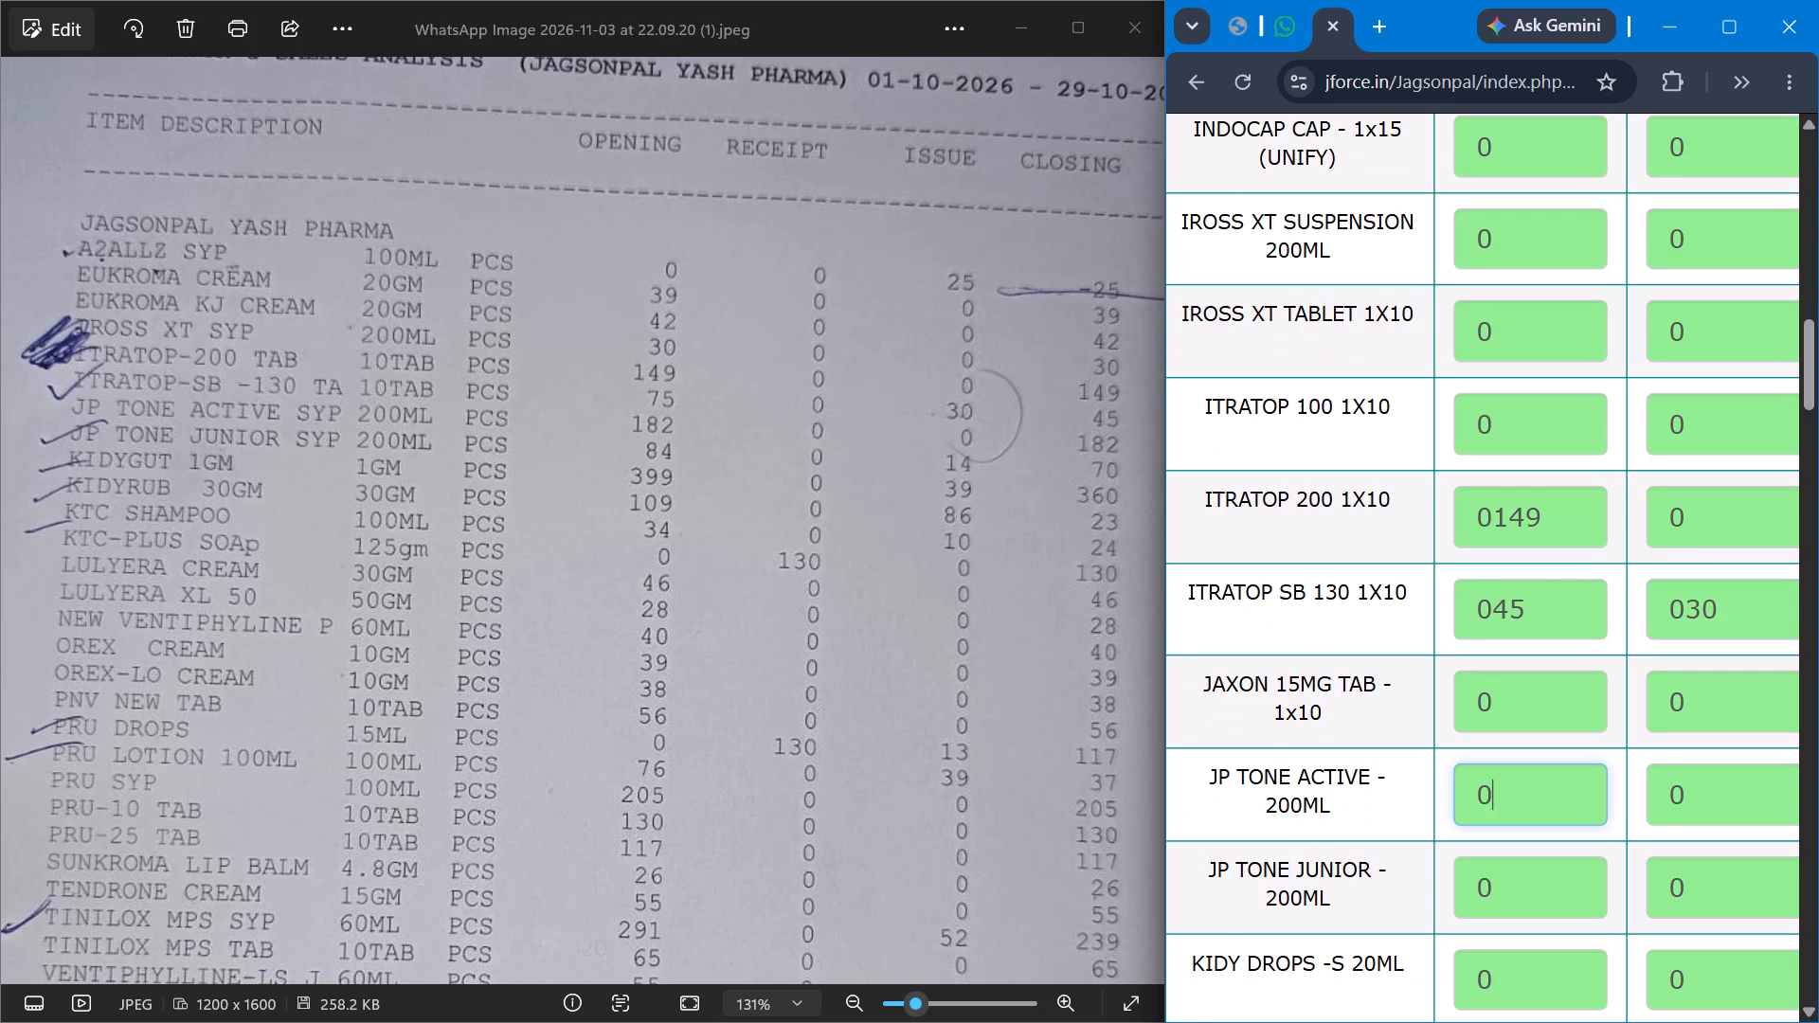
{"action": "type", "text": "182"}
{"action": "scroll", "coordinate": [1358, 815], "scroll_direction": "down", "scroll_amount": 1}
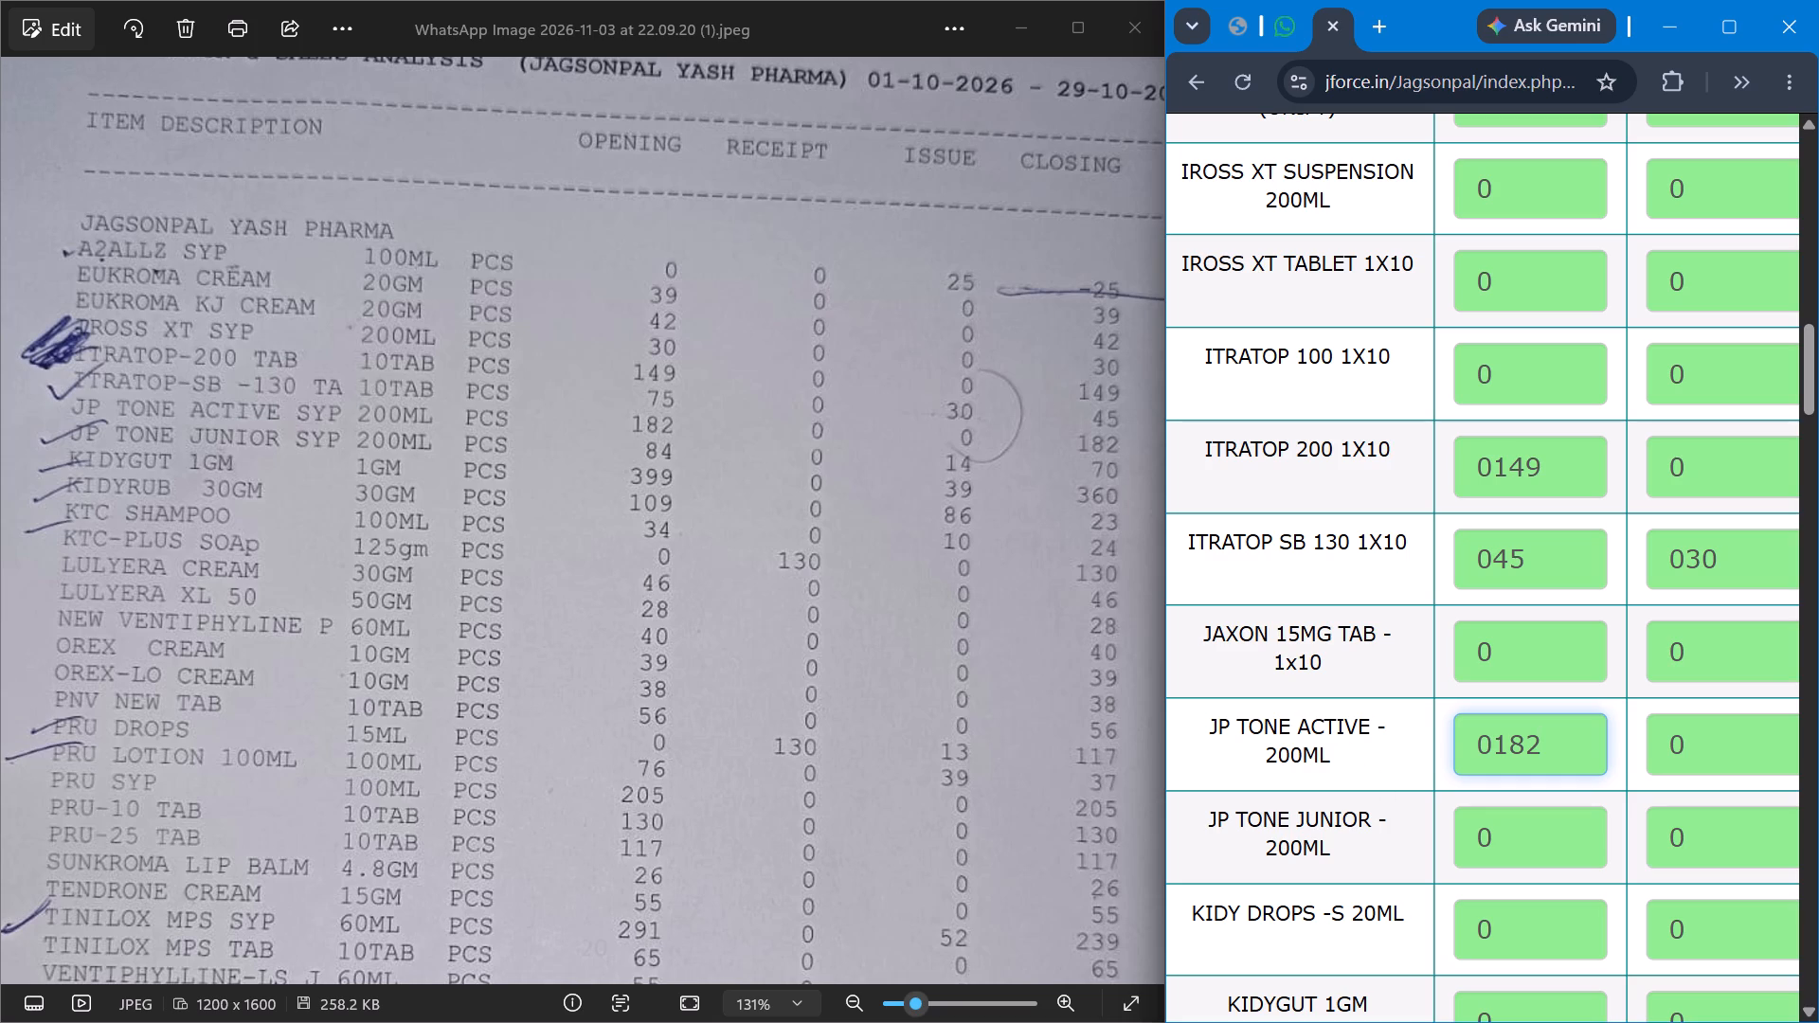
{"action": "left_click", "coordinate": [1538, 847]}
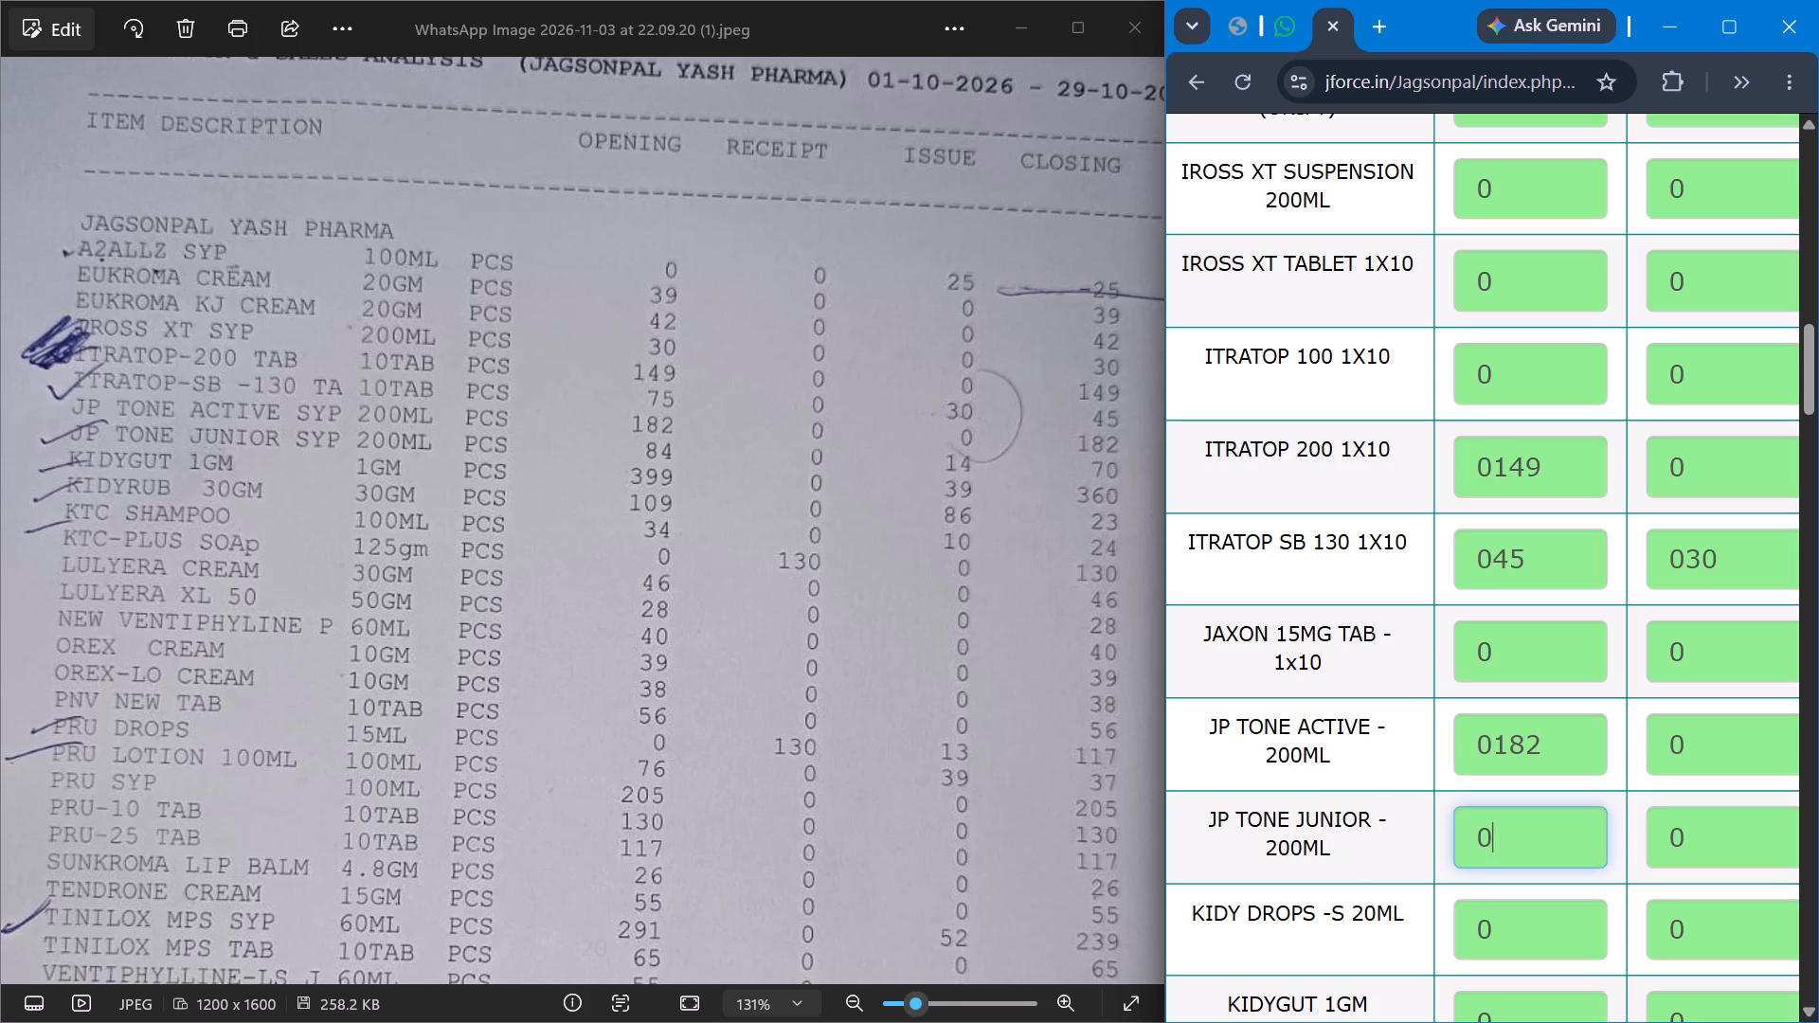
{"action": "type", "text": "70"}
{"action": "left_click", "coordinate": [1705, 845]}
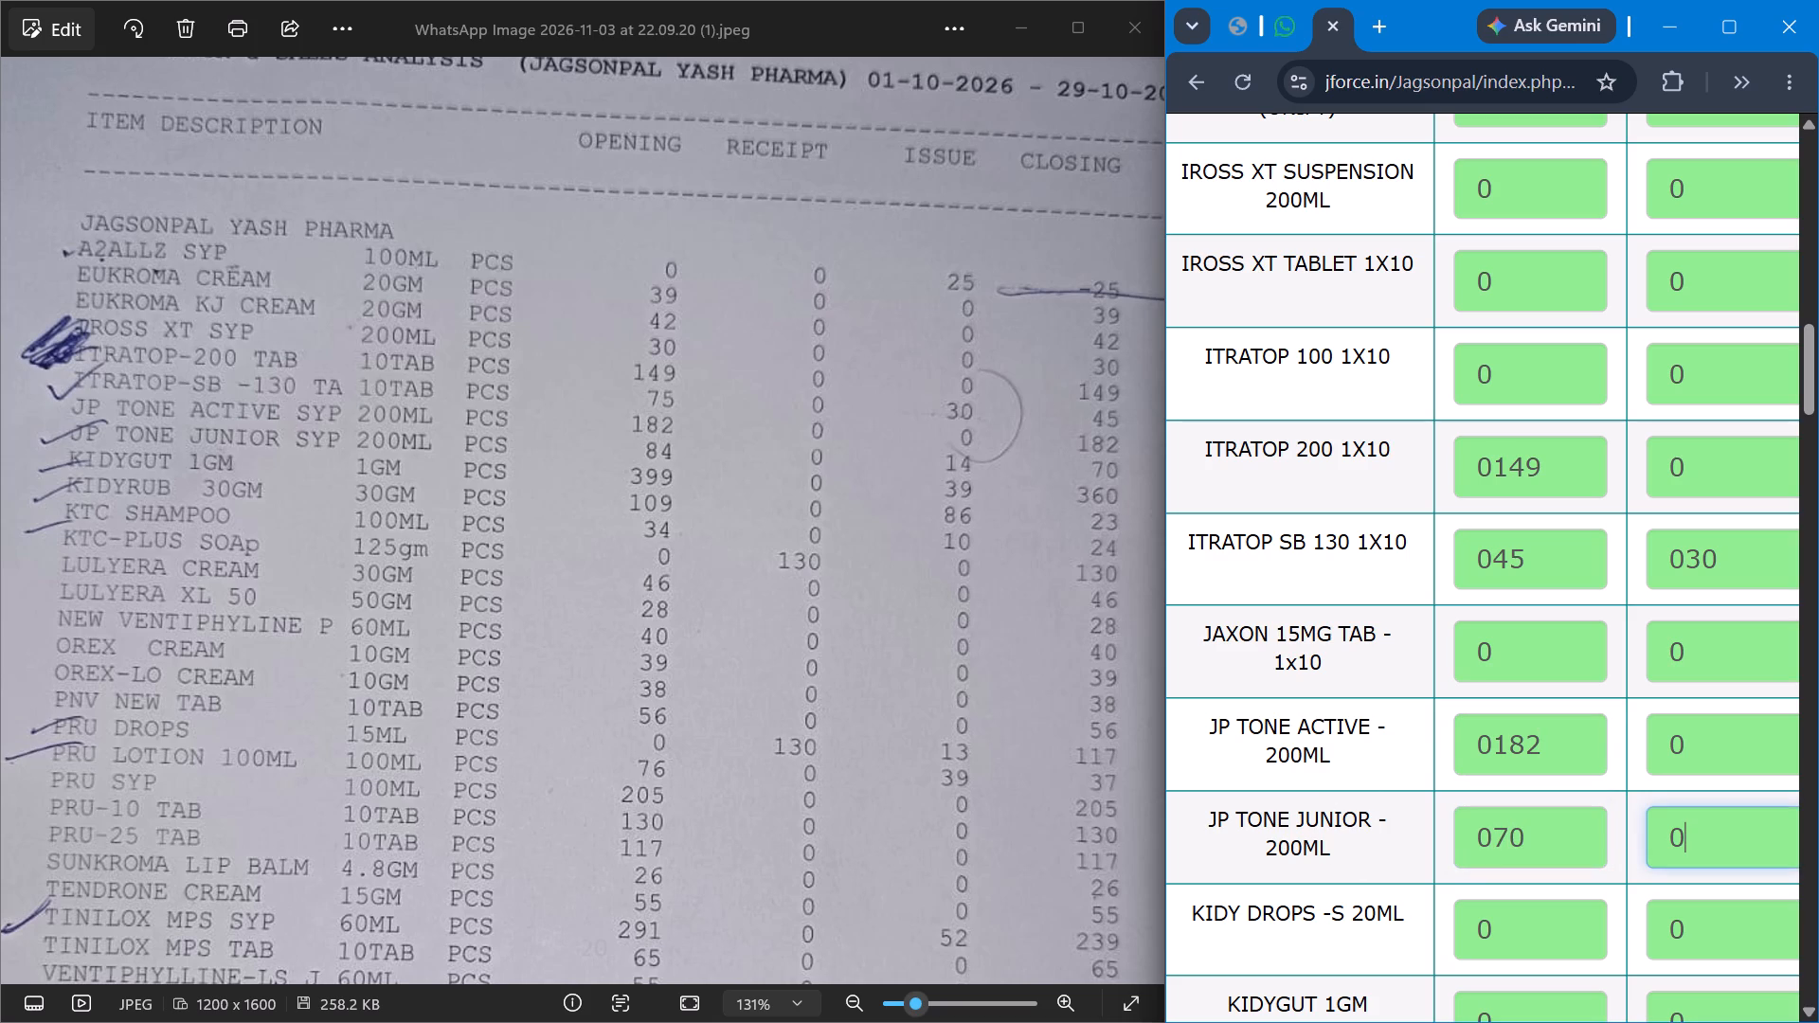
{"action": "type", "text": "14"}
Enter closing units of 360 and secondary units of 39 for KIDYGUT 1GM.
{"action": "scroll", "coordinate": [1327, 990], "scroll_direction": "down", "scroll_amount": 2}
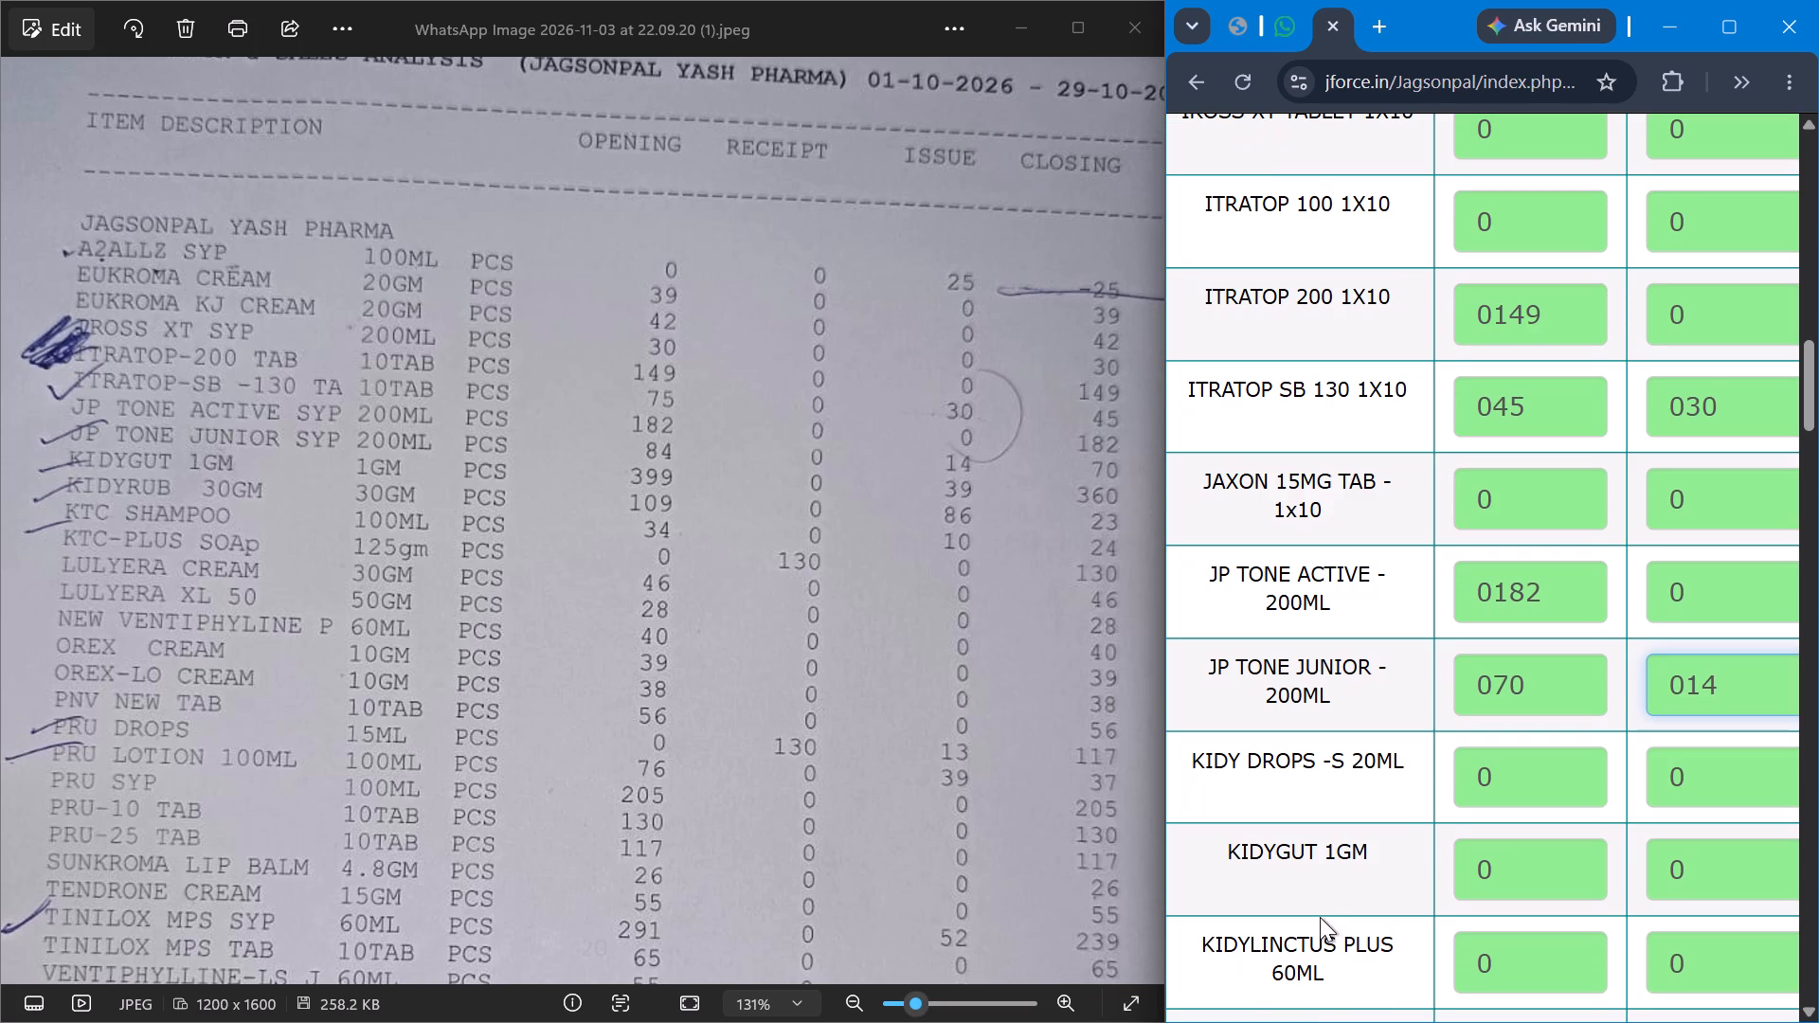
{"action": "left_click", "coordinate": [1523, 873]}
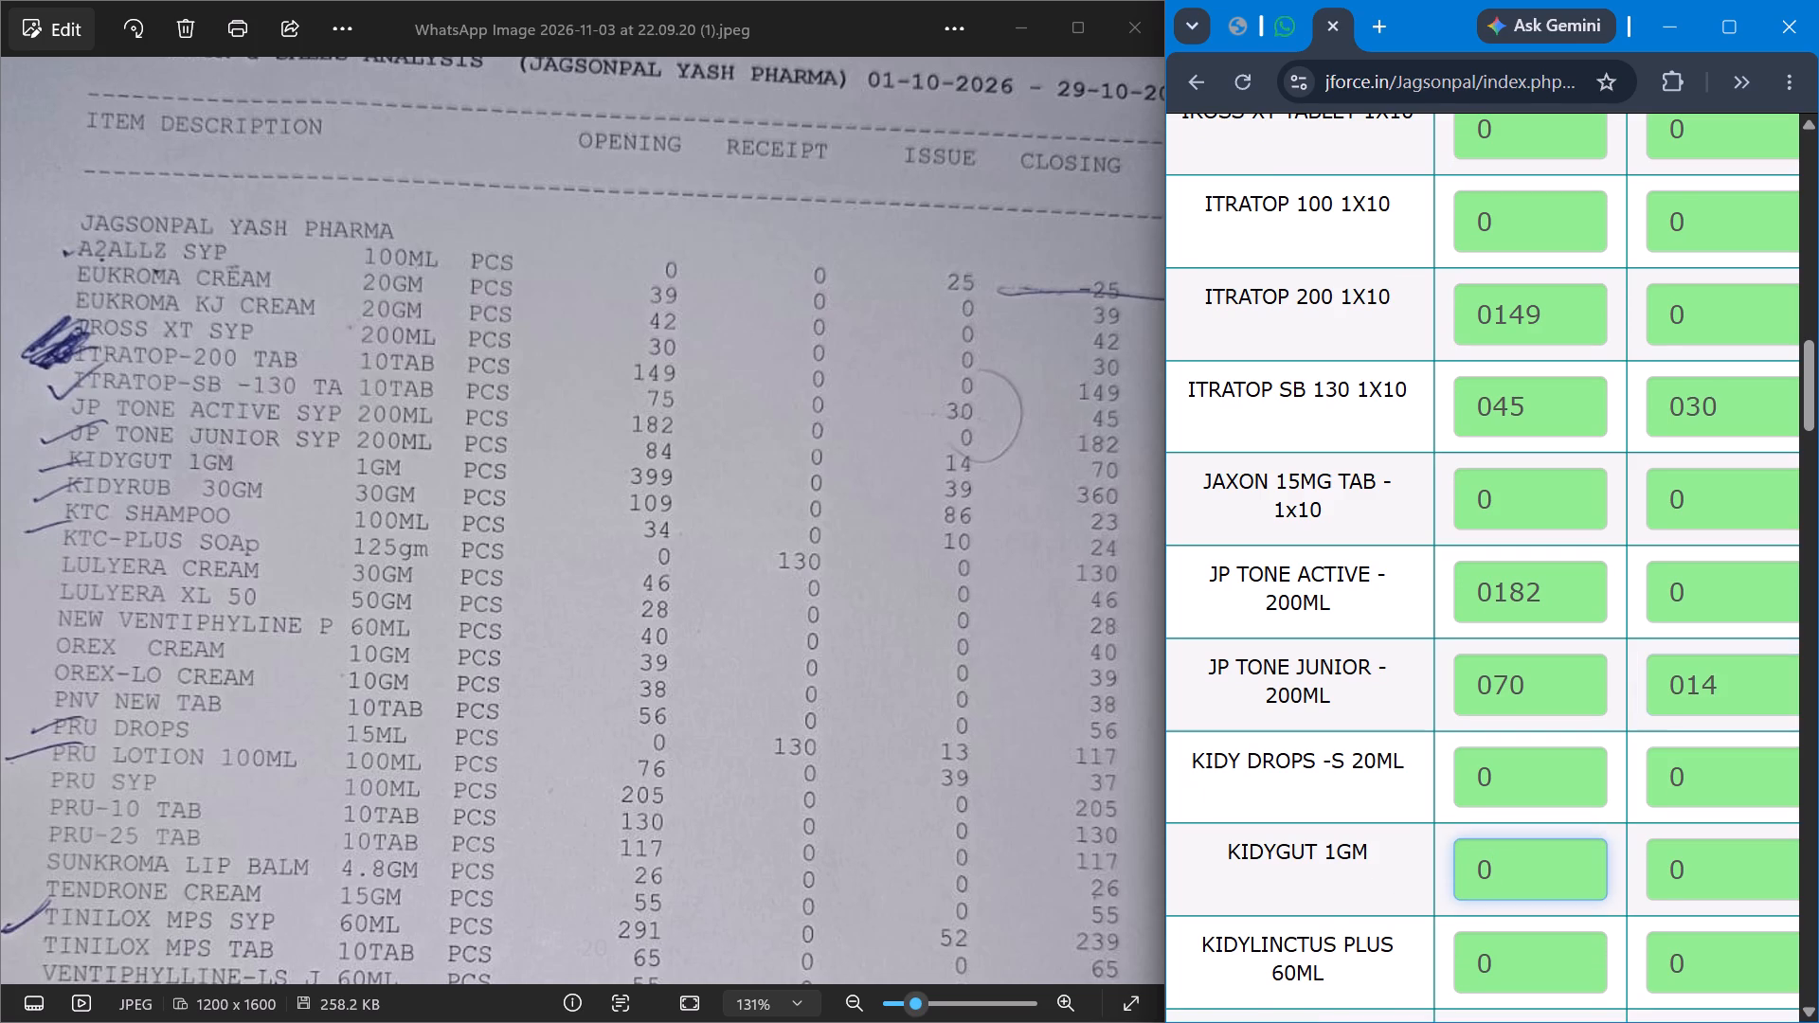
{"action": "type", "text": "36"}
{"action": "key", "text": "0"}
{"action": "left_click", "coordinate": [1720, 865]}
{"action": "type", "text": "39"}
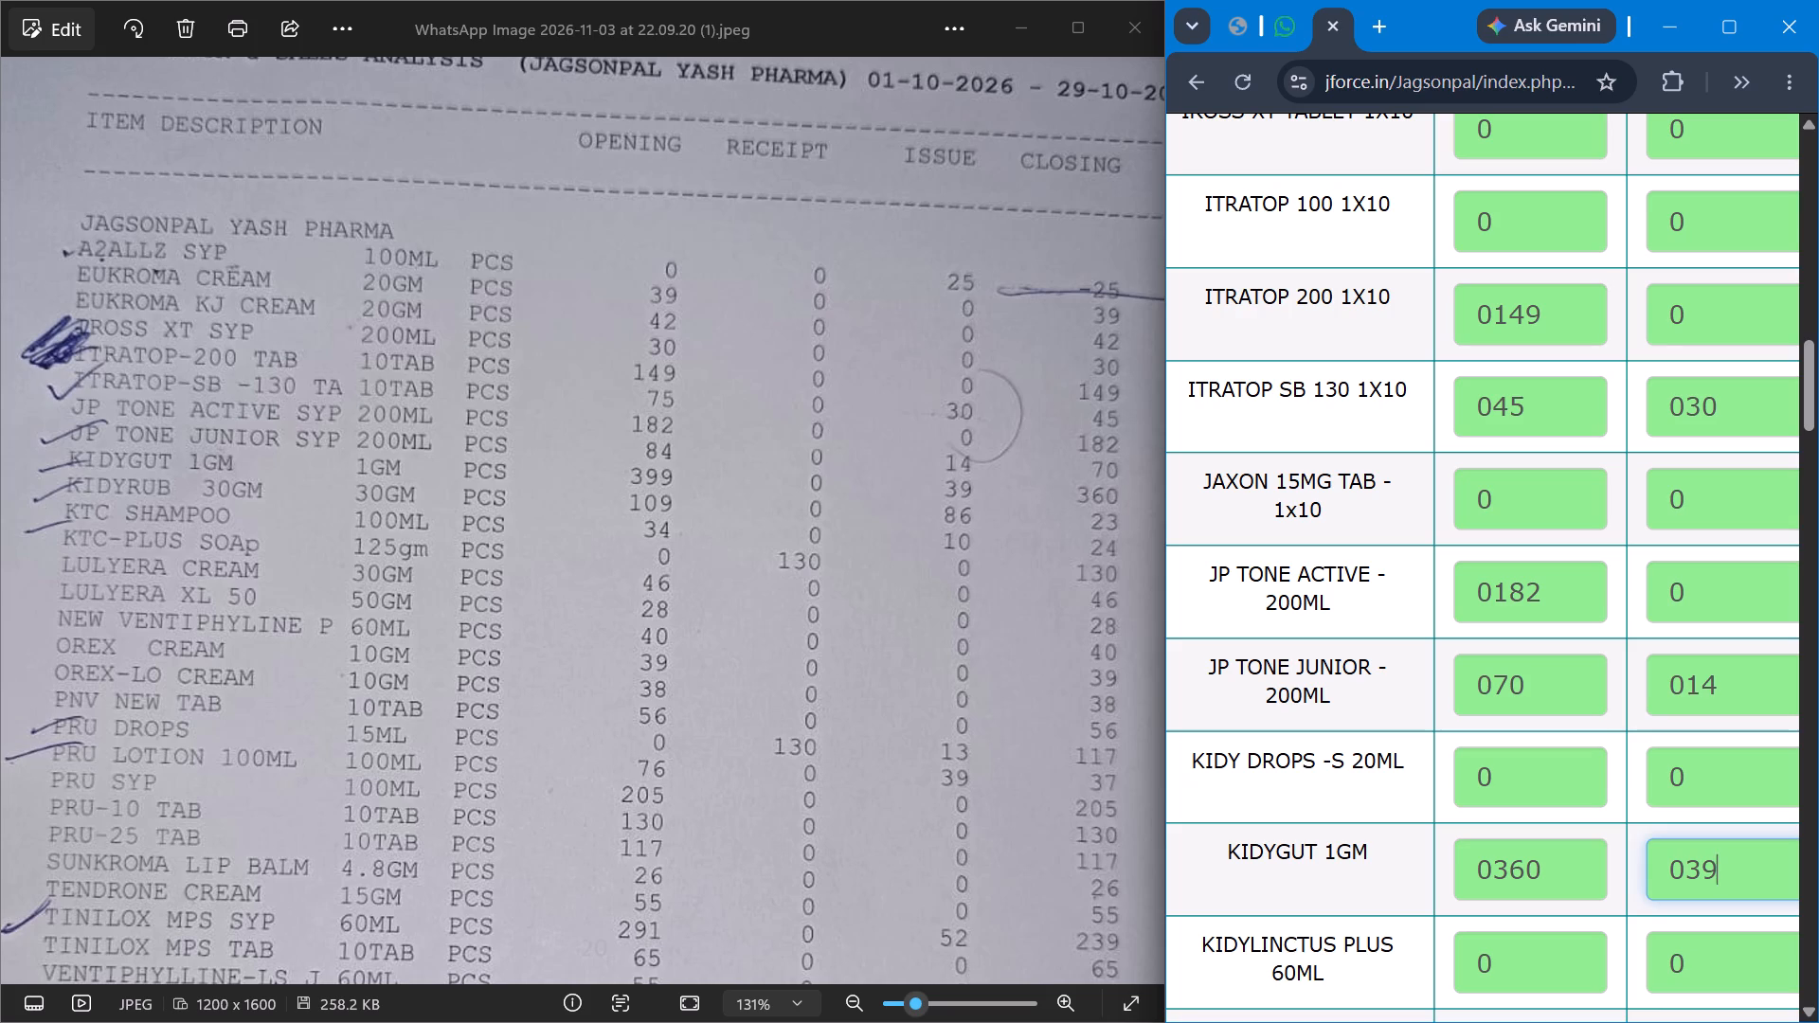
Enter closing units of 23 and secondary units of 86 for KIDYRUB 30GM.
{"action": "scroll", "coordinate": [1376, 852], "scroll_direction": "down", "scroll_amount": 3}
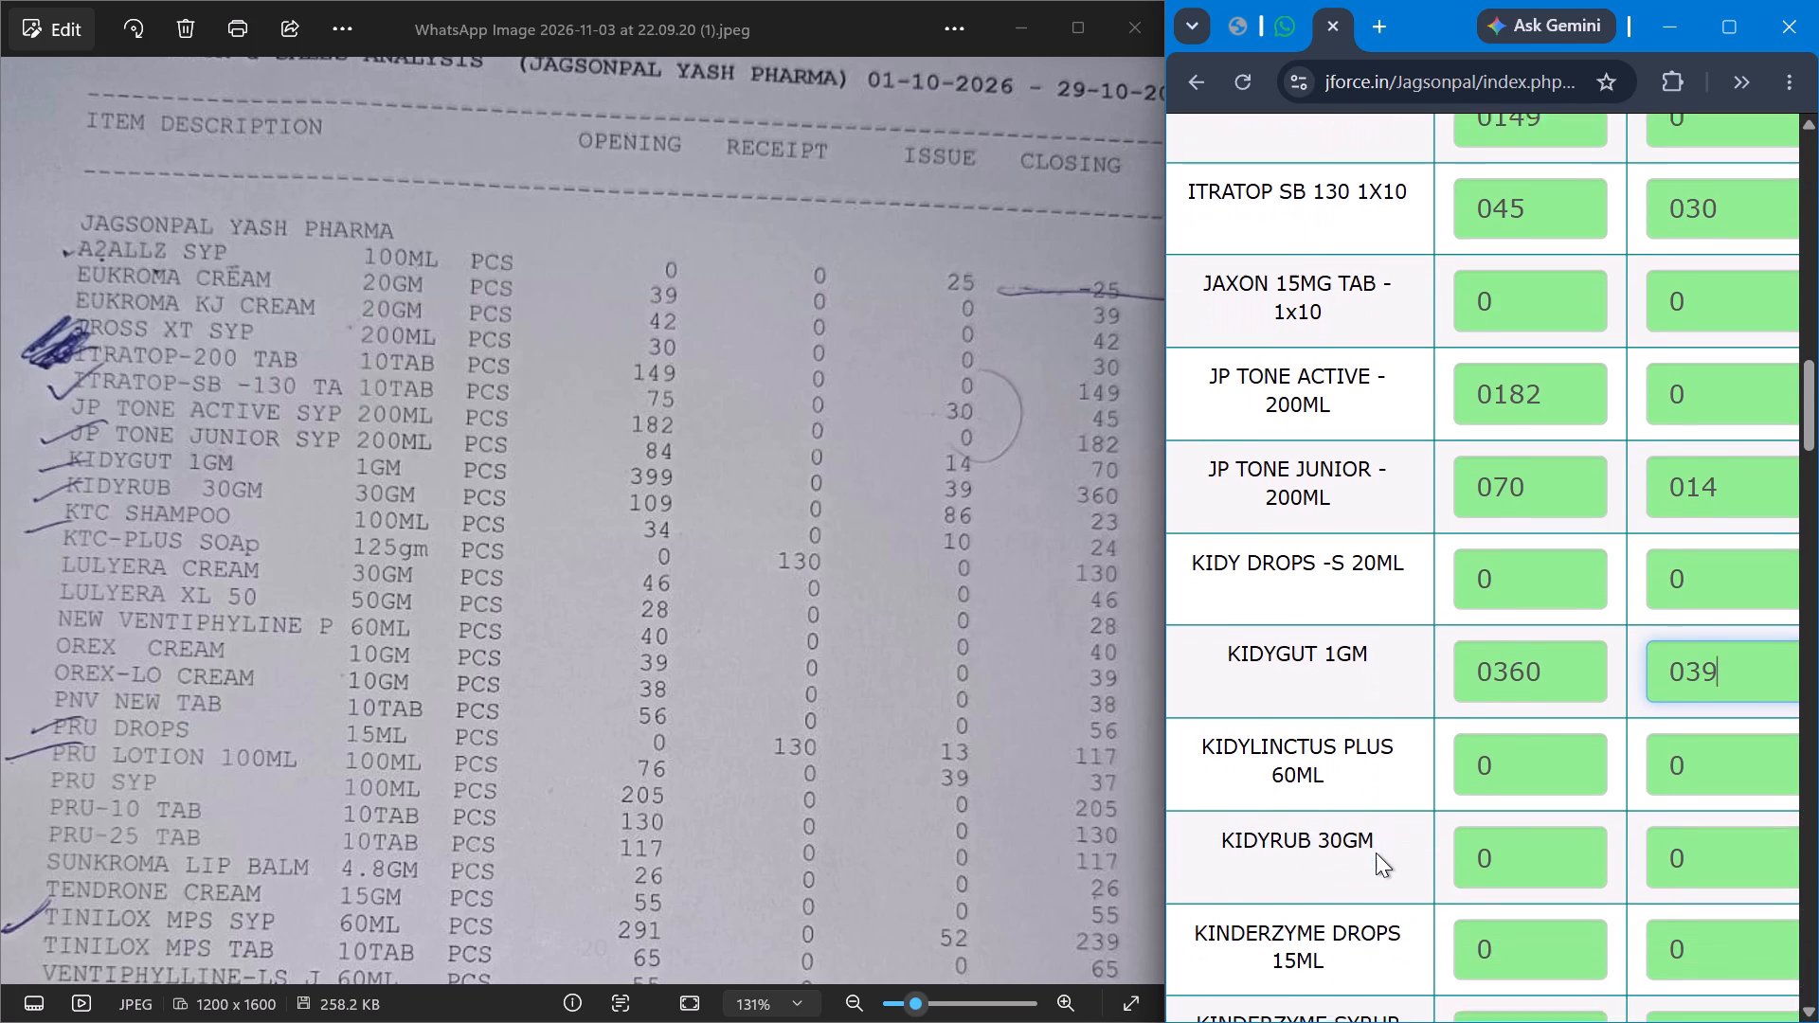
{"action": "scroll", "coordinate": [1376, 852], "scroll_direction": "down", "scroll_amount": 1}
{"action": "left_click", "coordinate": [1510, 842]}
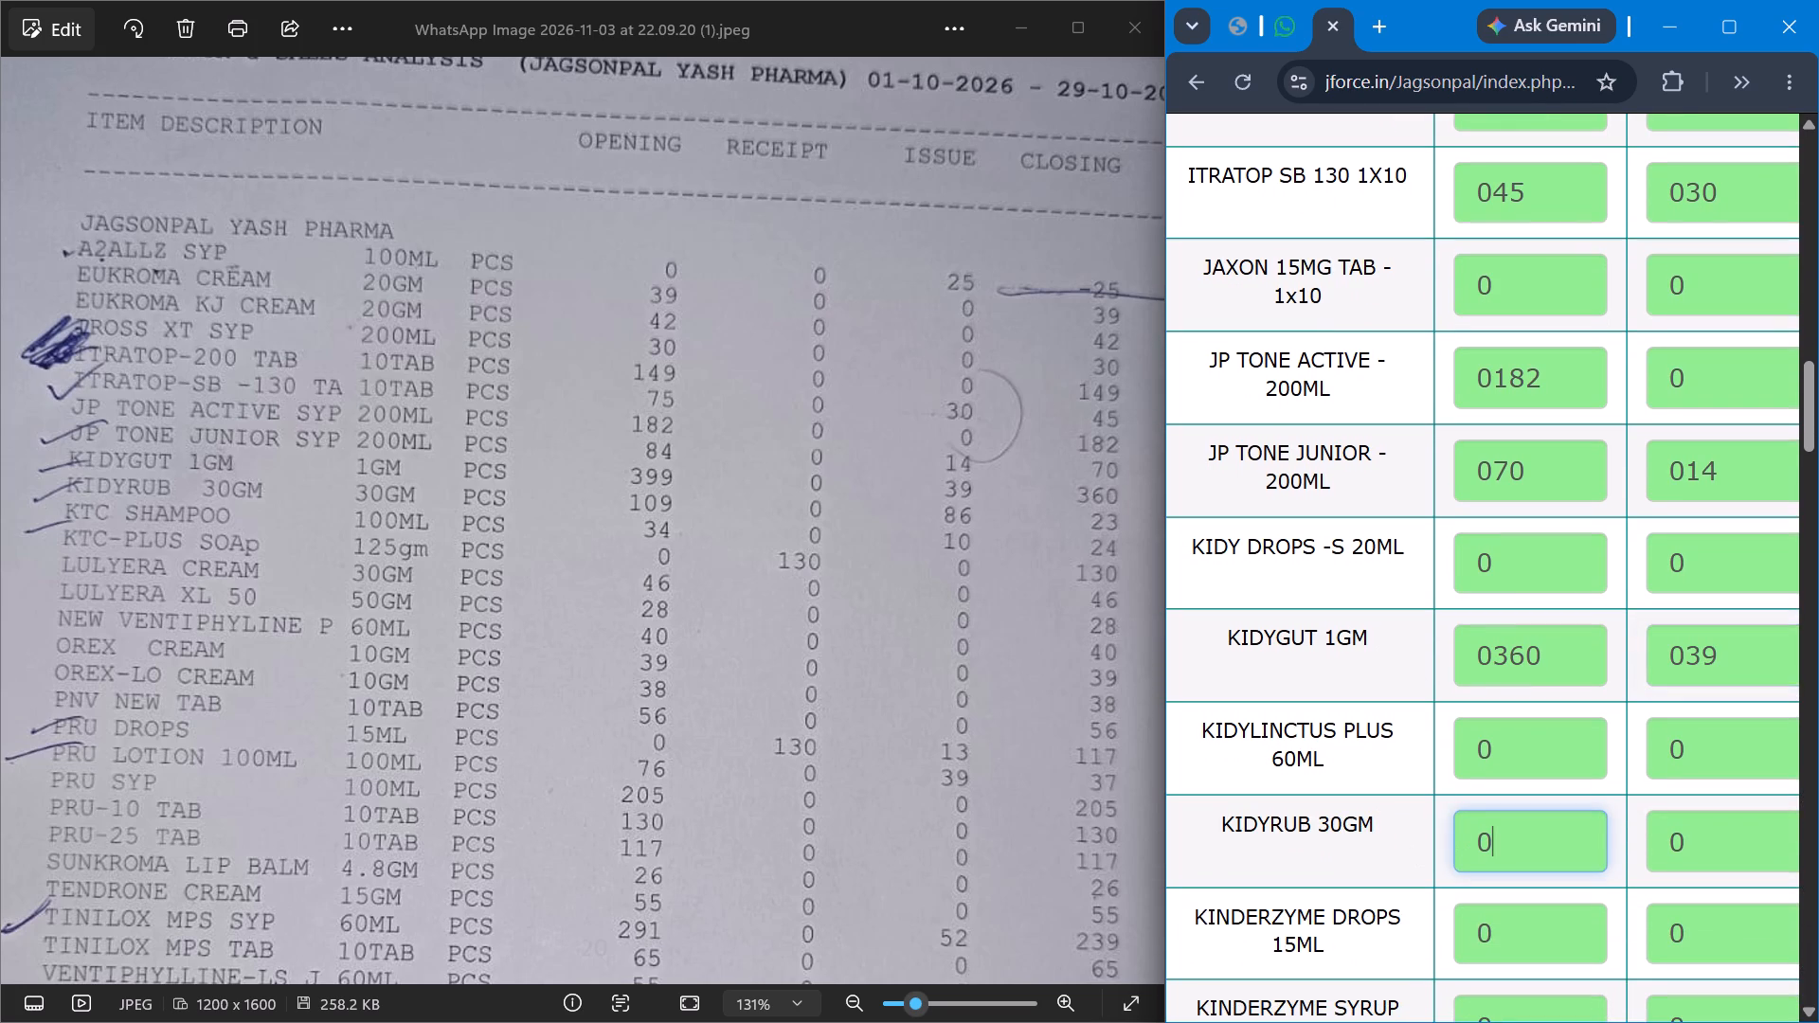
{"action": "type", "text": "23"}
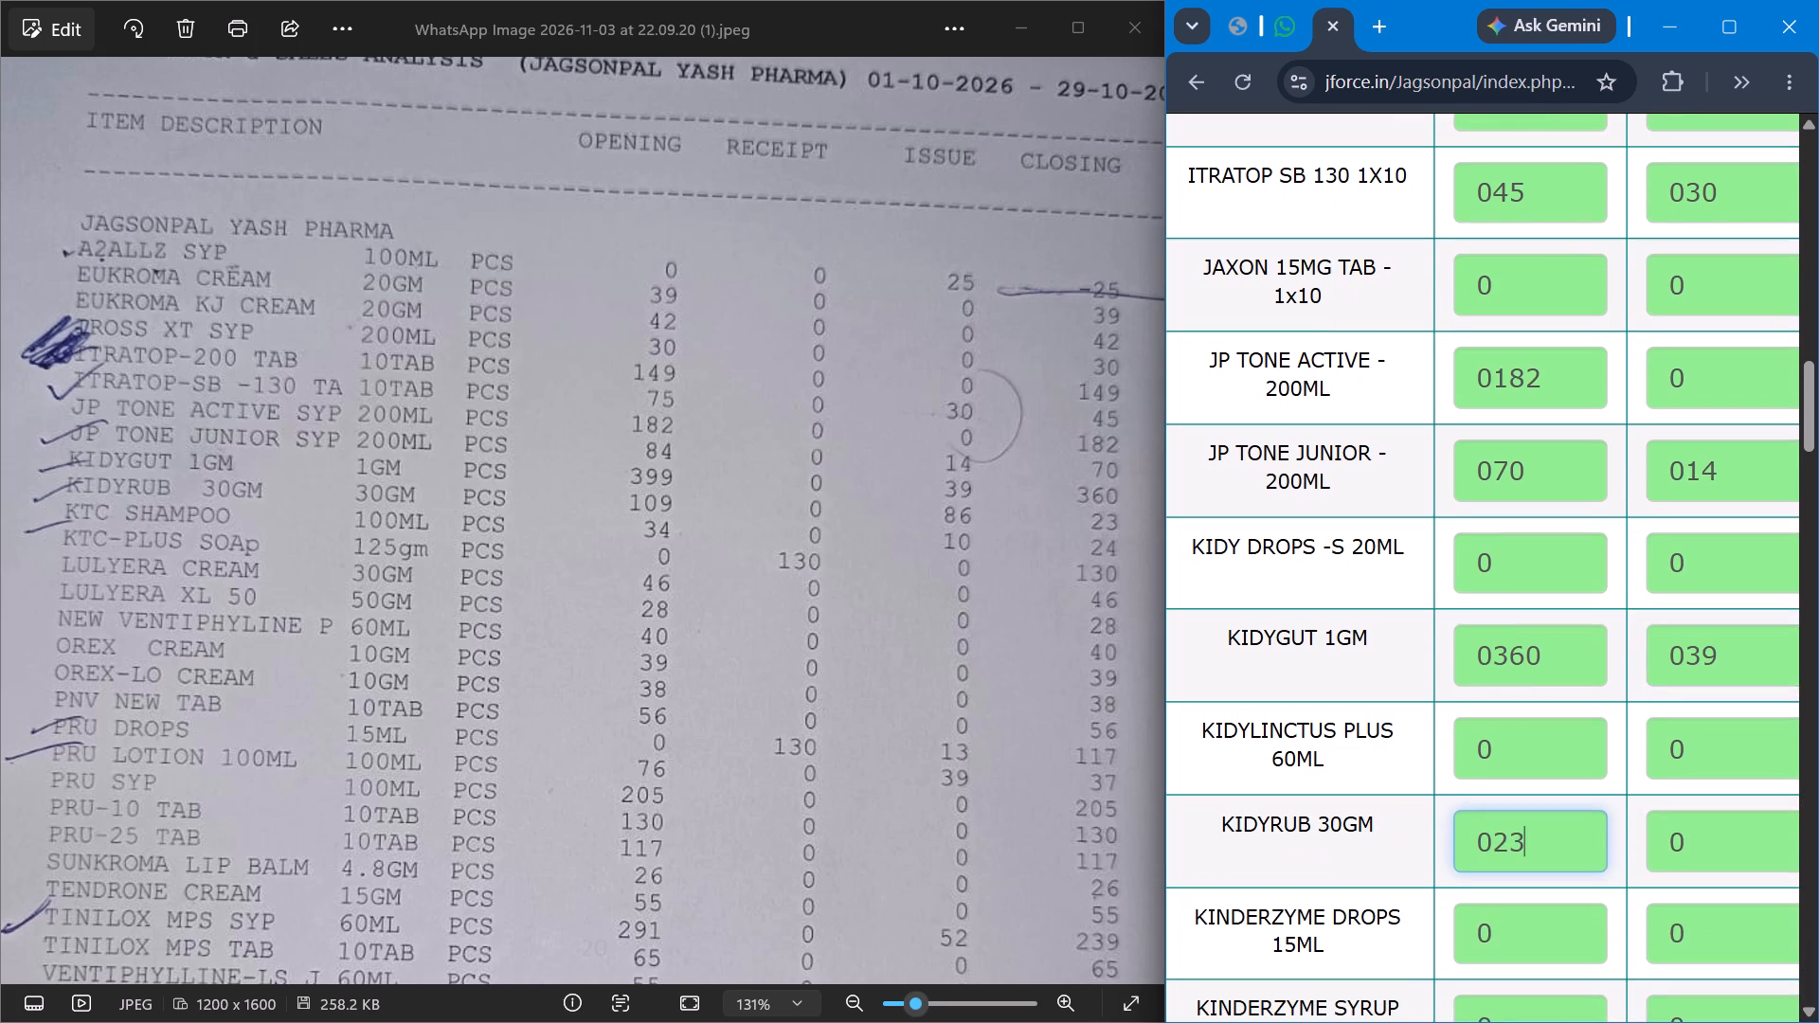
{"action": "left_click", "coordinate": [1713, 840]}
{"action": "type", "text": "86"}
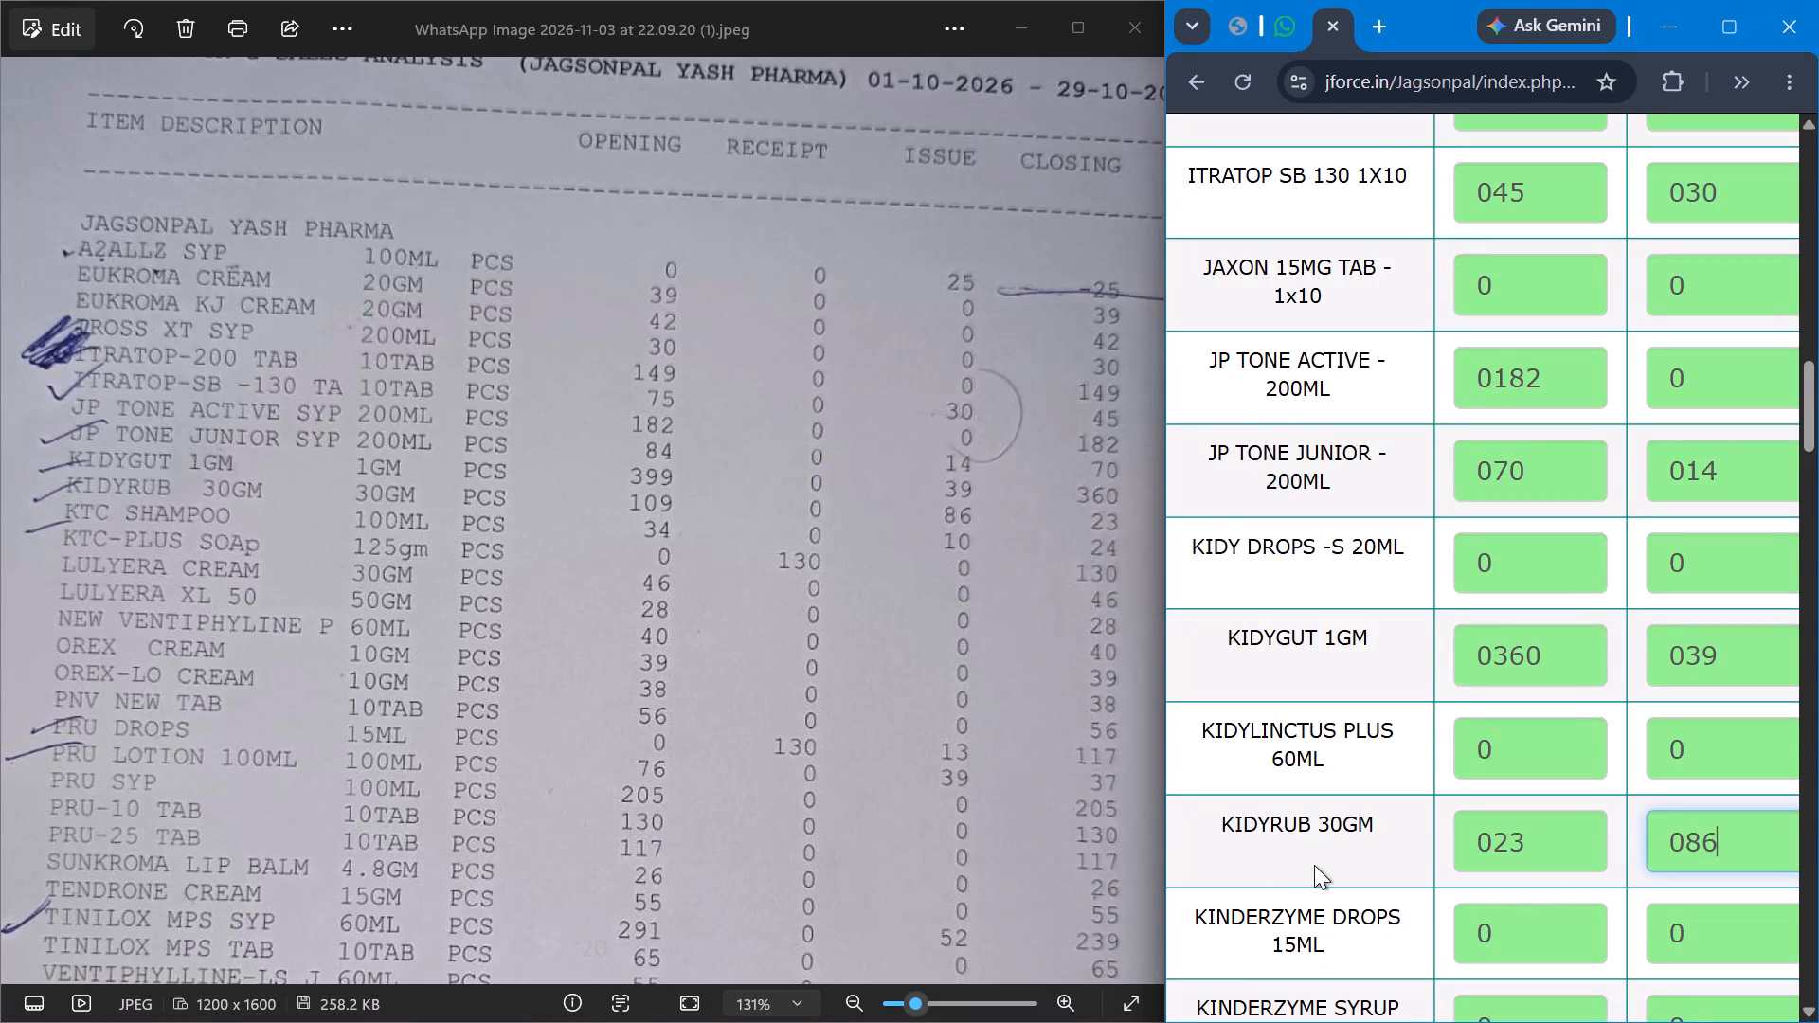
Enter closing units of 46 for LULYERA CREAM 30GM and 28 for LULYERA XL 50.
{"action": "scroll", "coordinate": [1314, 865], "scroll_direction": "down", "scroll_amount": 6}
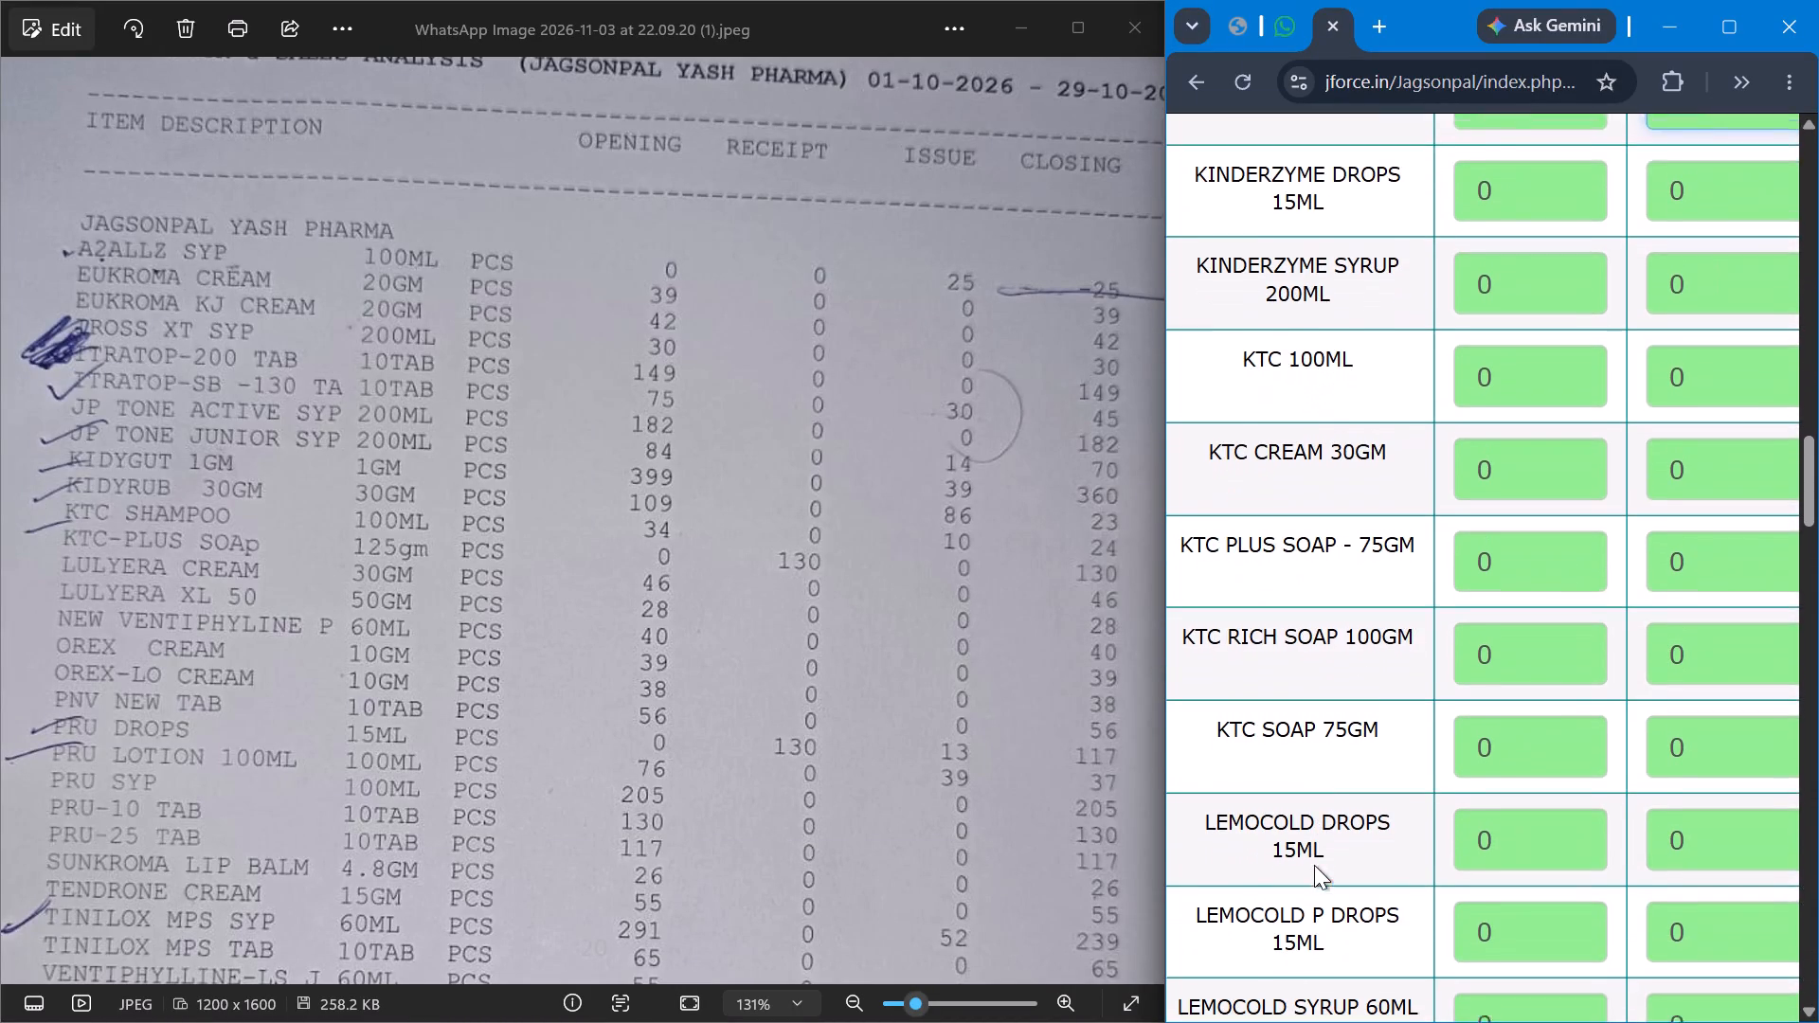
{"action": "scroll", "coordinate": [1314, 865], "scroll_direction": "down", "scroll_amount": 1}
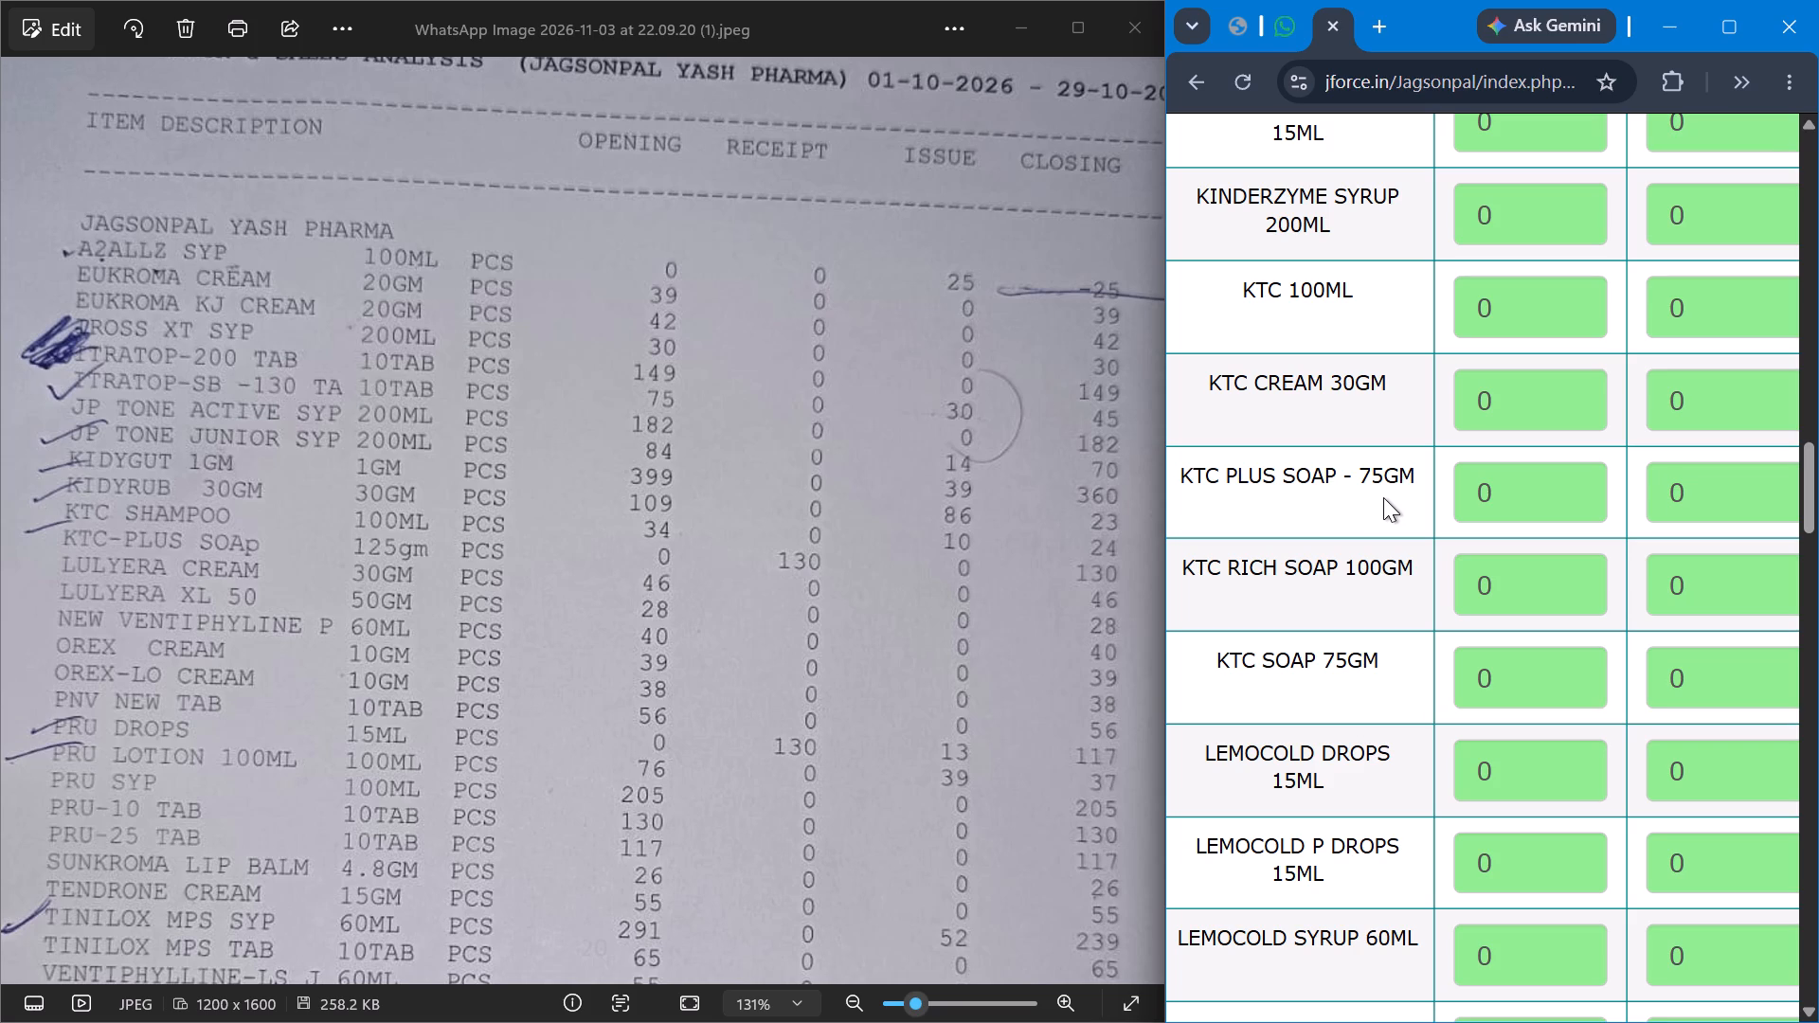
{"action": "scroll", "coordinate": [1298, 896], "scroll_direction": "down", "scroll_amount": 2}
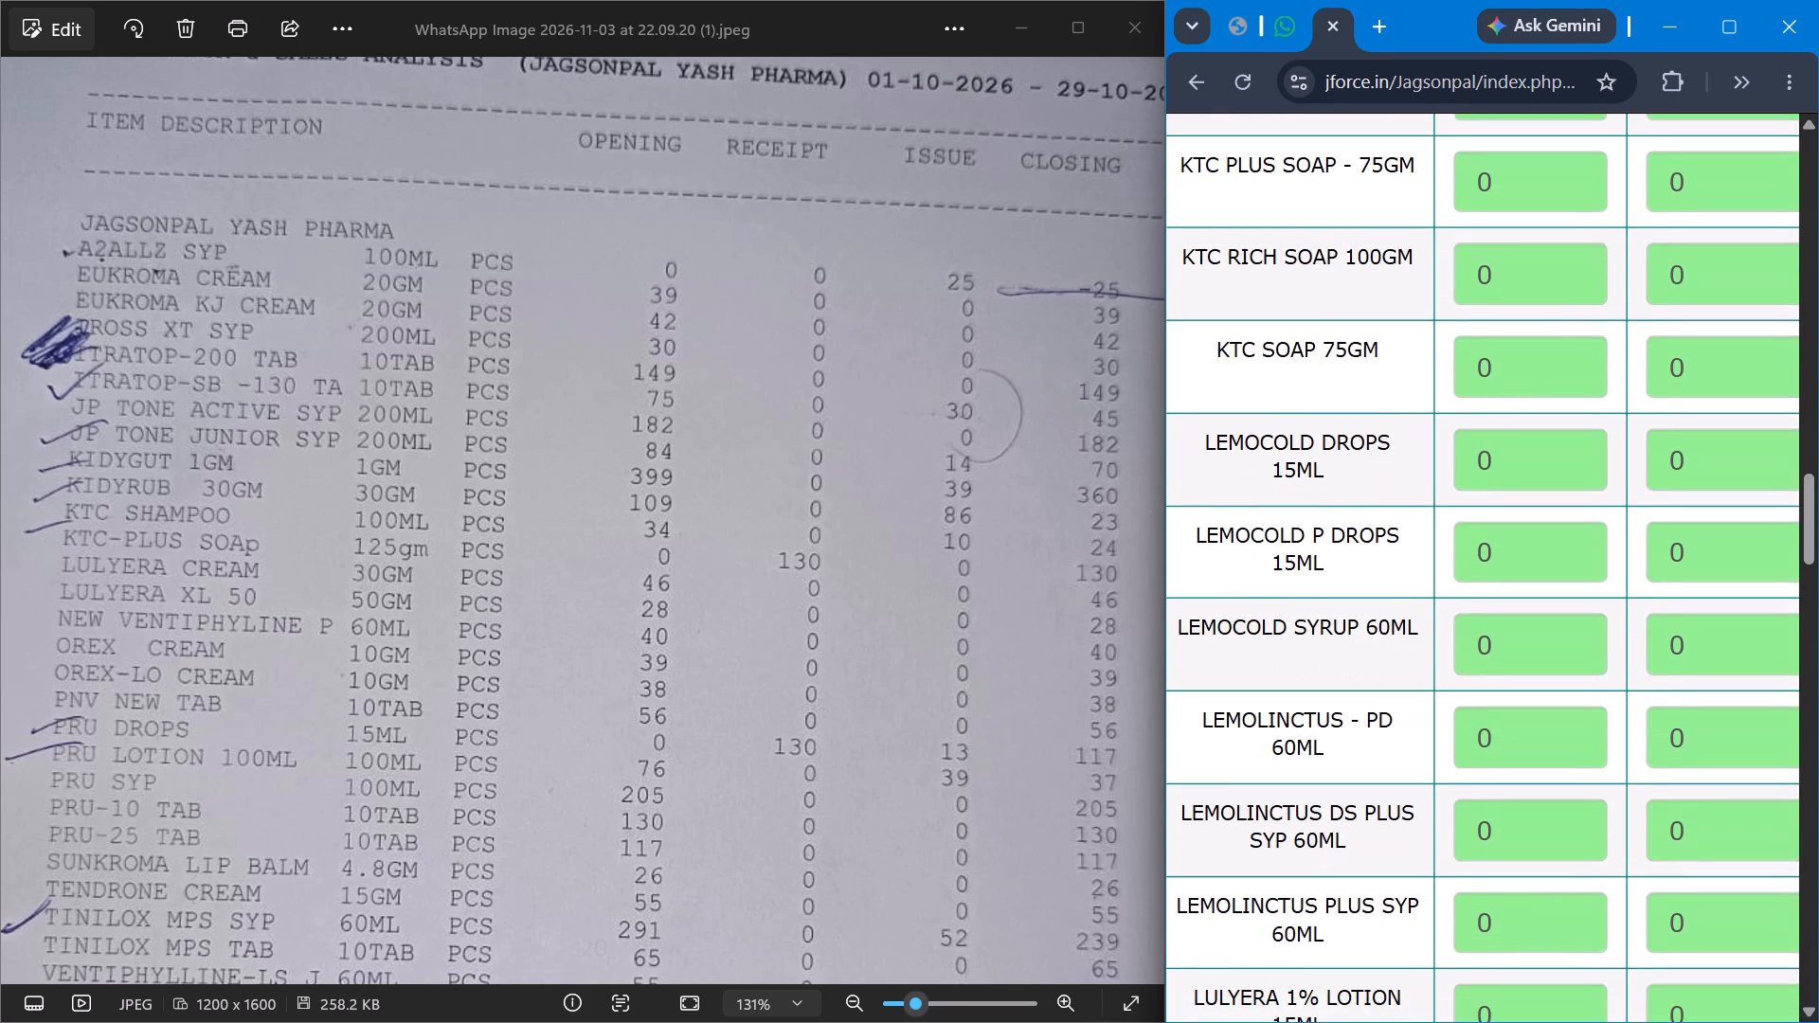
{"action": "scroll", "coordinate": [1298, 896], "scroll_direction": "down", "scroll_amount": 3}
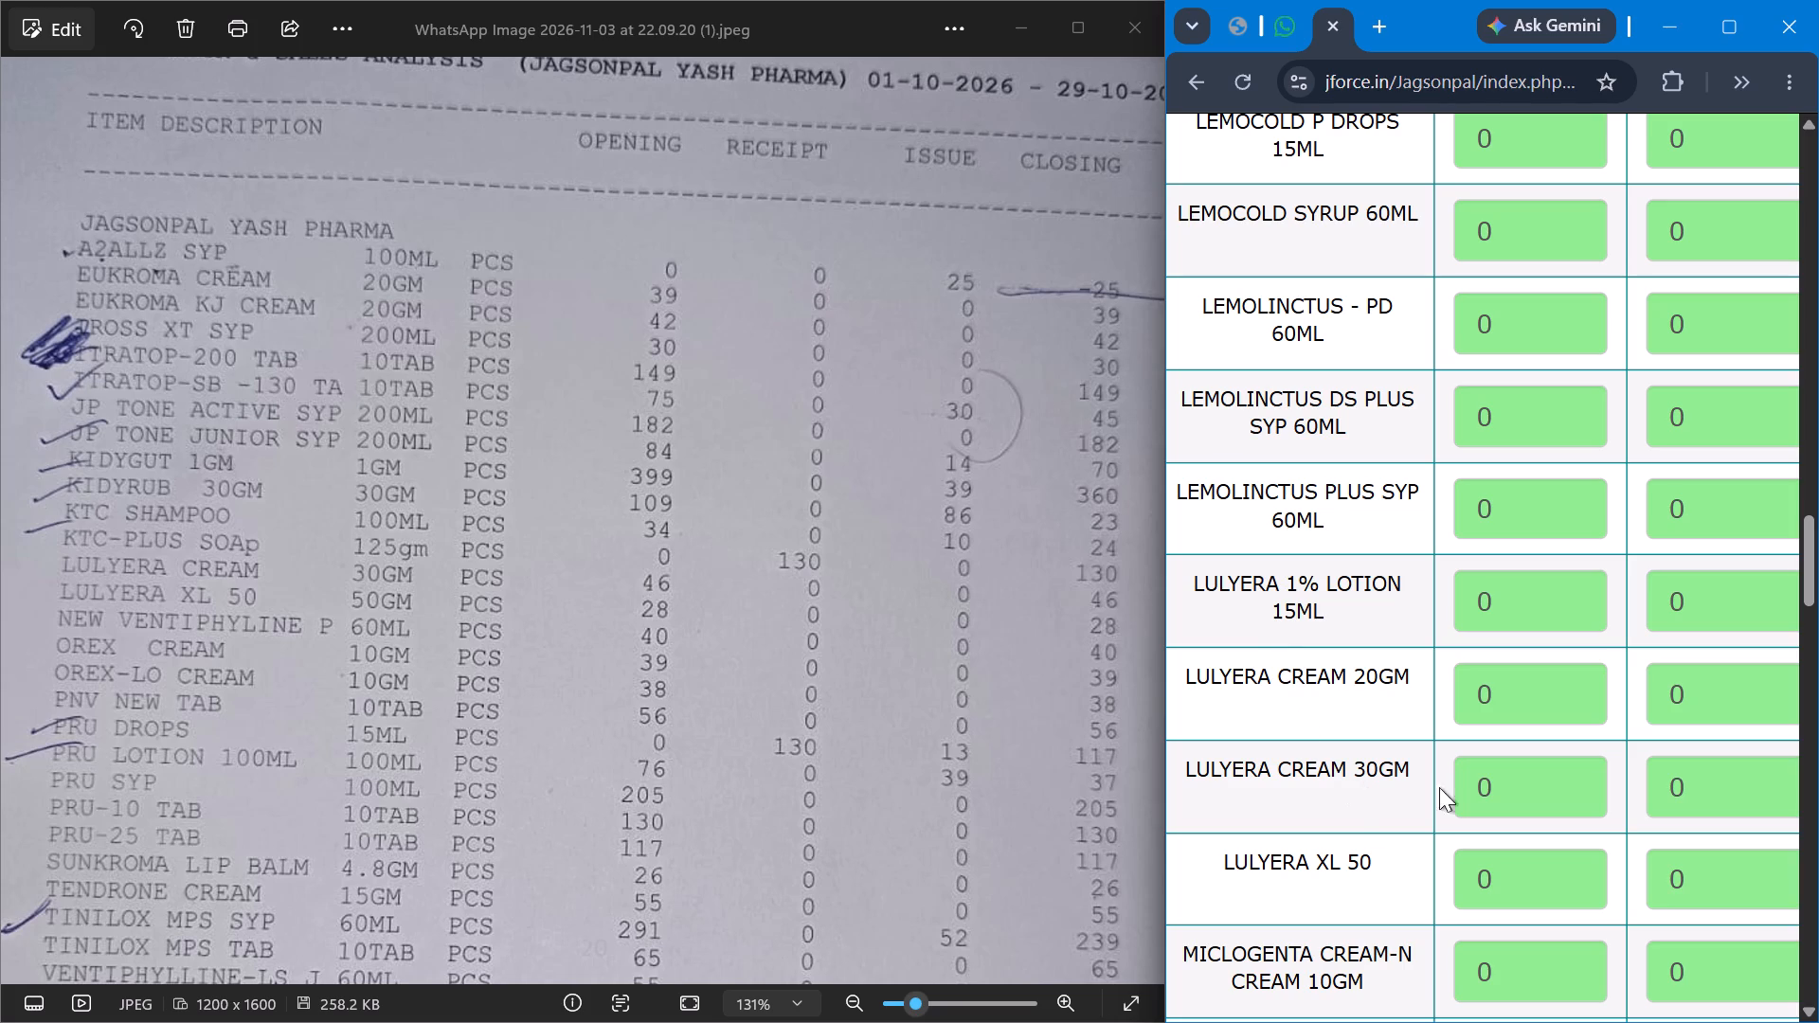
{"action": "left_click", "coordinate": [1513, 790]}
{"action": "type", "text": "46"}
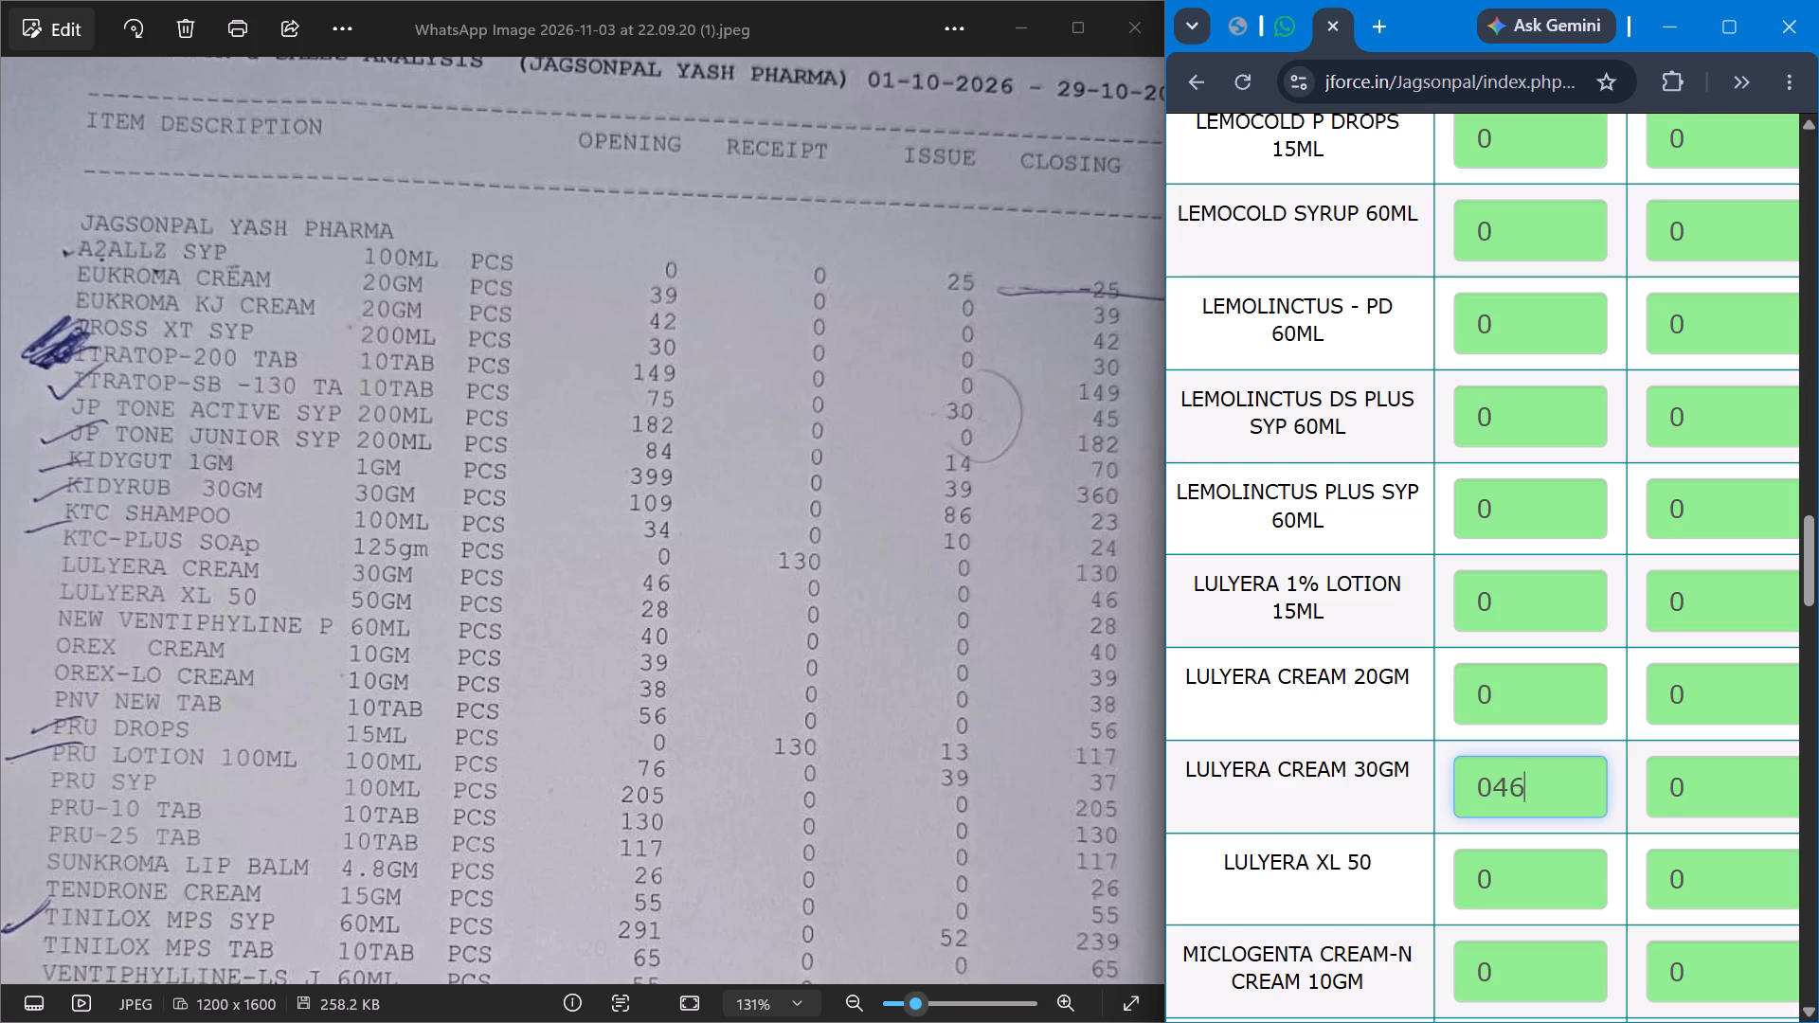
{"action": "scroll", "coordinate": [1340, 858], "scroll_direction": "down", "scroll_amount": 1}
{"action": "left_click", "coordinate": [1522, 757]}
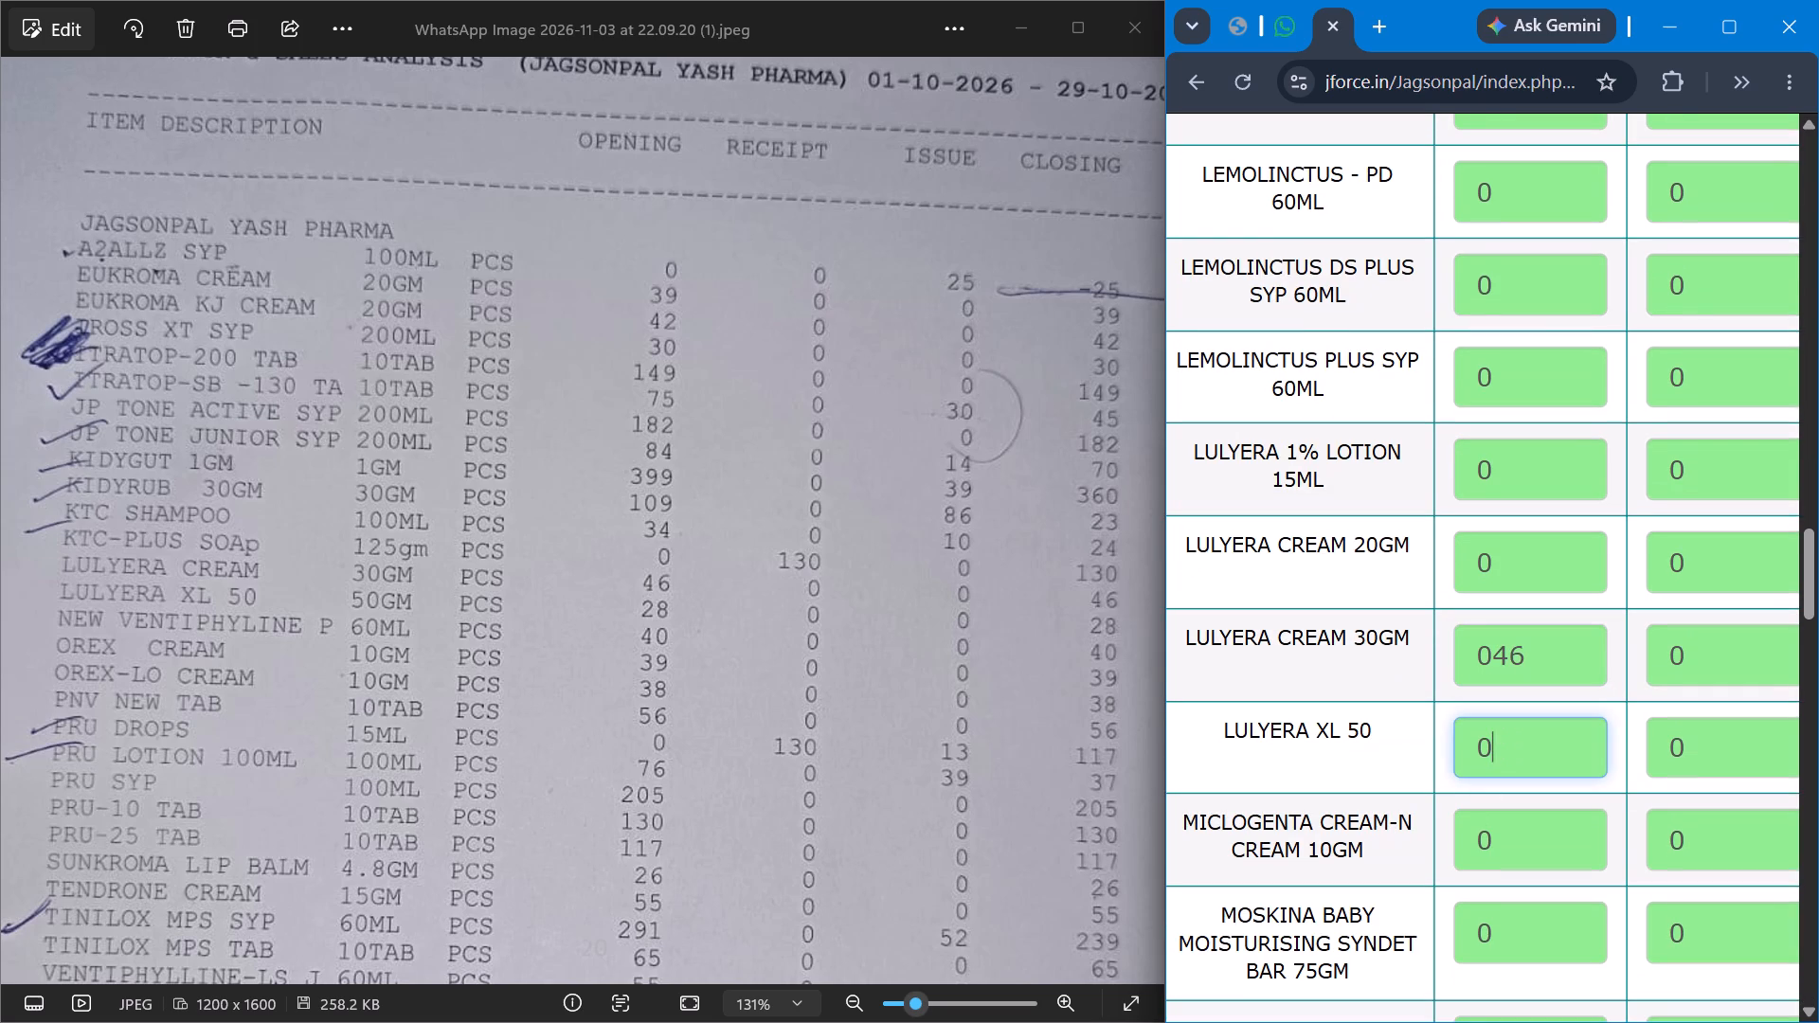
{"action": "type", "text": "28"}
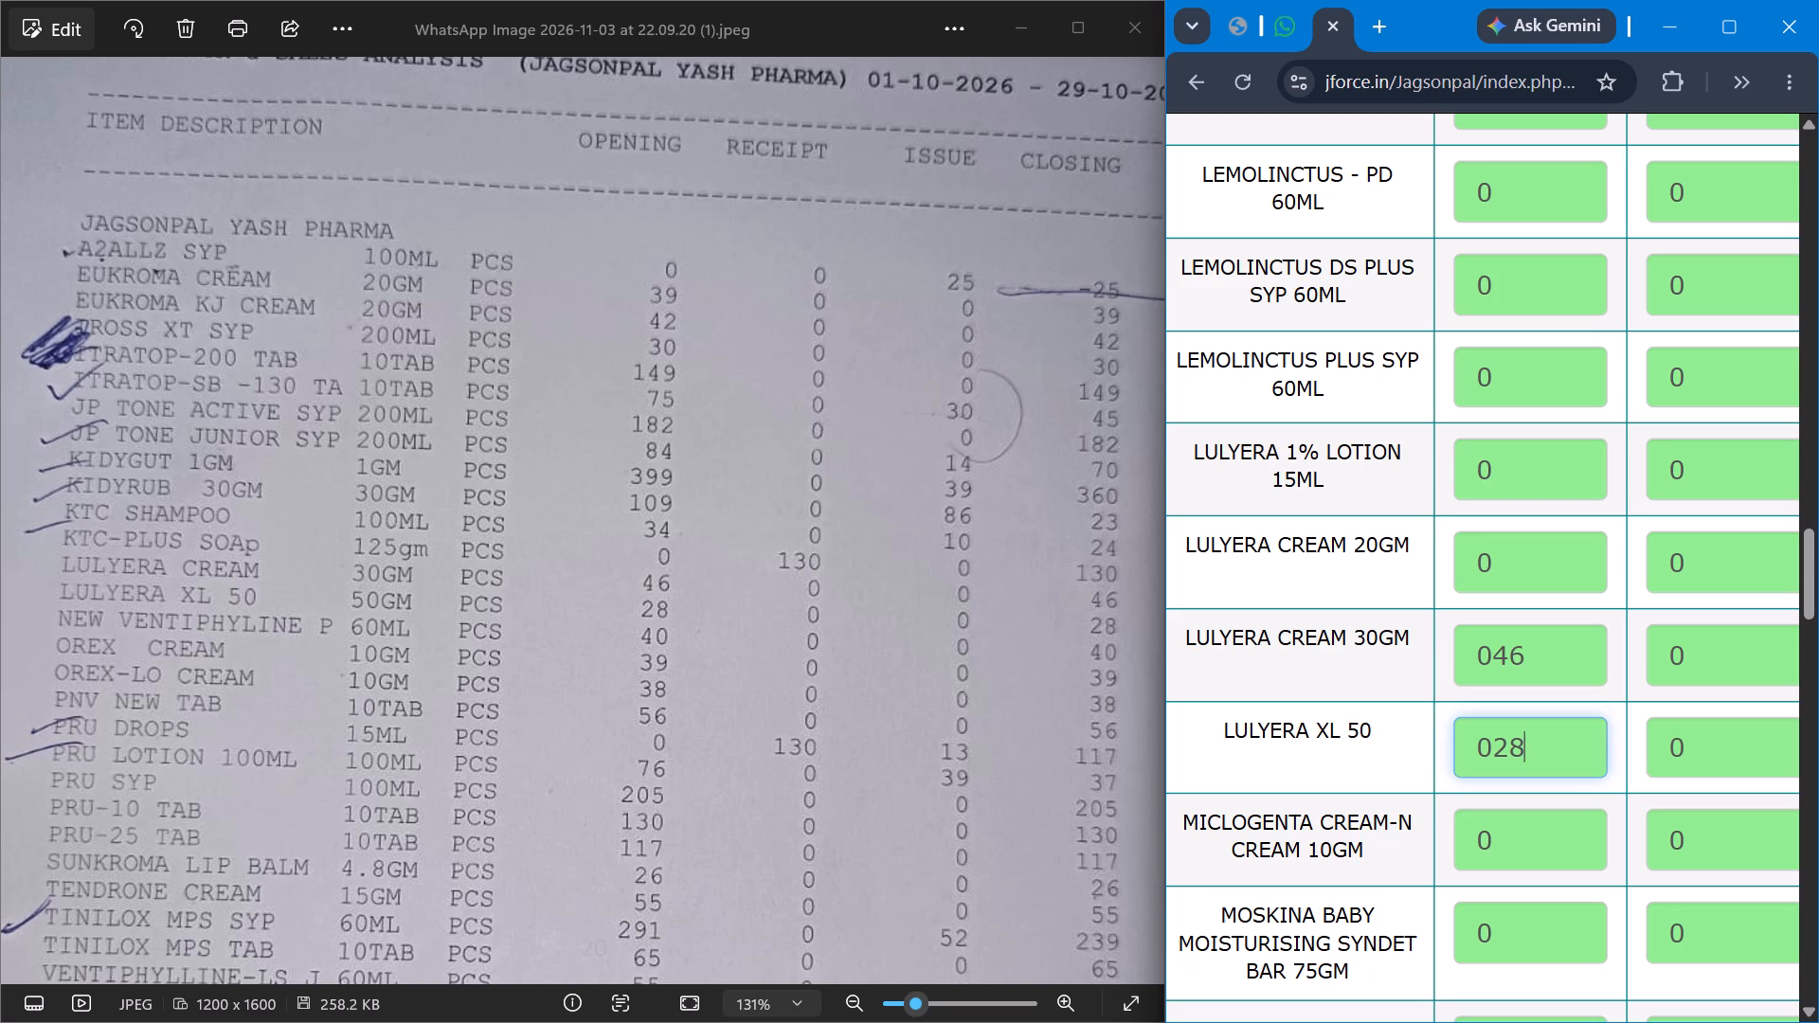
Enter closing units of 40 for NEW VENTIPHYLLINE PD 60ML.
{"action": "scroll", "coordinate": [1264, 885], "scroll_direction": "down", "scroll_amount": 3}
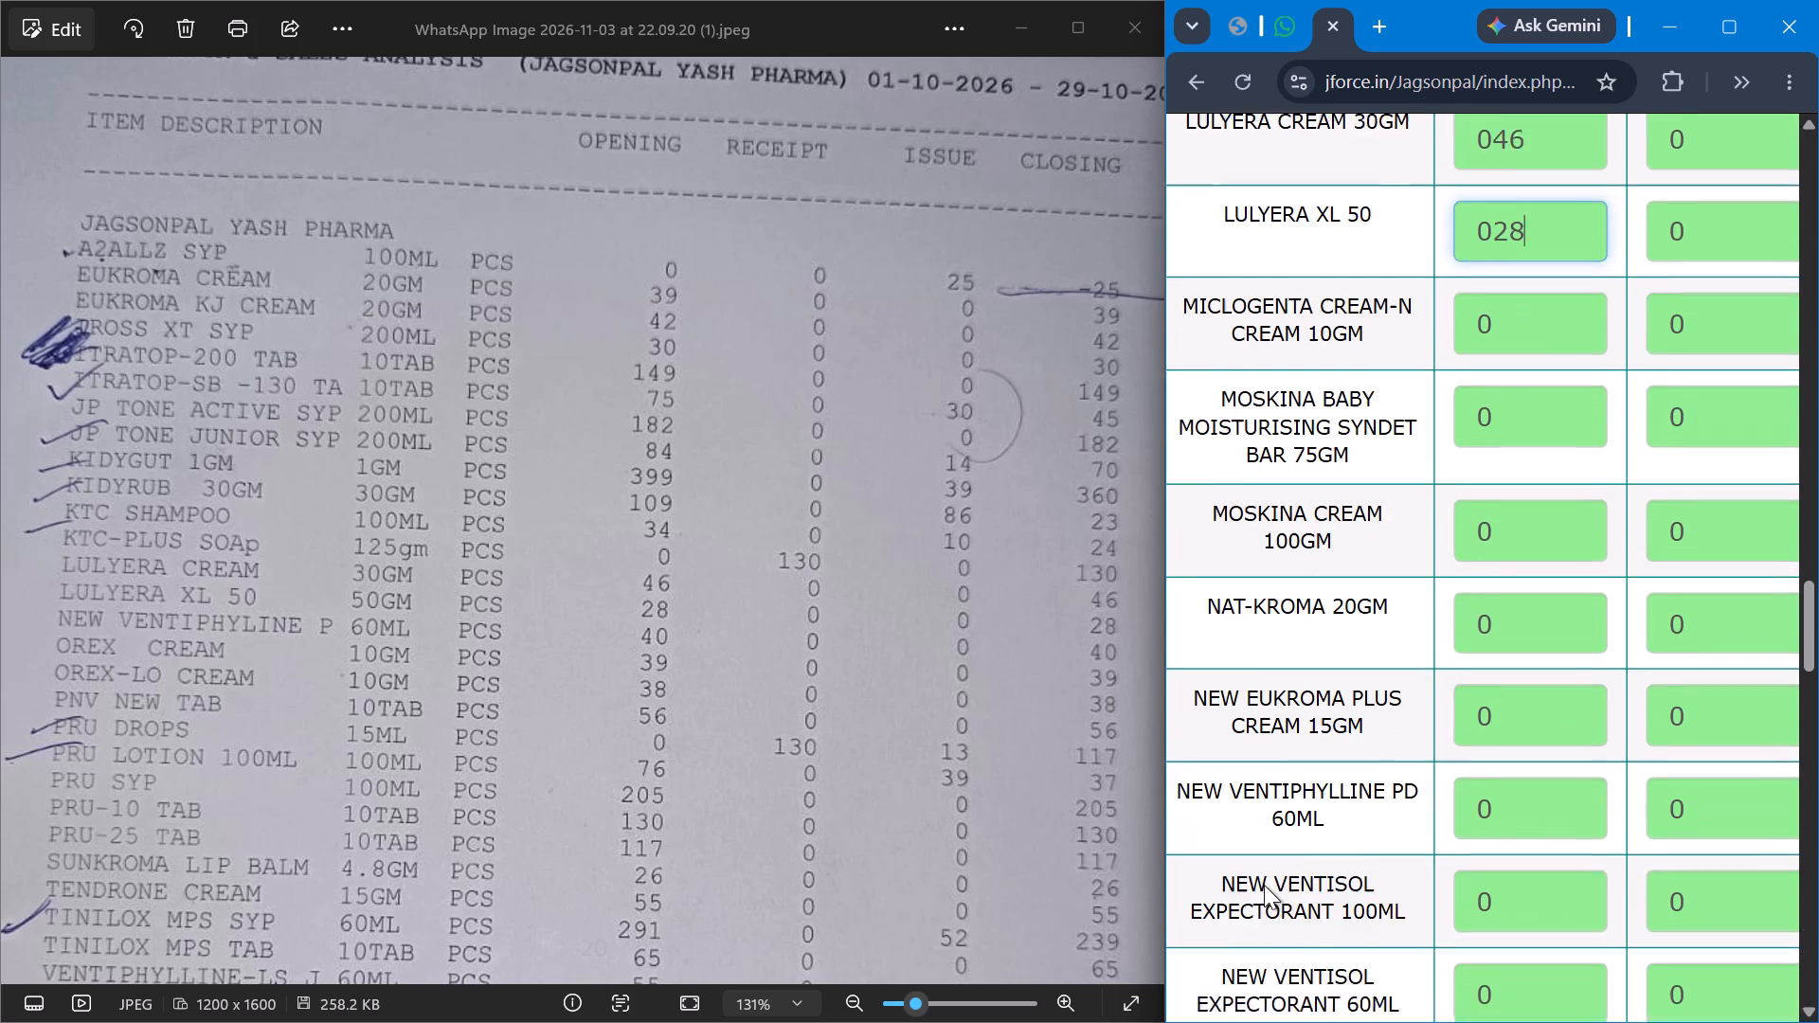
{"action": "scroll", "coordinate": [1264, 885], "scroll_direction": "down", "scroll_amount": 4}
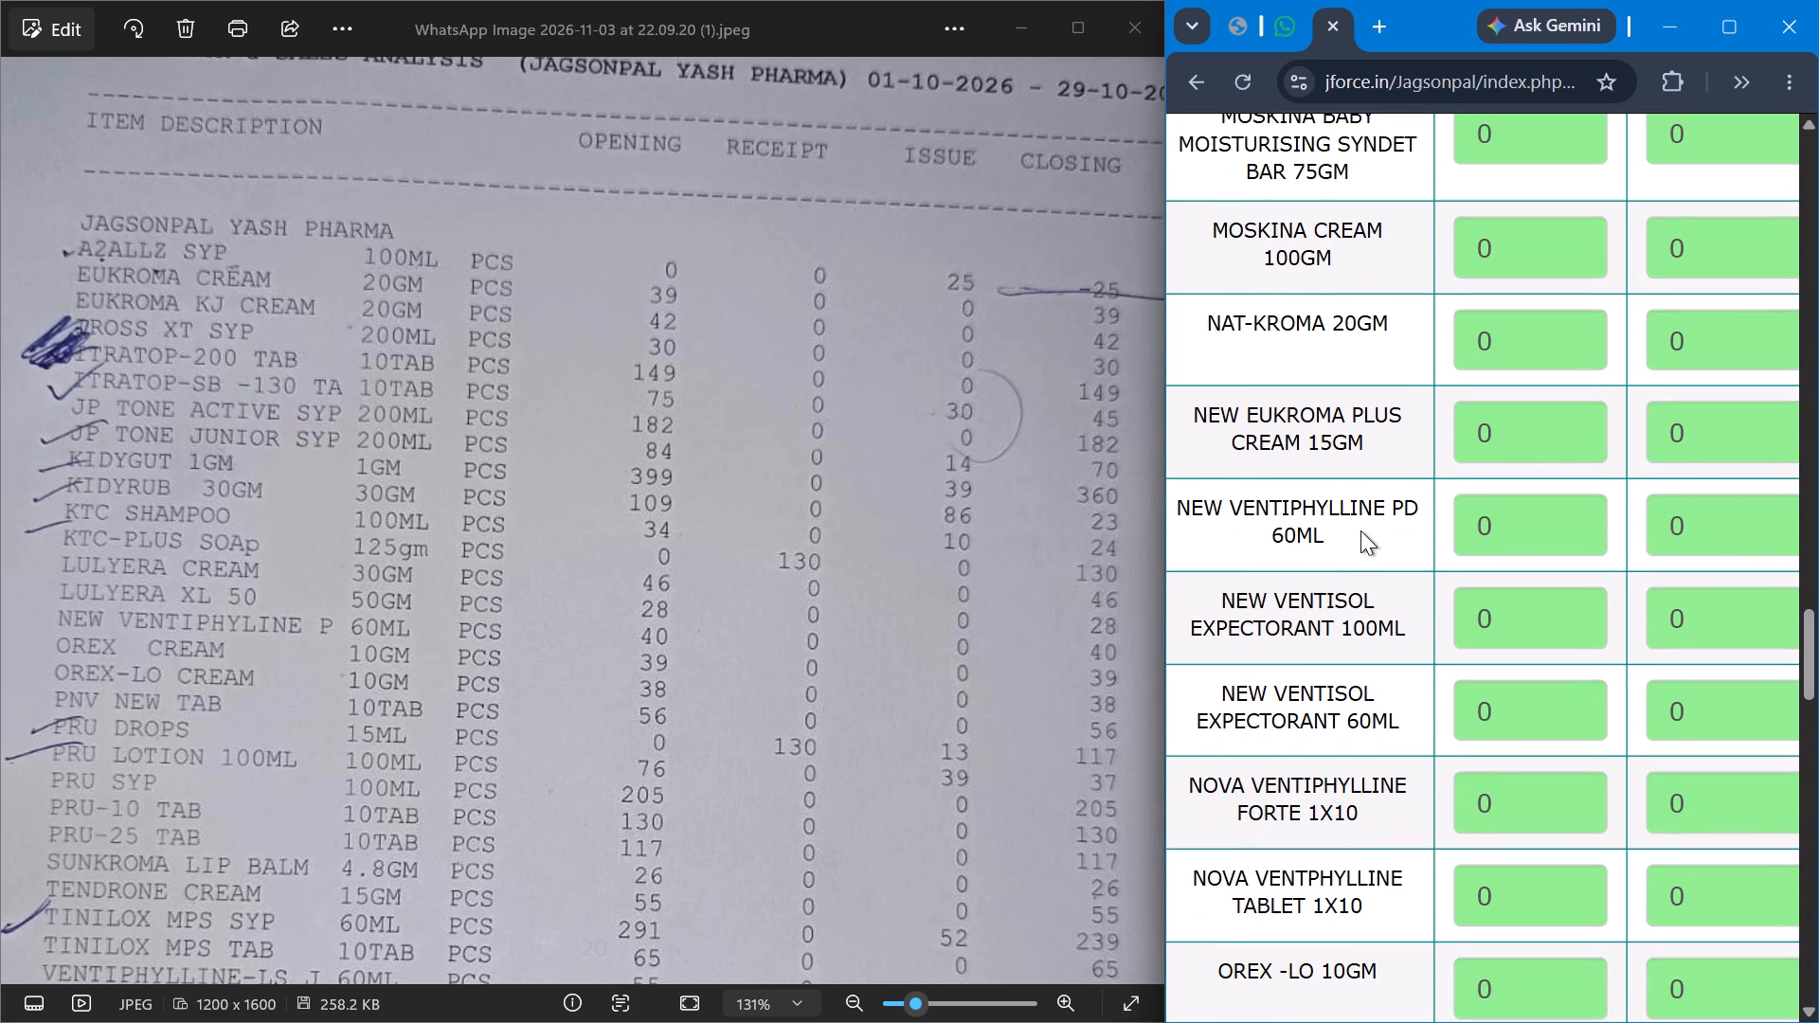
{"action": "left_click", "coordinate": [1526, 529]}
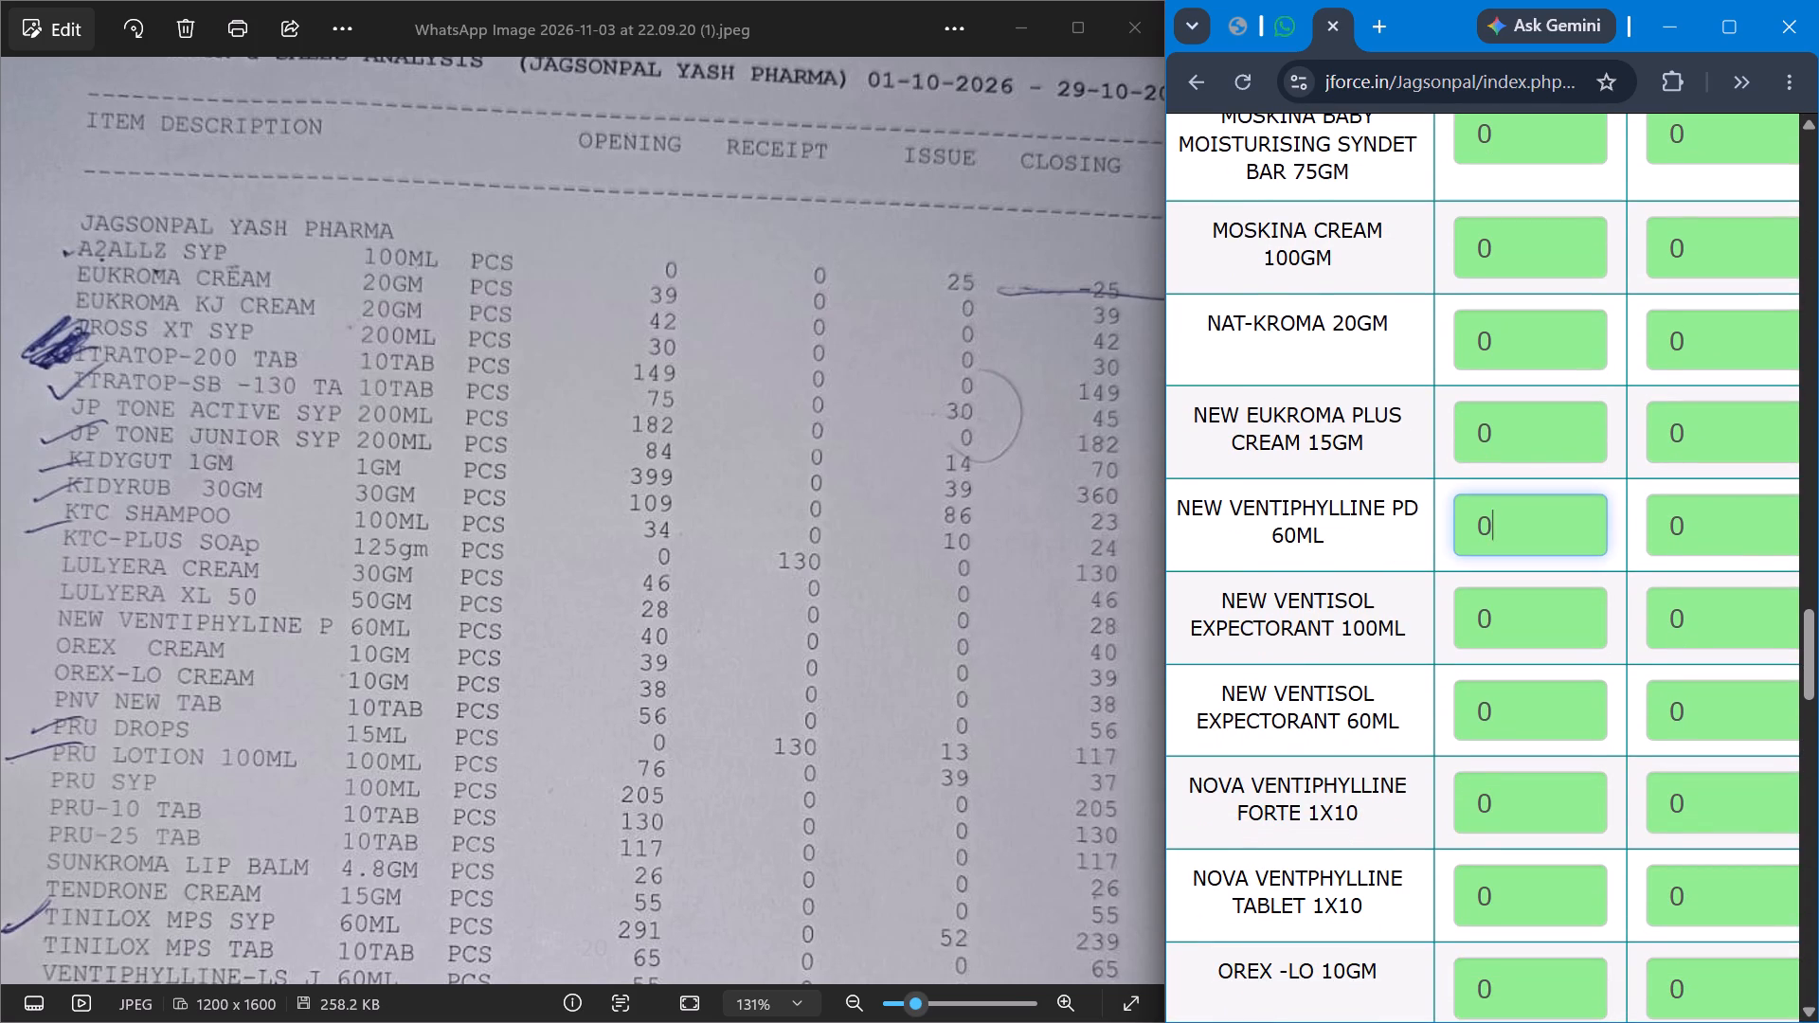
{"action": "type", "text": "40"}
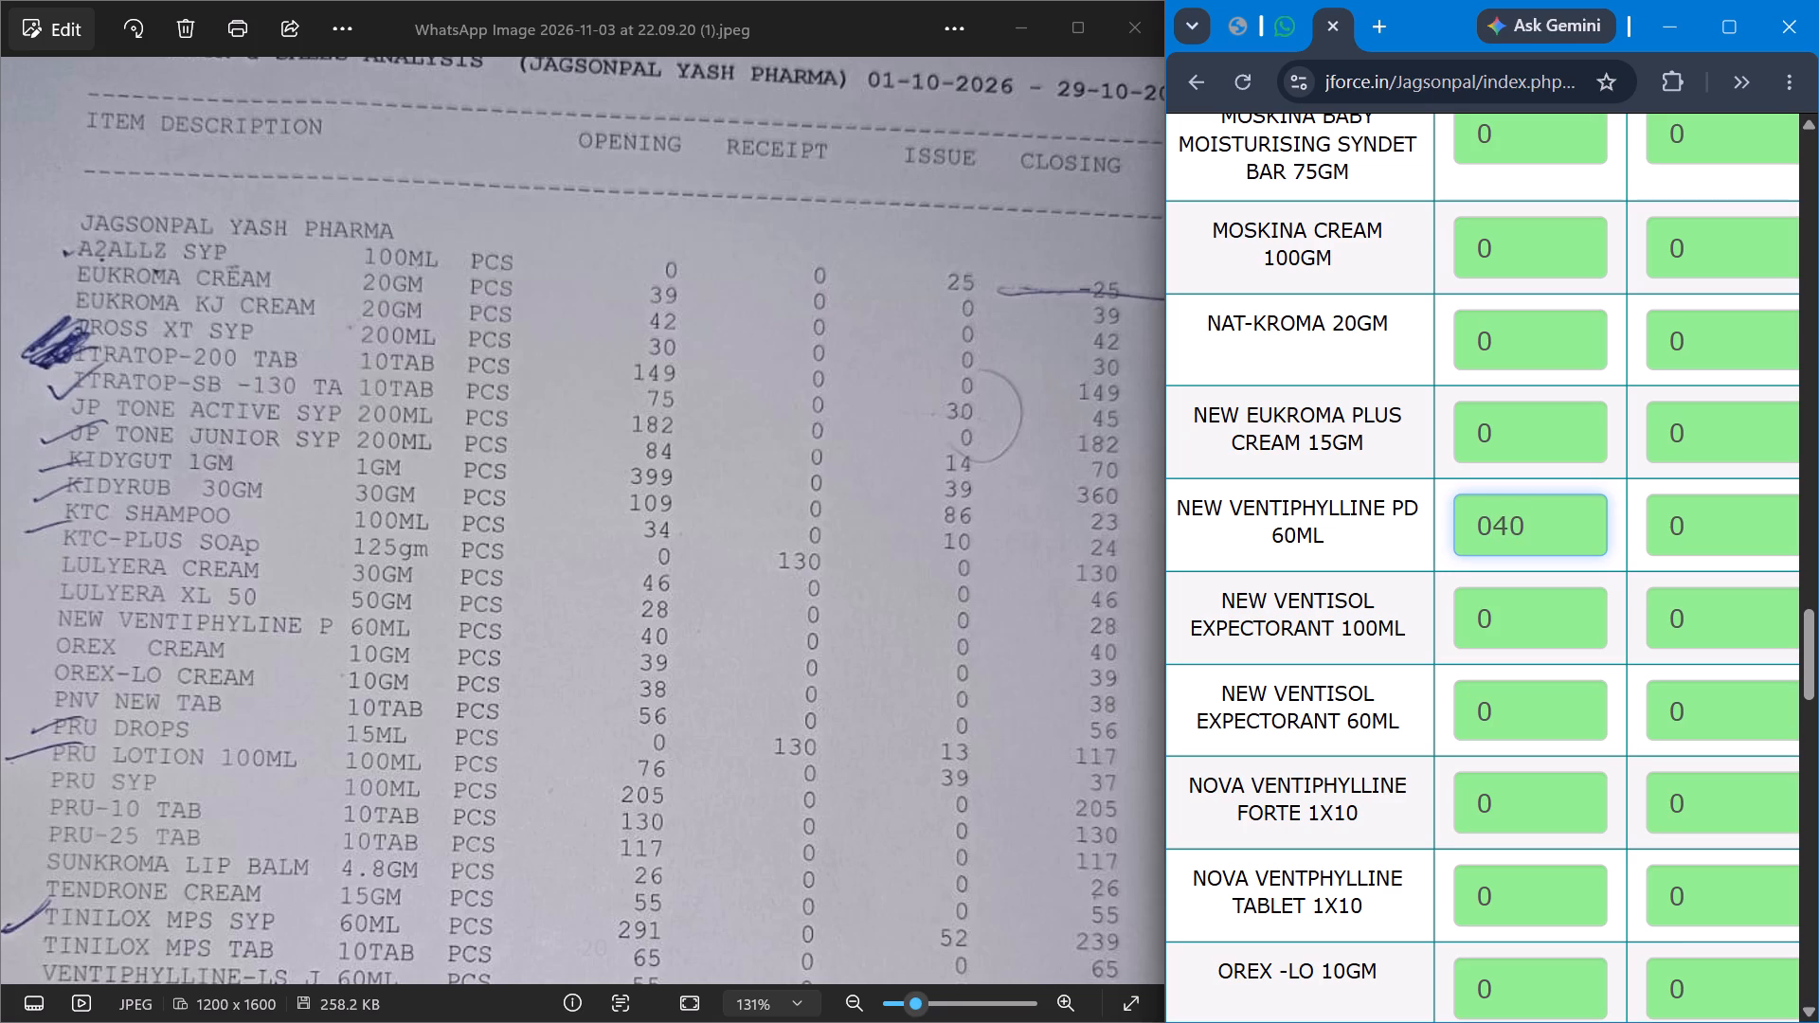
Enter closing units of 39 for OREX CREAM 10GM and 38 for OREX -LO 10GM.
{"action": "scroll", "coordinate": [1370, 741], "scroll_direction": "down", "scroll_amount": 2}
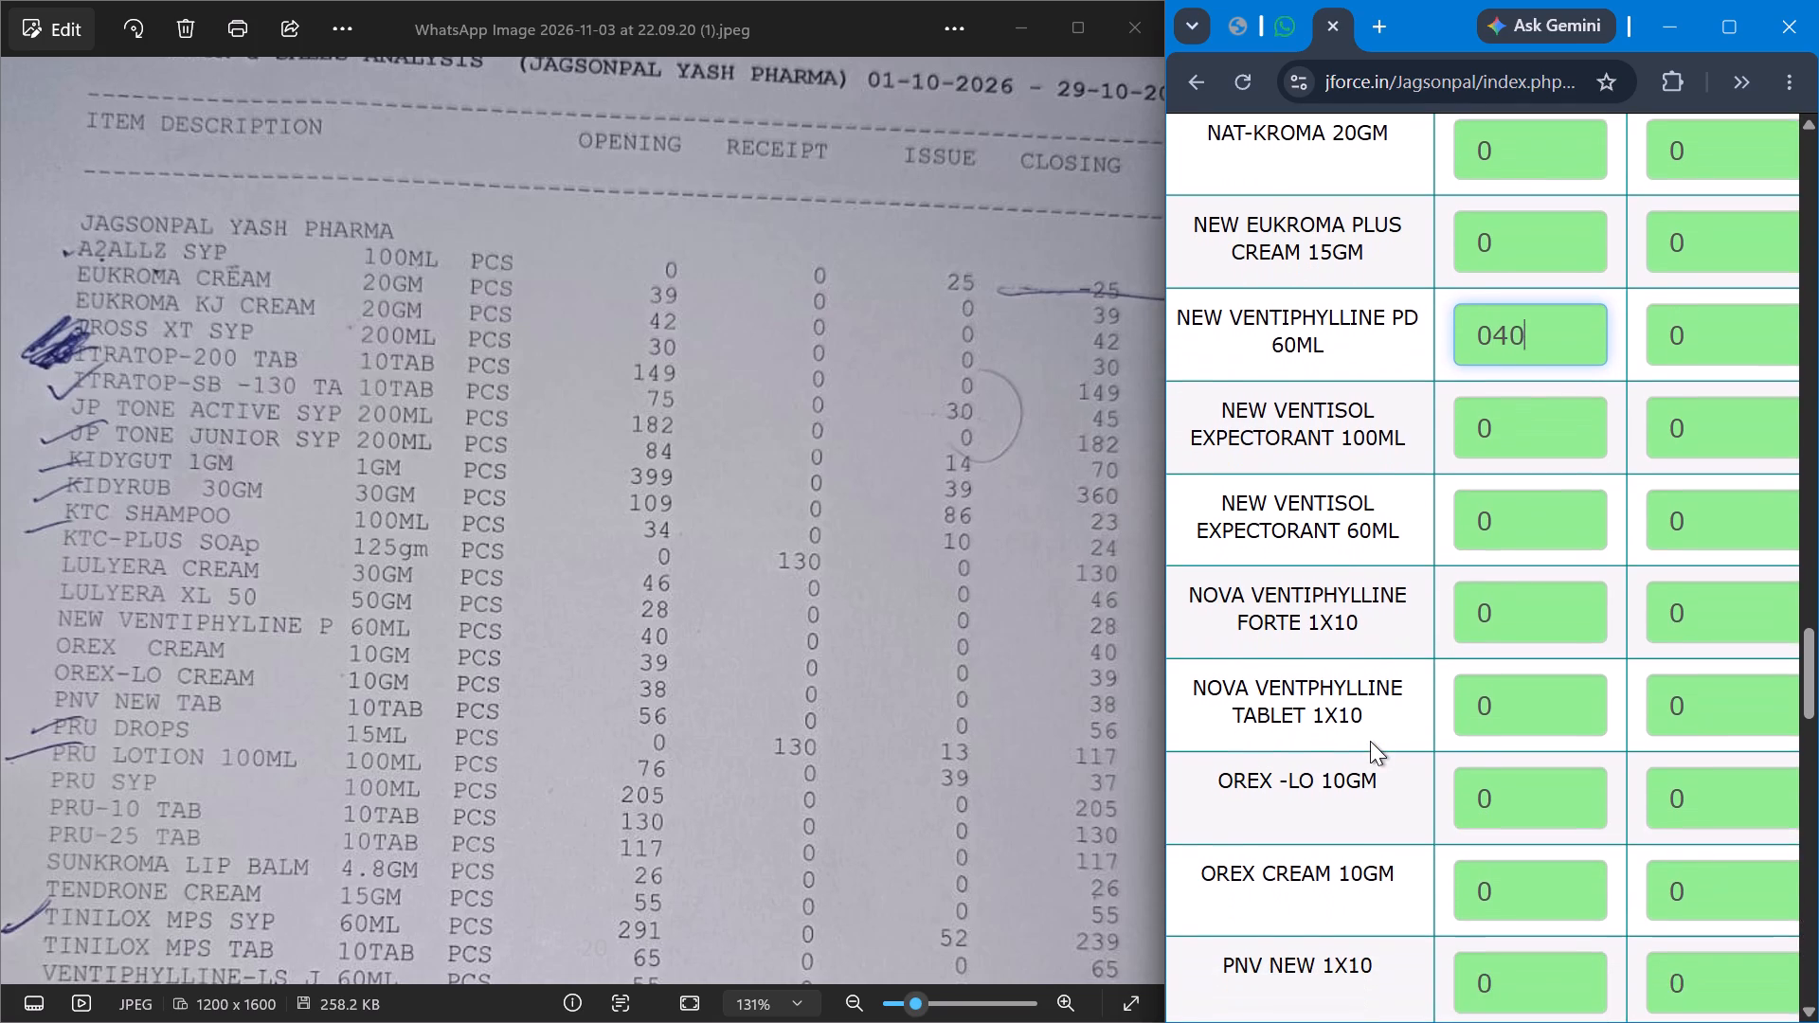
{"action": "scroll", "coordinate": [1370, 741], "scroll_direction": "down", "scroll_amount": 1}
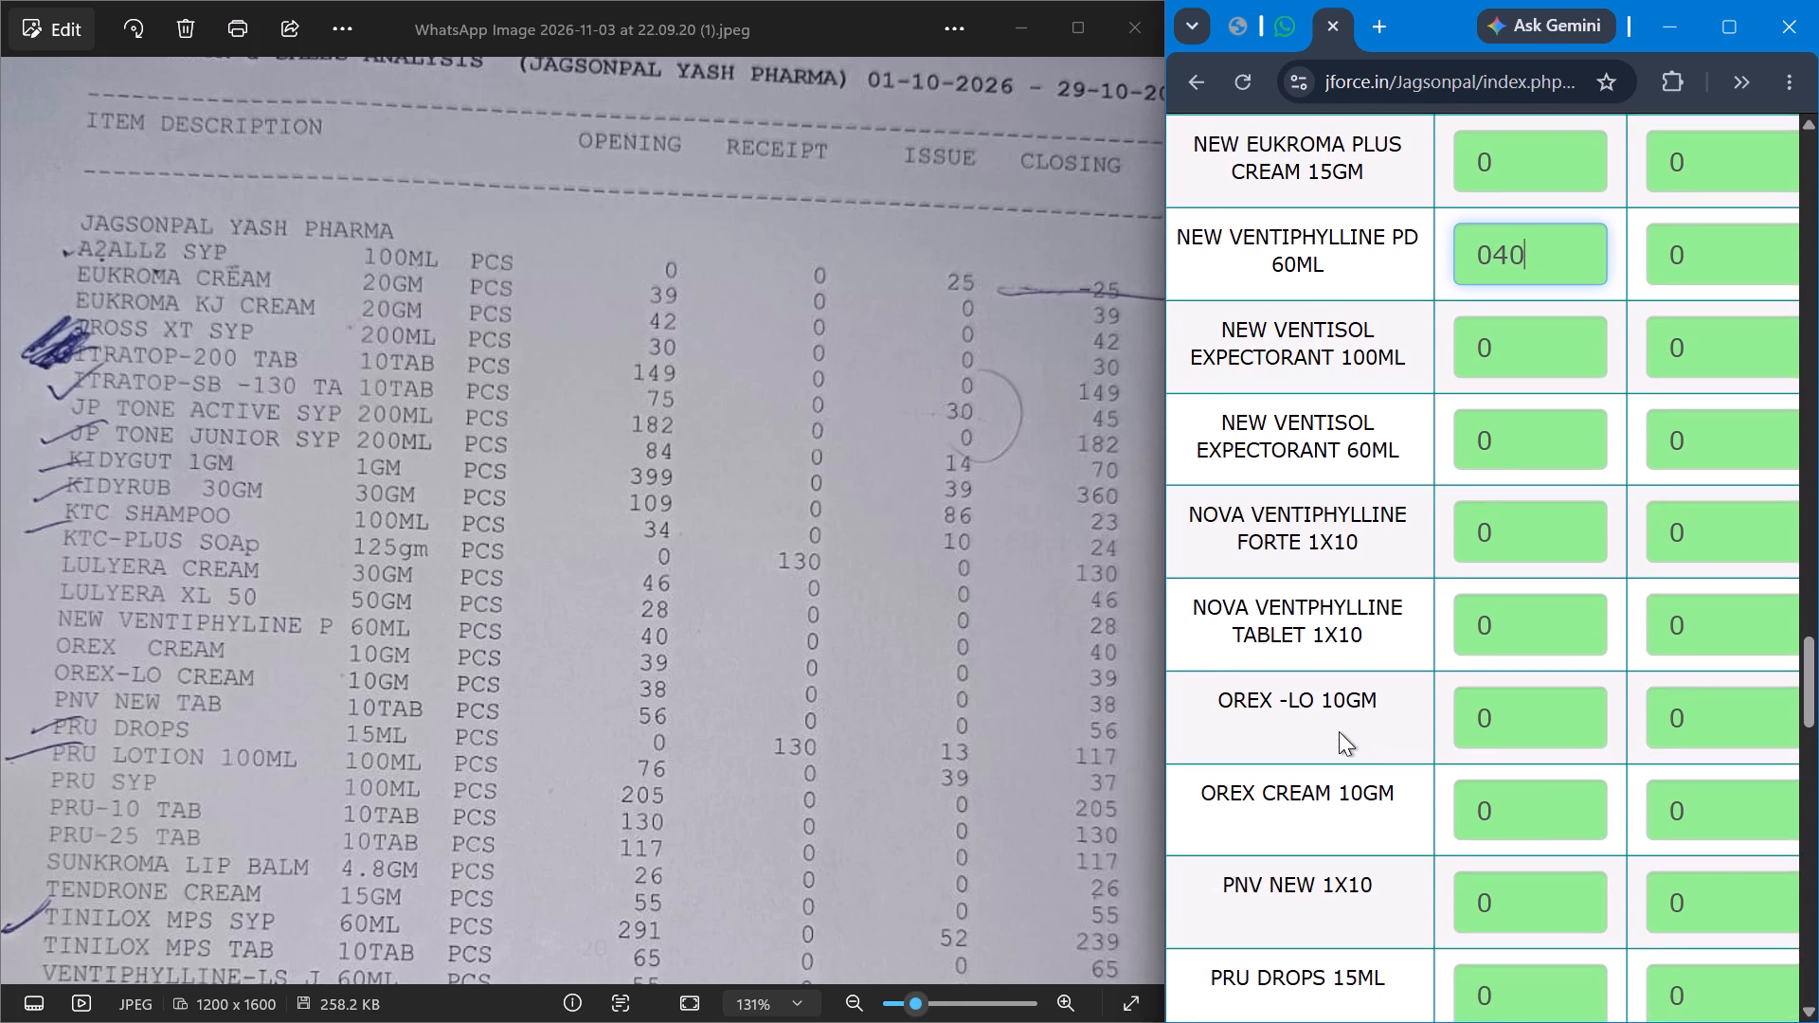
{"action": "scroll", "coordinate": [1337, 800], "scroll_direction": "down", "scroll_amount": 1}
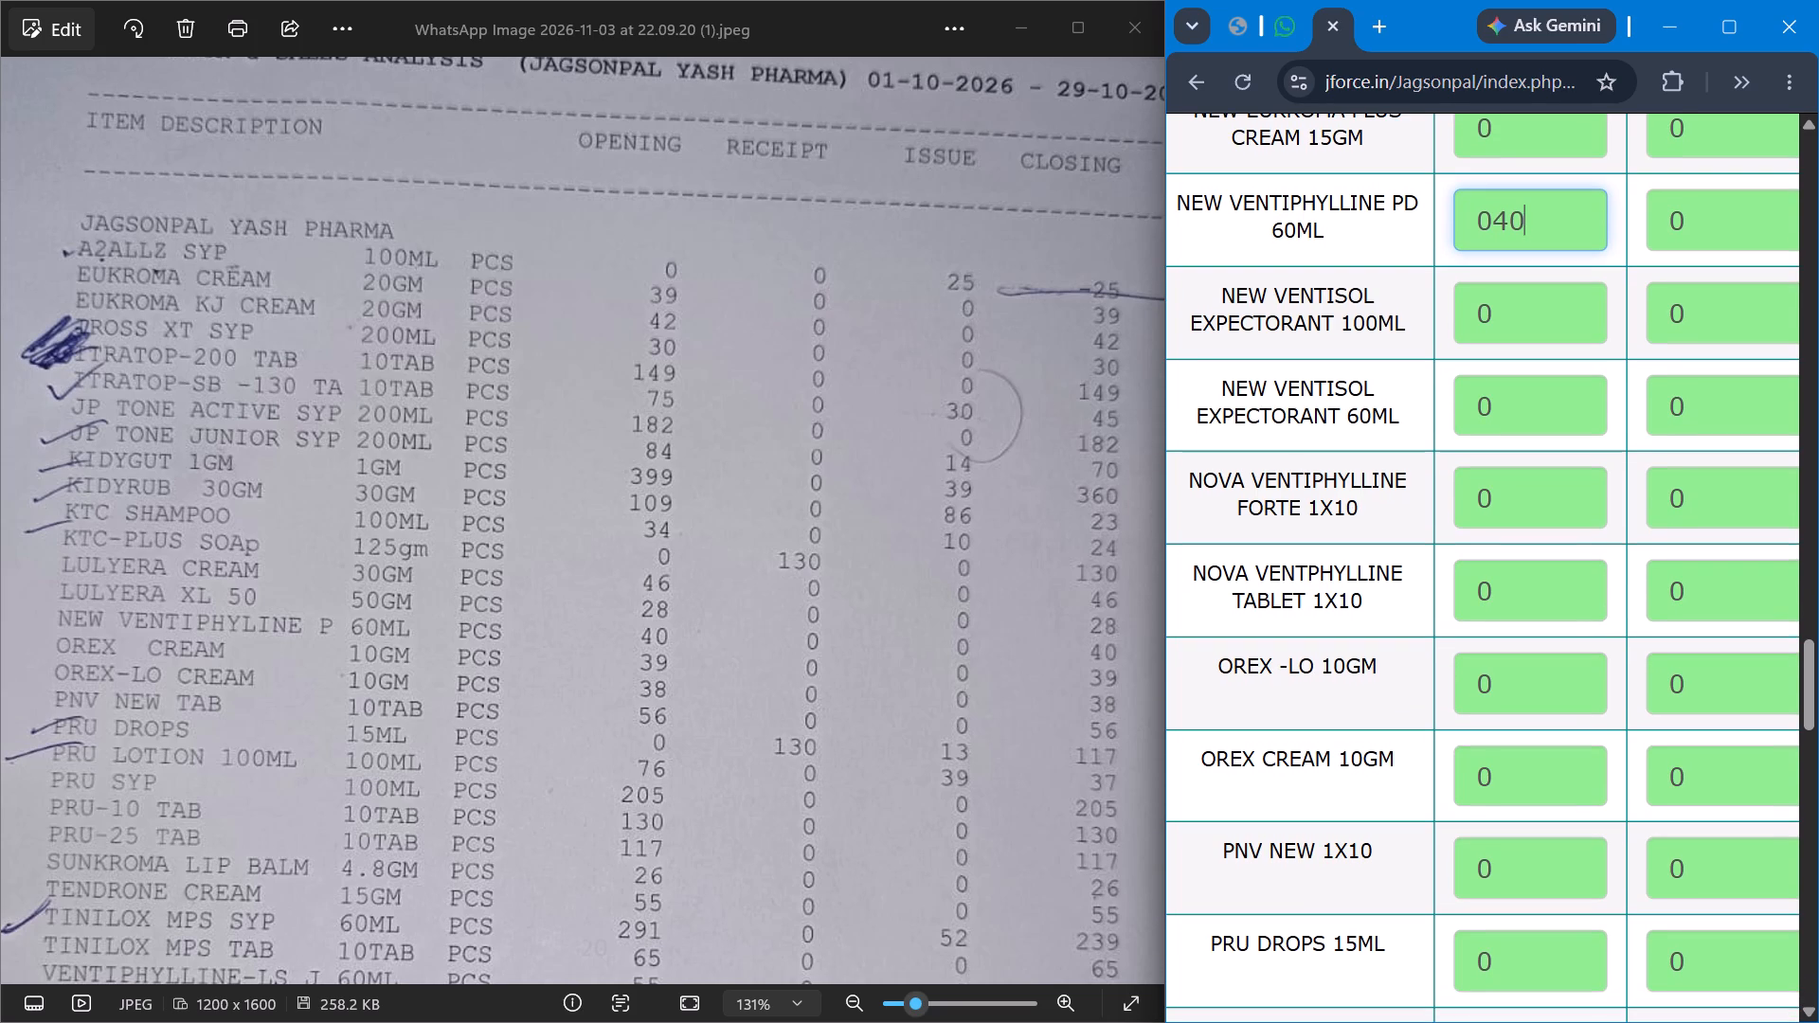
{"action": "left_click", "coordinate": [1526, 795]}
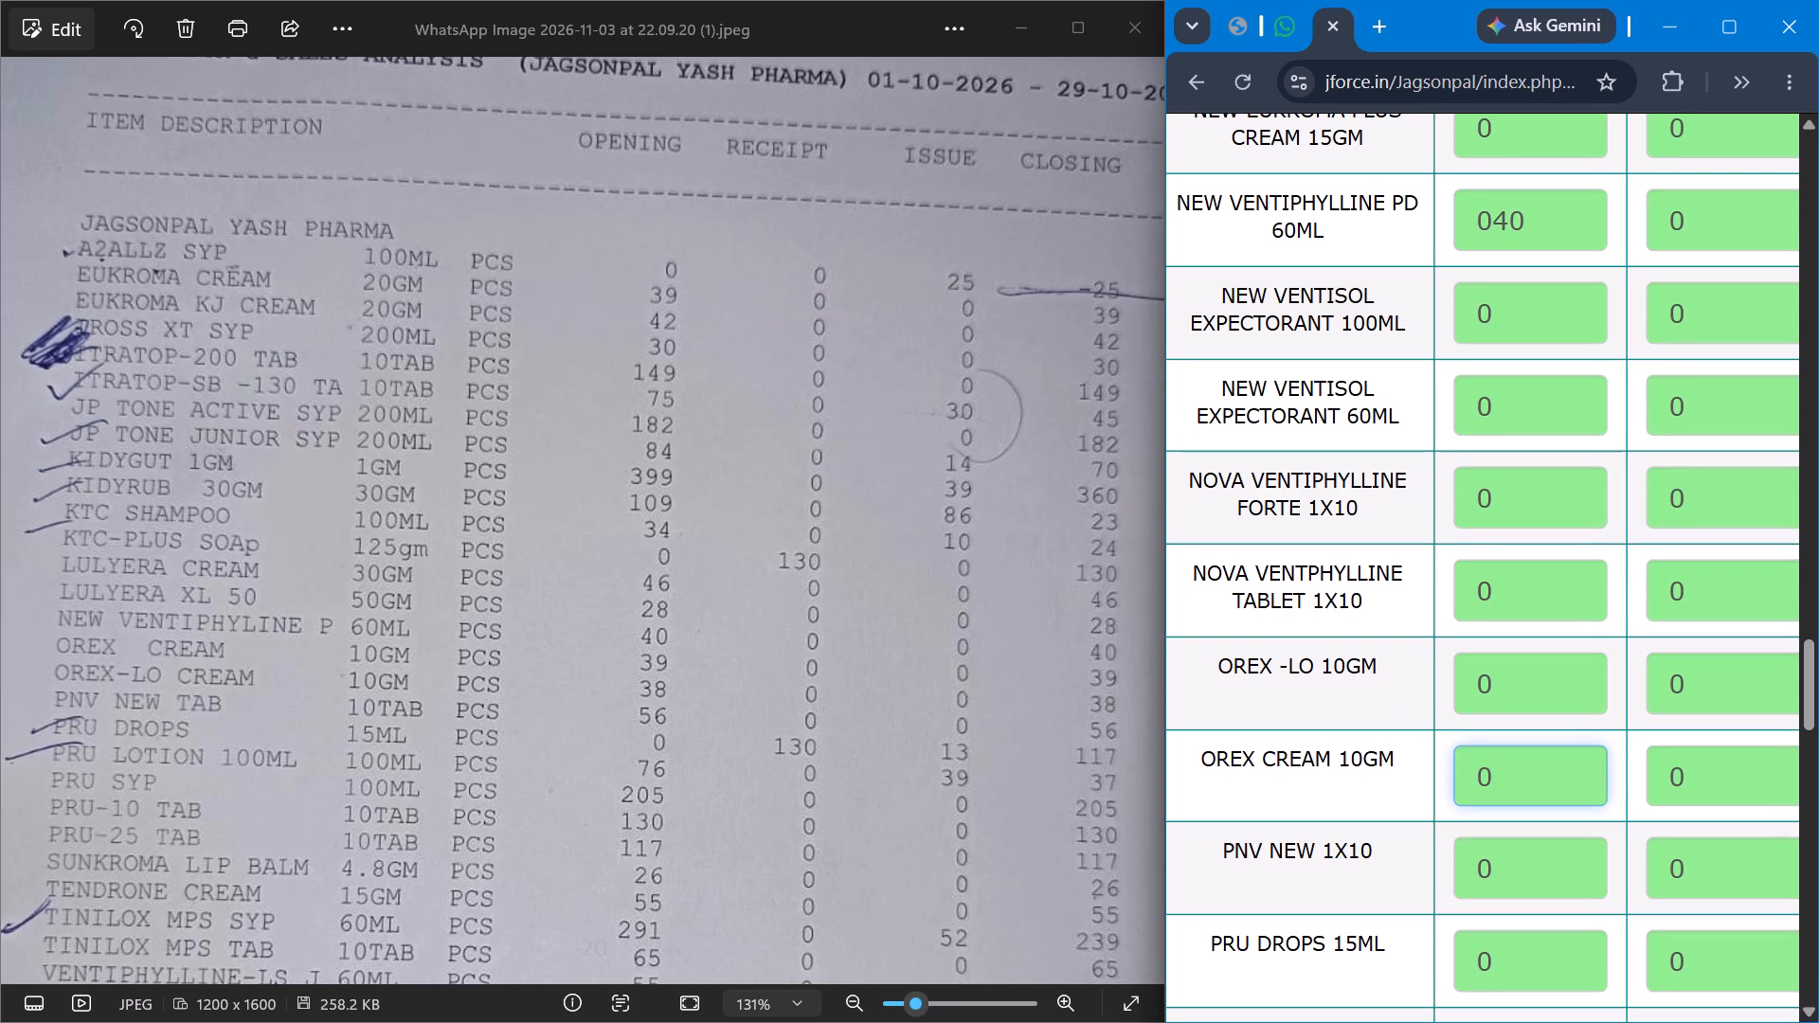
{"action": "type", "text": "39"}
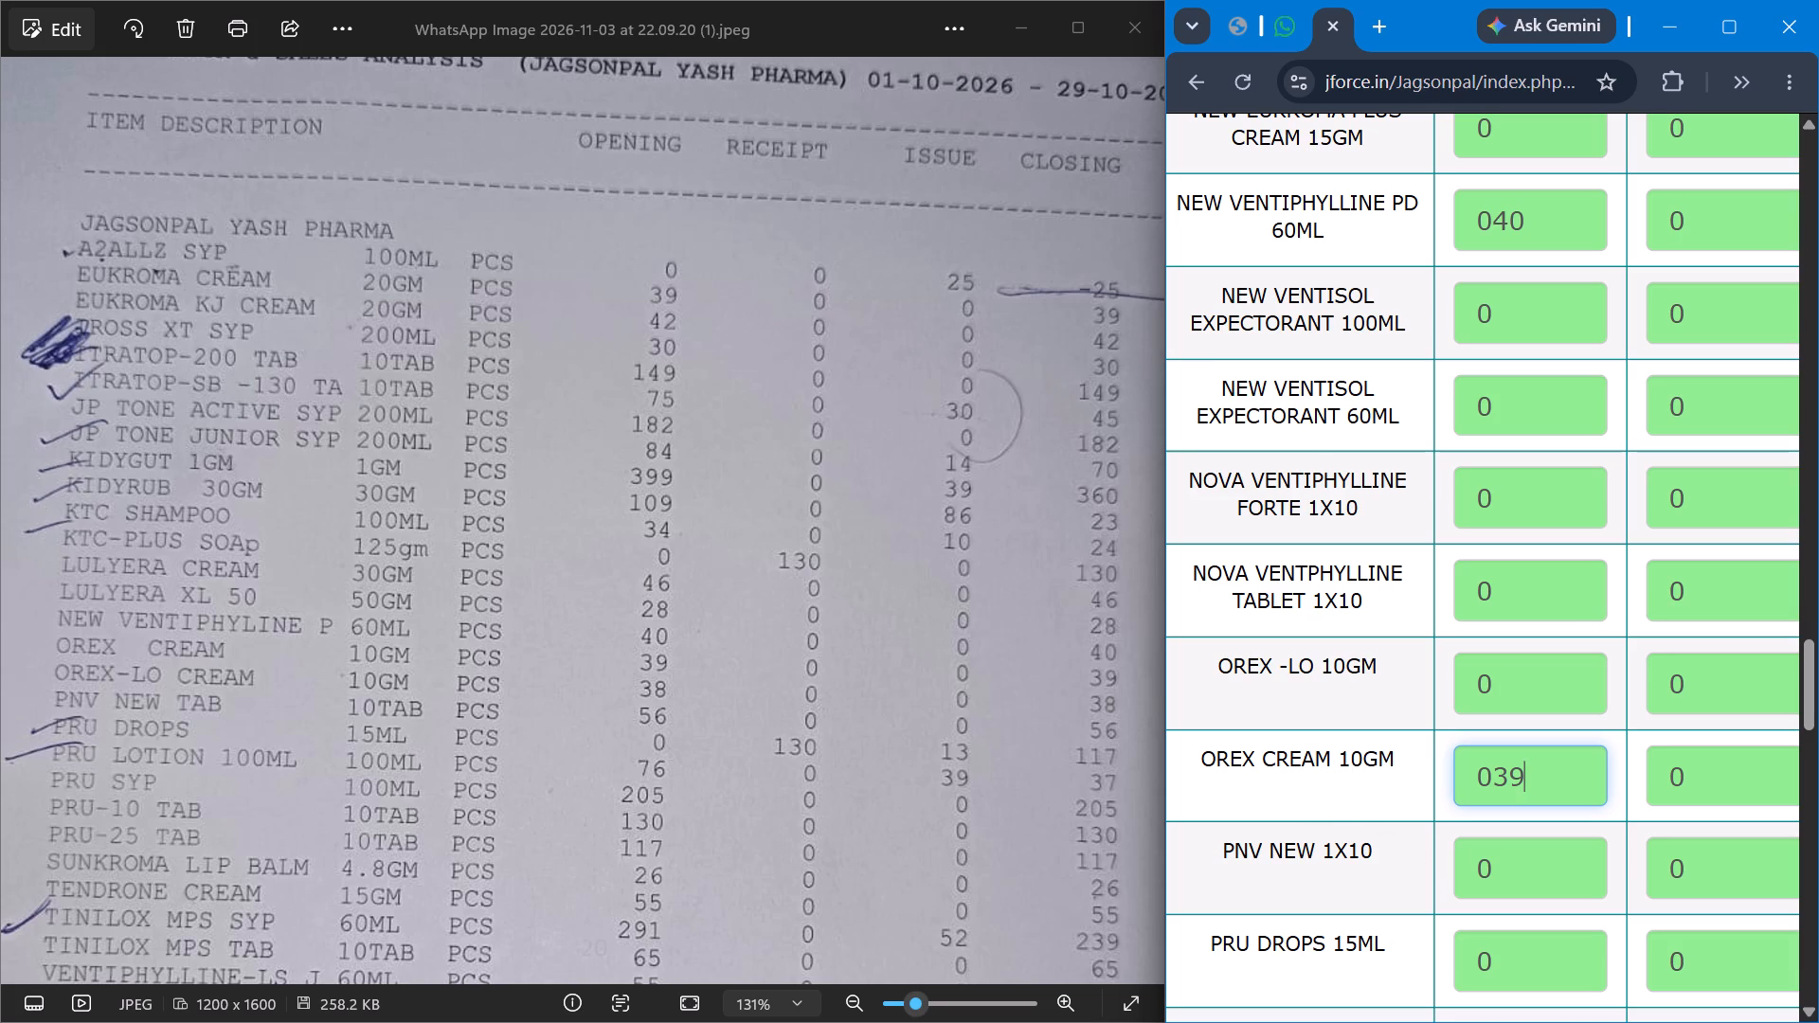
{"action": "scroll", "coordinate": [1315, 854], "scroll_direction": "down", "scroll_amount": 1}
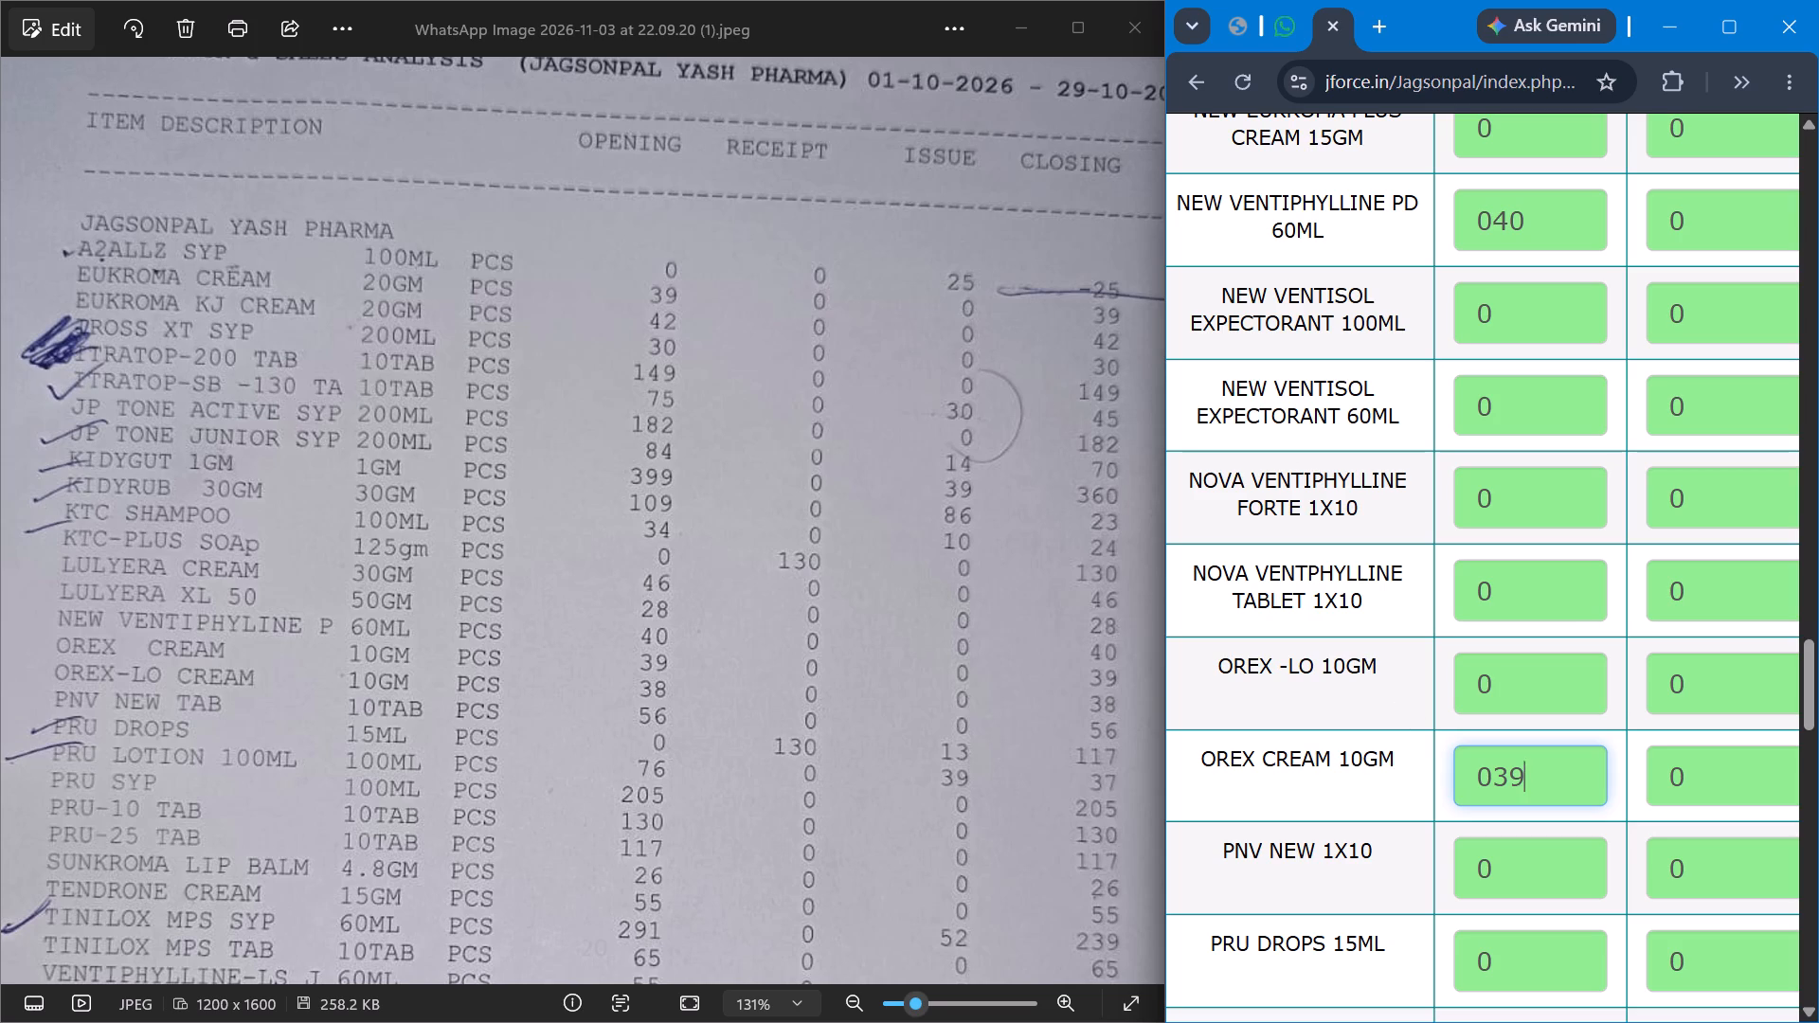
{"action": "left_click", "coordinate": [1499, 690]}
{"action": "type", "text": "38"}
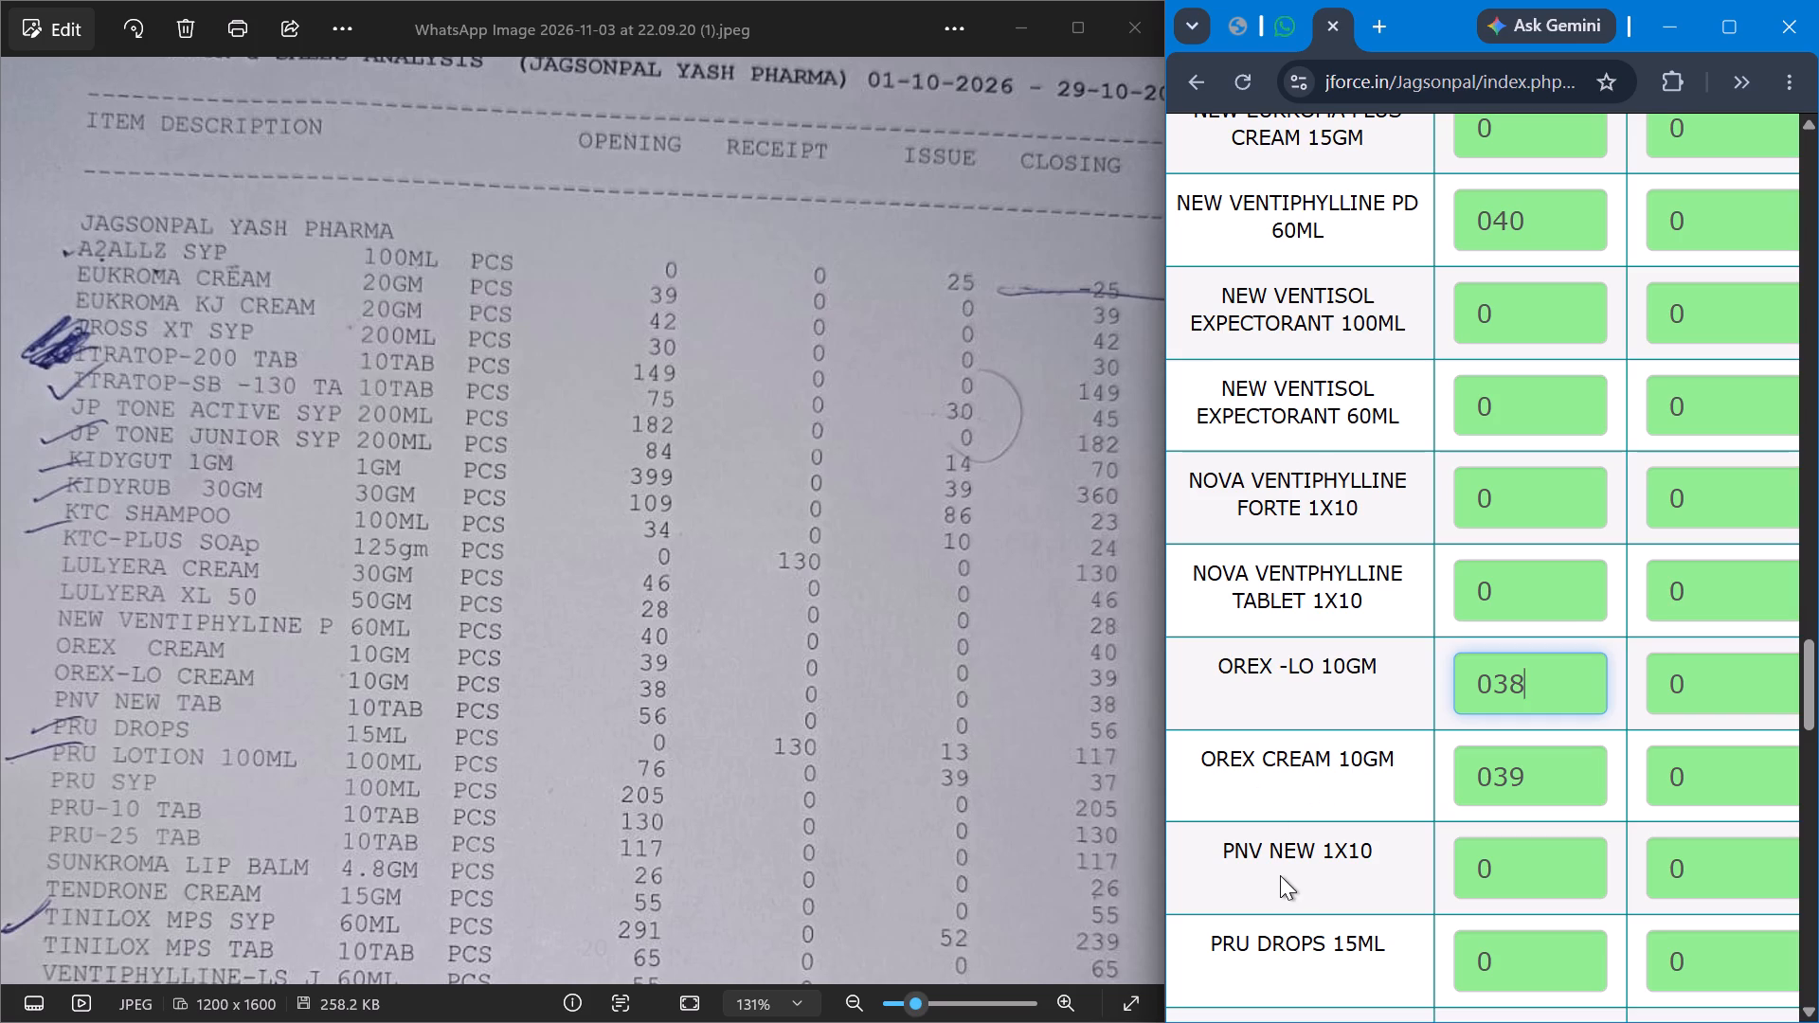
Enter closing units of 56 for PNV NEW 1X10.
{"action": "scroll", "coordinate": [1278, 893], "scroll_direction": "down", "scroll_amount": 1}
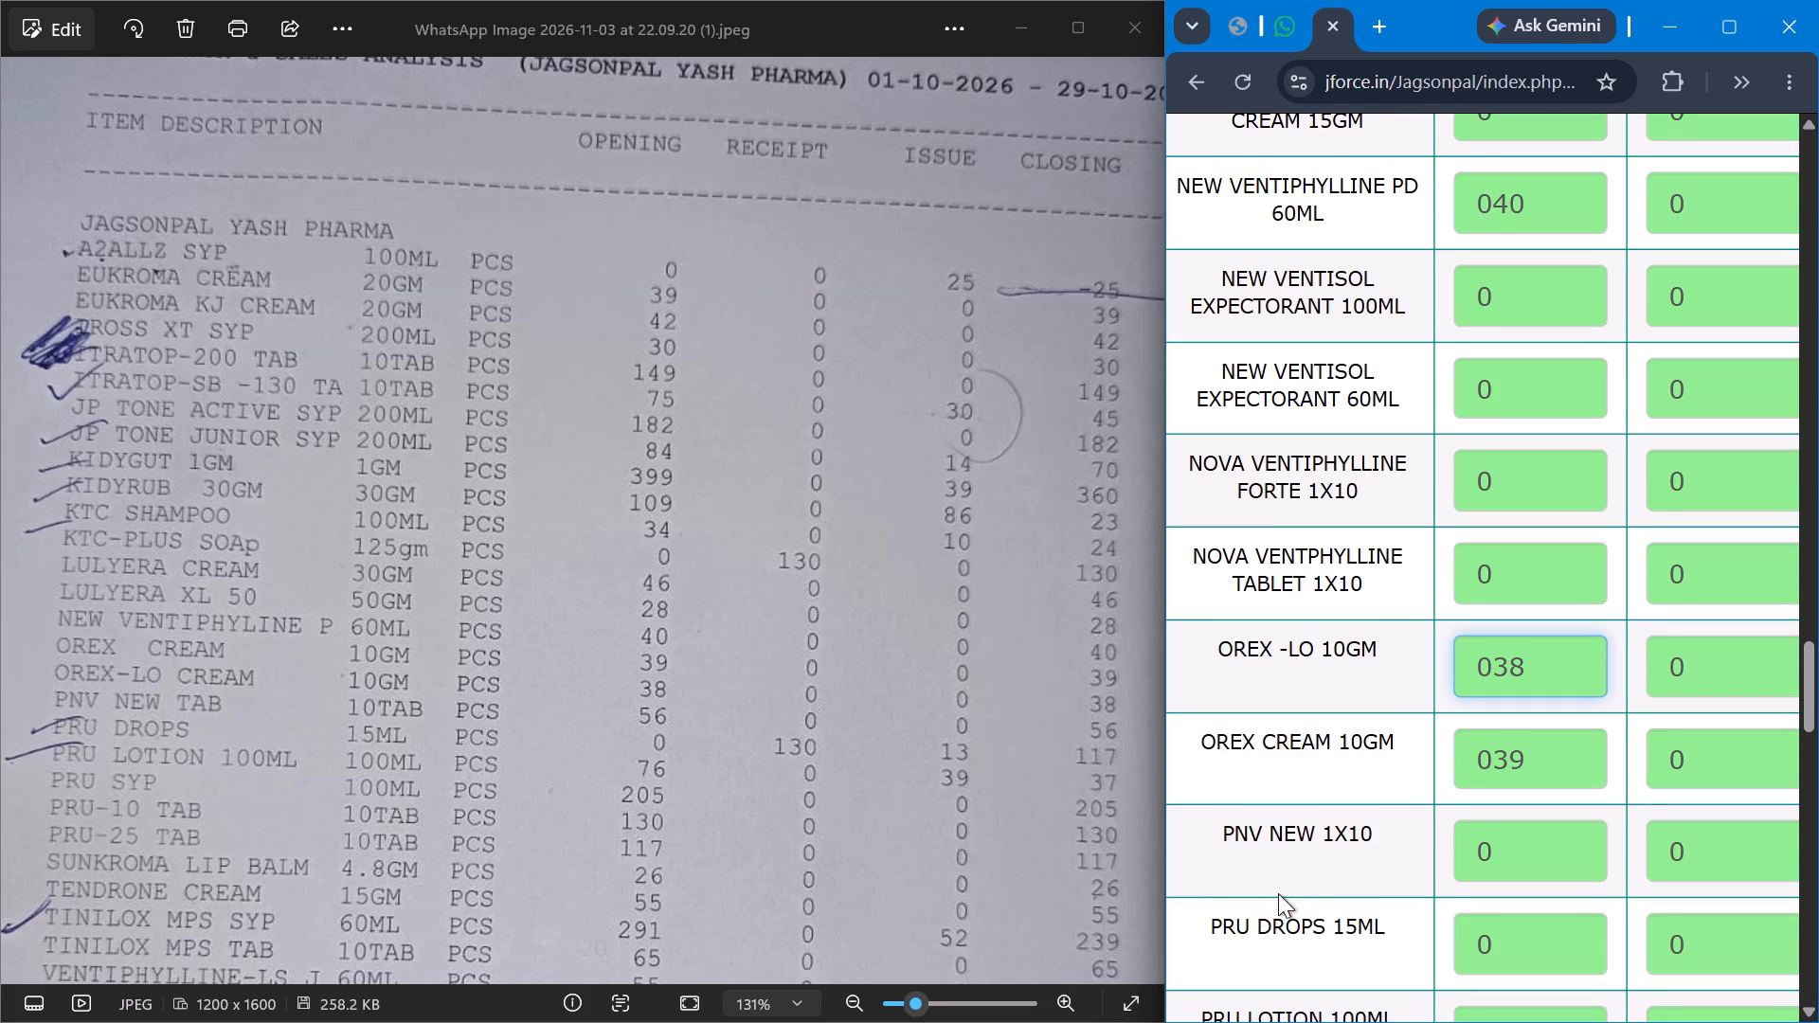
{"action": "scroll", "coordinate": [1278, 893], "scroll_direction": "down", "scroll_amount": 1}
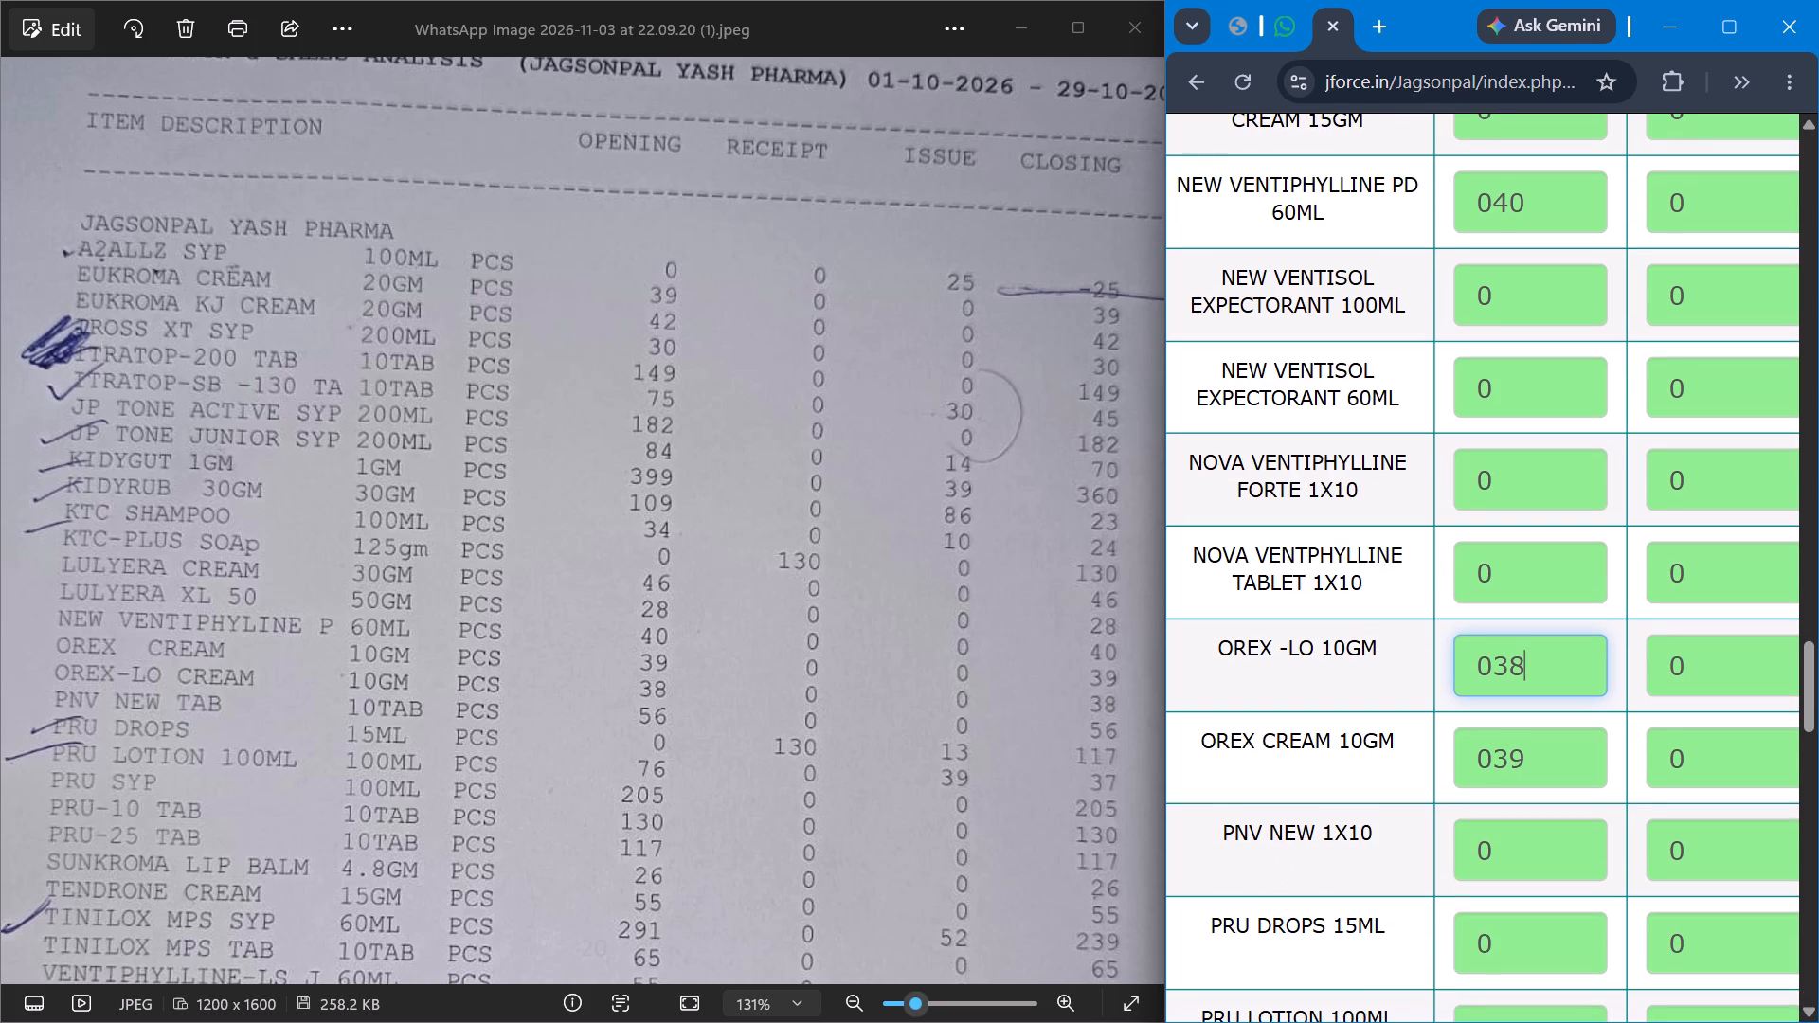
{"action": "left_click", "coordinate": [1540, 851]}
{"action": "type", "text": "56"}
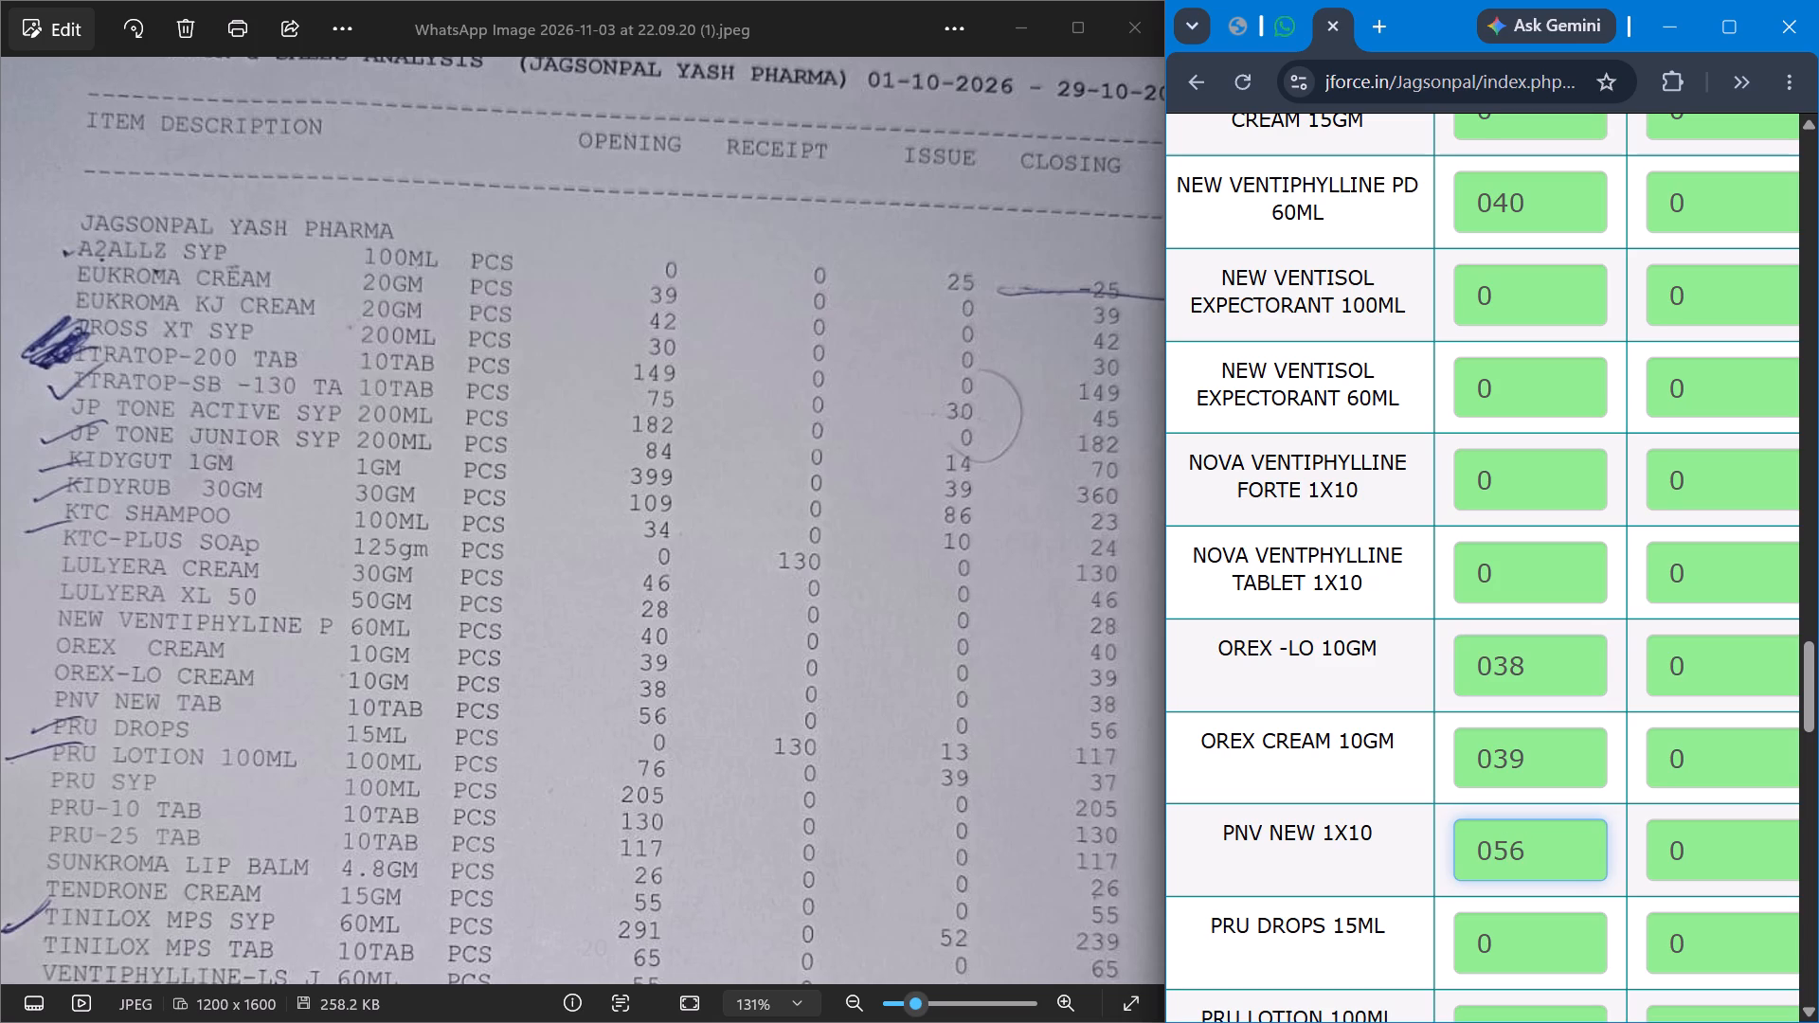
Enter closing units of 117 and secondary units of 13 for PRU DROPS 15ML.
{"action": "scroll", "coordinate": [1341, 892], "scroll_direction": "down", "scroll_amount": 2}
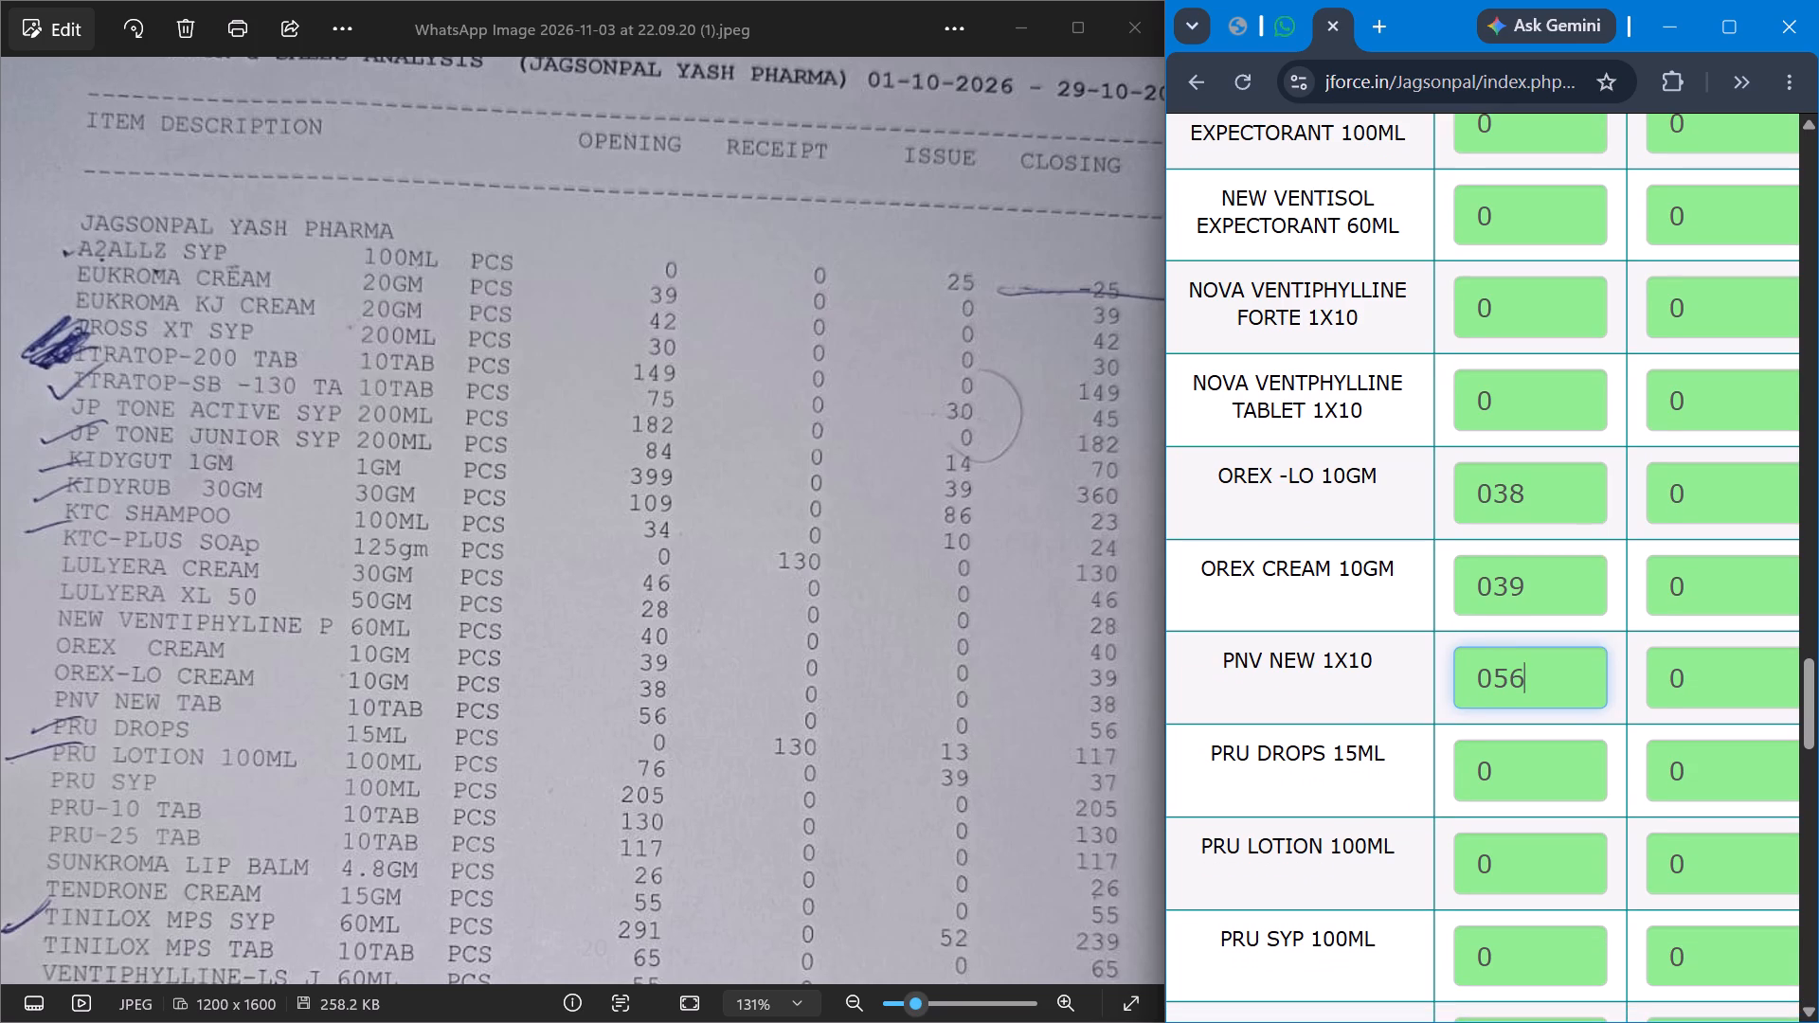
{"action": "left_click", "coordinate": [1549, 769]}
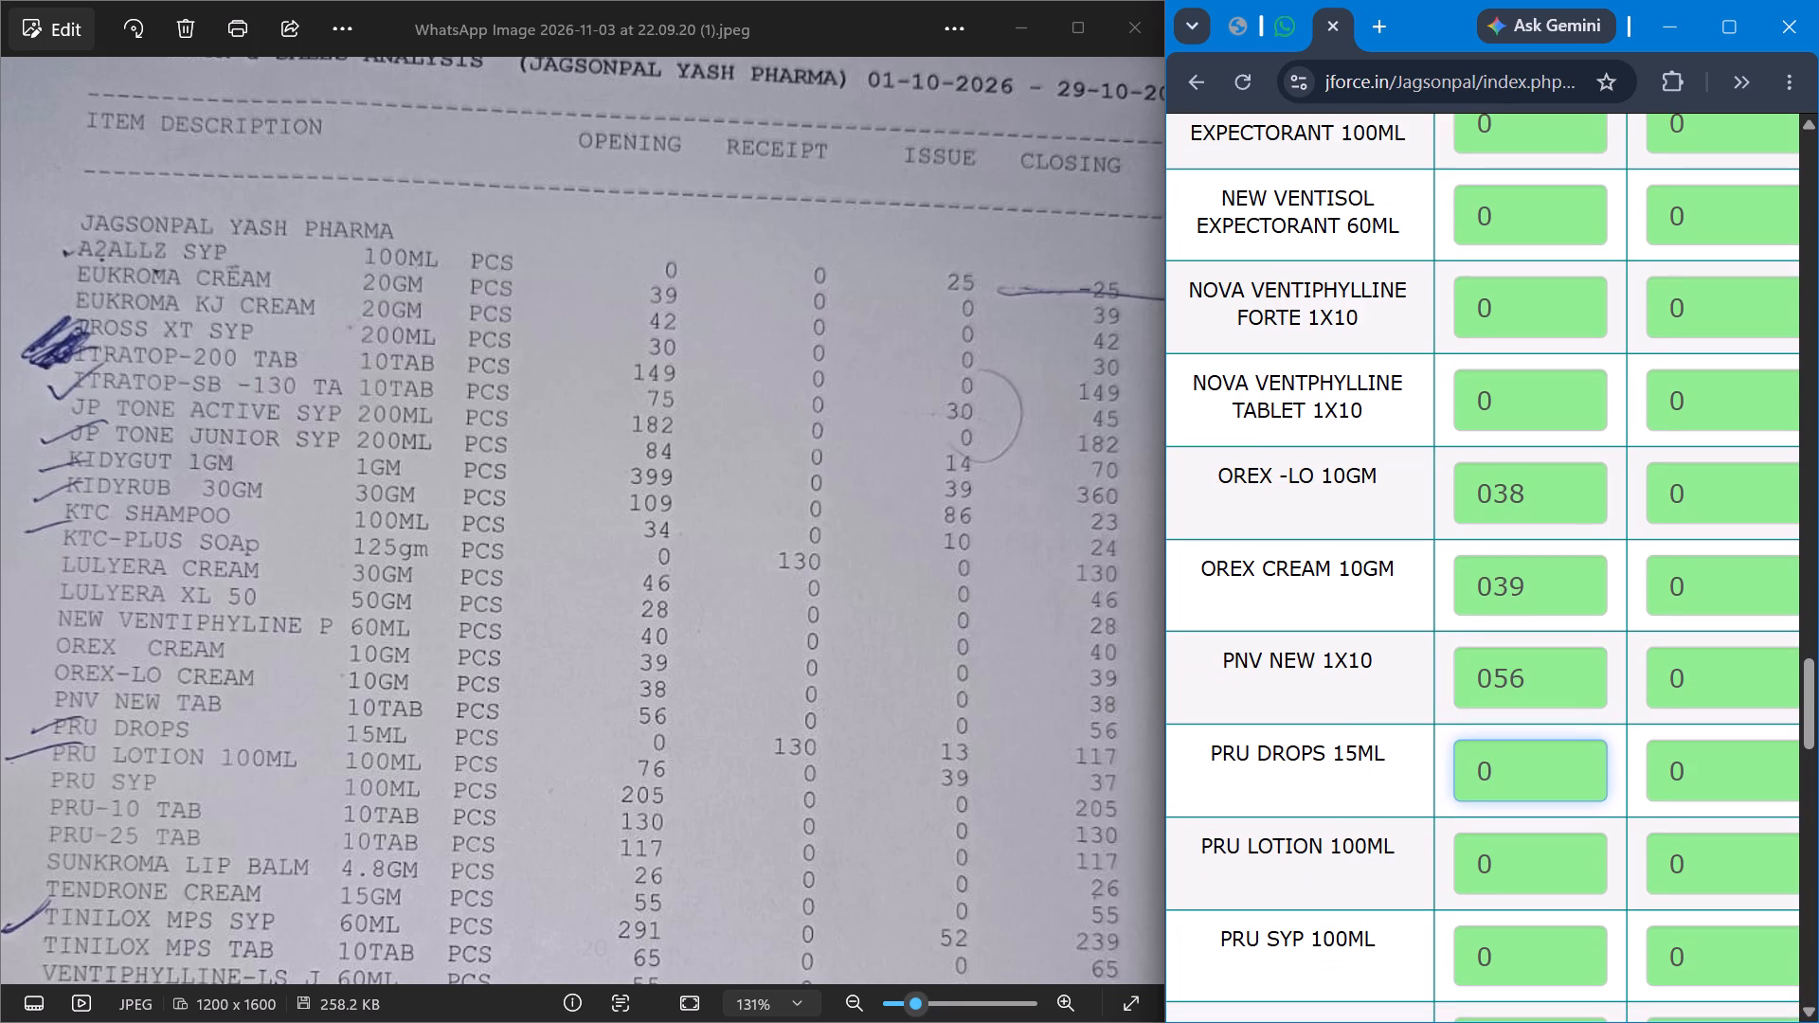
{"action": "type", "text": "11"}
{"action": "key", "text": "7"}
{"action": "left_click", "coordinate": [1708, 767]}
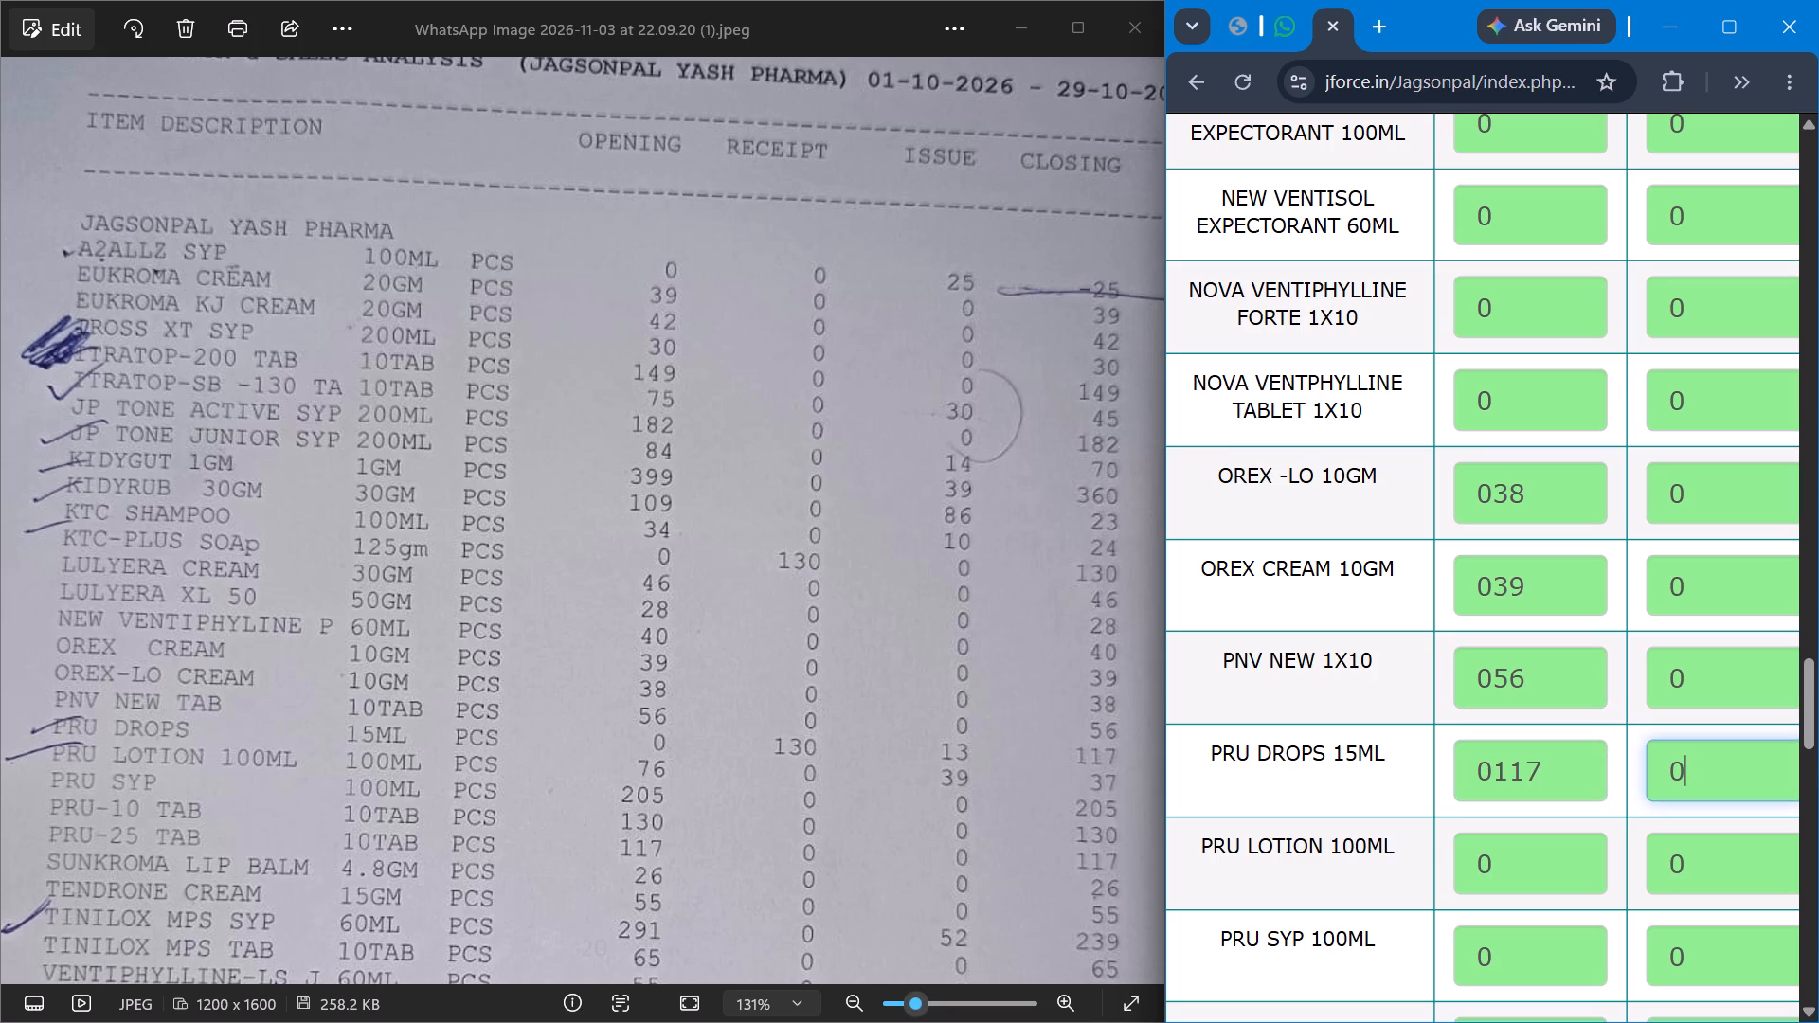
{"action": "type", "text": "13"}
Enter closing units of 37 and secondary units of 39 for PRU LOTION 100ML.
{"action": "left_click", "coordinate": [1511, 861]}
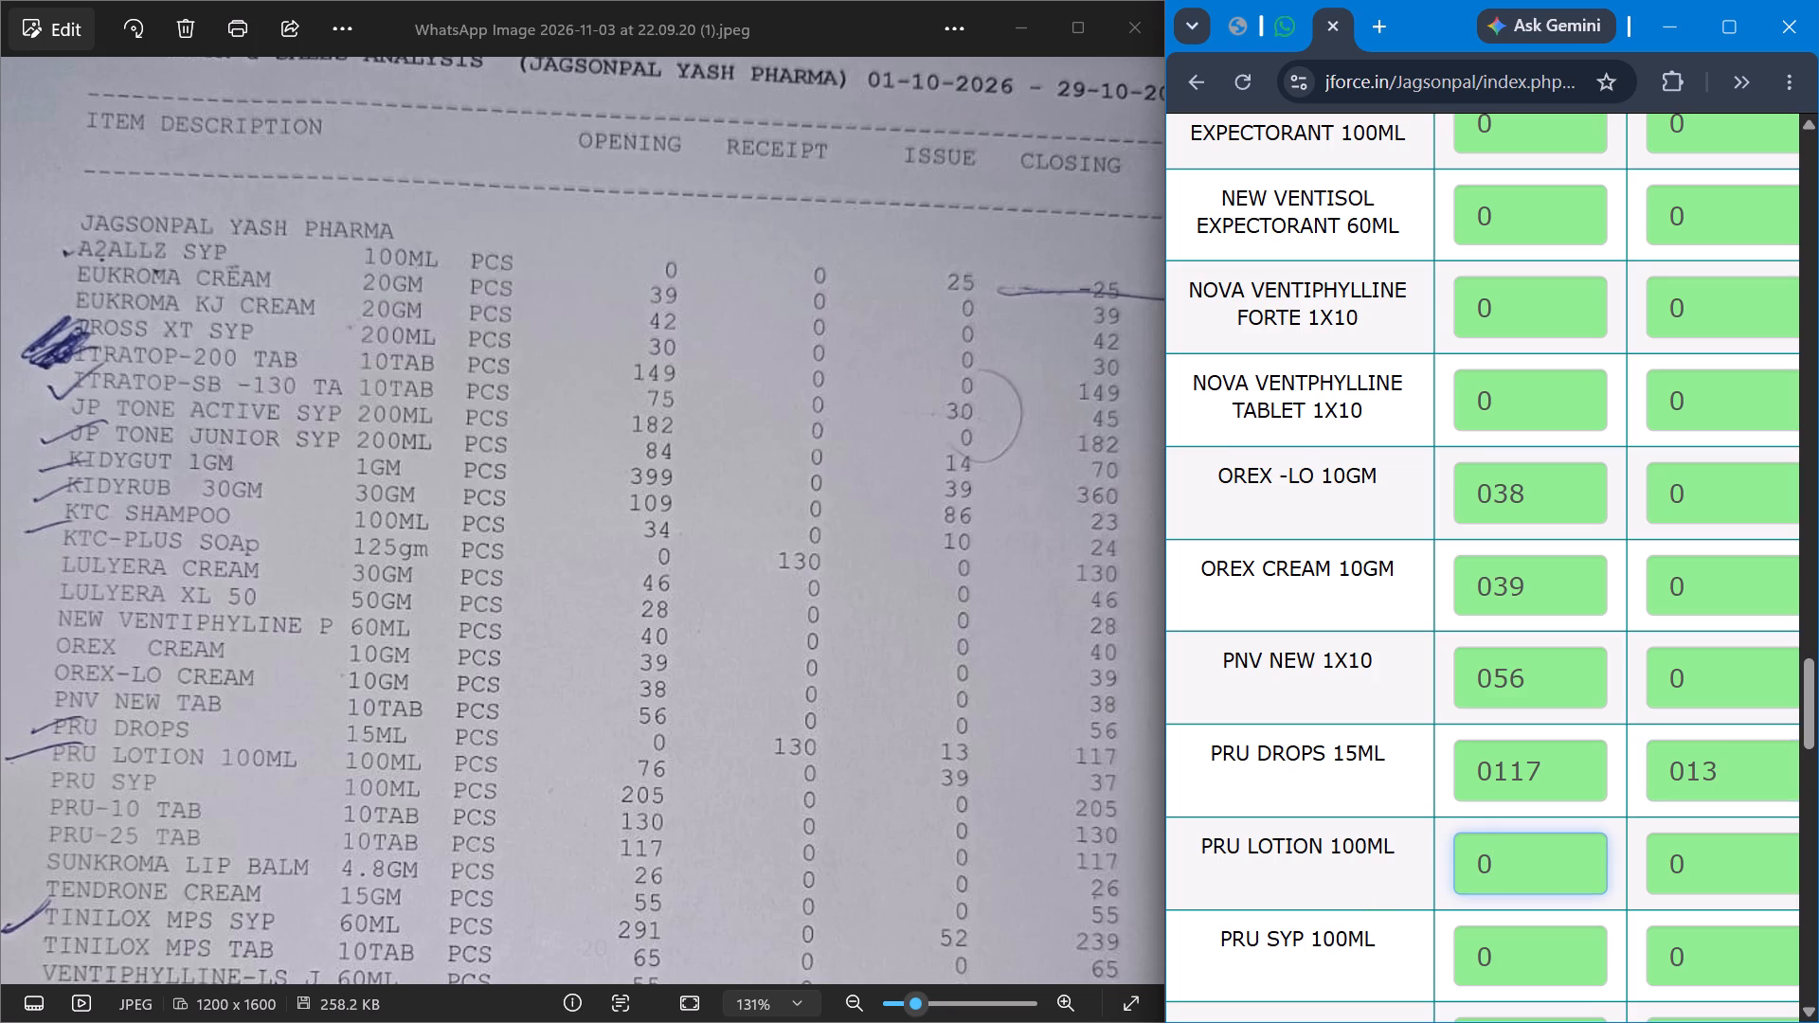
{"action": "type", "text": "37"}
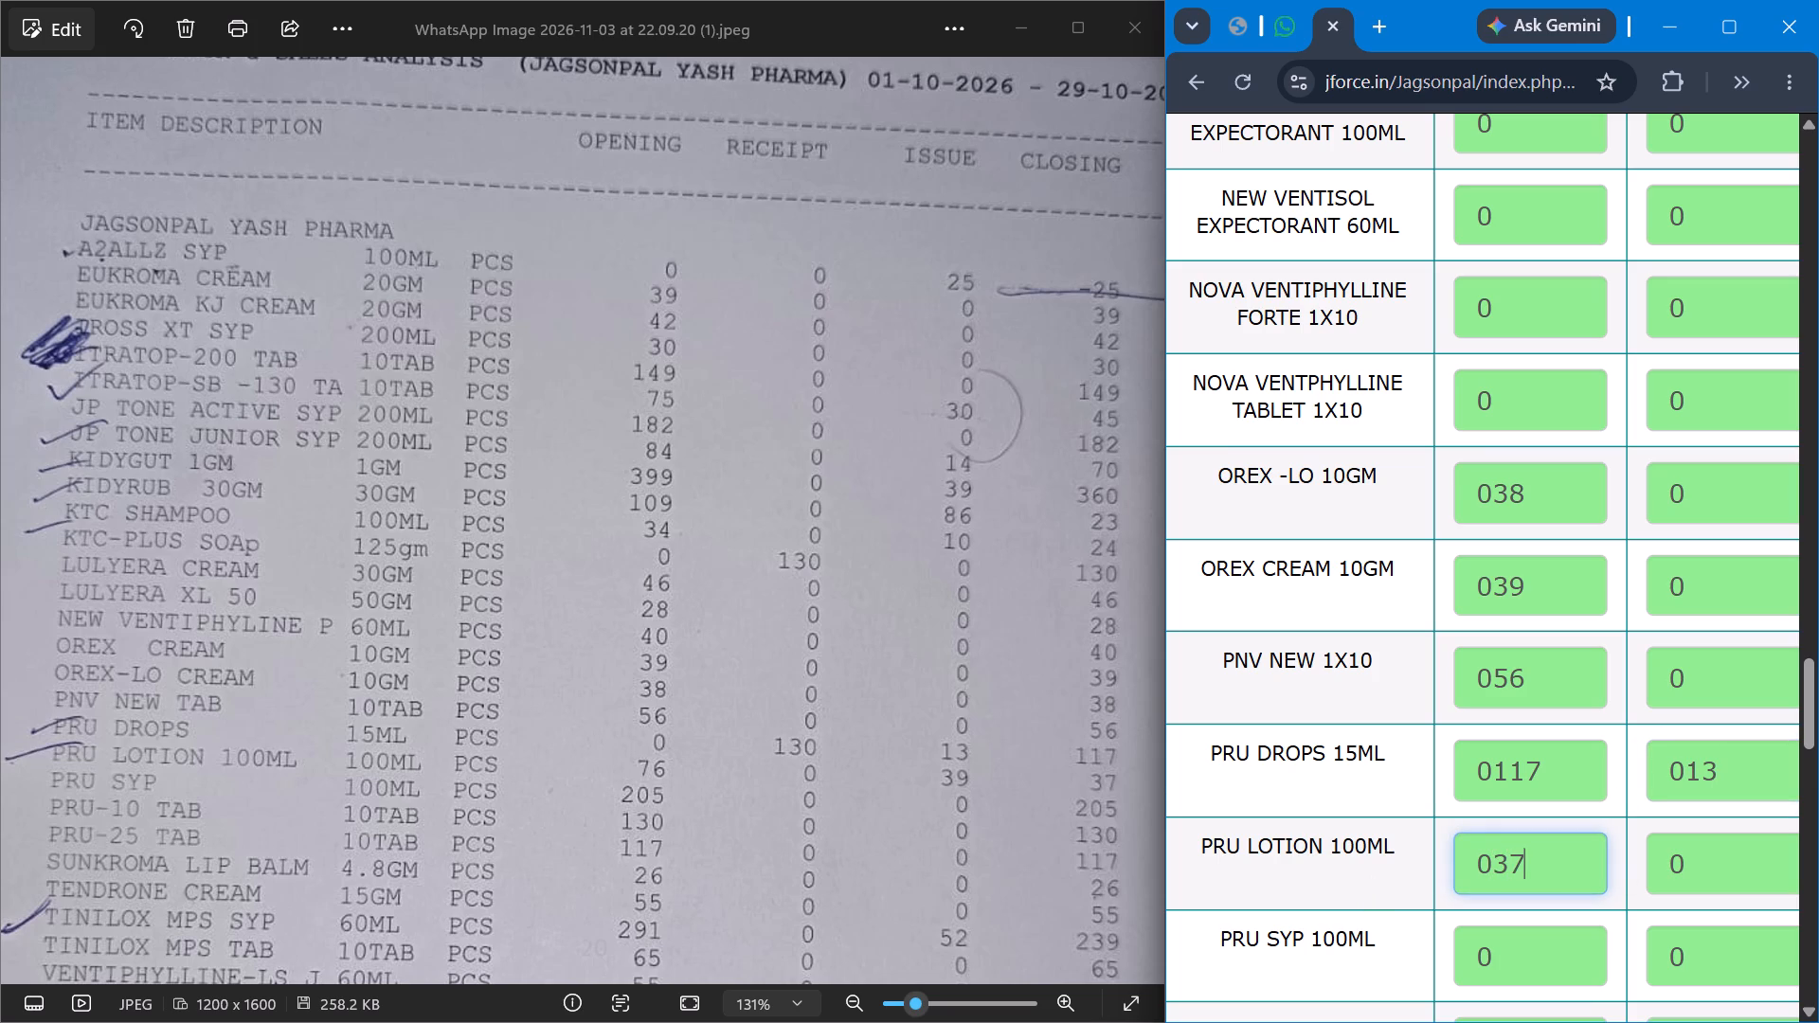
{"action": "left_click", "coordinate": [1728, 867]}
{"action": "type", "text": "39"}
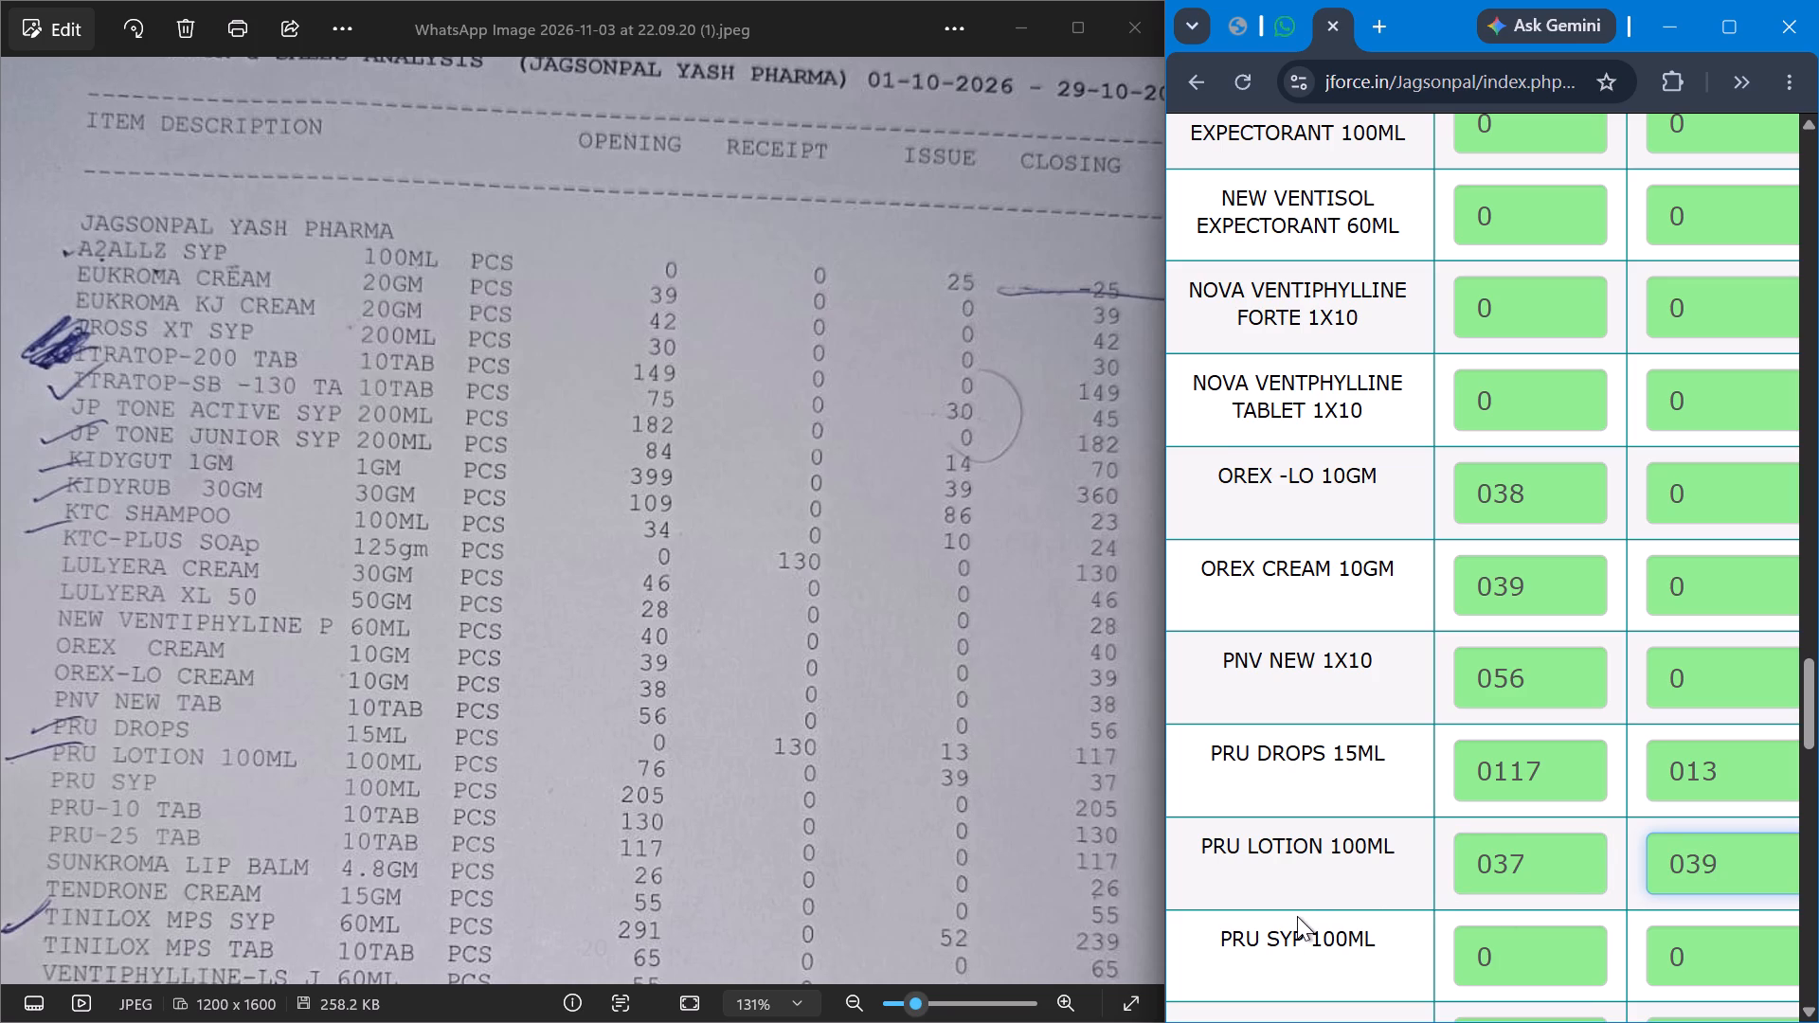
Open the closing units entry of PRU SYP 100ML for editing.
{"action": "scroll", "coordinate": [1281, 953], "scroll_direction": "down", "scroll_amount": 2}
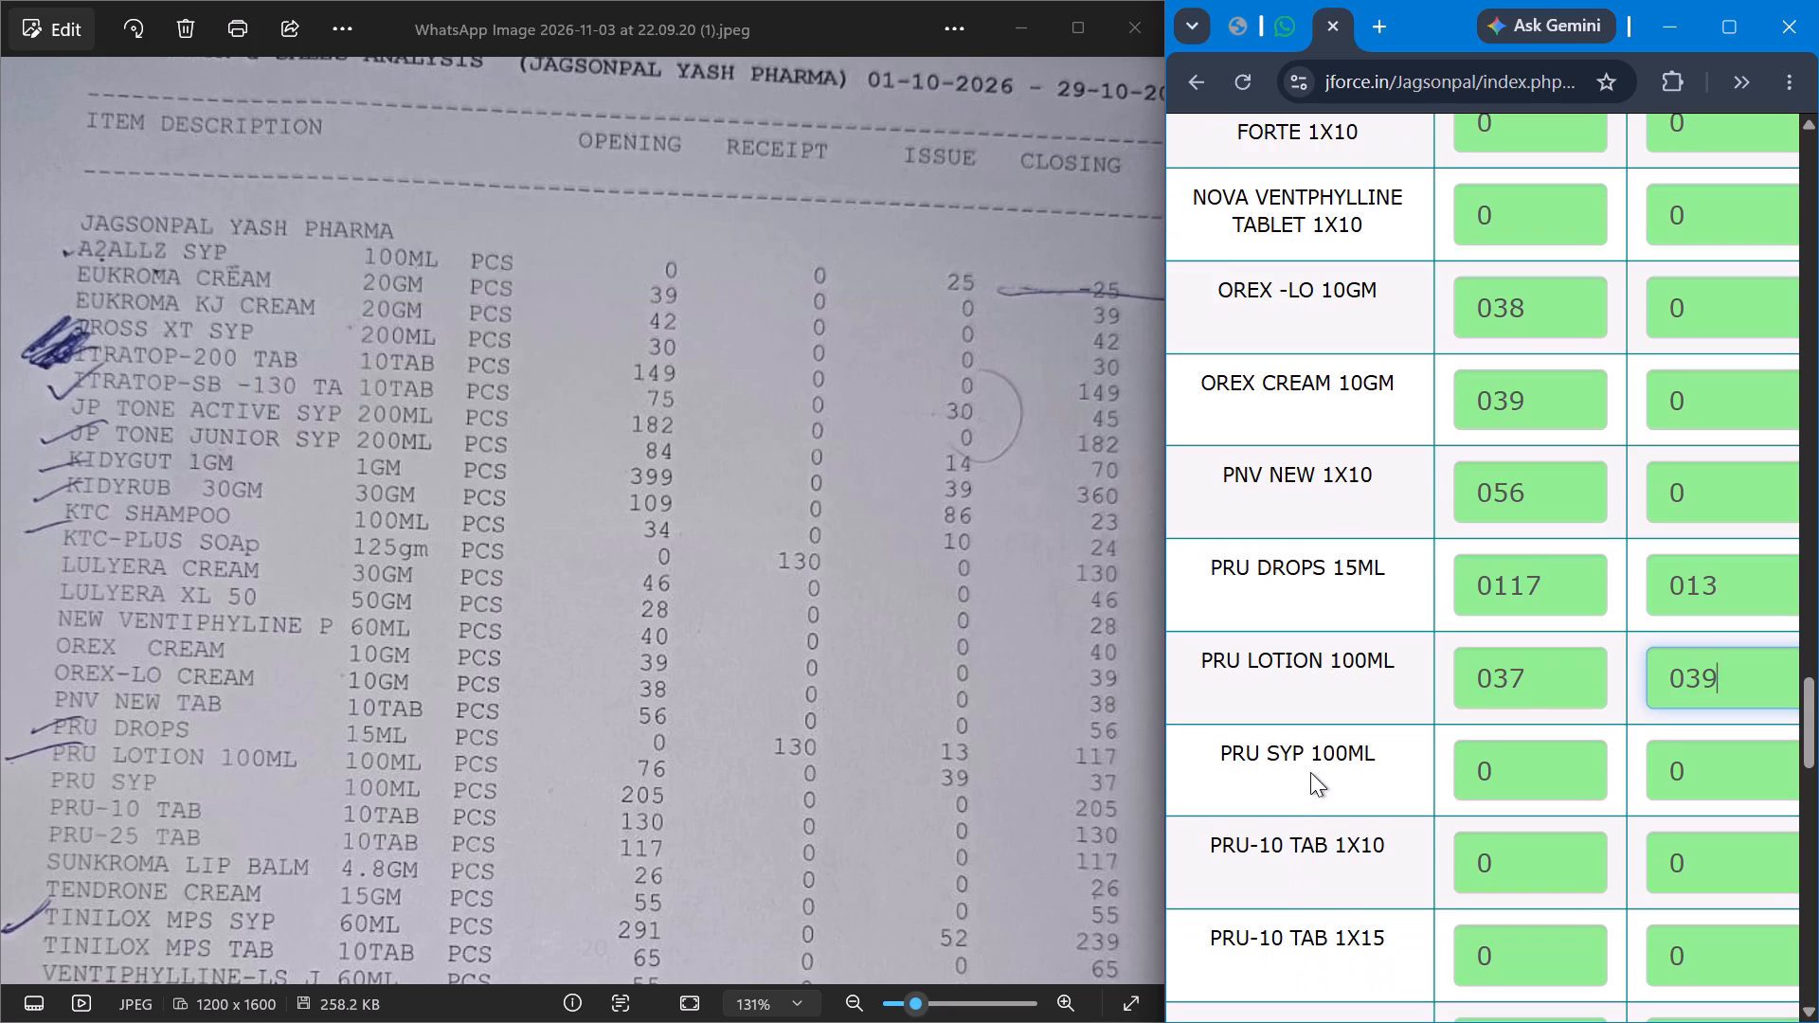
{"action": "left_click", "coordinate": [1504, 771]}
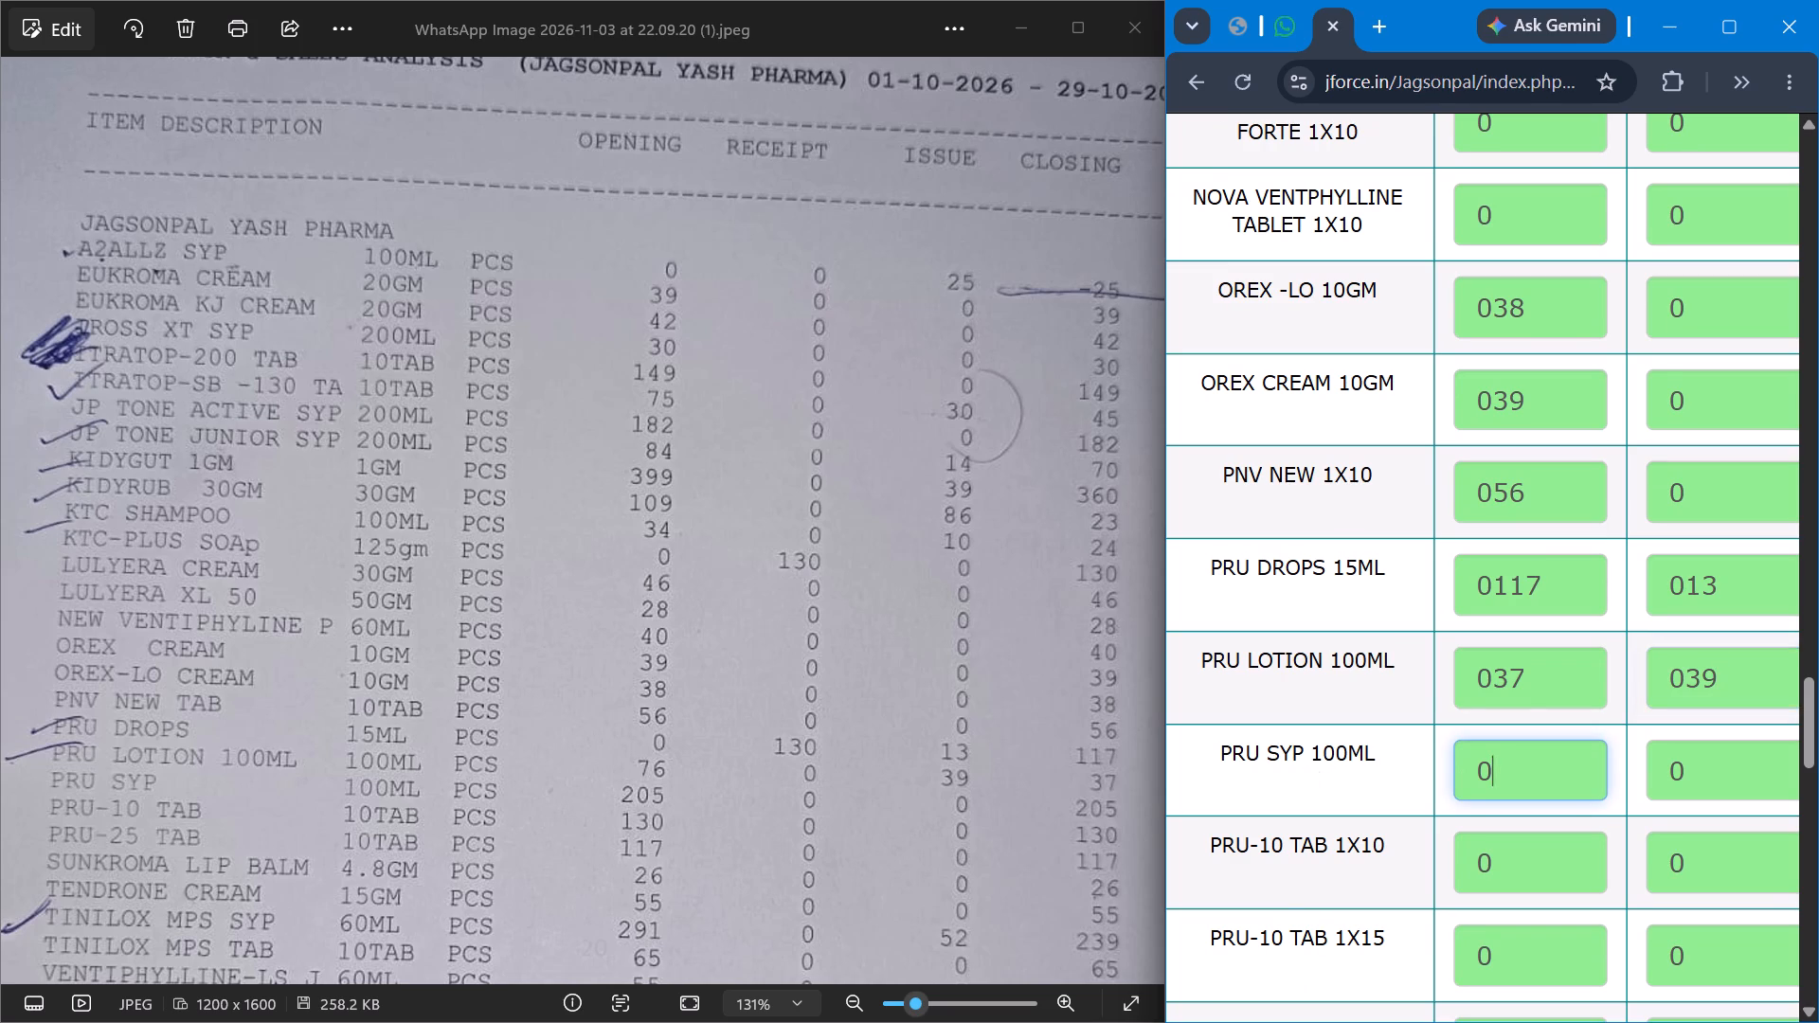
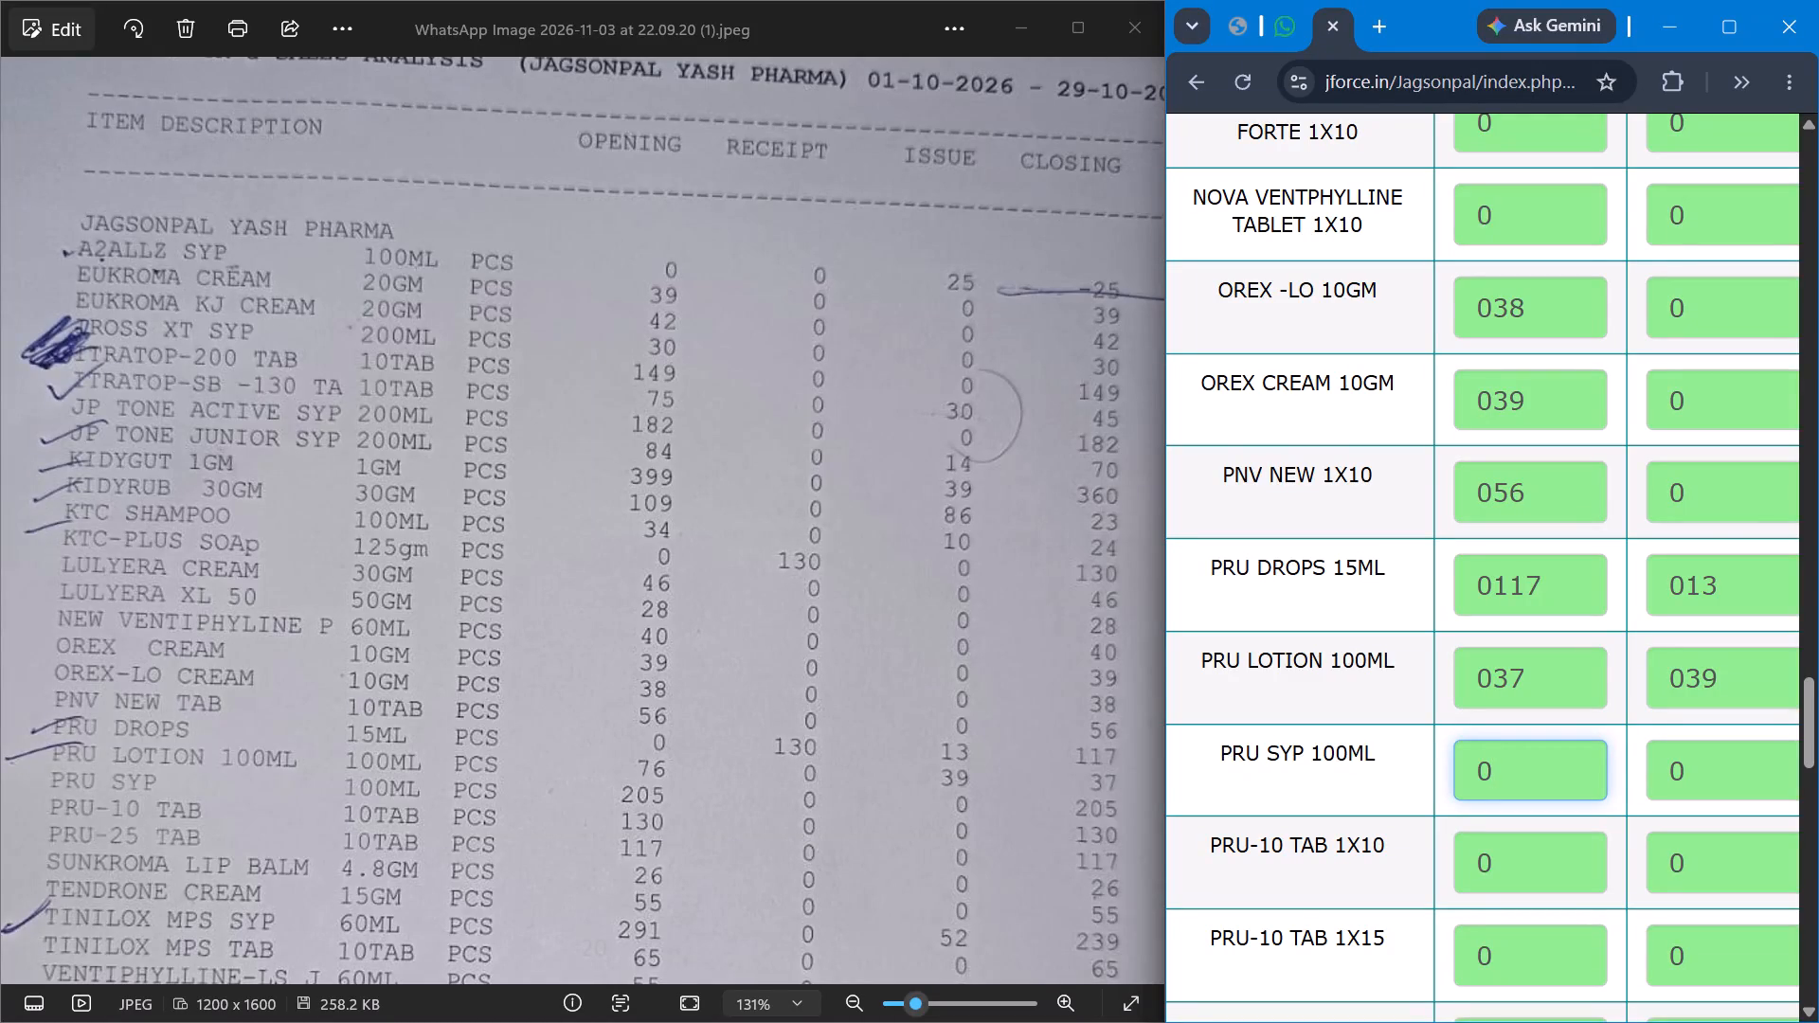
Enter closing units of 205 for PRU SYP 100ML.
{"action": "type", "text": "205"}
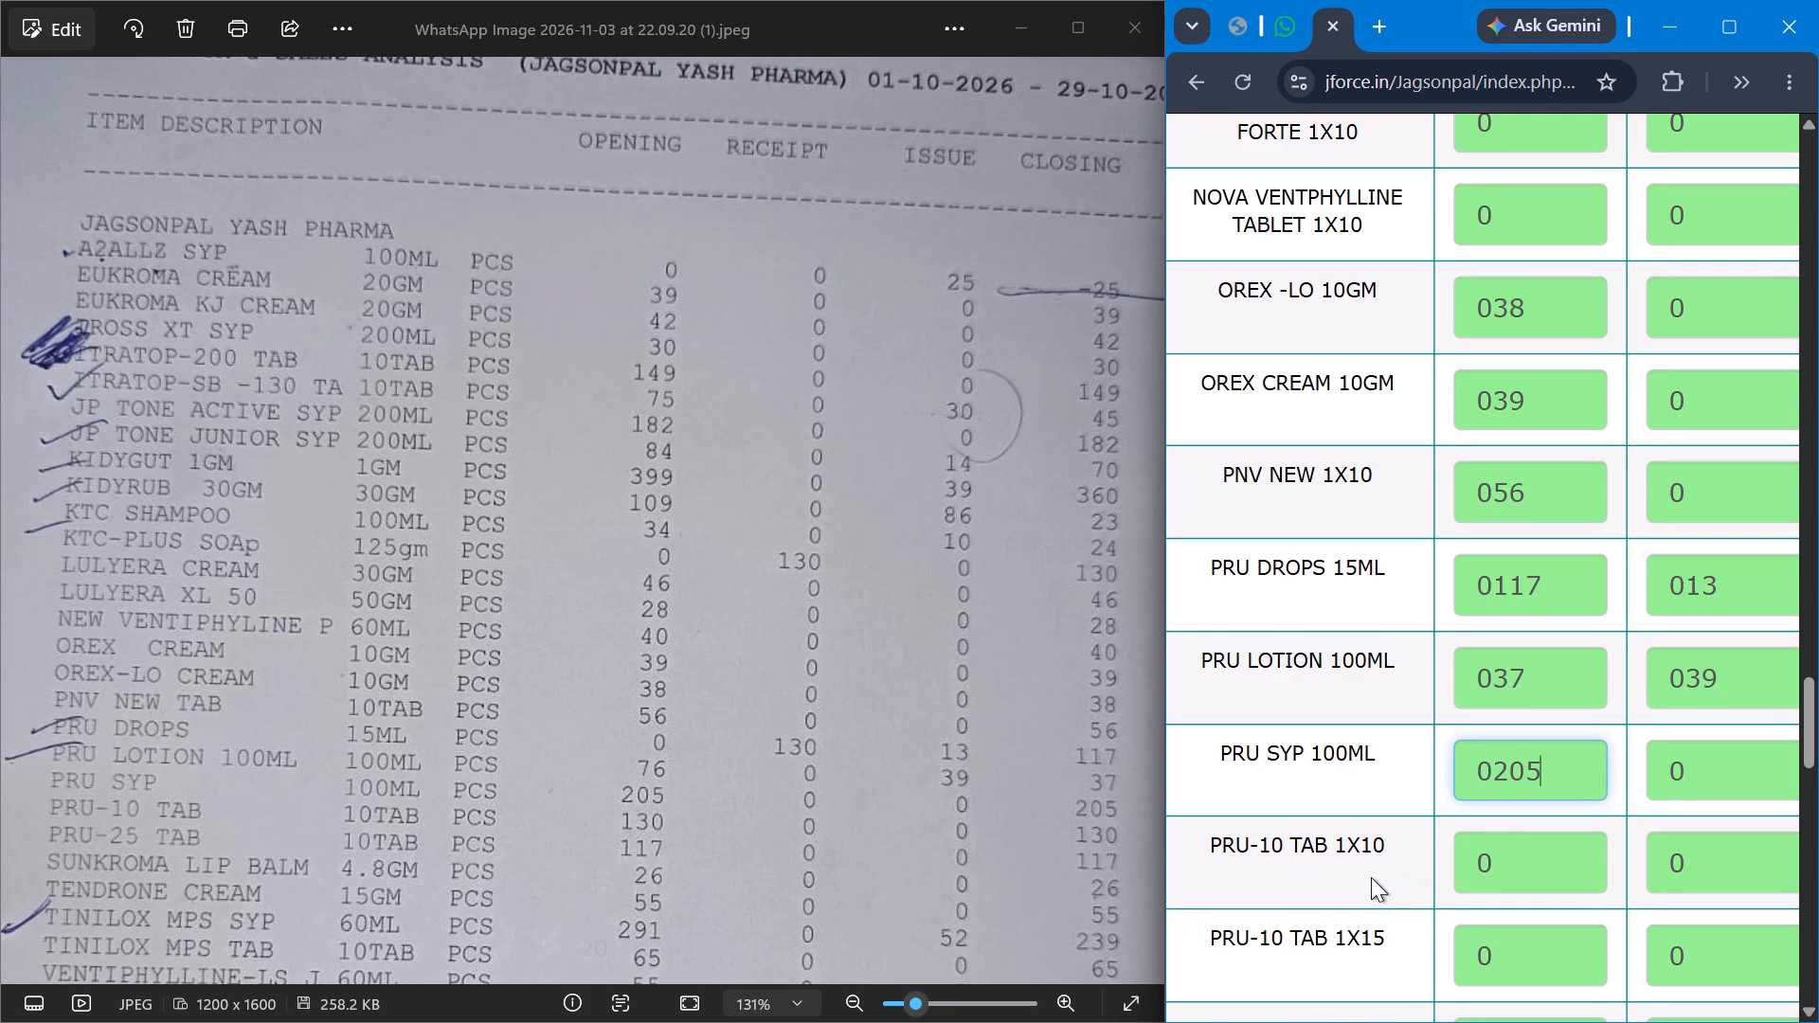
Enter closing units of 130 for PRU-10 TAB 1X10.
{"action": "left_click", "coordinate": [1540, 859]}
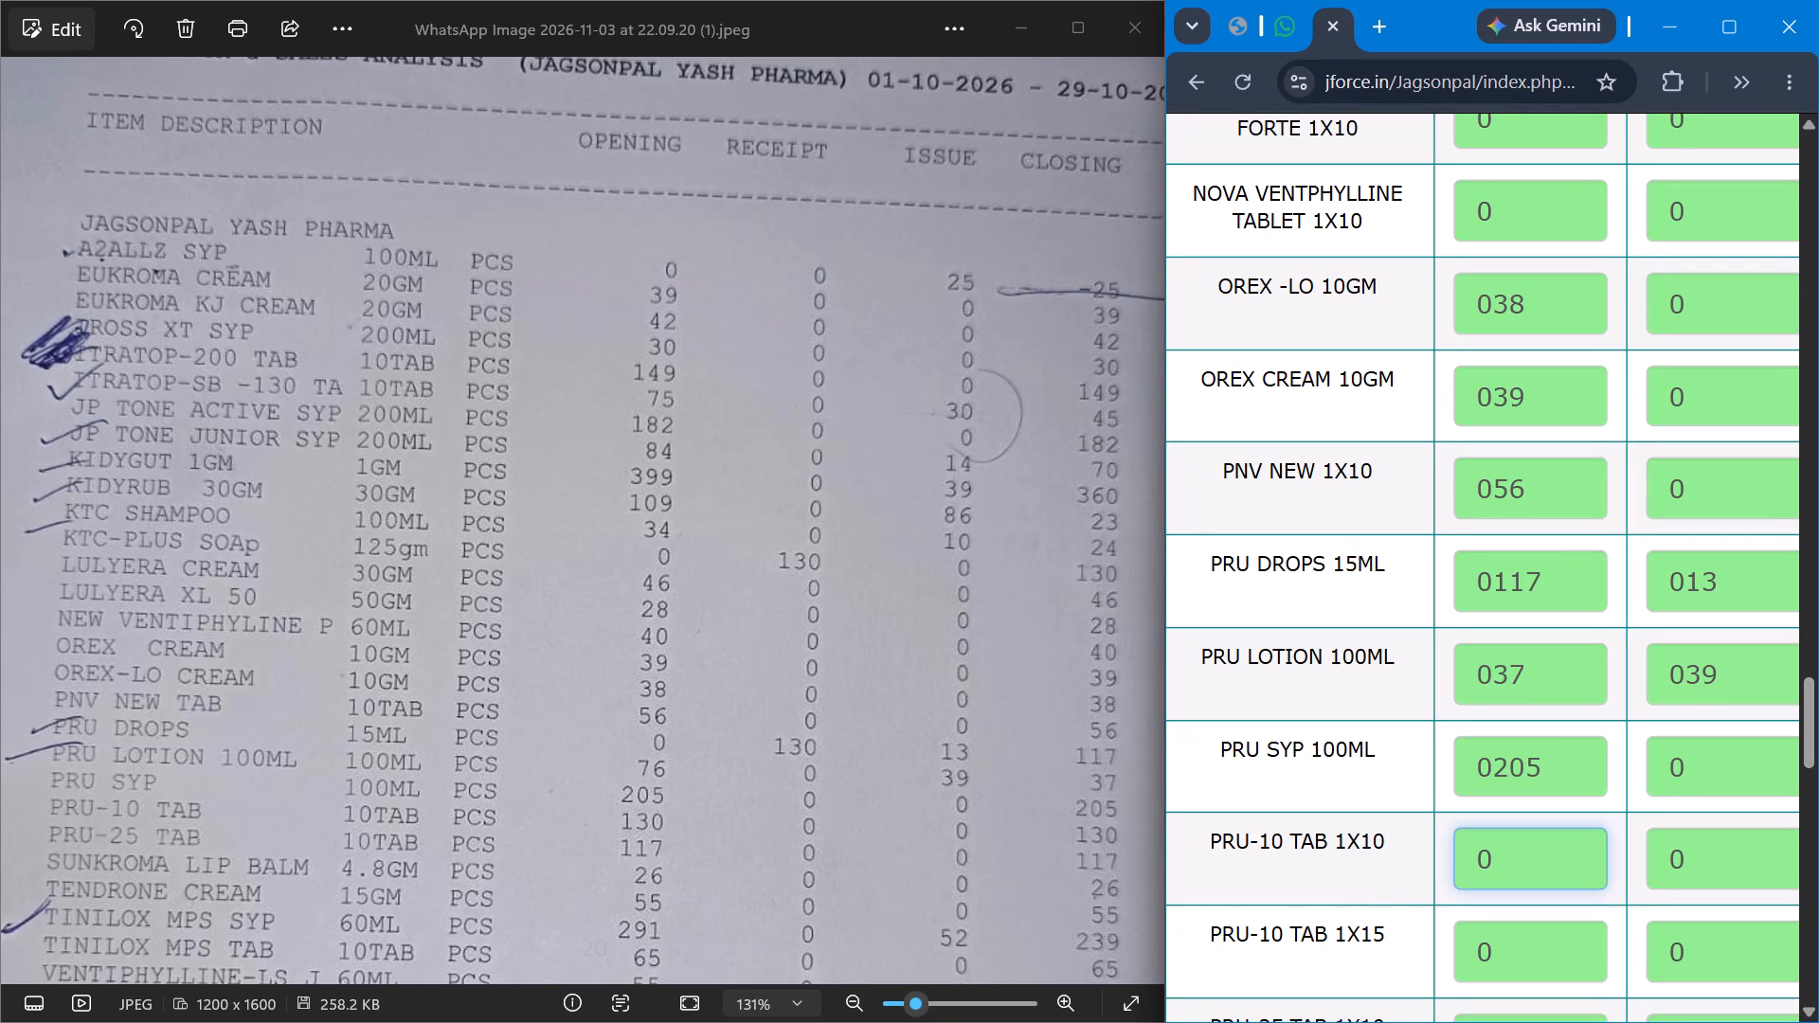
{"action": "type", "text": "130"}
Enter closing units of 117 for PRU-25 TAB 1X10.
{"action": "scroll", "coordinate": [1343, 908], "scroll_direction": "down", "scroll_amount": 1}
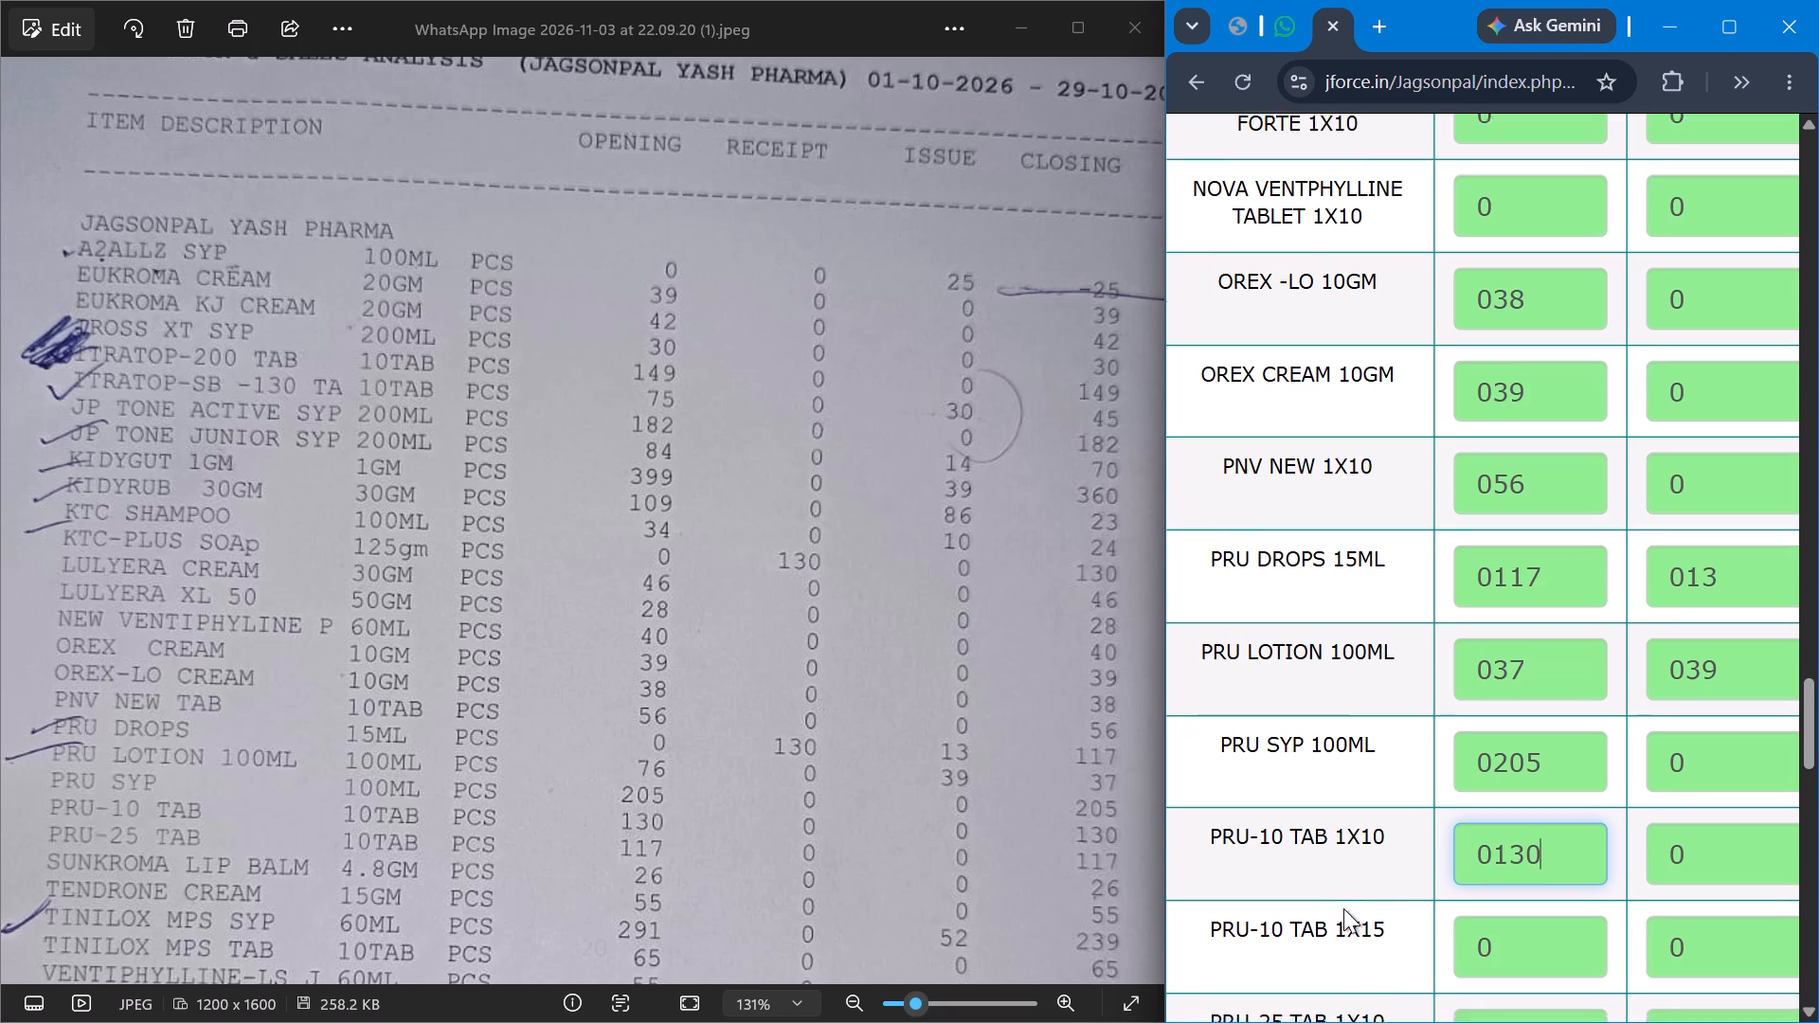
{"action": "scroll", "coordinate": [1343, 908], "scroll_direction": "down", "scroll_amount": 1}
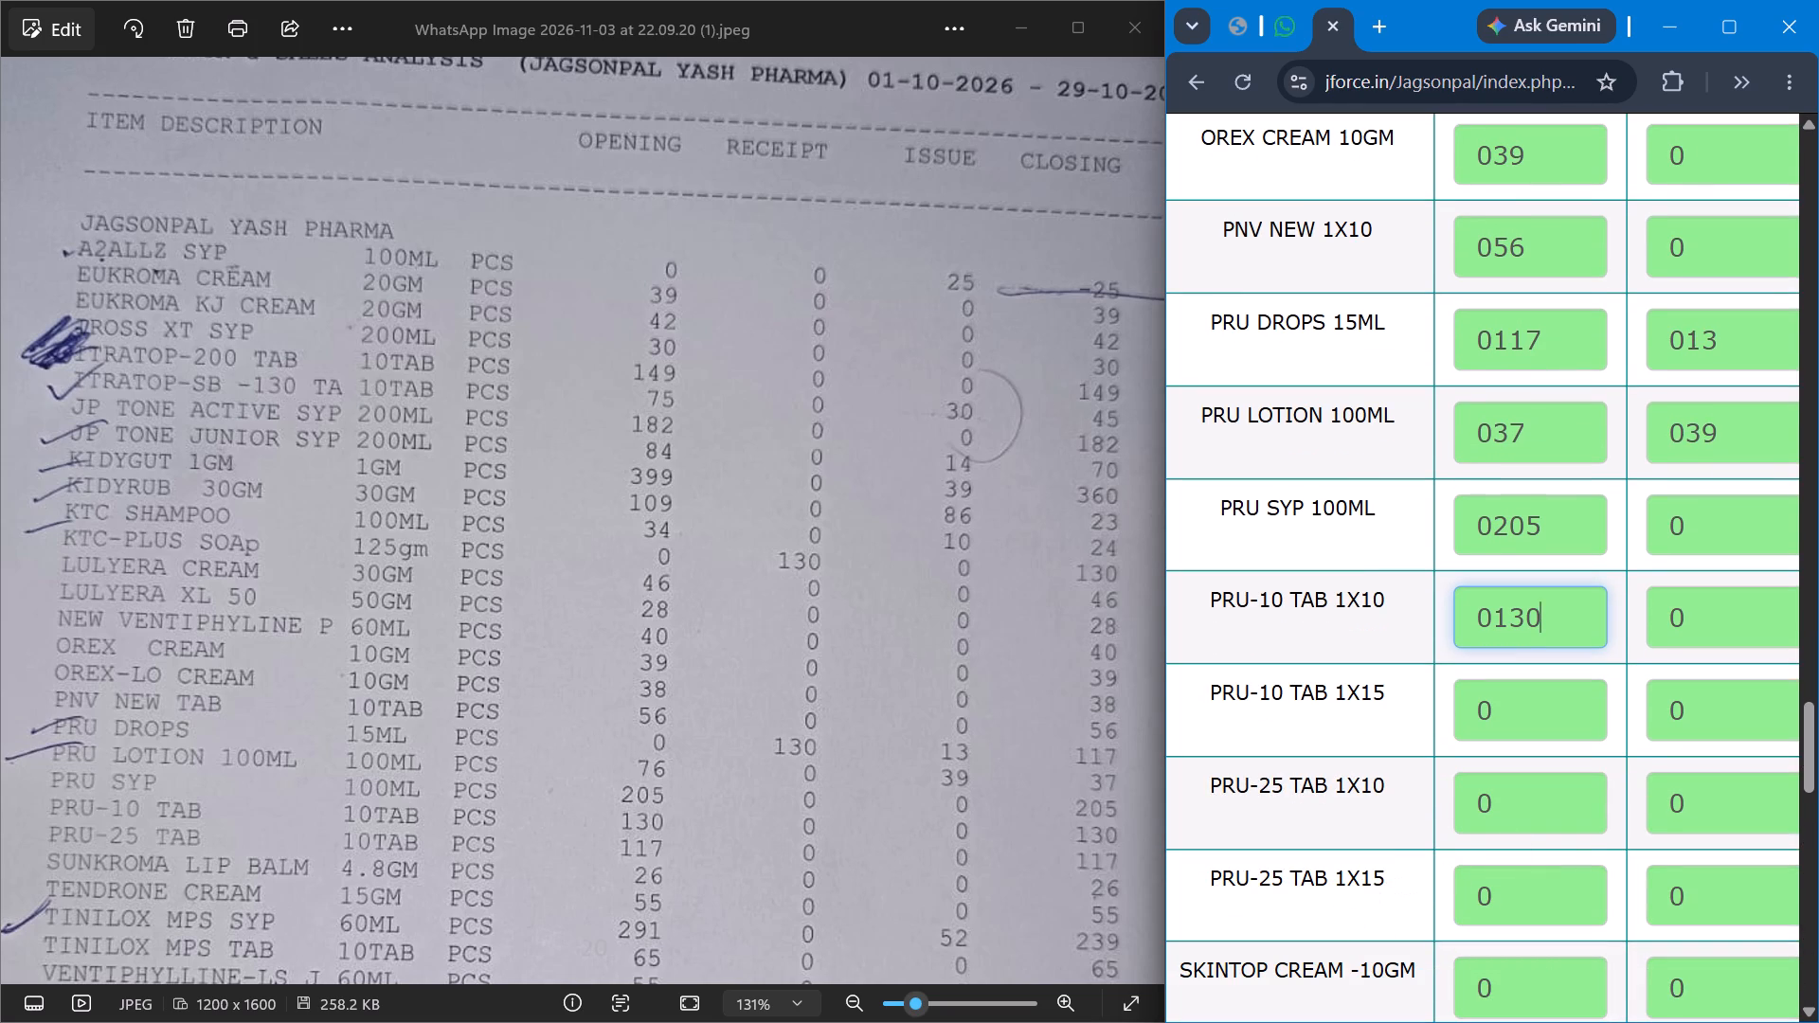
{"action": "left_click", "coordinate": [1524, 785]}
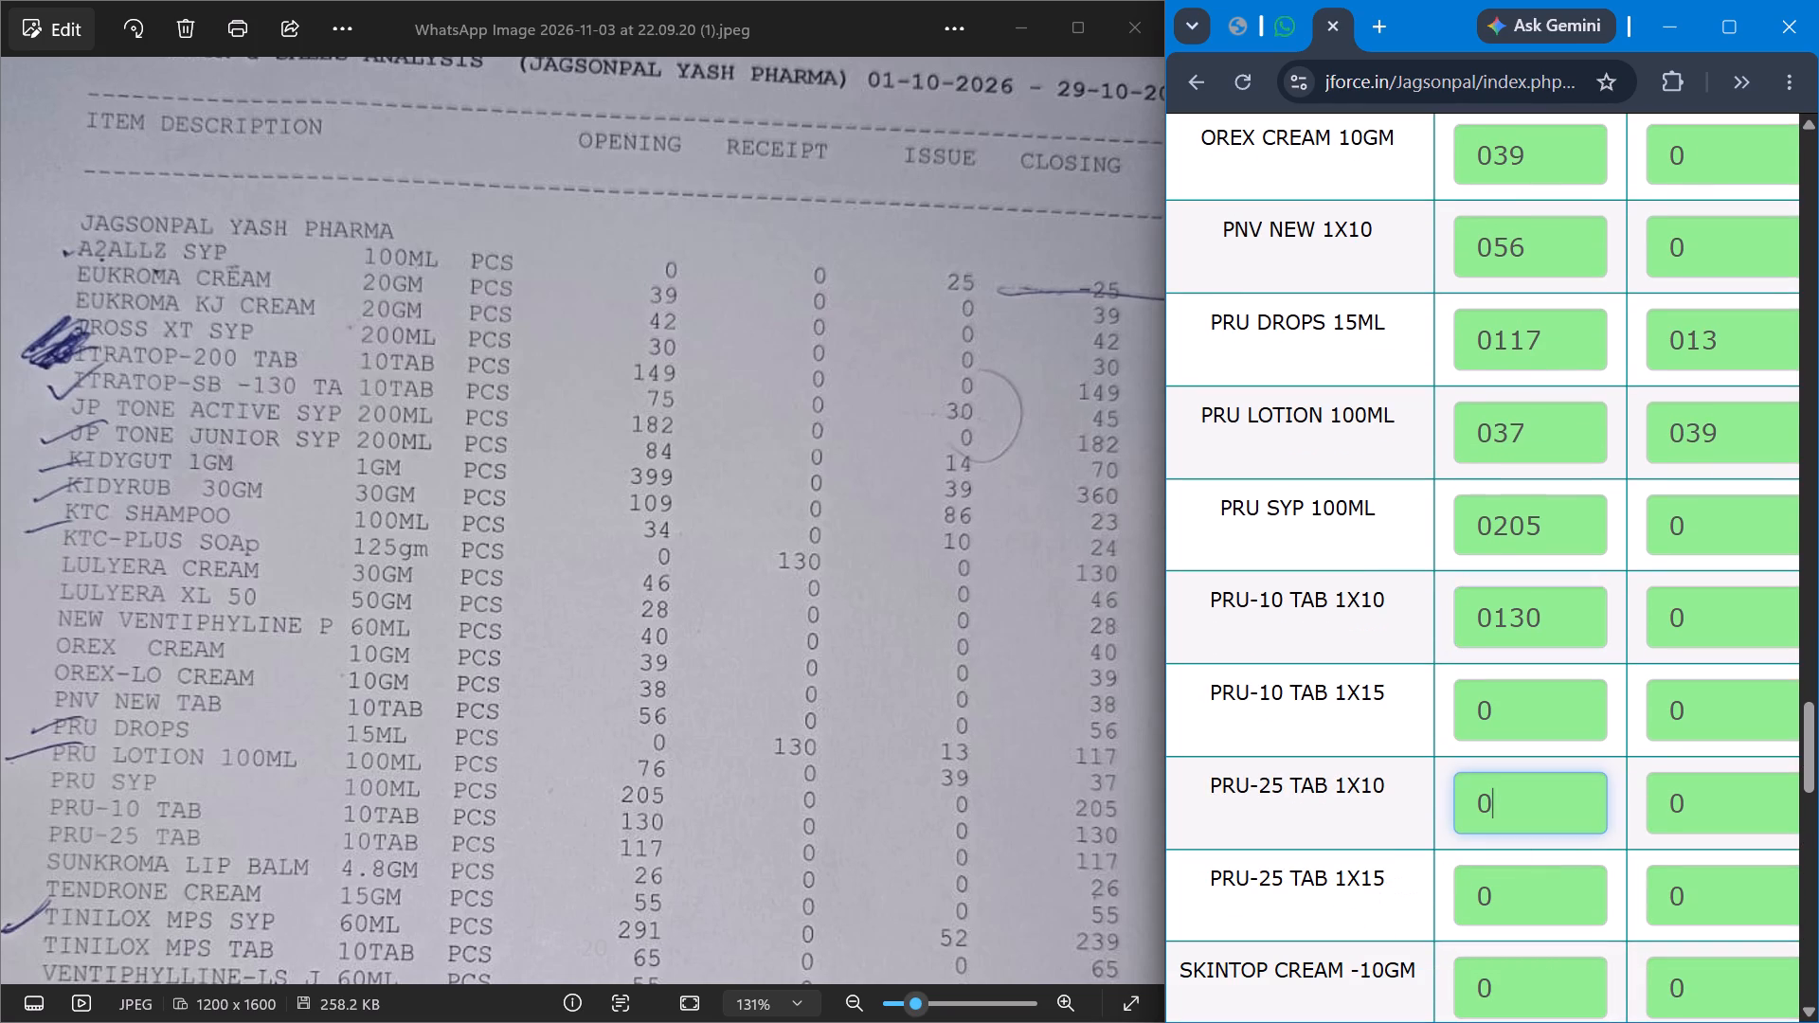
{"action": "type", "text": "117"}
{"action": "scroll", "coordinate": [784, 813], "scroll_direction": "right", "scroll_amount": 1}
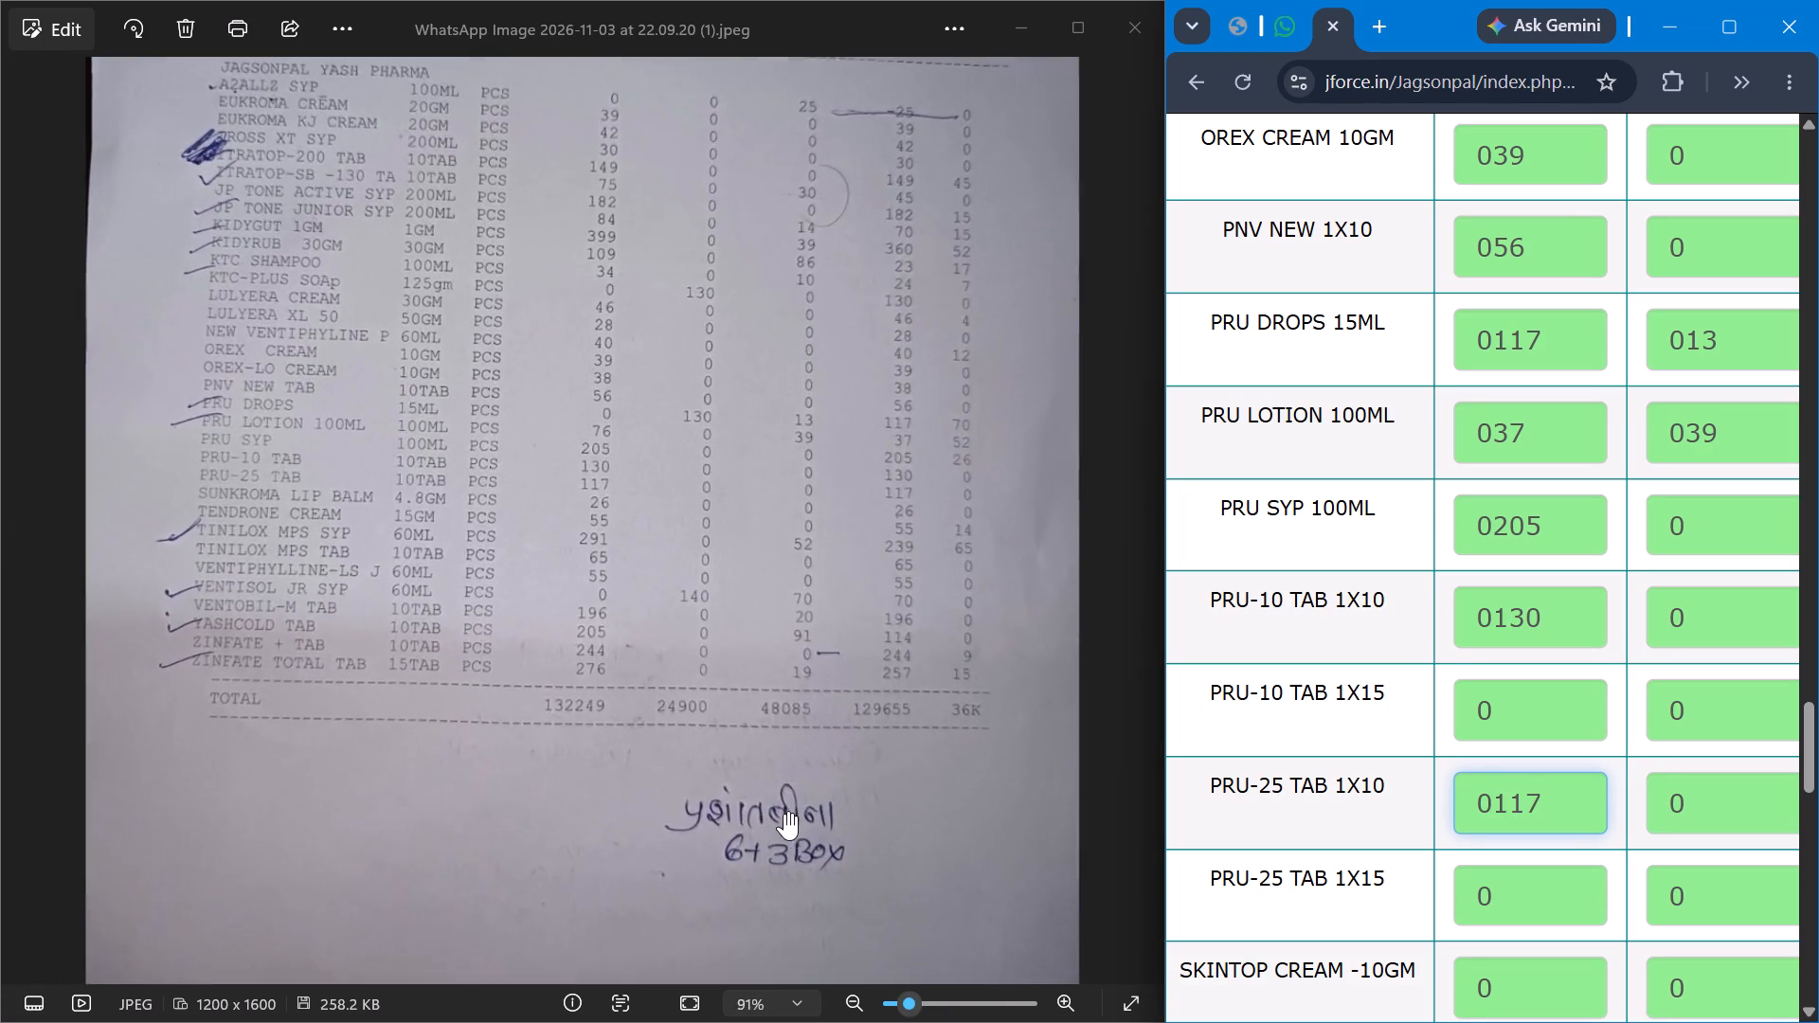
{"action": "scroll", "coordinate": [784, 813], "scroll_direction": "right", "scroll_amount": 1}
{"action": "scroll", "coordinate": [725, 571], "scroll_direction": "down", "scroll_amount": 1}
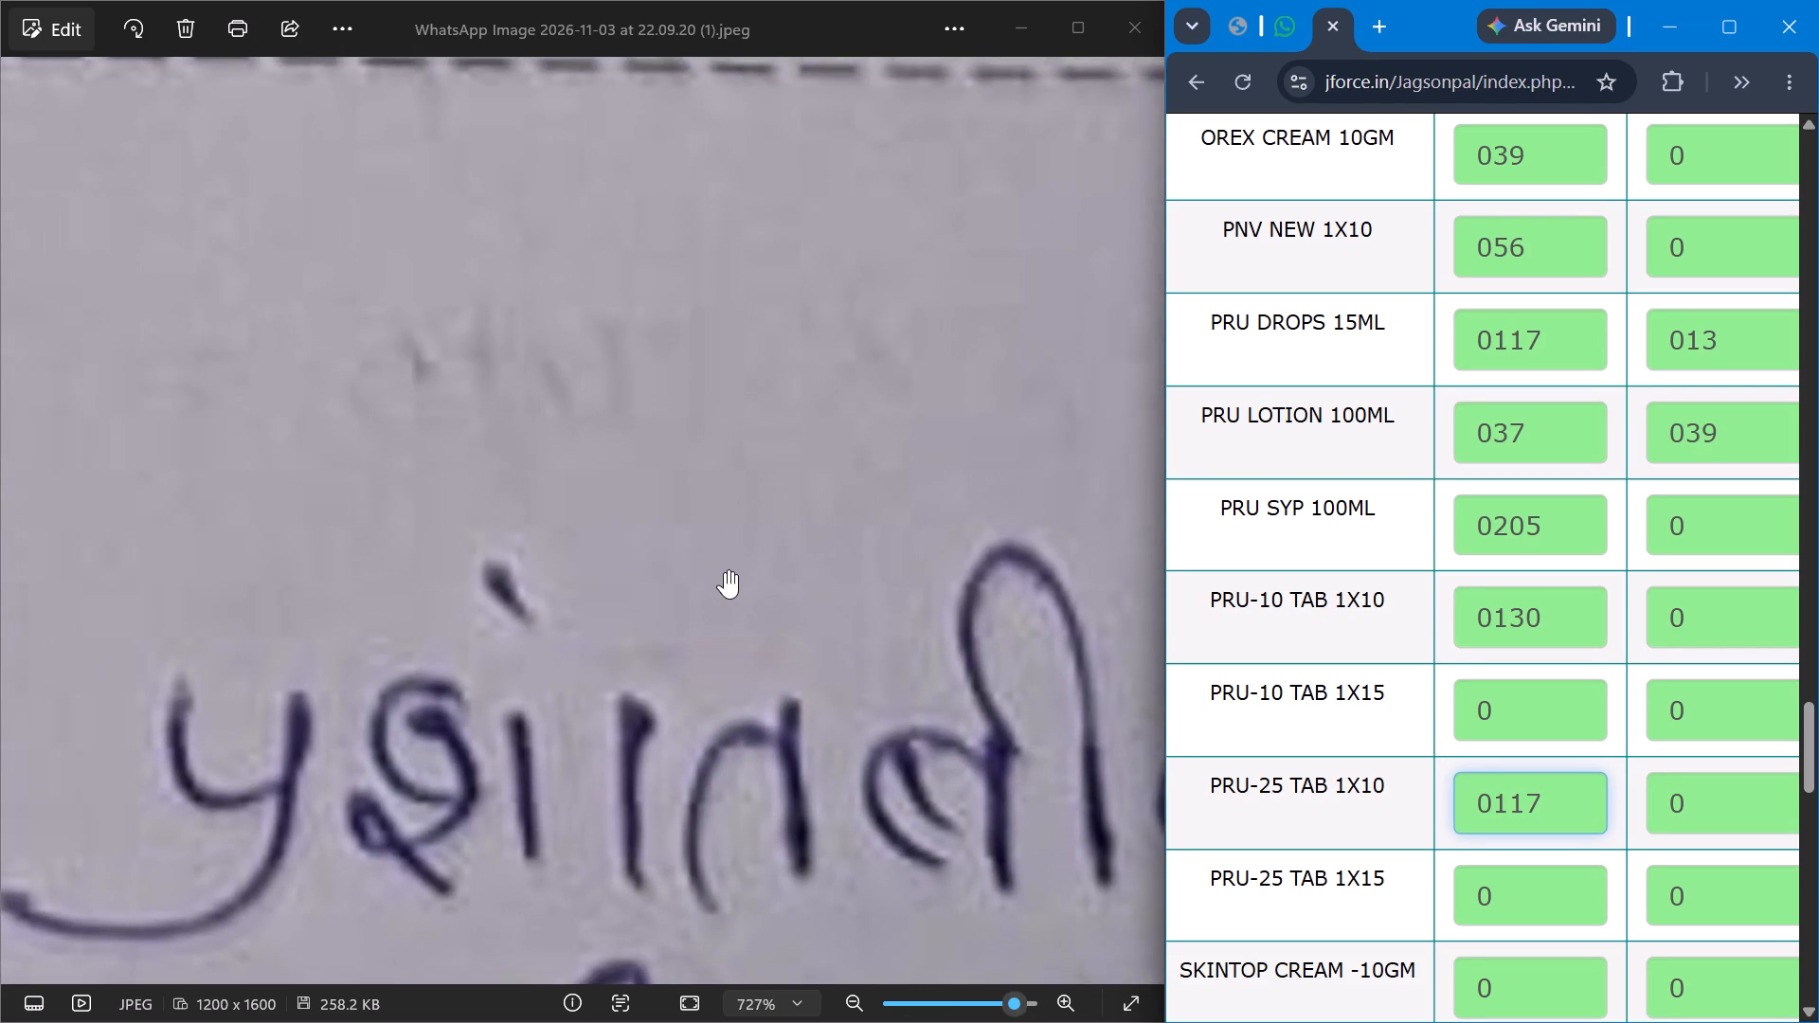
{"action": "scroll", "coordinate": [725, 571], "scroll_direction": "down", "scroll_amount": 3}
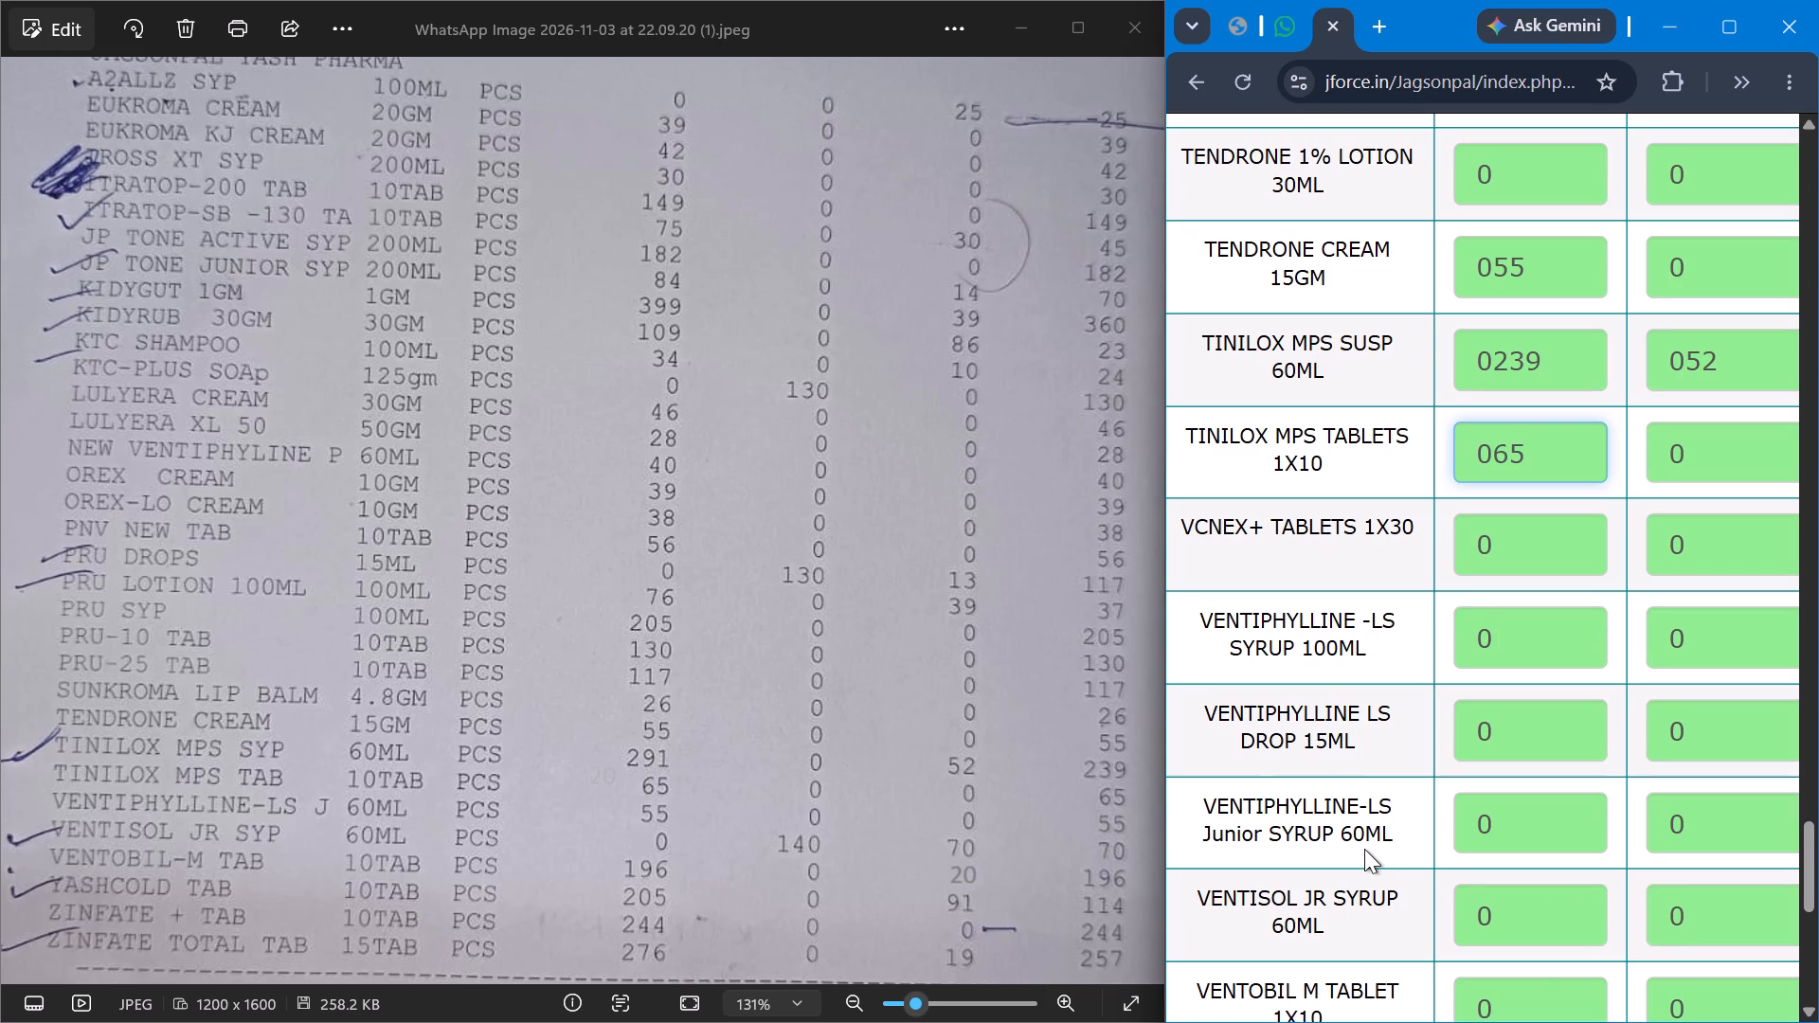
{"action": "left_click", "coordinate": [1570, 820]}
{"action": "type", "text": "55"}
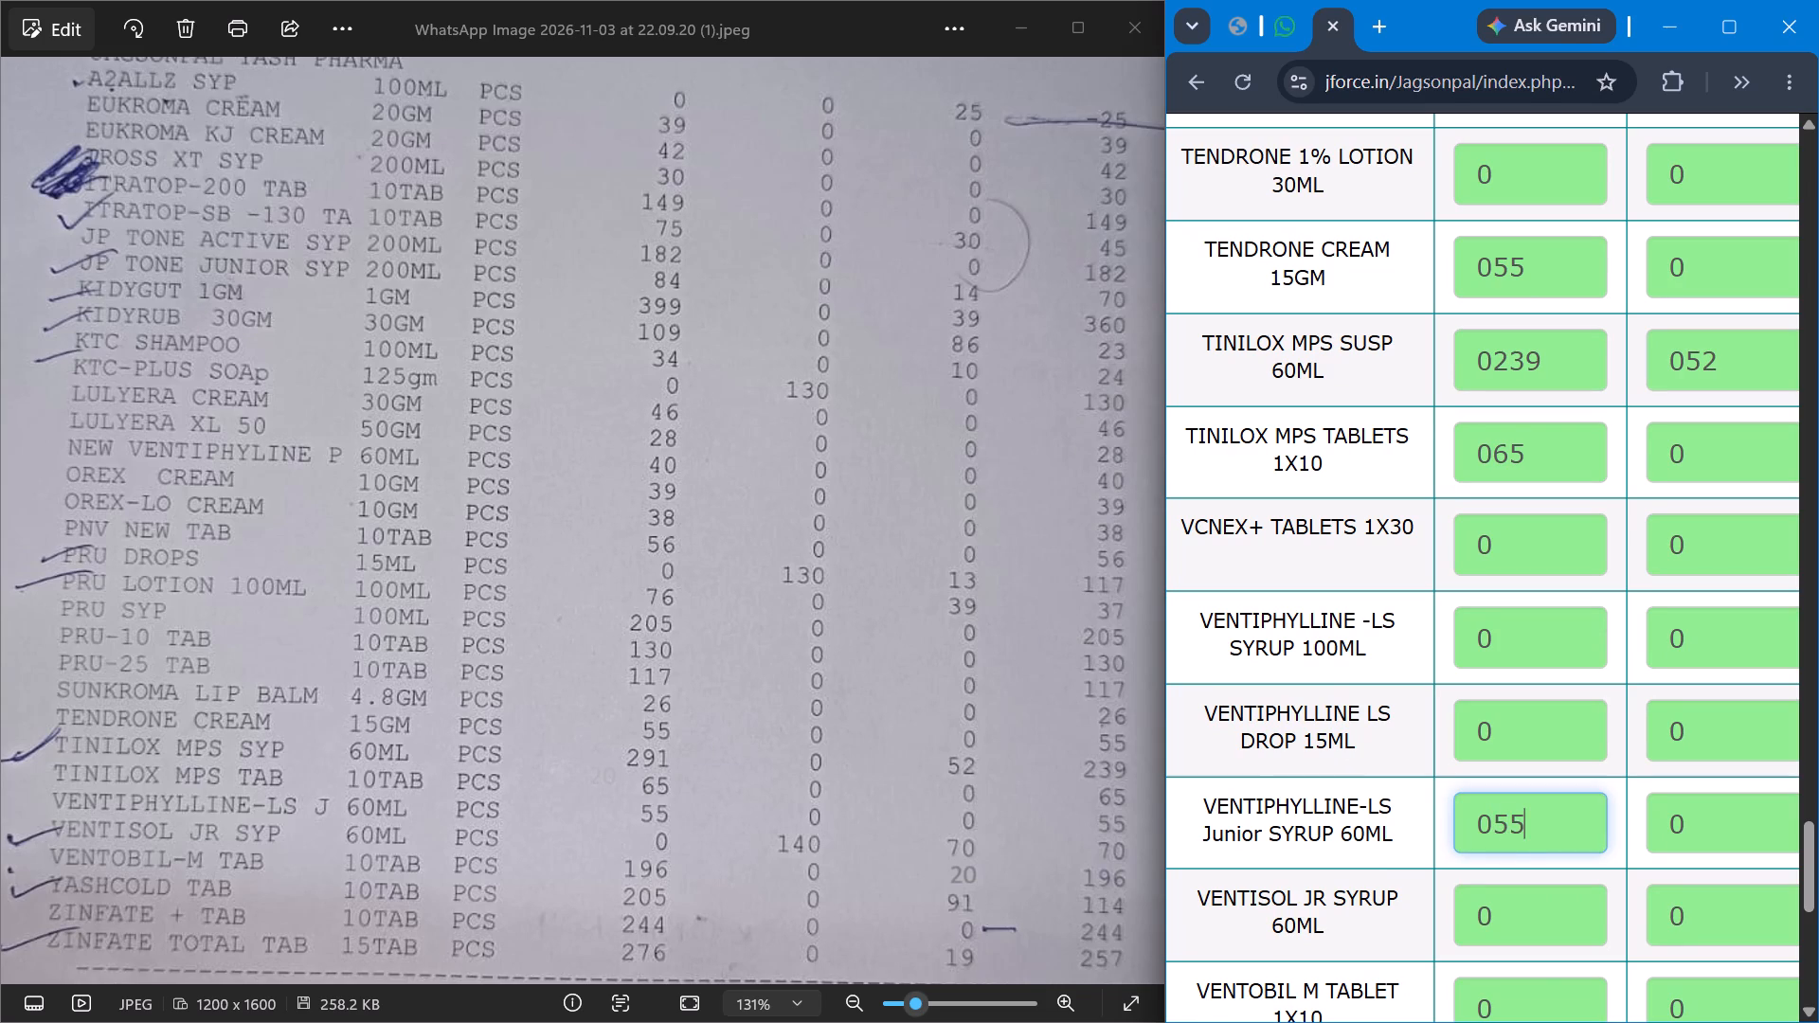
{"action": "scroll", "coordinate": [1294, 919], "scroll_direction": "down", "scroll_amount": 1}
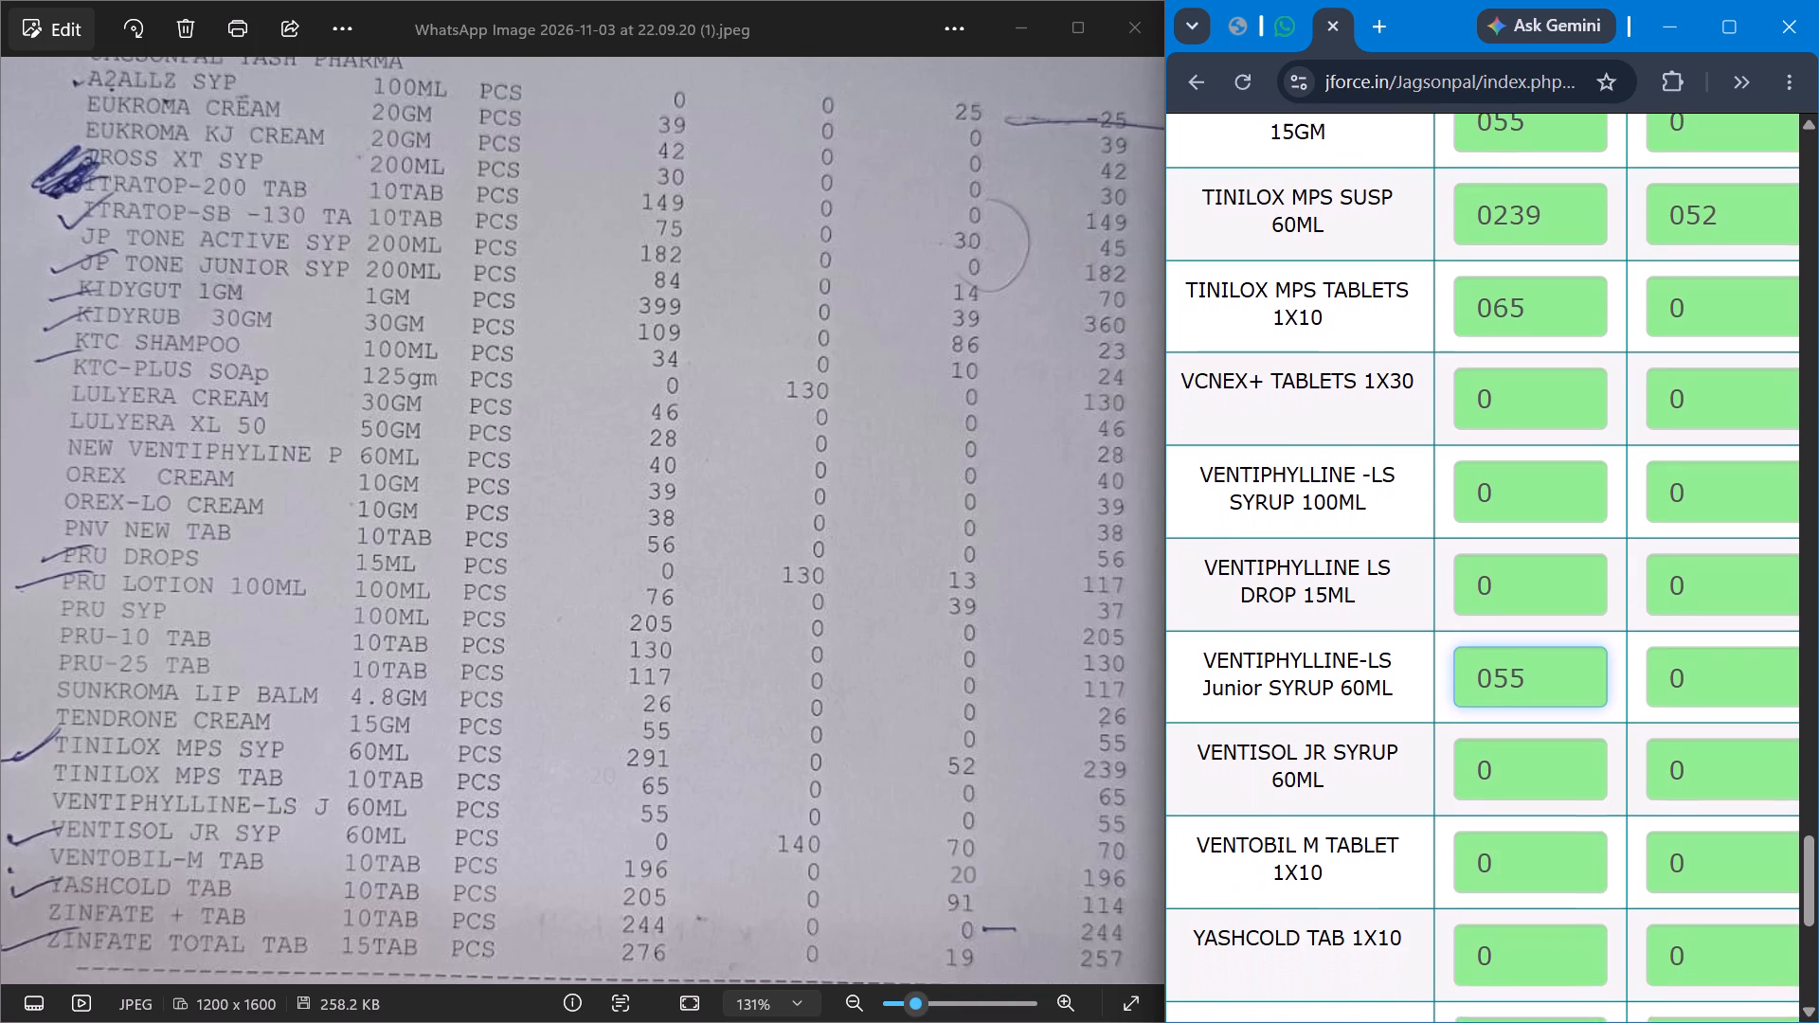
Enter closing units of 70 and secondary units of 70 for VENTISOL JR SYRUP 60ML.
{"action": "scroll", "coordinate": [1294, 919], "scroll_direction": "down", "scroll_amount": 1}
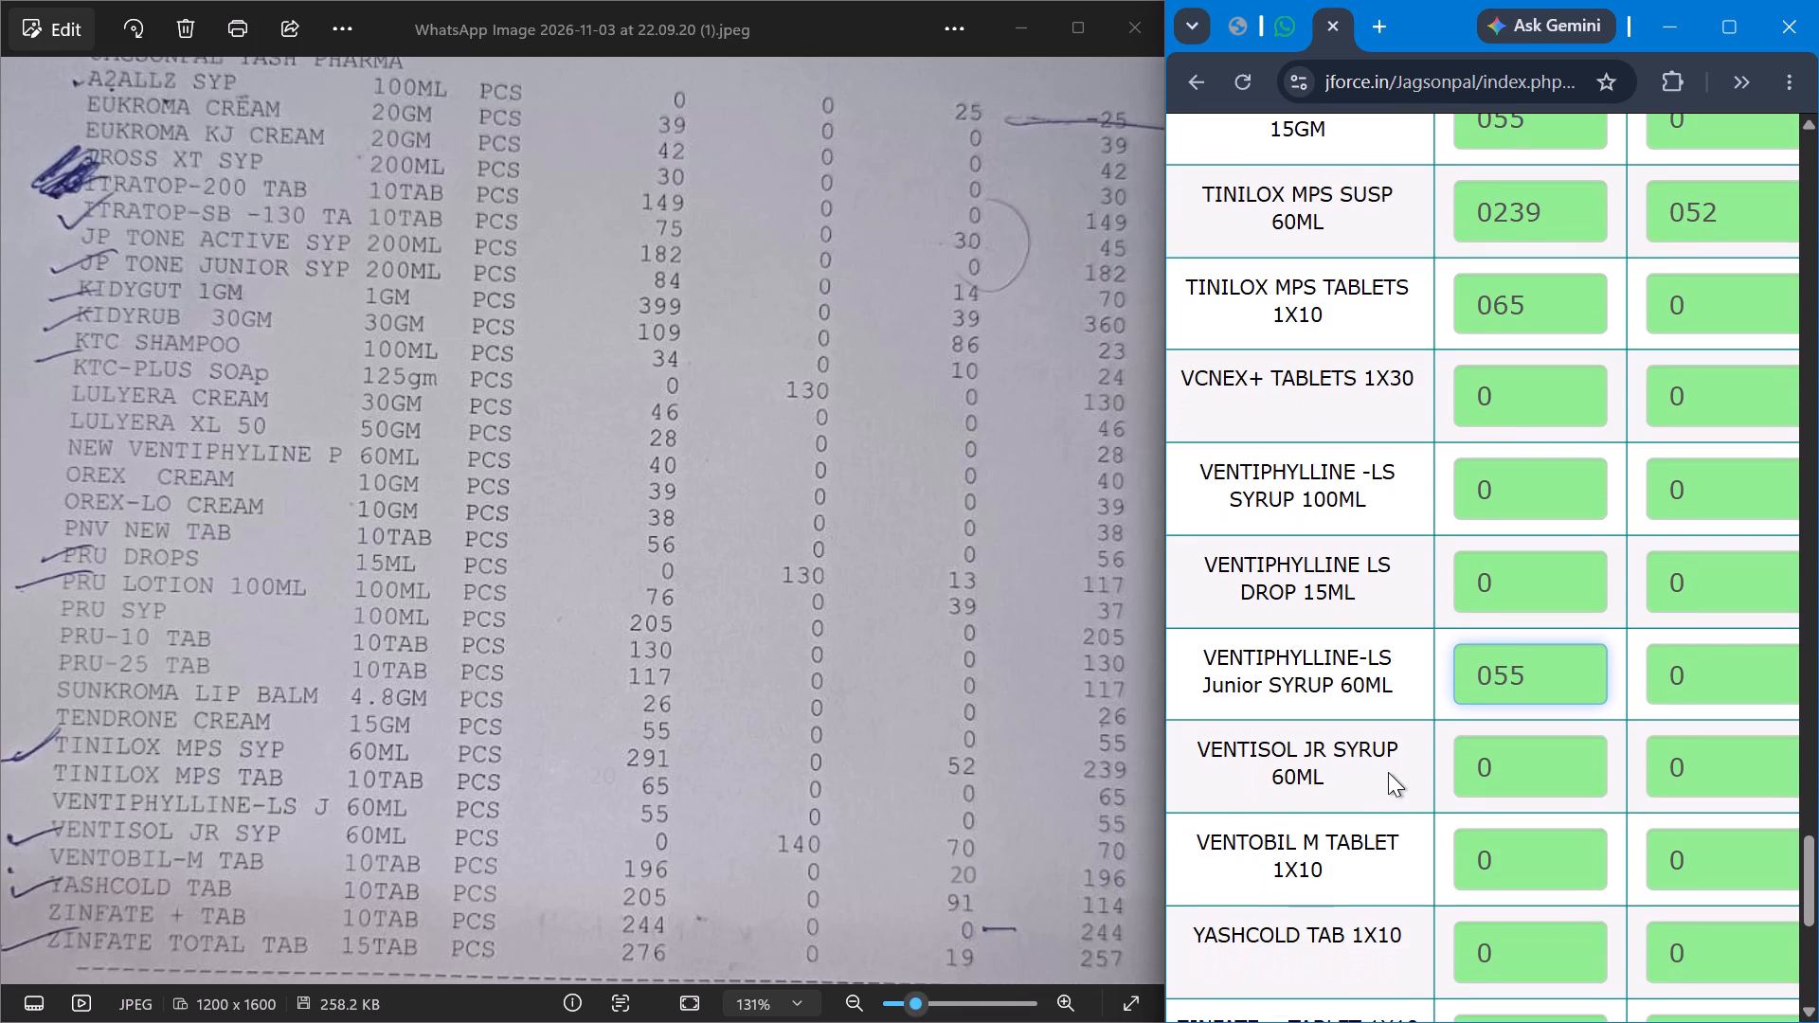
{"action": "left_click", "coordinate": [1511, 775]}
{"action": "type", "text": "70"}
{"action": "left_click", "coordinate": [1715, 768]}
{"action": "type", "text": "70"}
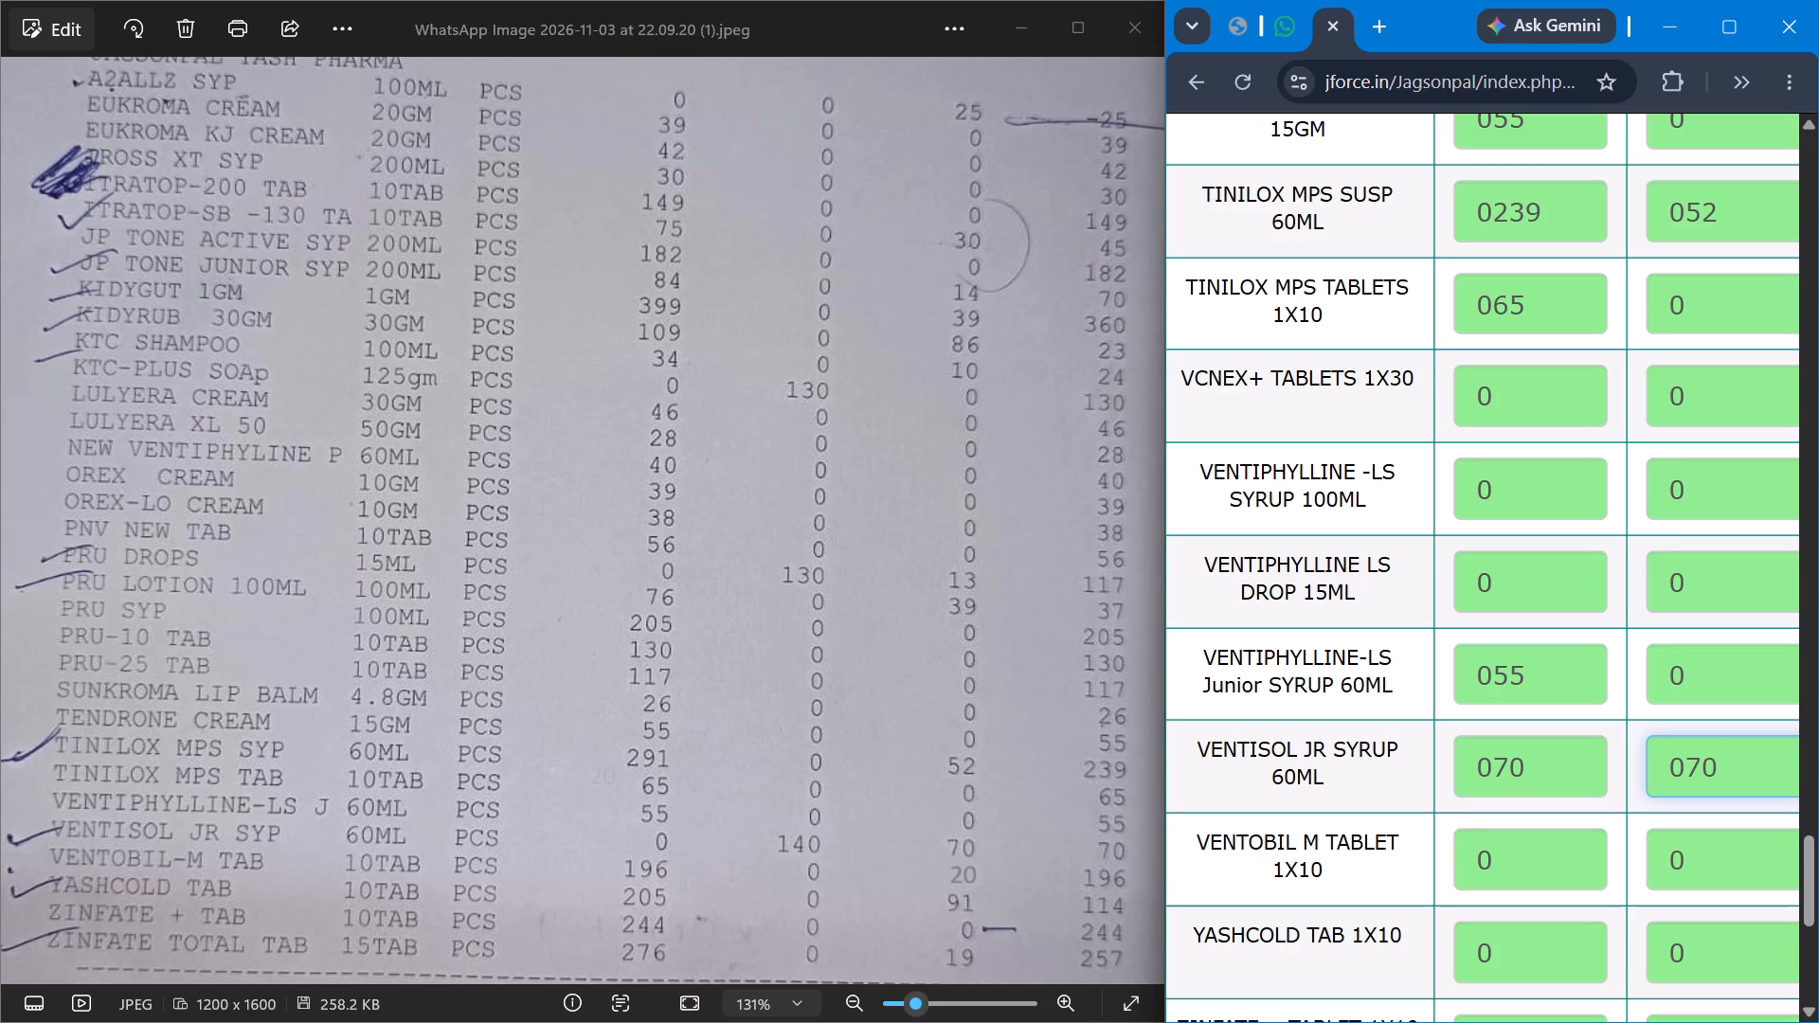
Enter closing units of 196 and secondary units of 20 for VENTOBIL M TABLET 1X10.
{"action": "scroll", "coordinate": [1362, 846], "scroll_direction": "down", "scroll_amount": 1}
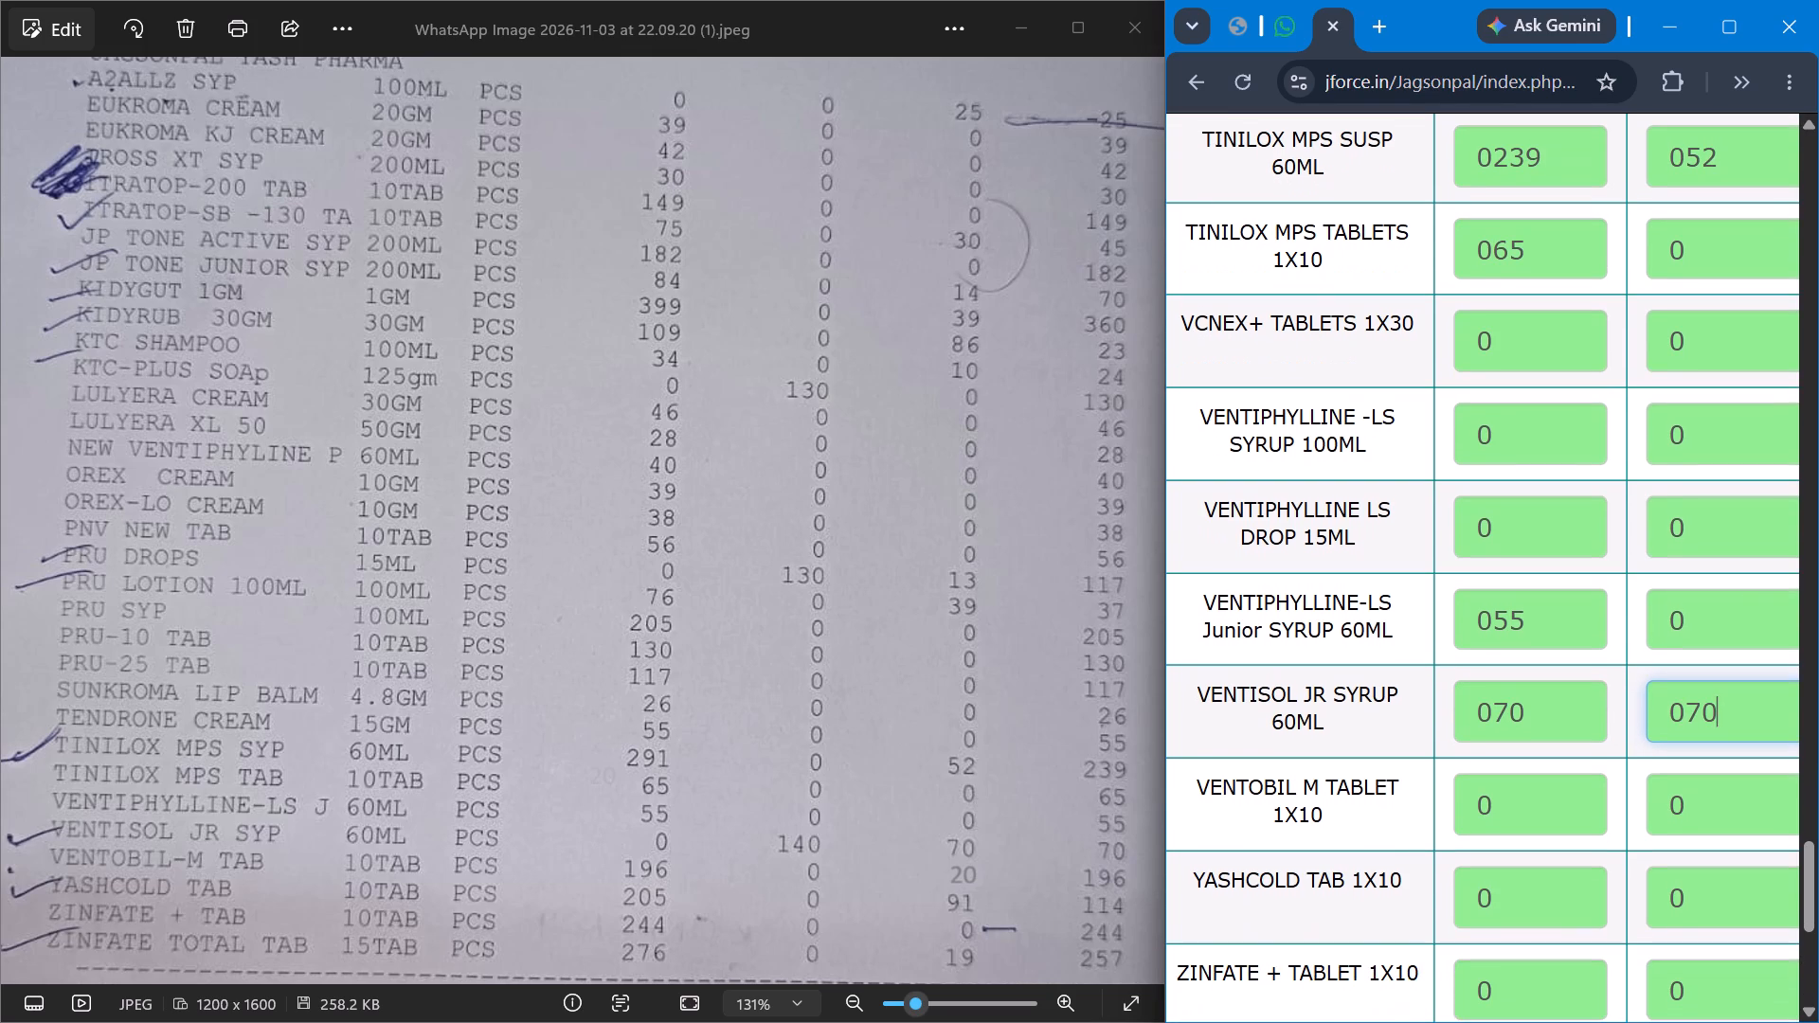
{"action": "left_click", "coordinate": [1518, 801]}
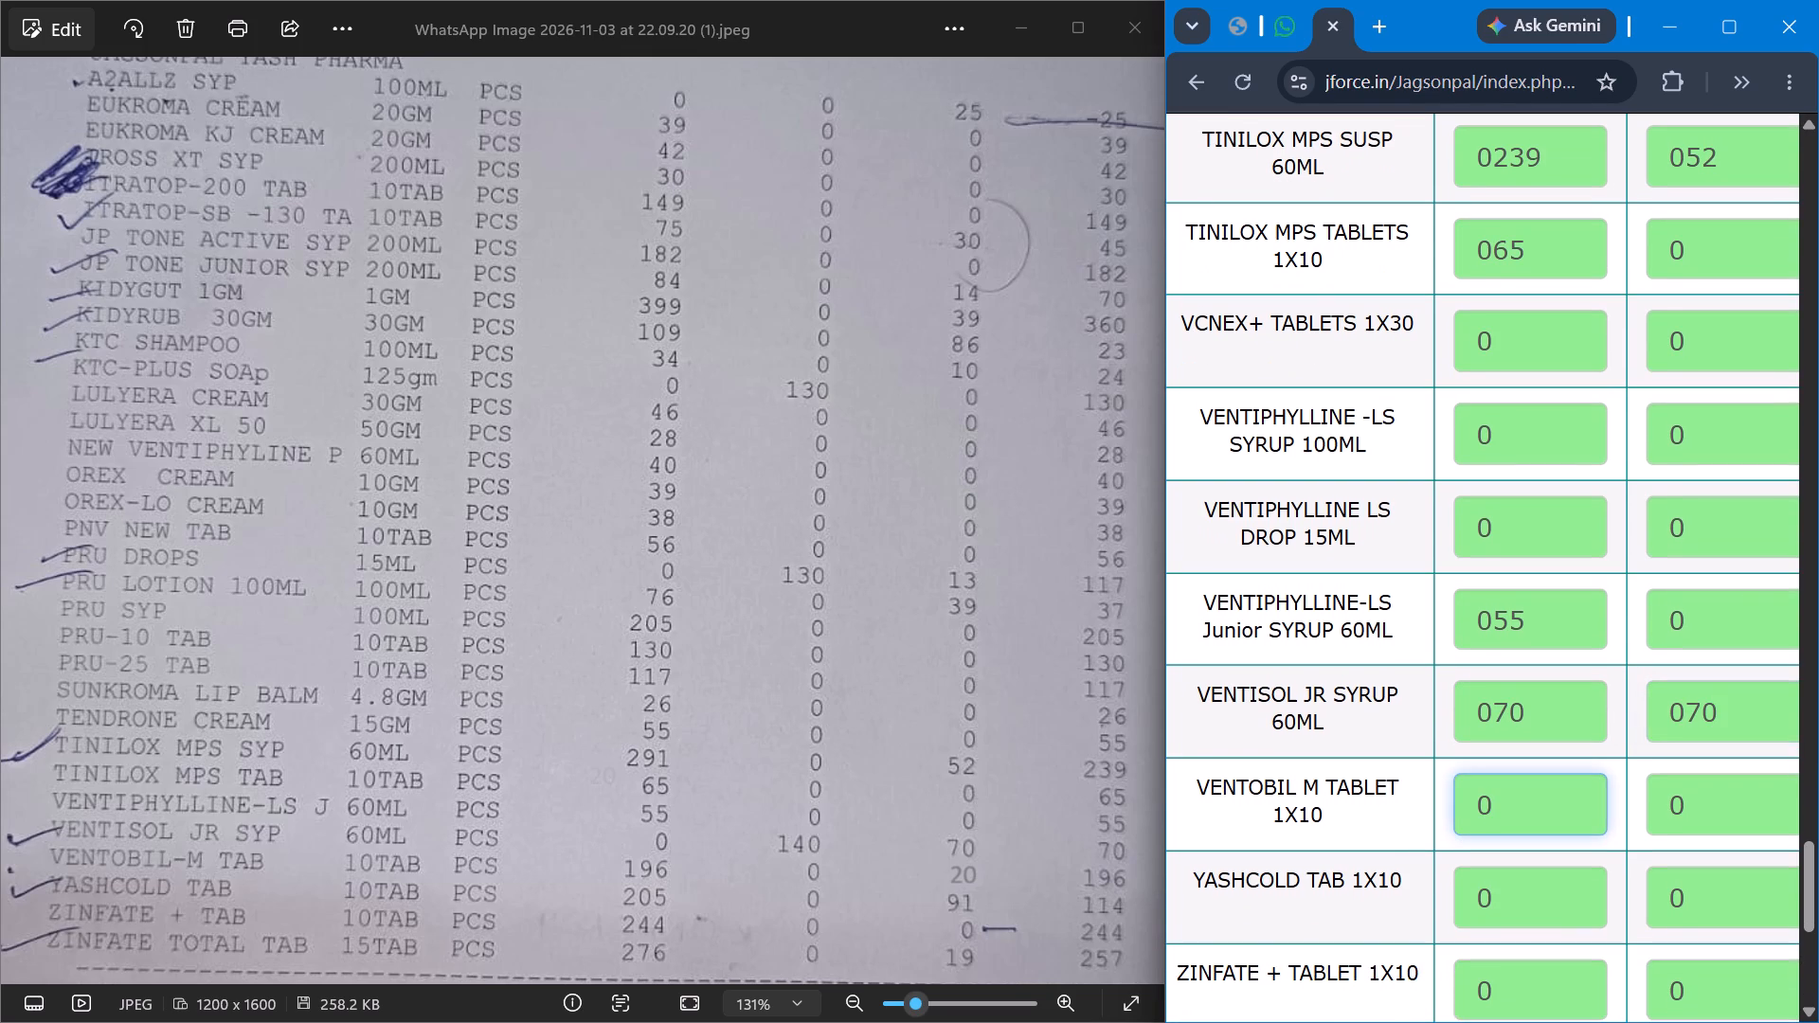
{"action": "type", "text": "196"}
{"action": "left_click", "coordinate": [1684, 815]}
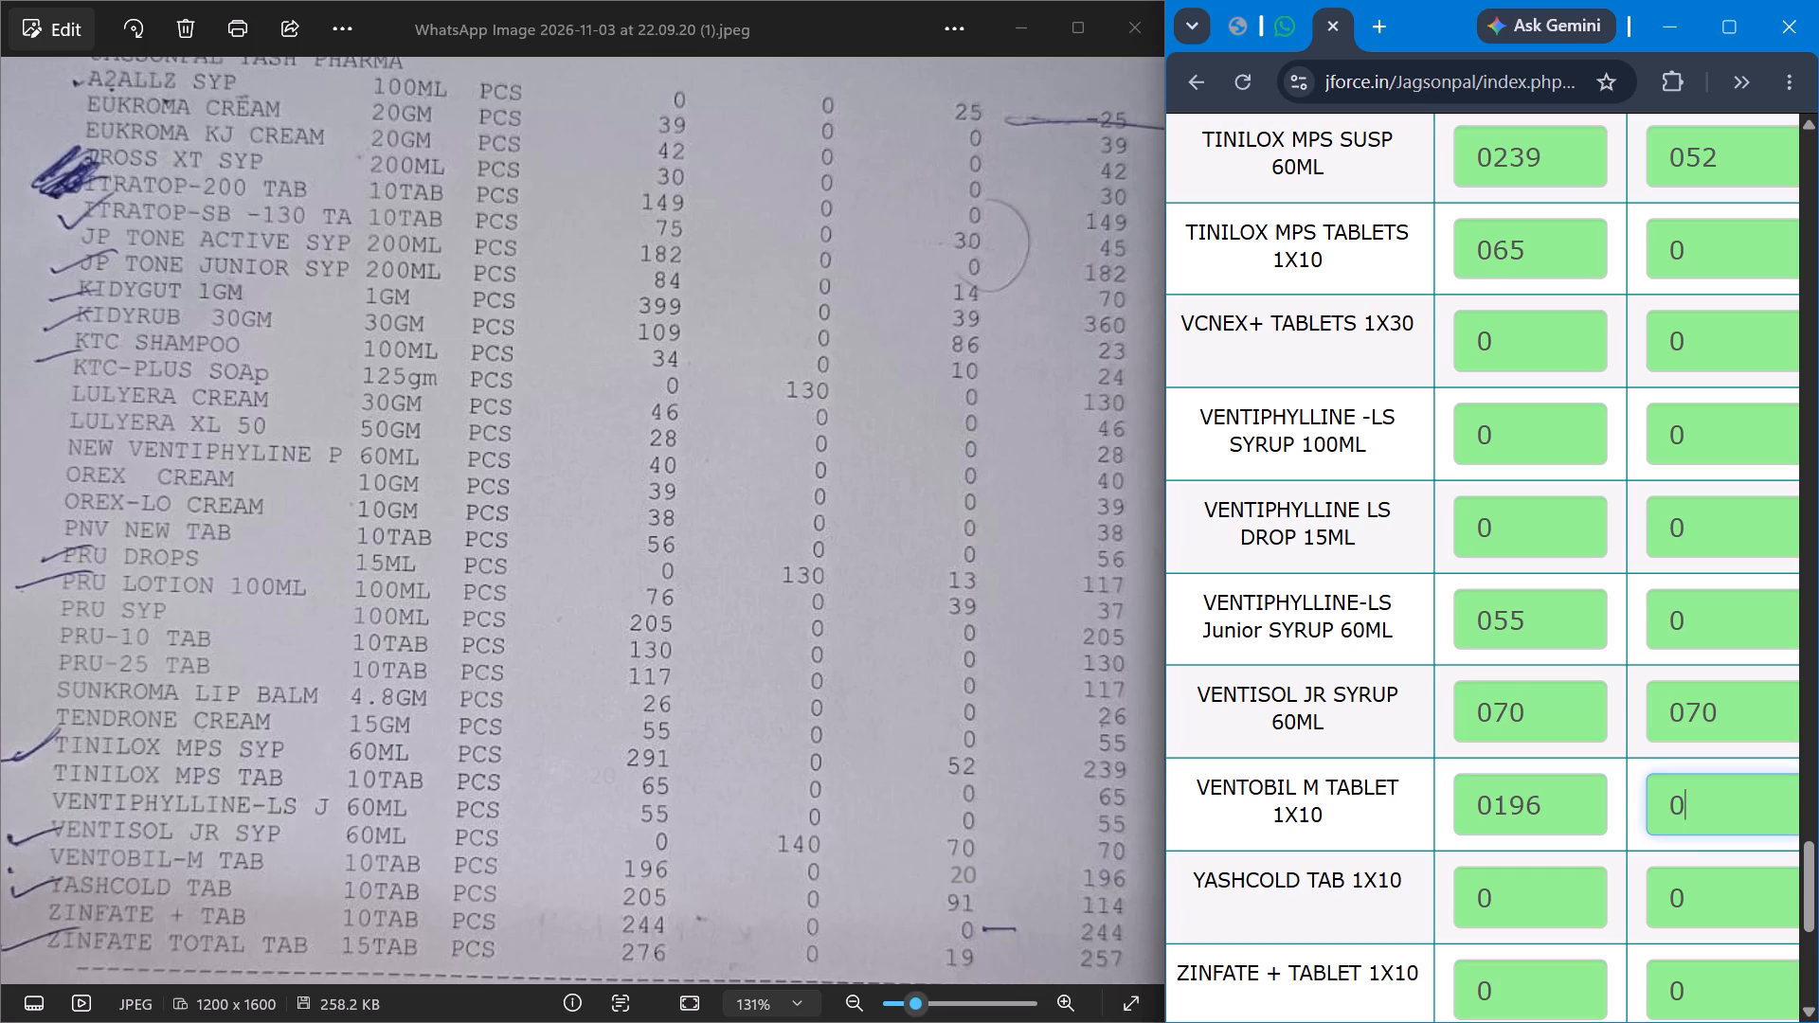
{"action": "type", "text": "20"}
Enter closing units of 114 and secondary units of 91 for YASHCOLD TAB 1X10.
{"action": "scroll", "coordinate": [1601, 952], "scroll_direction": "down", "scroll_amount": 2}
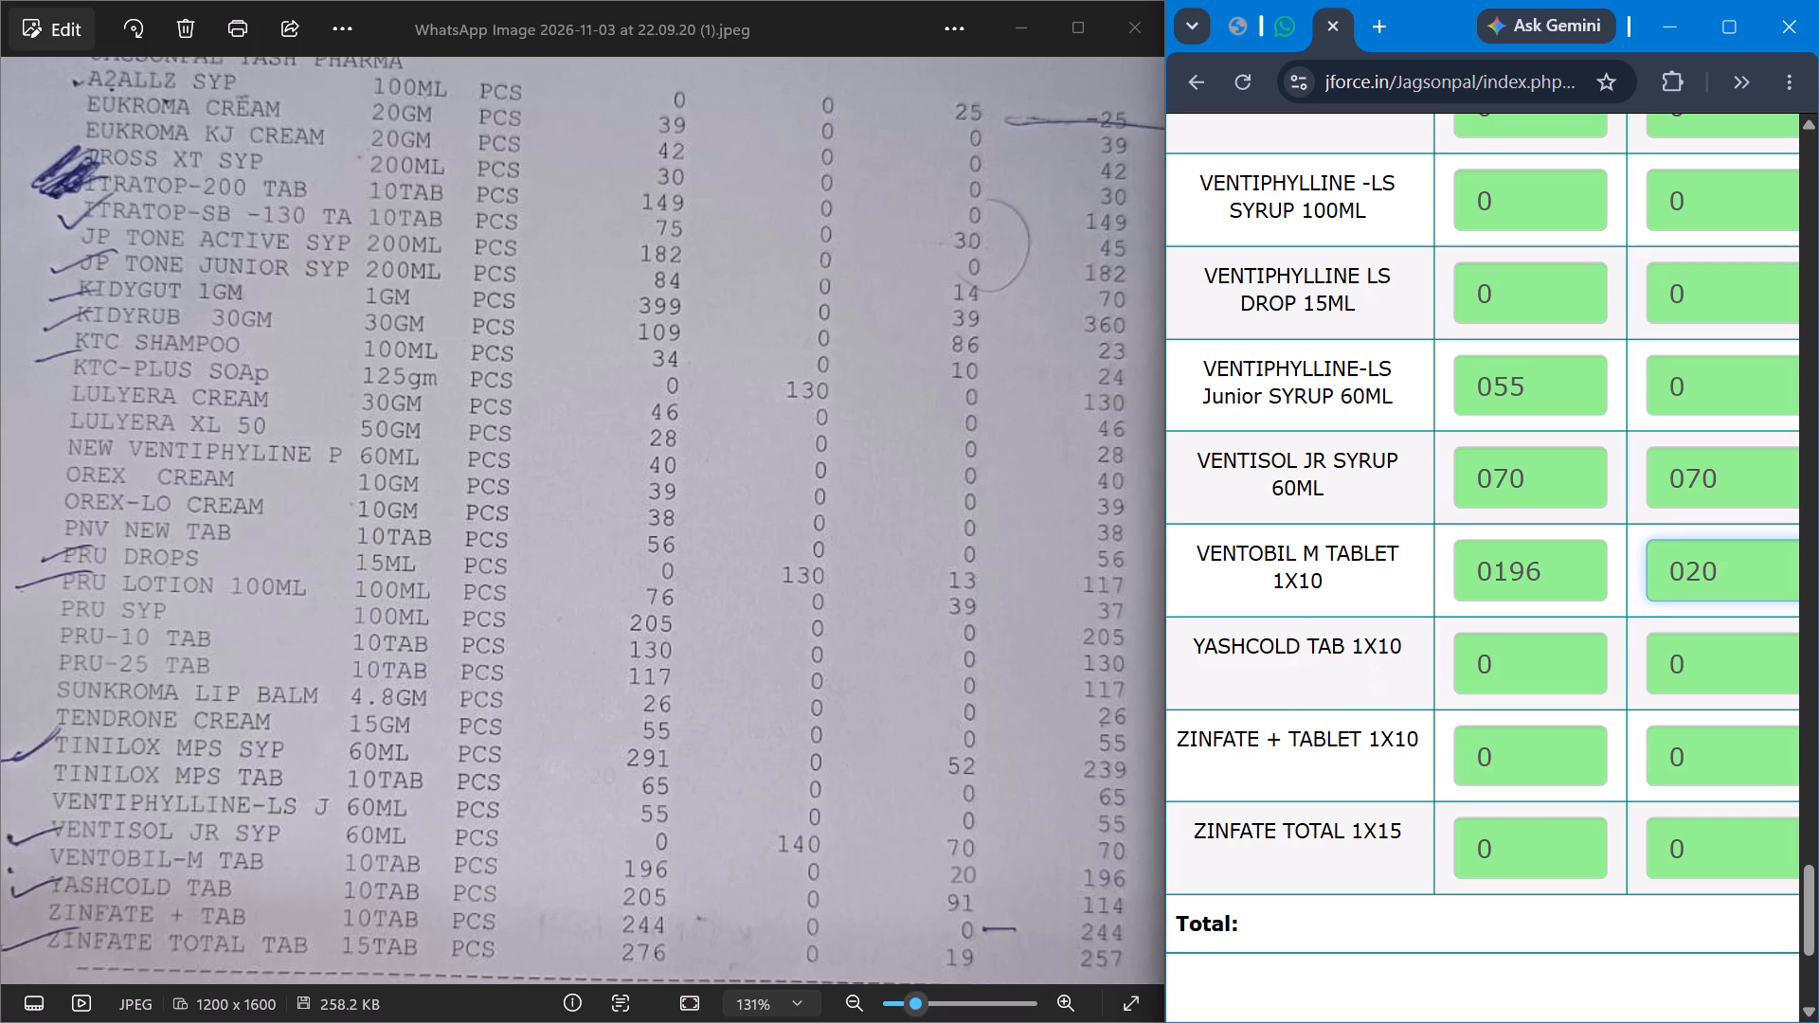
{"action": "left_click", "coordinate": [1520, 660]}
{"action": "type", "text": "114"}
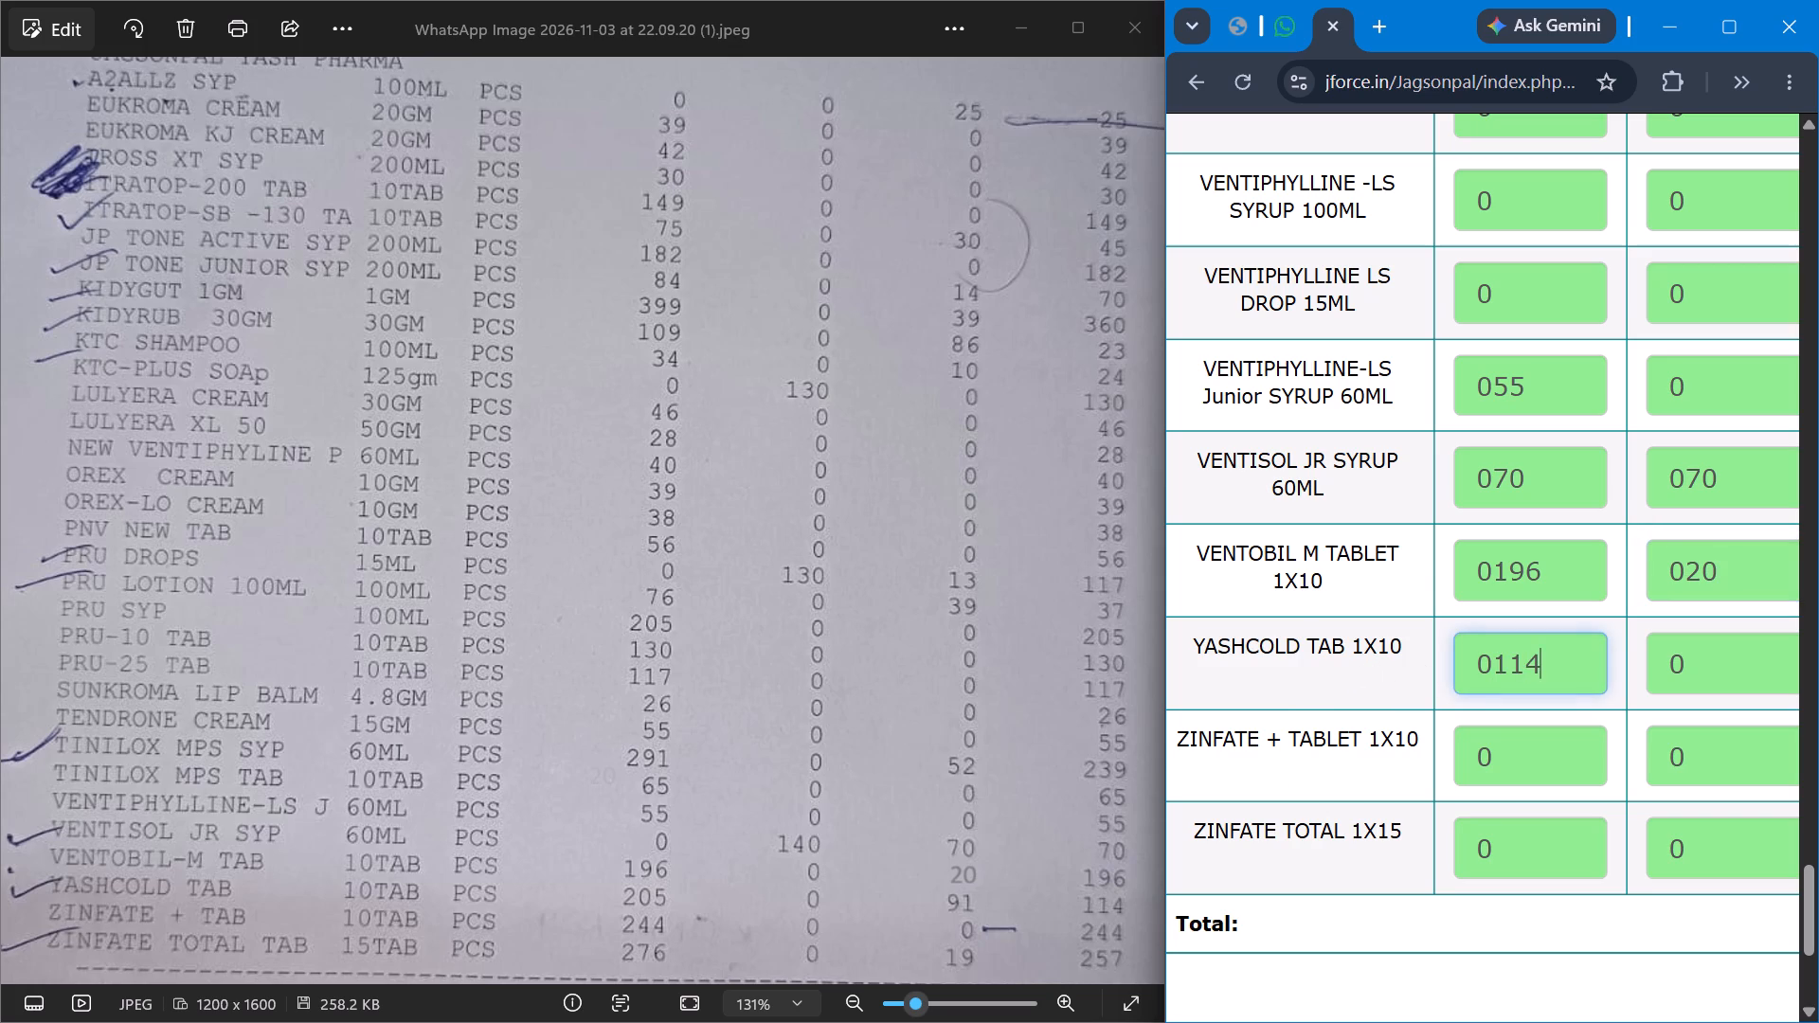
{"action": "left_click", "coordinate": [1703, 673]}
{"action": "type", "text": "91"}
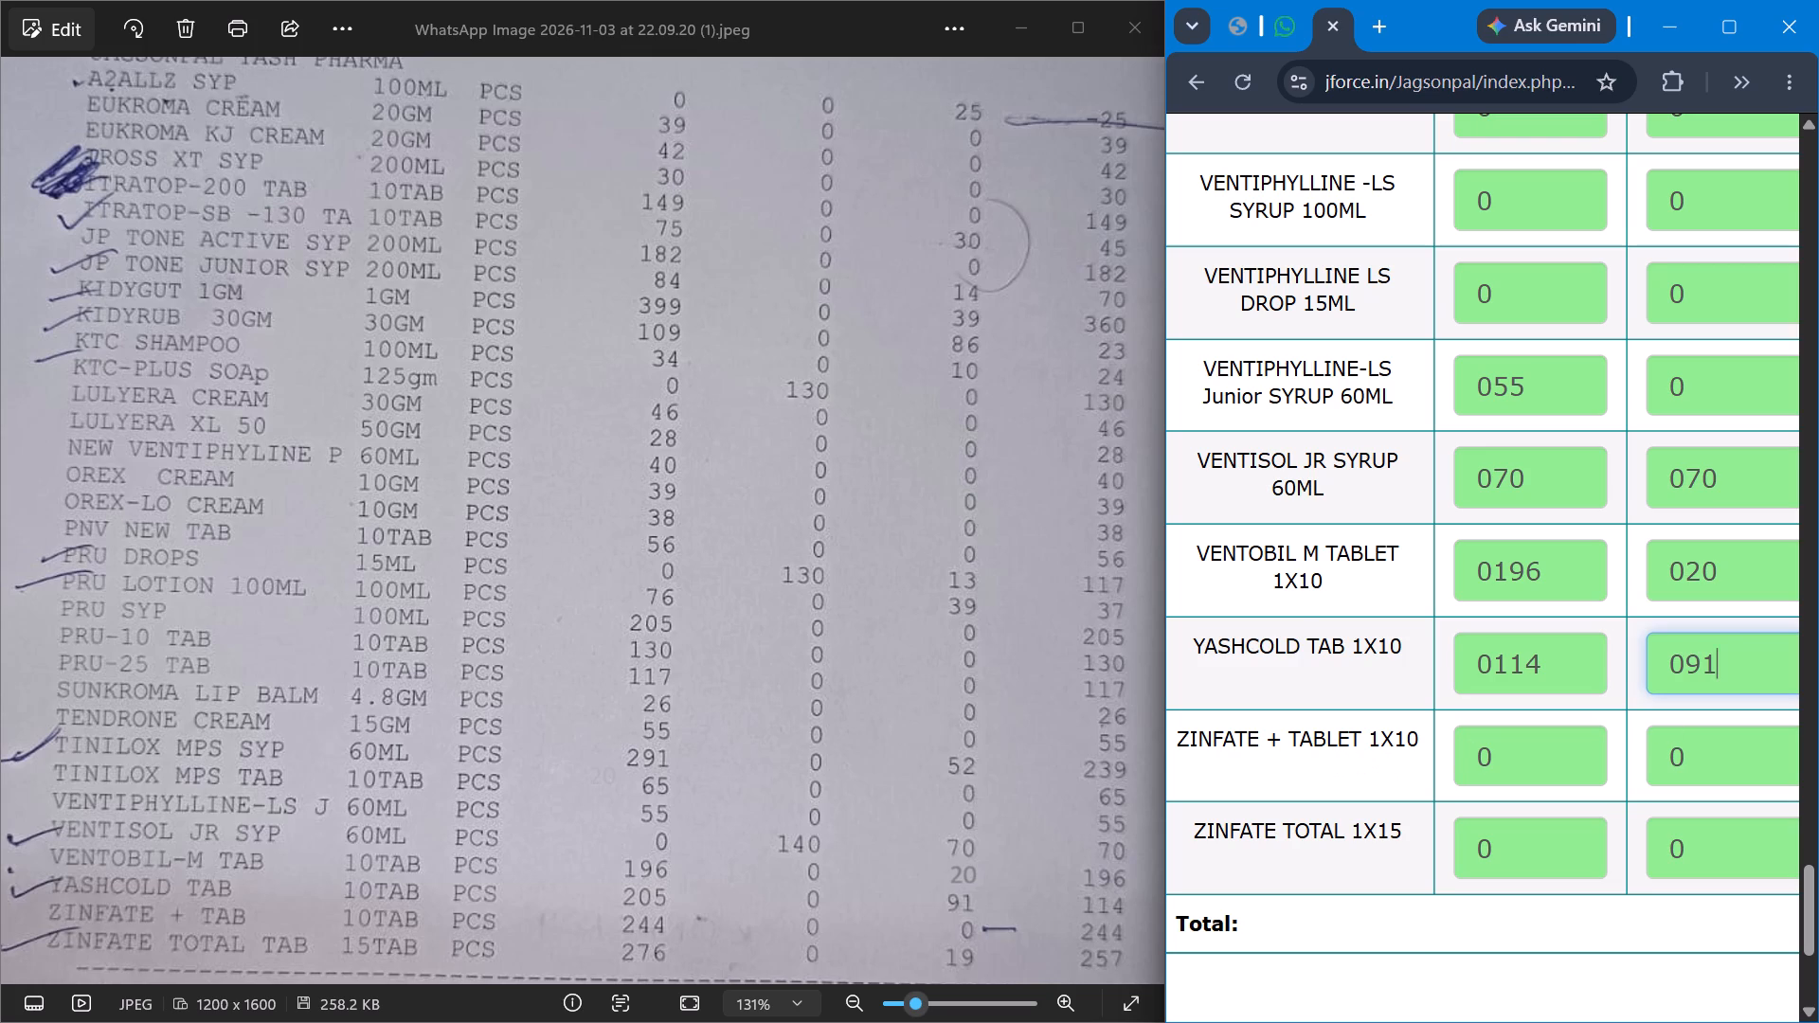
Enter closing units of 244 for ZINFATE + TABLET 1X10.
{"action": "left_click", "coordinate": [1536, 765]}
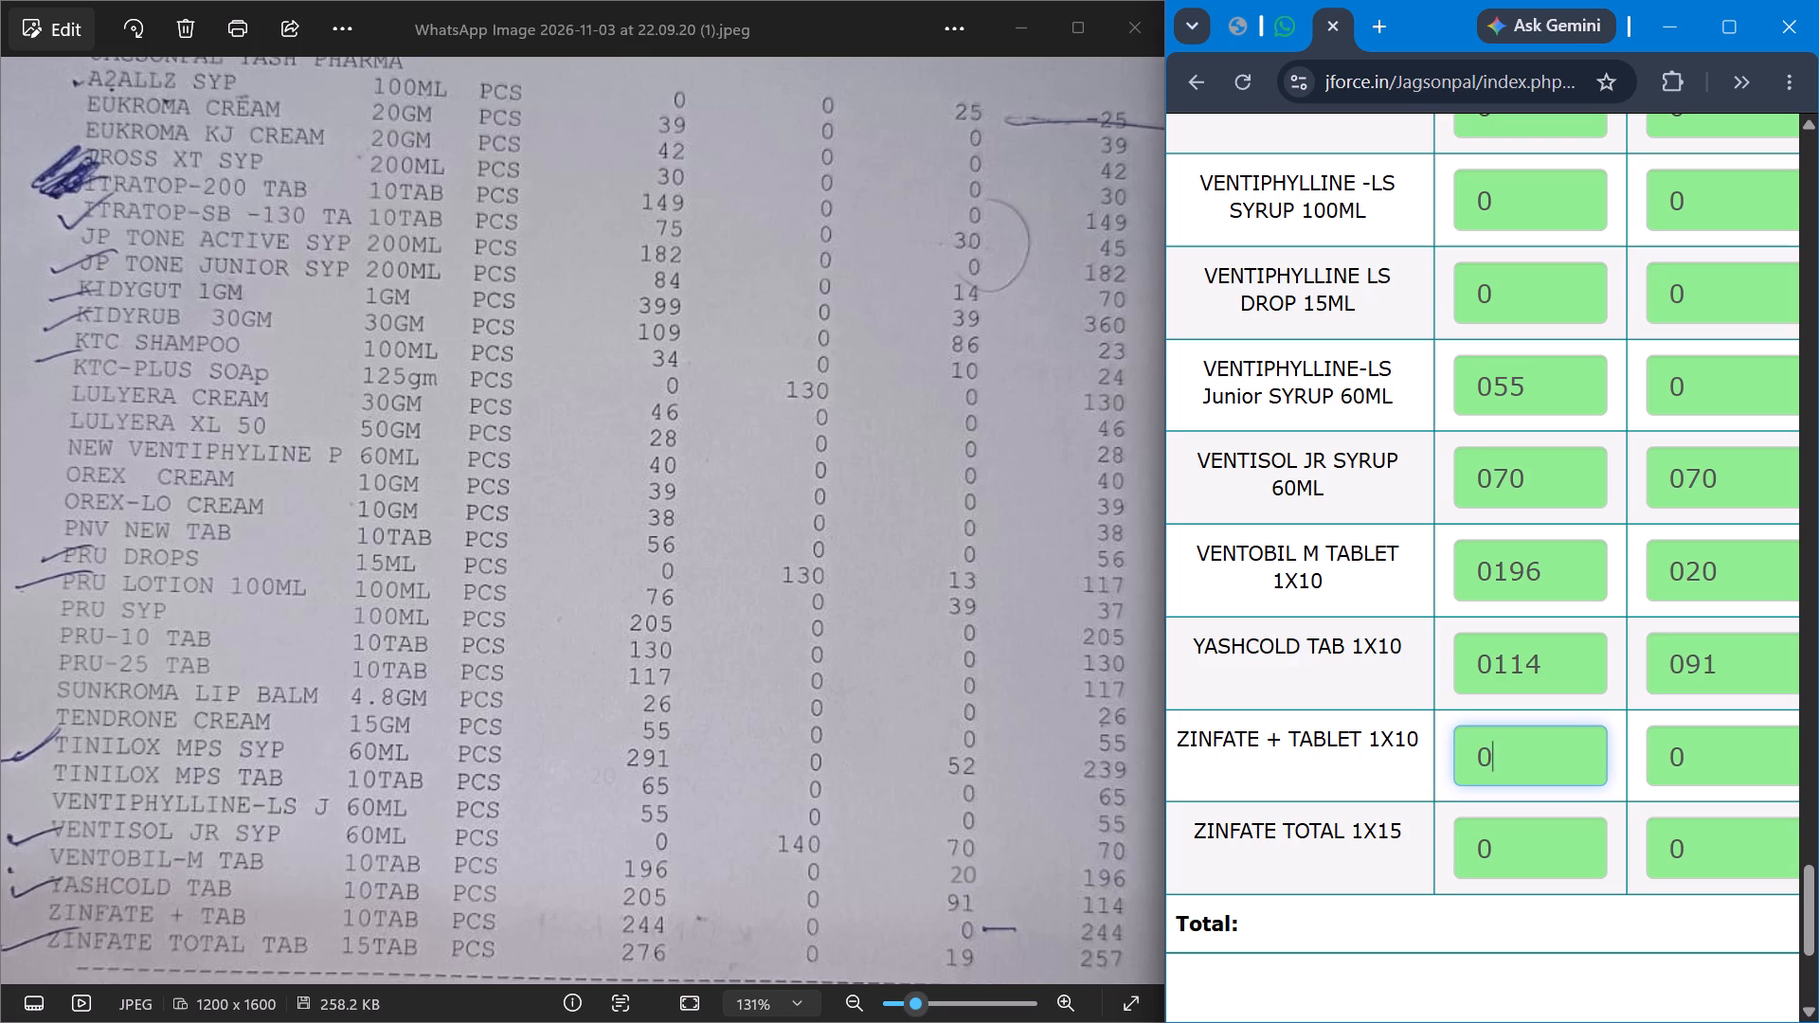
{"action": "type", "text": "244"}
Enter closing units of 257 and secondary units of 19 for ZINFATE TOTAL 1X15.
{"action": "left_click", "coordinate": [1551, 850]}
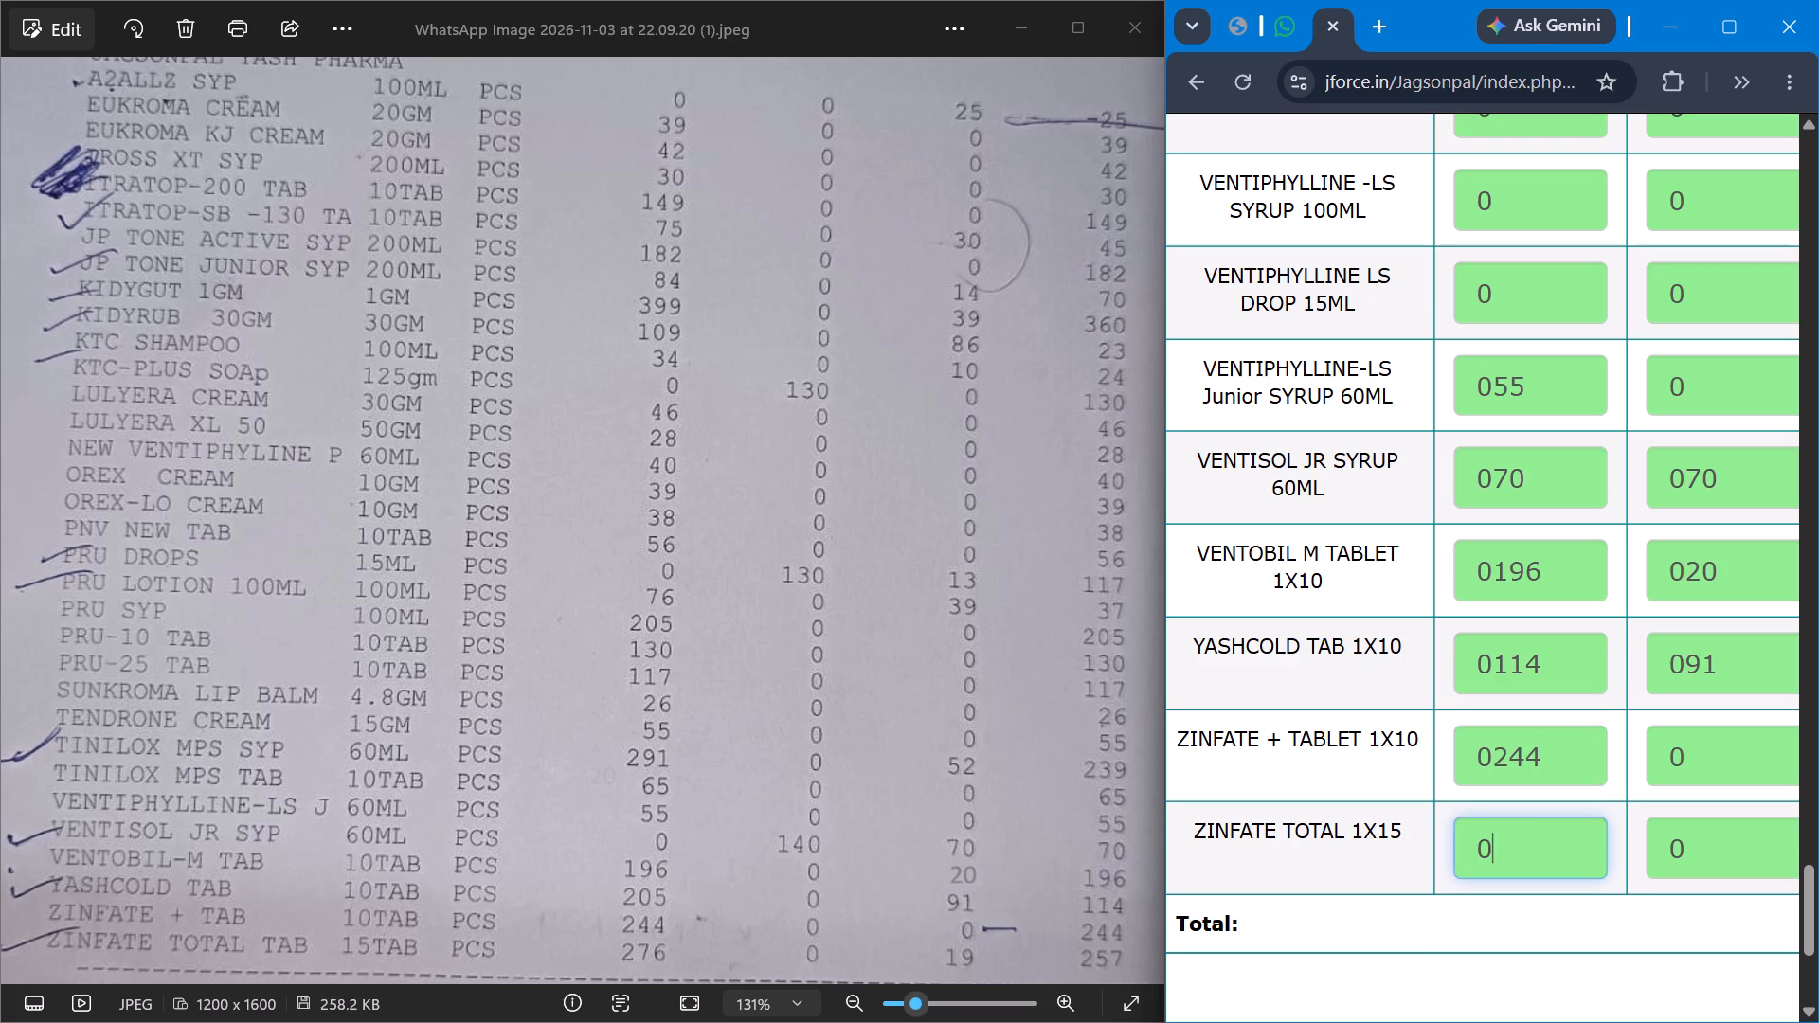
{"action": "type", "text": "257"}
{"action": "left_click", "coordinate": [1705, 847]}
{"action": "type", "text": "19"}
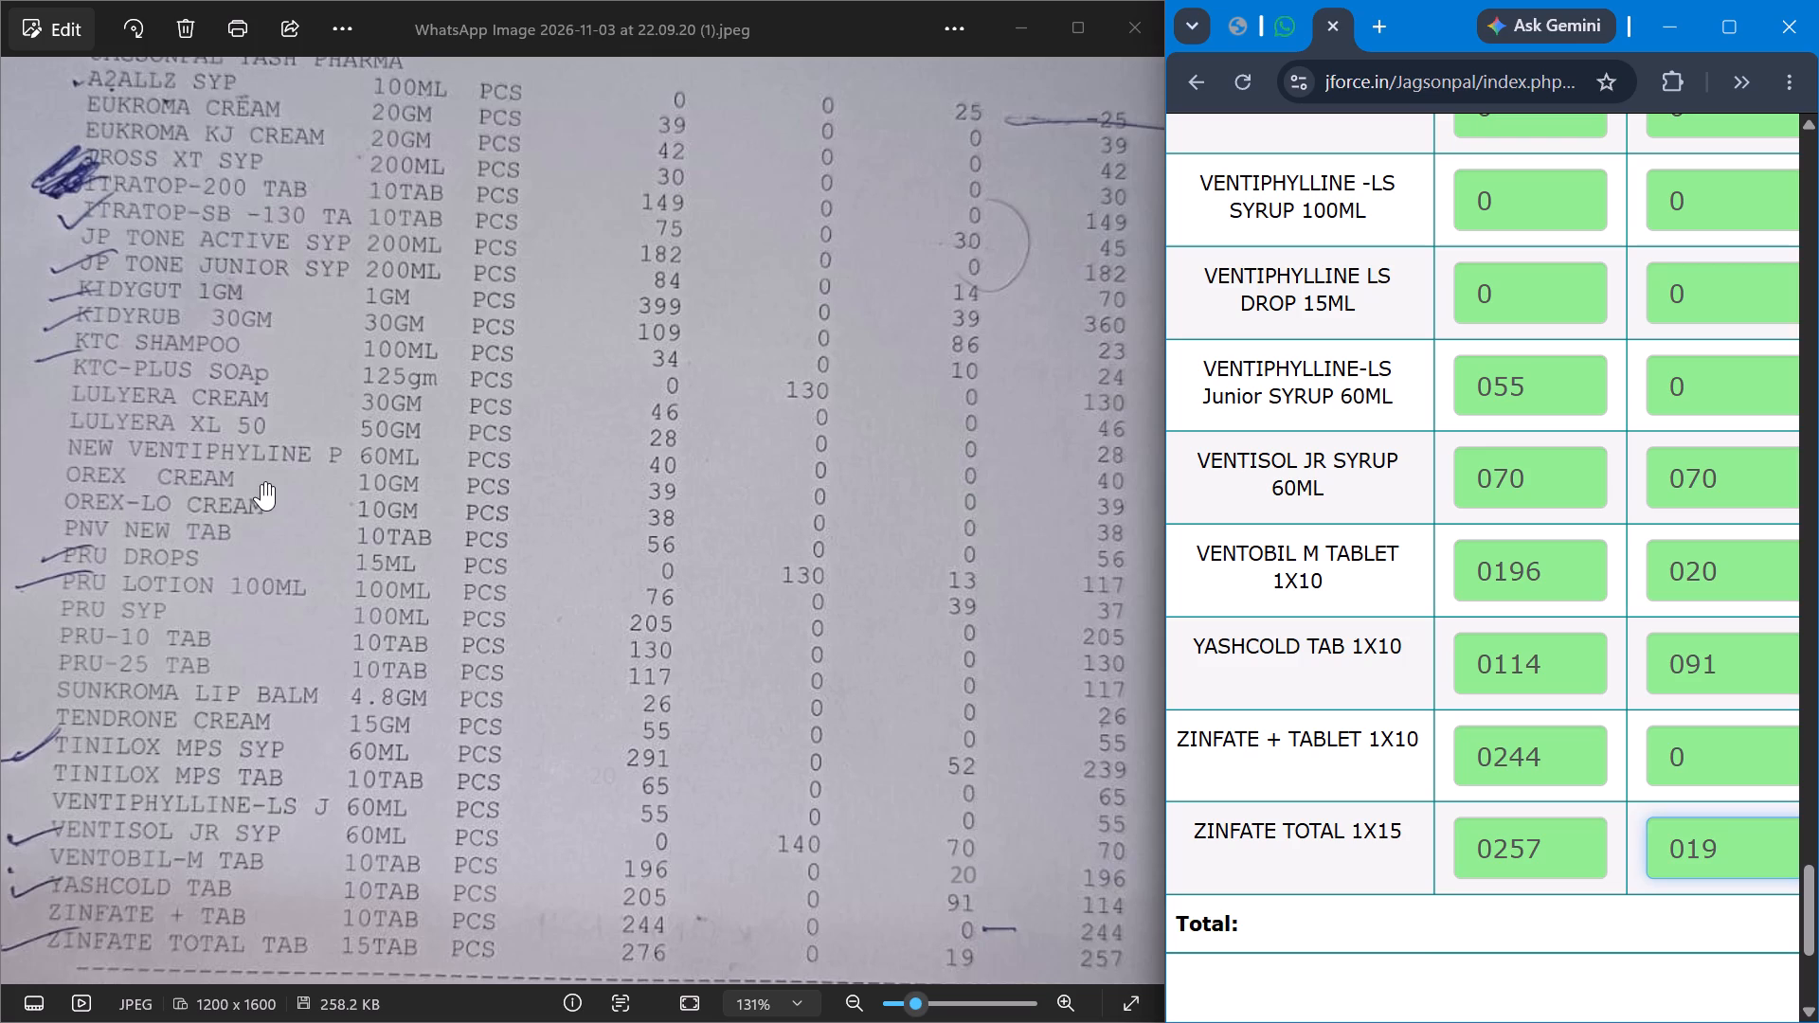
Recheck the filled form against the start of the stock sheet and open the closing units of IROSS XT SUSPENSION 200ML for editing.
{"action": "left_click_drag", "start_coordinate": [261, 483], "coordinate": [269, 605]}
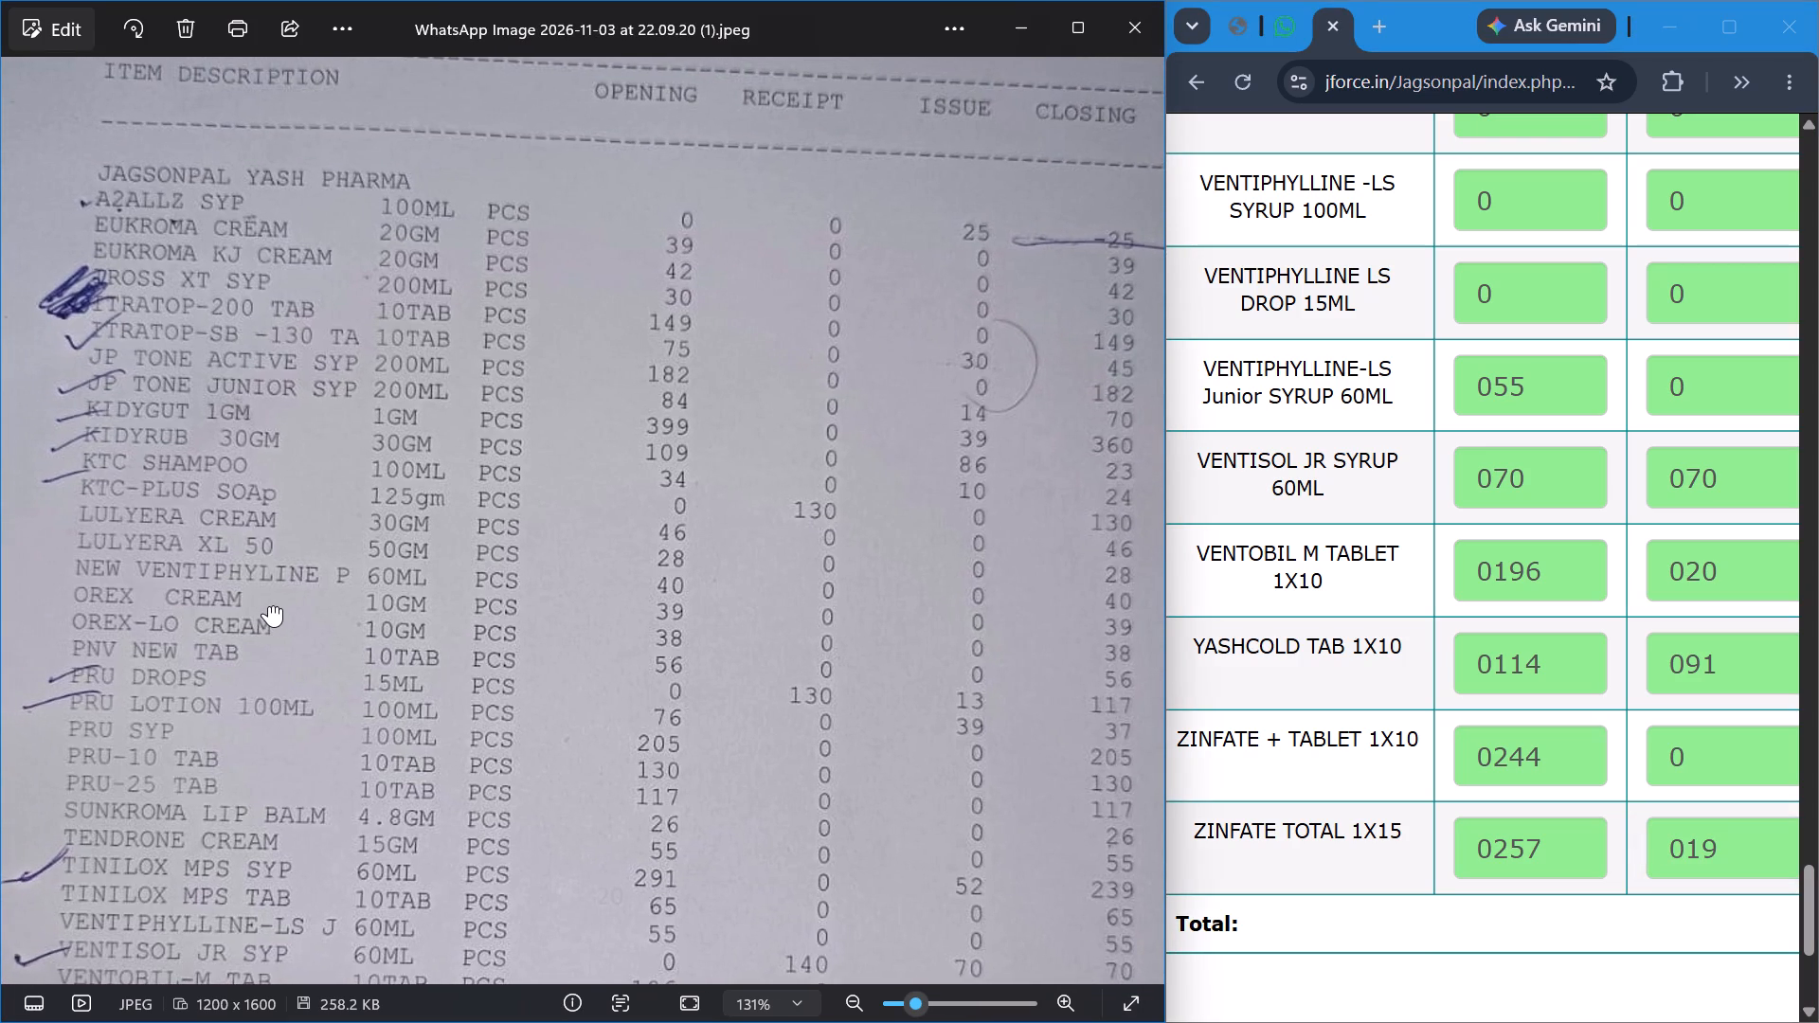
{"action": "left_click_drag", "start_coordinate": [269, 605], "coordinate": [273, 592]}
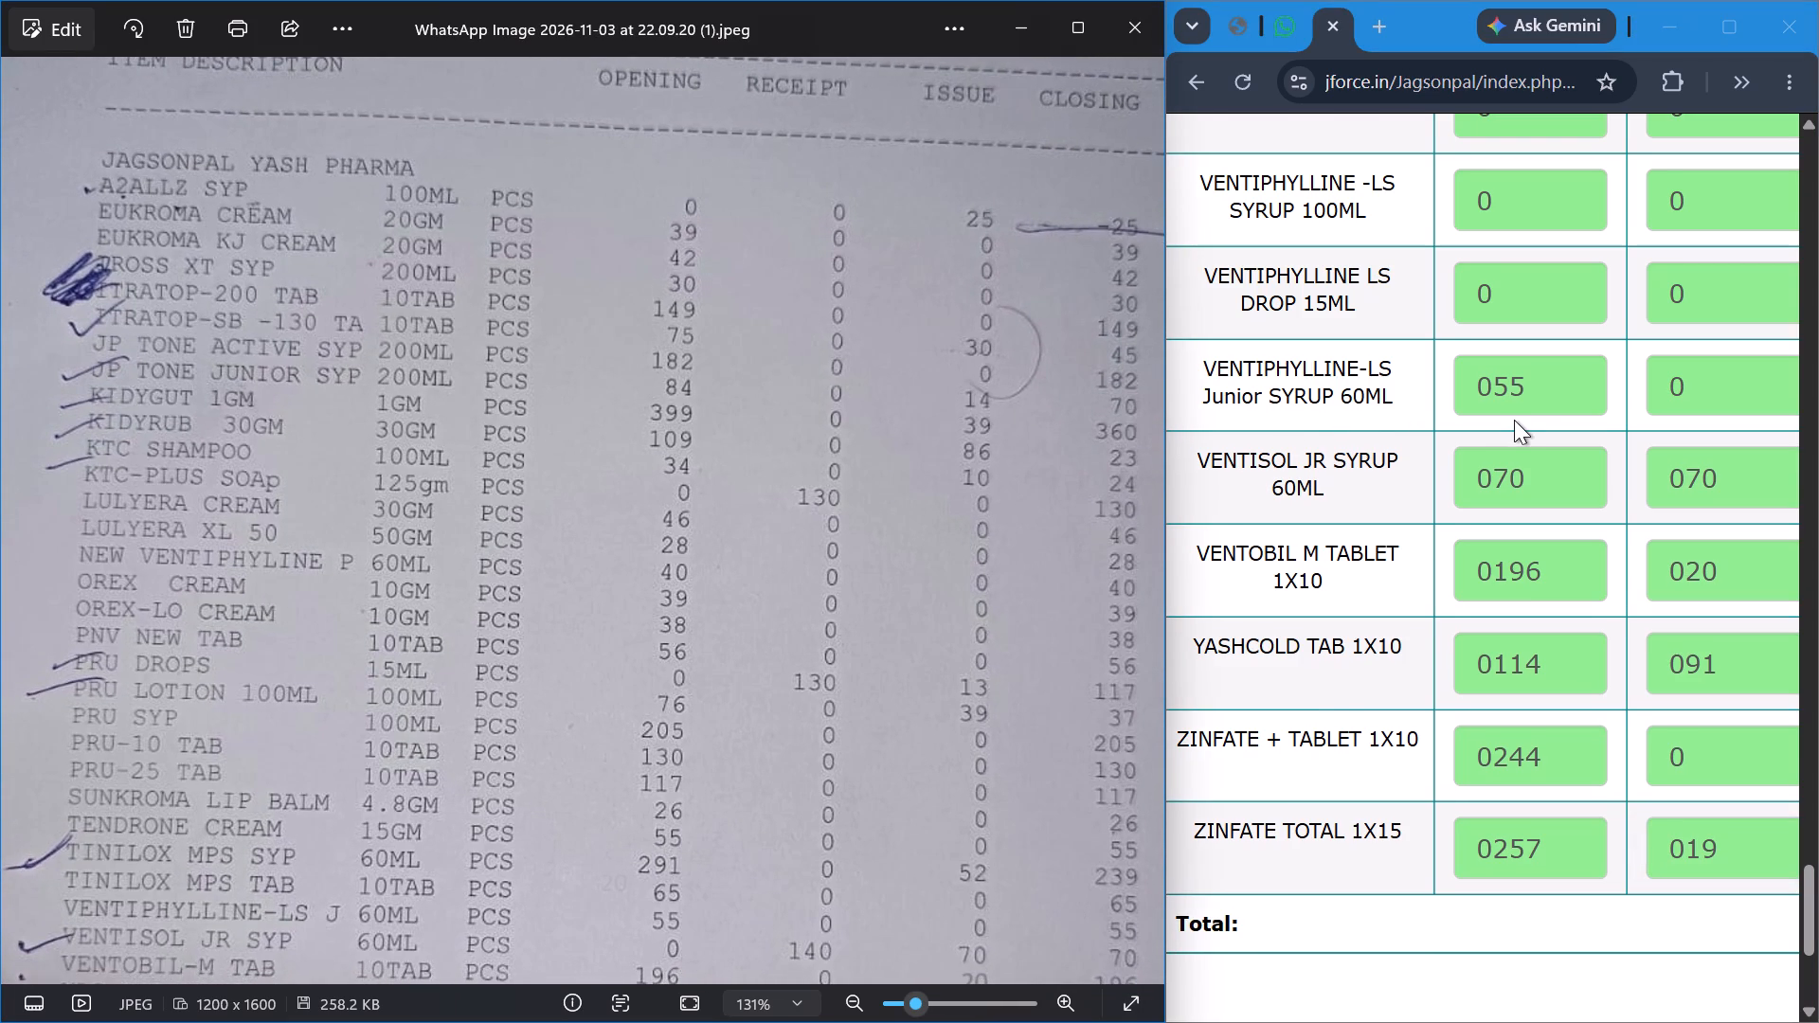
{"action": "scroll", "coordinate": [1514, 420], "scroll_direction": "up", "scroll_amount": 18}
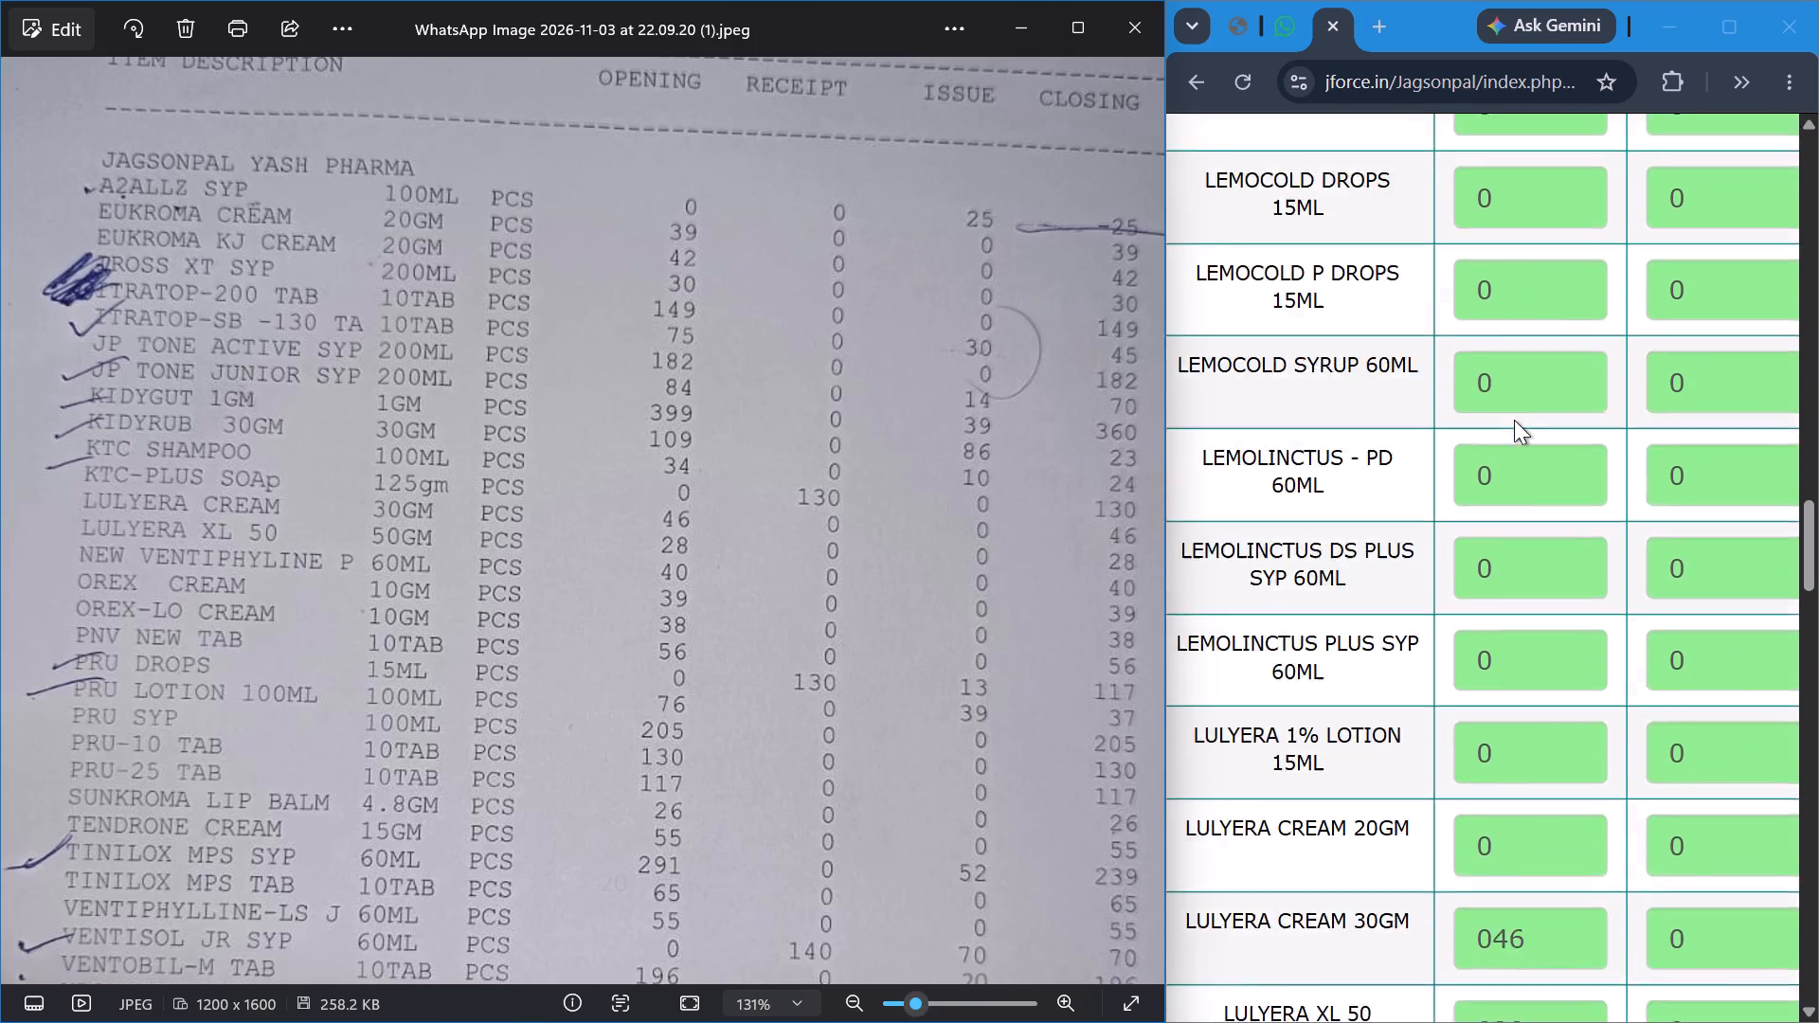
{"action": "scroll", "coordinate": [1514, 420], "scroll_direction": "up", "scroll_amount": 5}
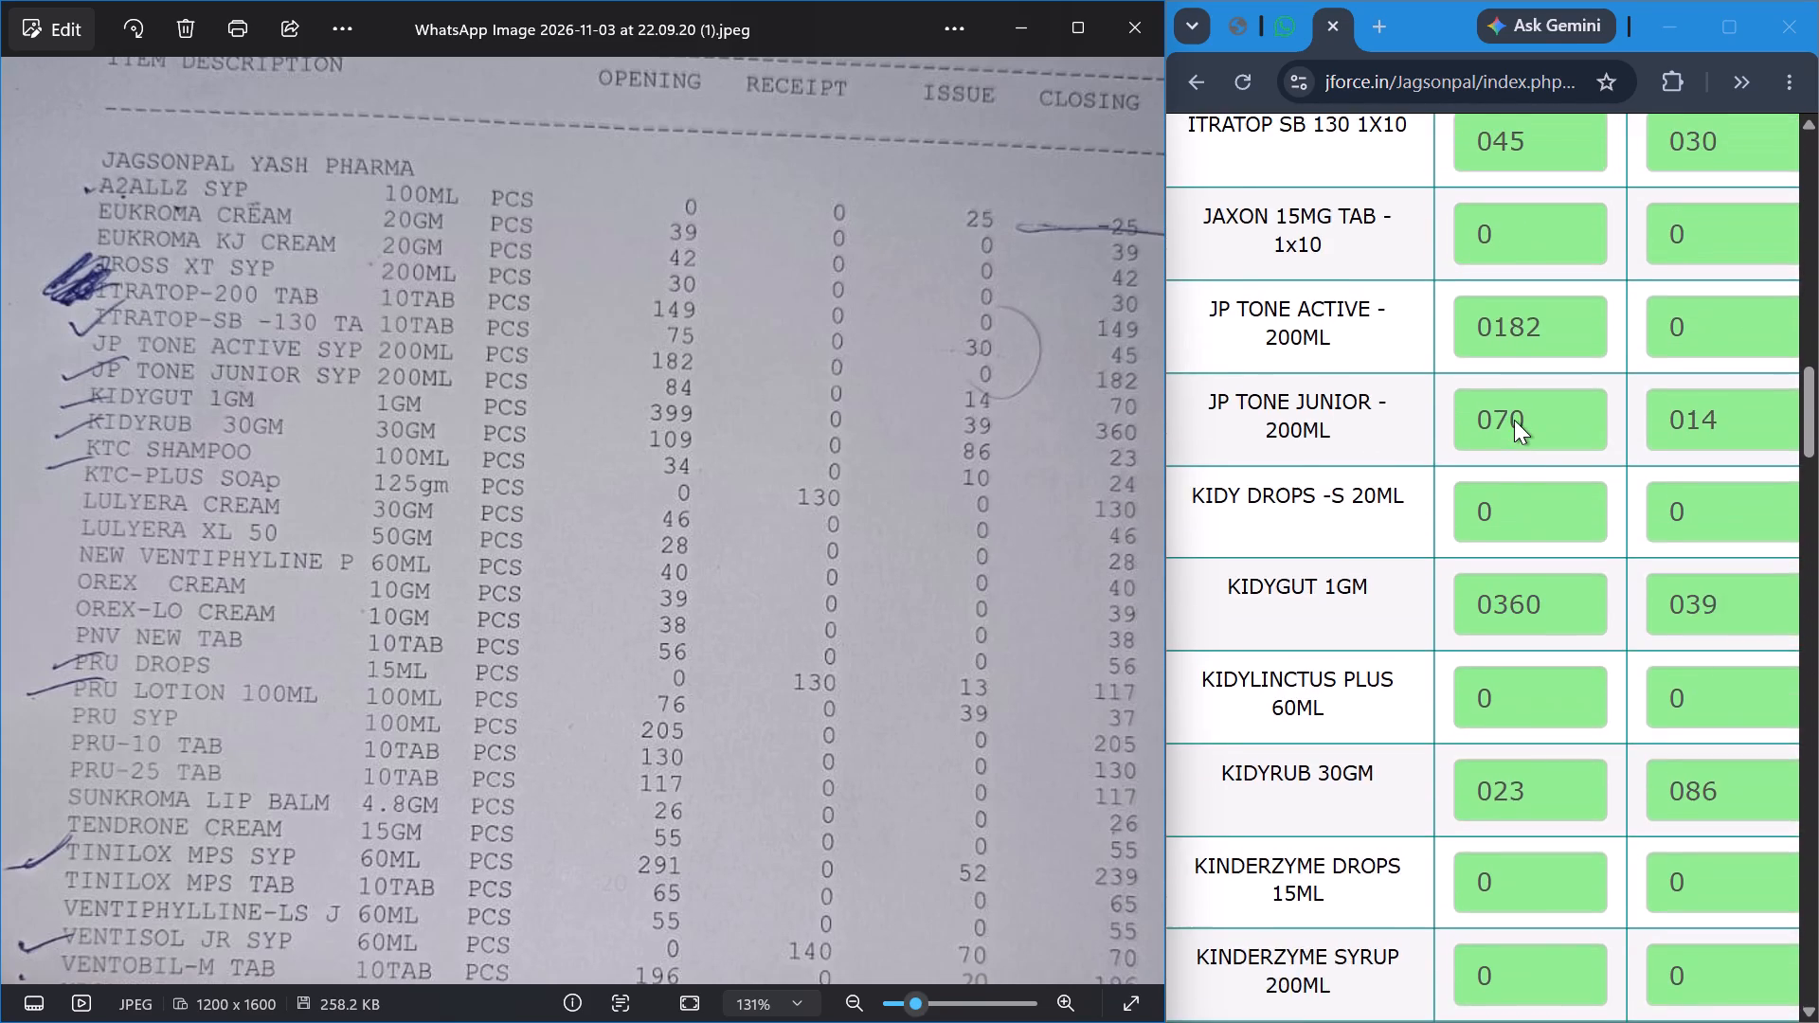
{"action": "scroll", "coordinate": [1514, 420], "scroll_direction": "up", "scroll_amount": 4}
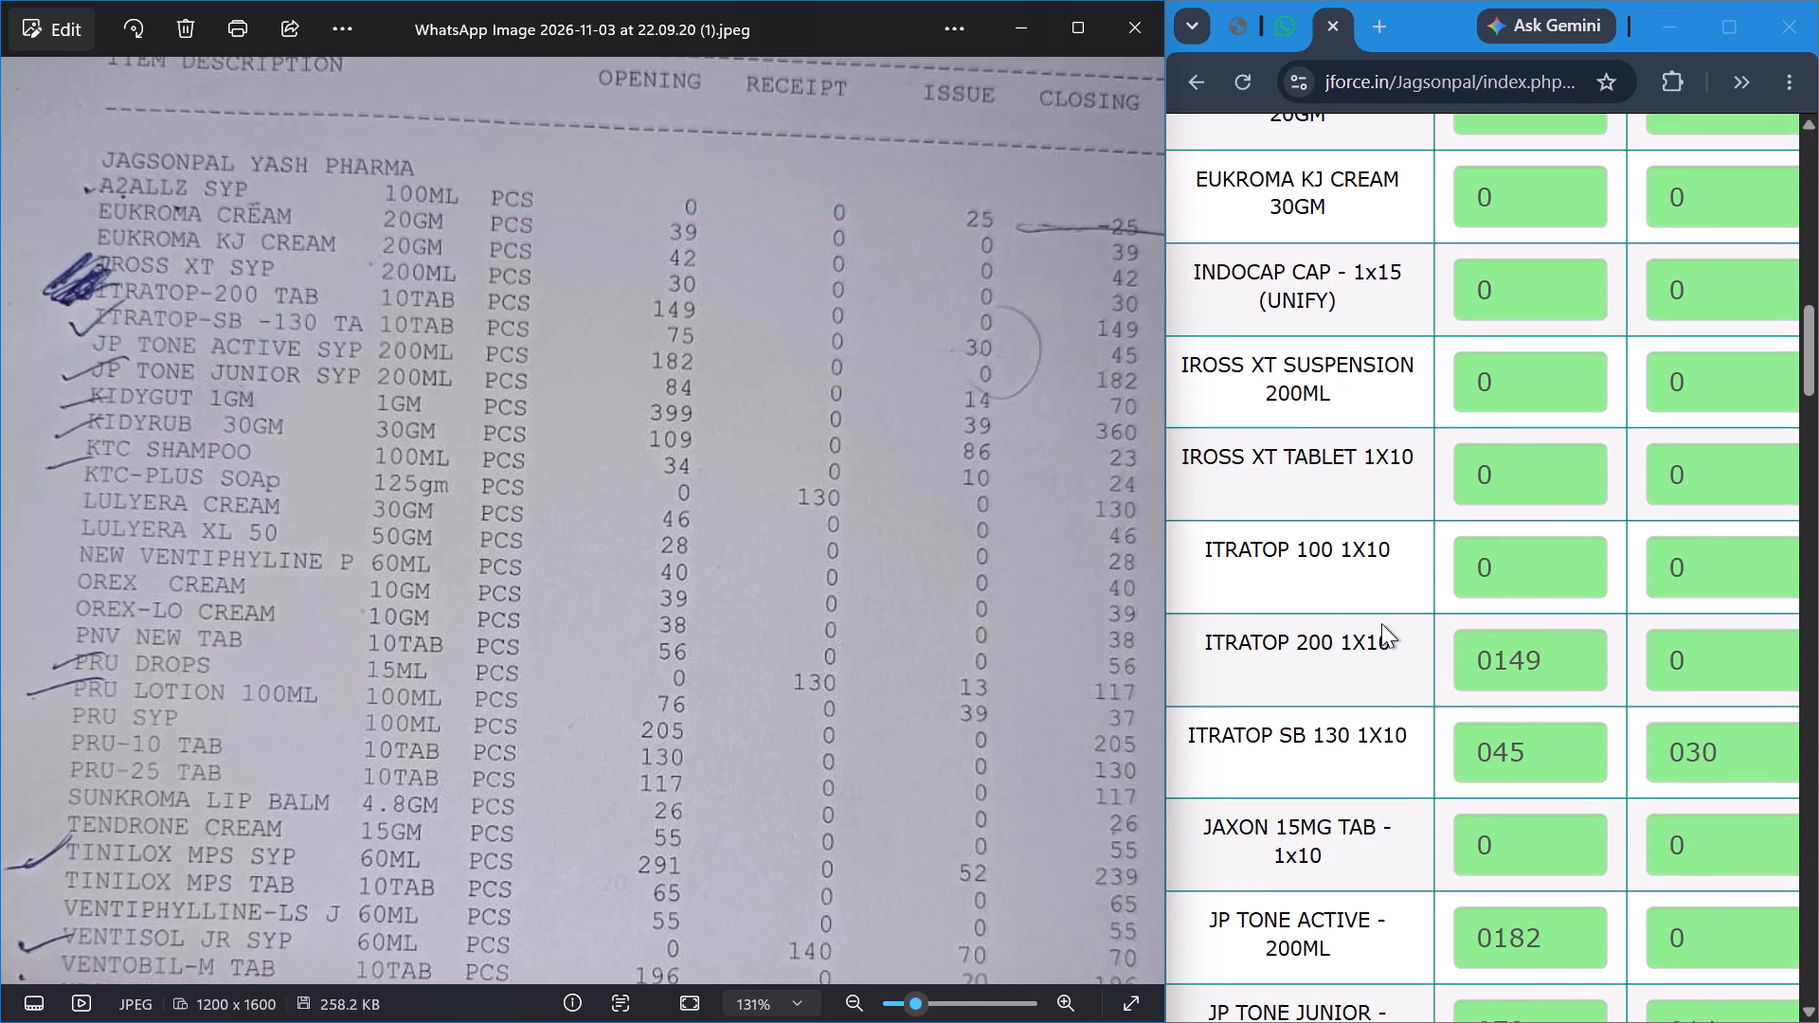
{"action": "scroll", "coordinate": [1277, 427], "scroll_direction": "up", "scroll_amount": 1}
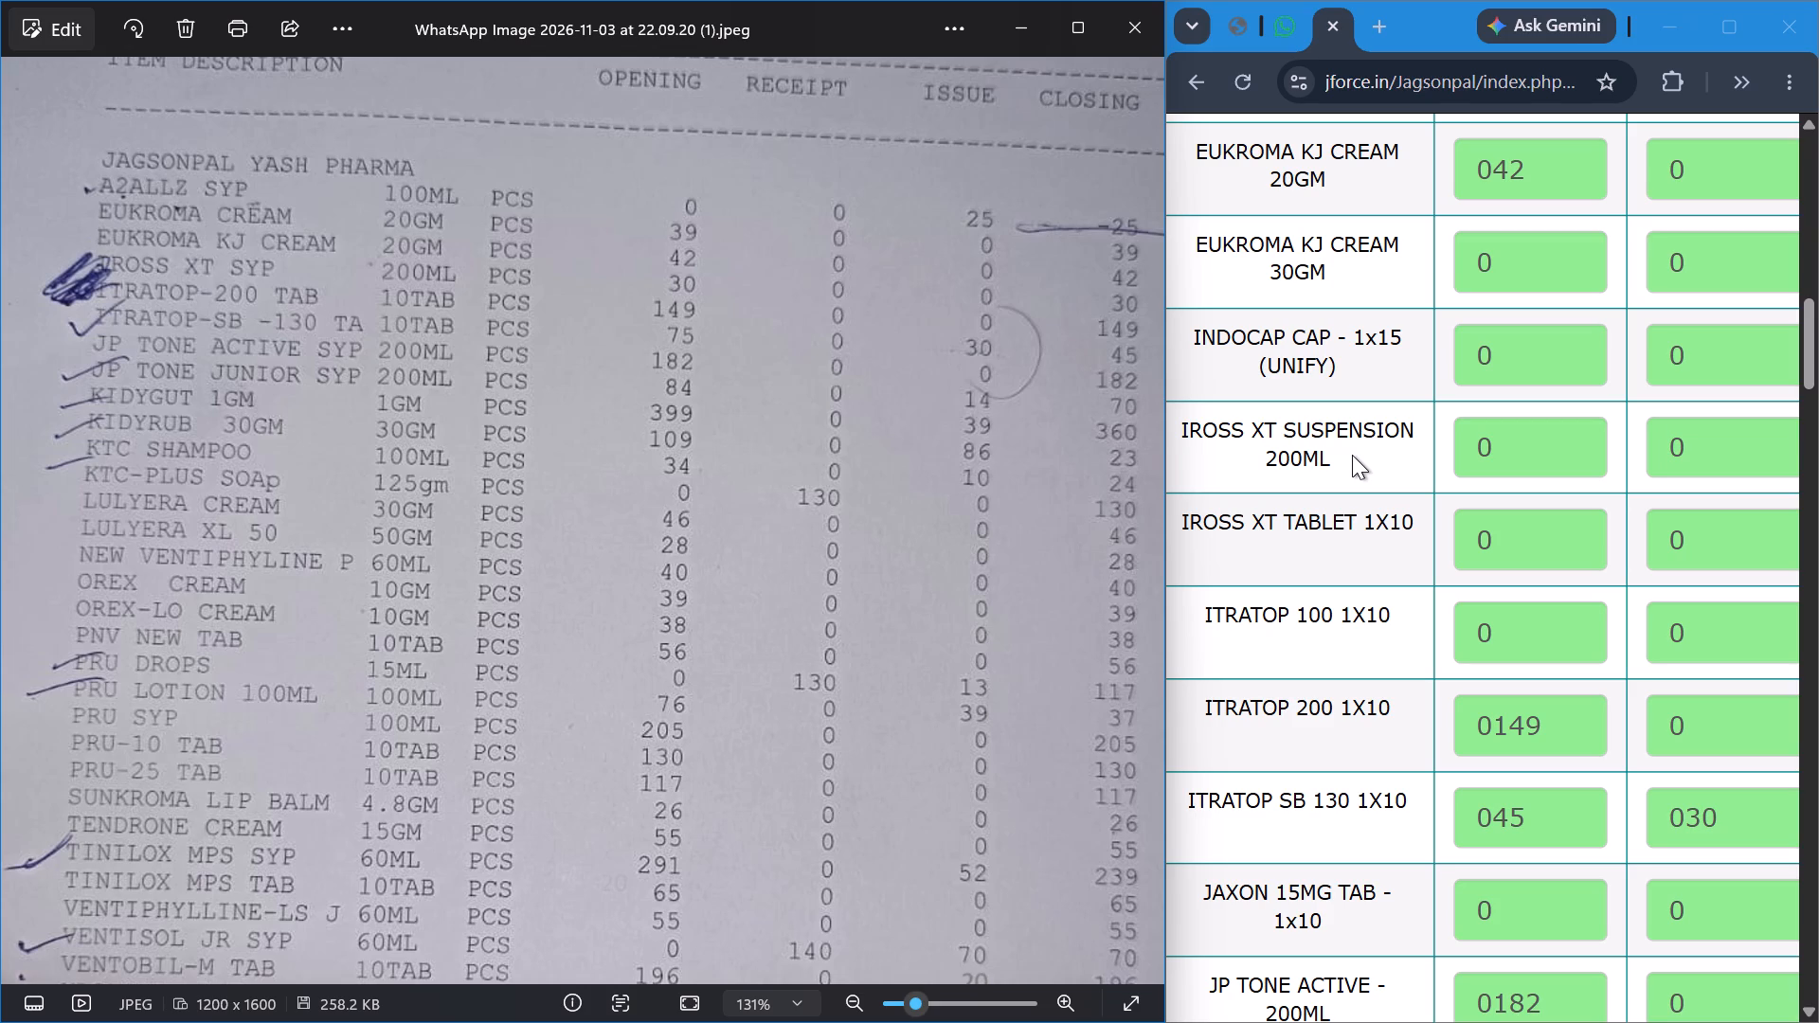
{"action": "left_click_drag", "start_coordinate": [1352, 455], "coordinate": [1360, 455]}
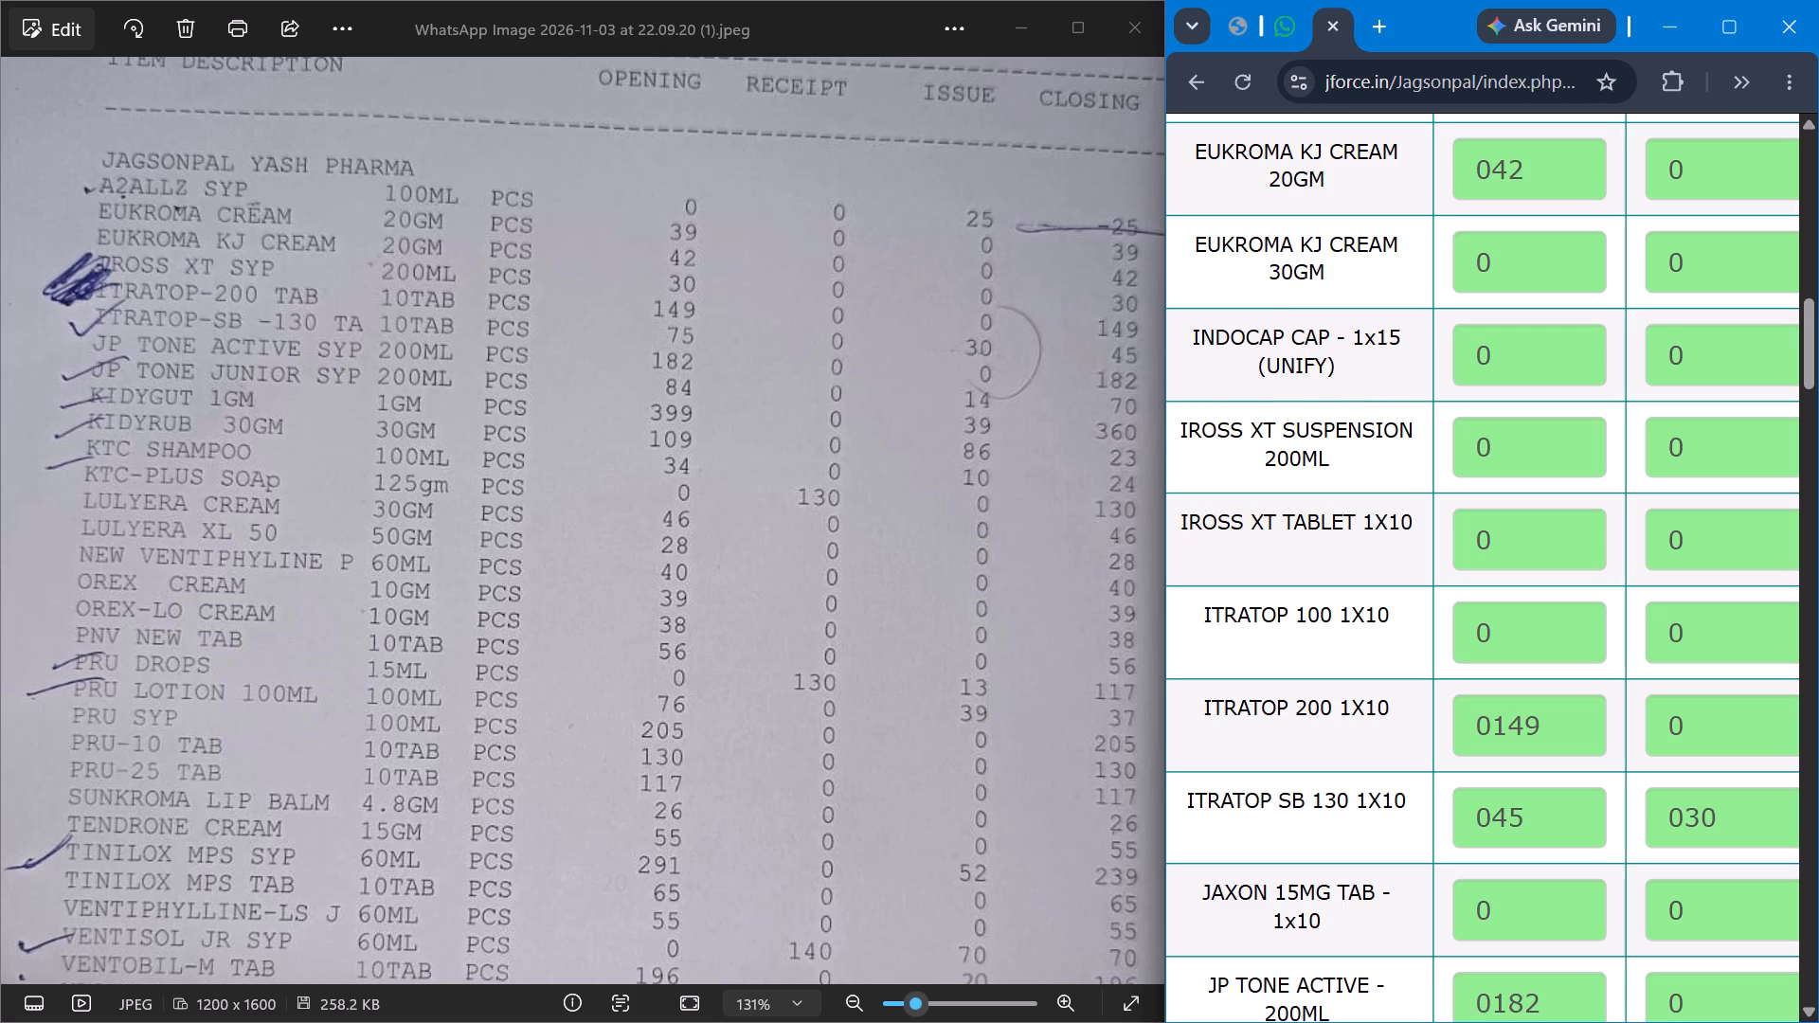
{"action": "left_click", "coordinate": [1517, 452]}
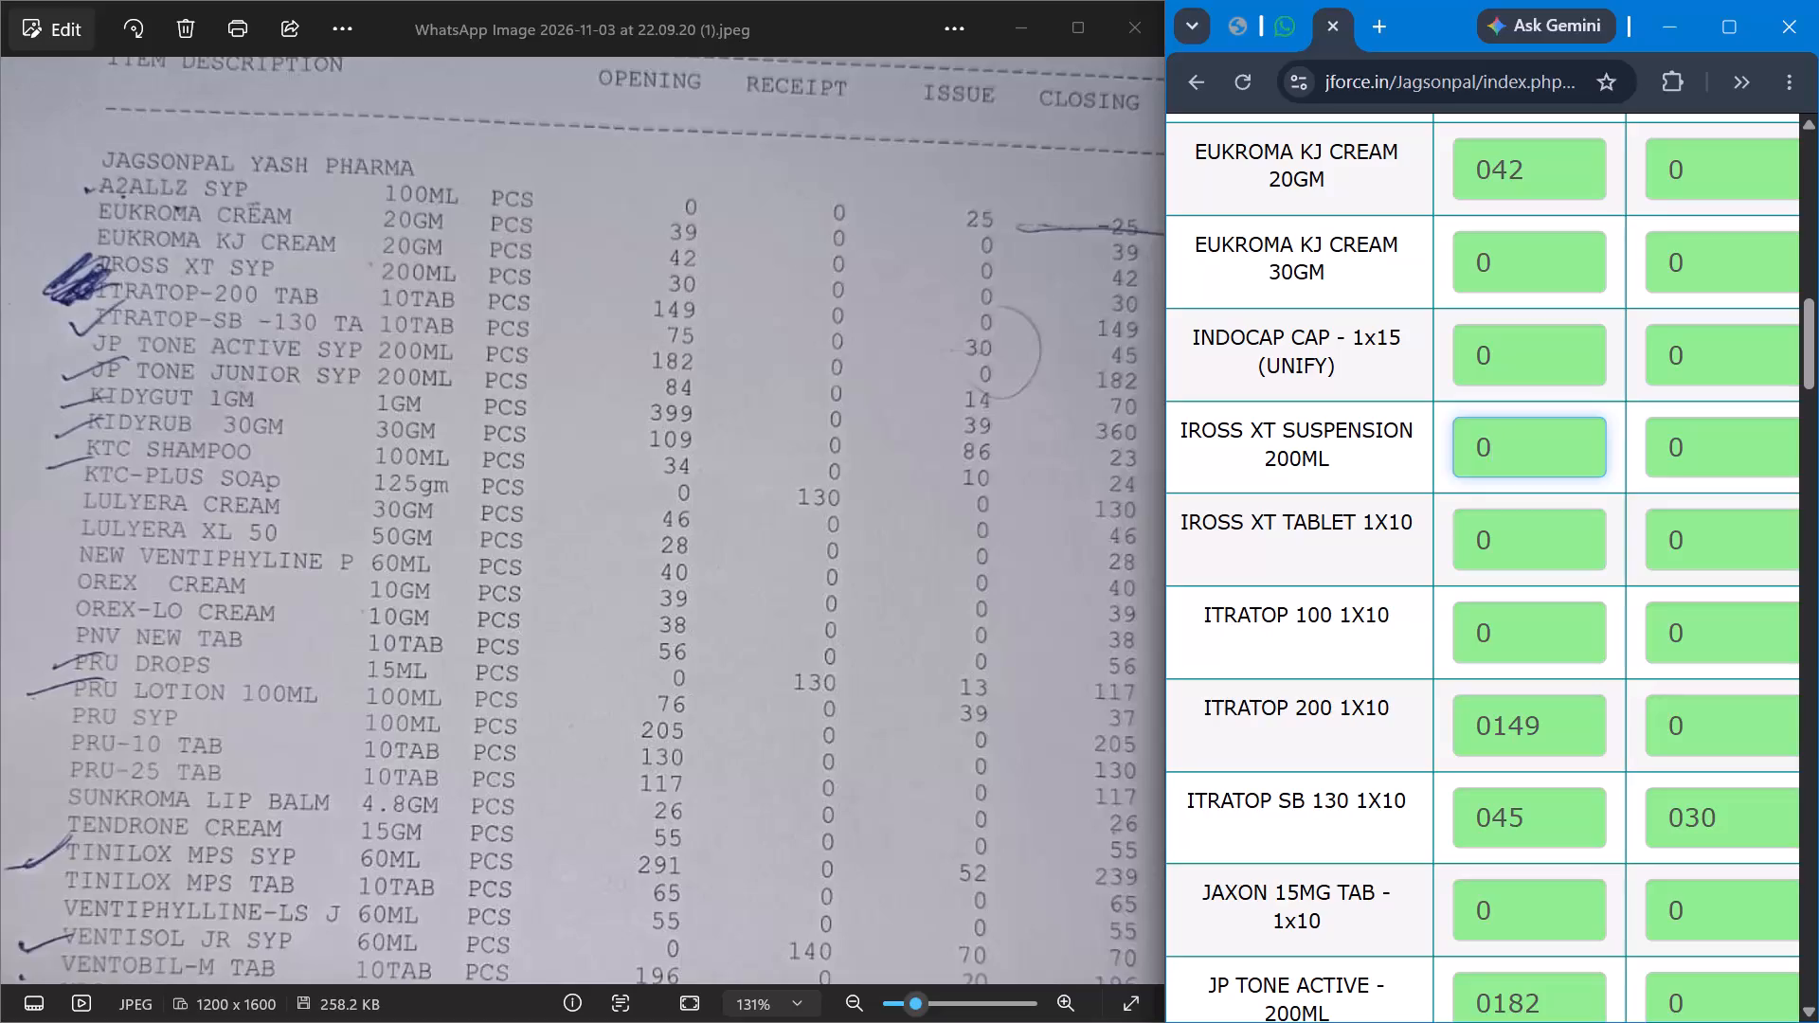
Enter closing units of 30 for IROSS XT SUSPENSION 200ML.
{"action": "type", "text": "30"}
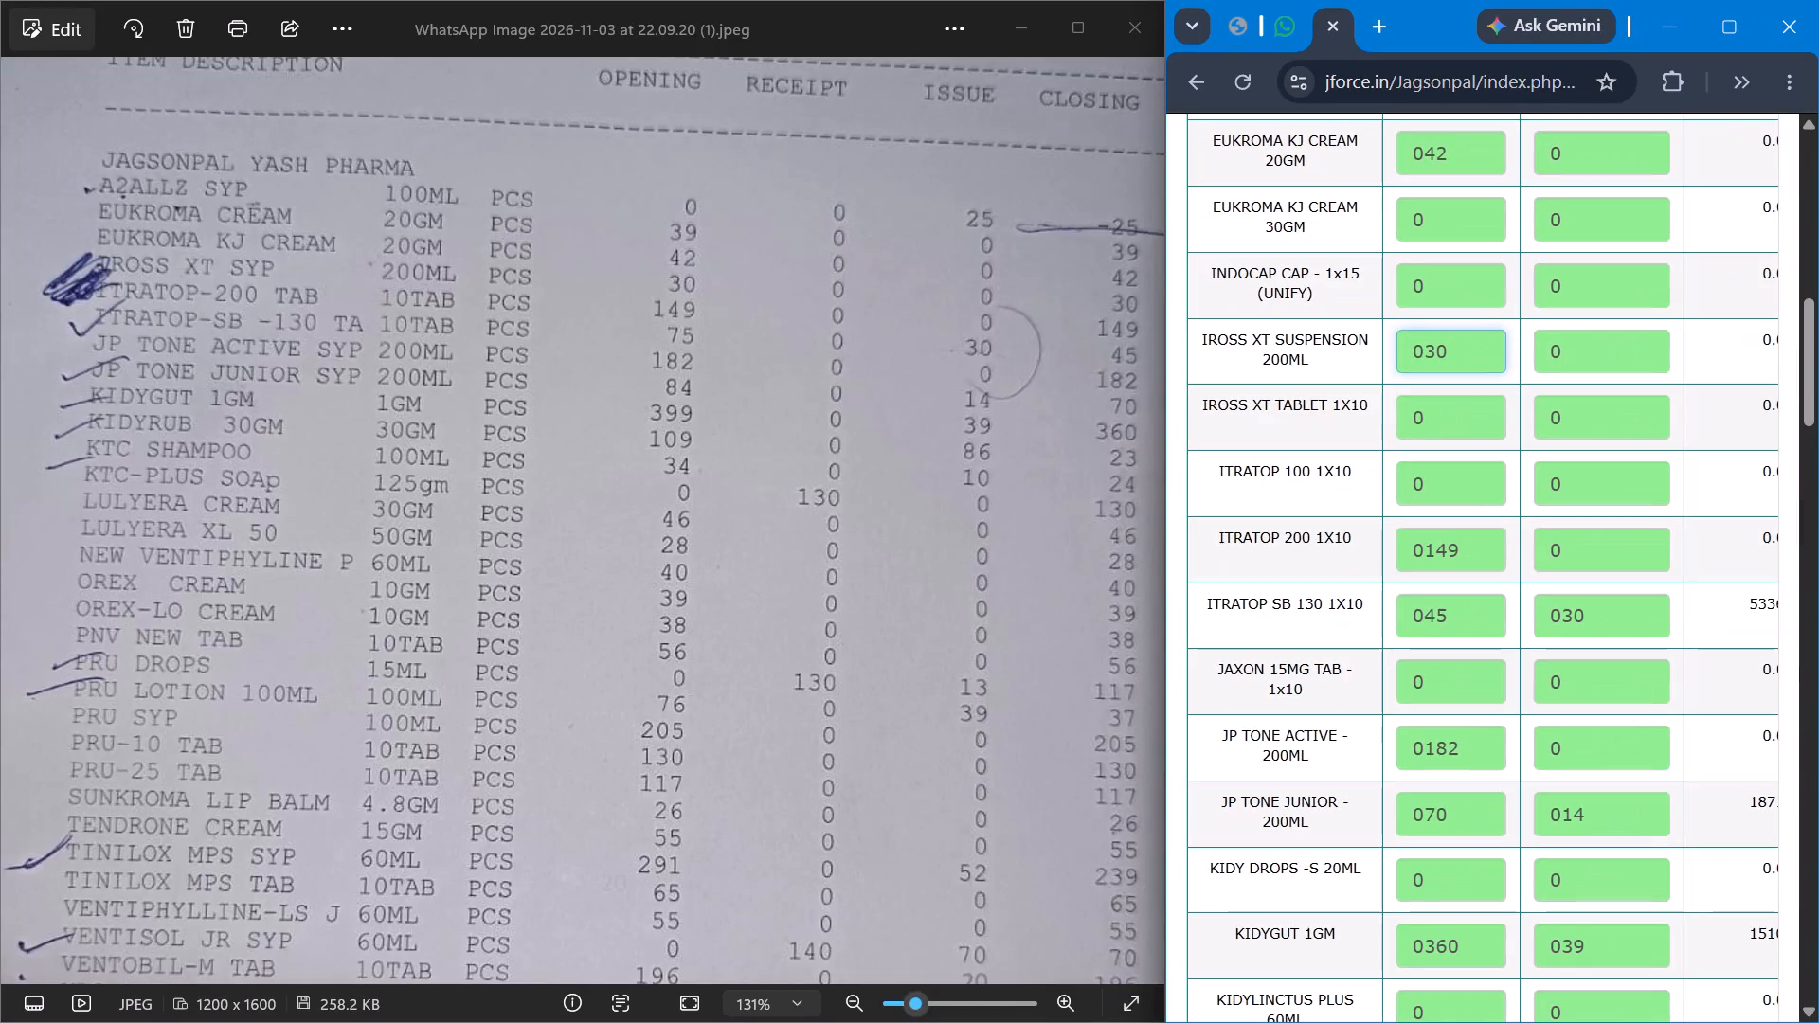
Attach the stock sheet photo WhatsApp Image 2026-11-03 at 22.09.20 (1) from the new folder to the form.
{"action": "scroll", "coordinate": [1542, 799], "scroll_direction": "down", "scroll_amount": 14}
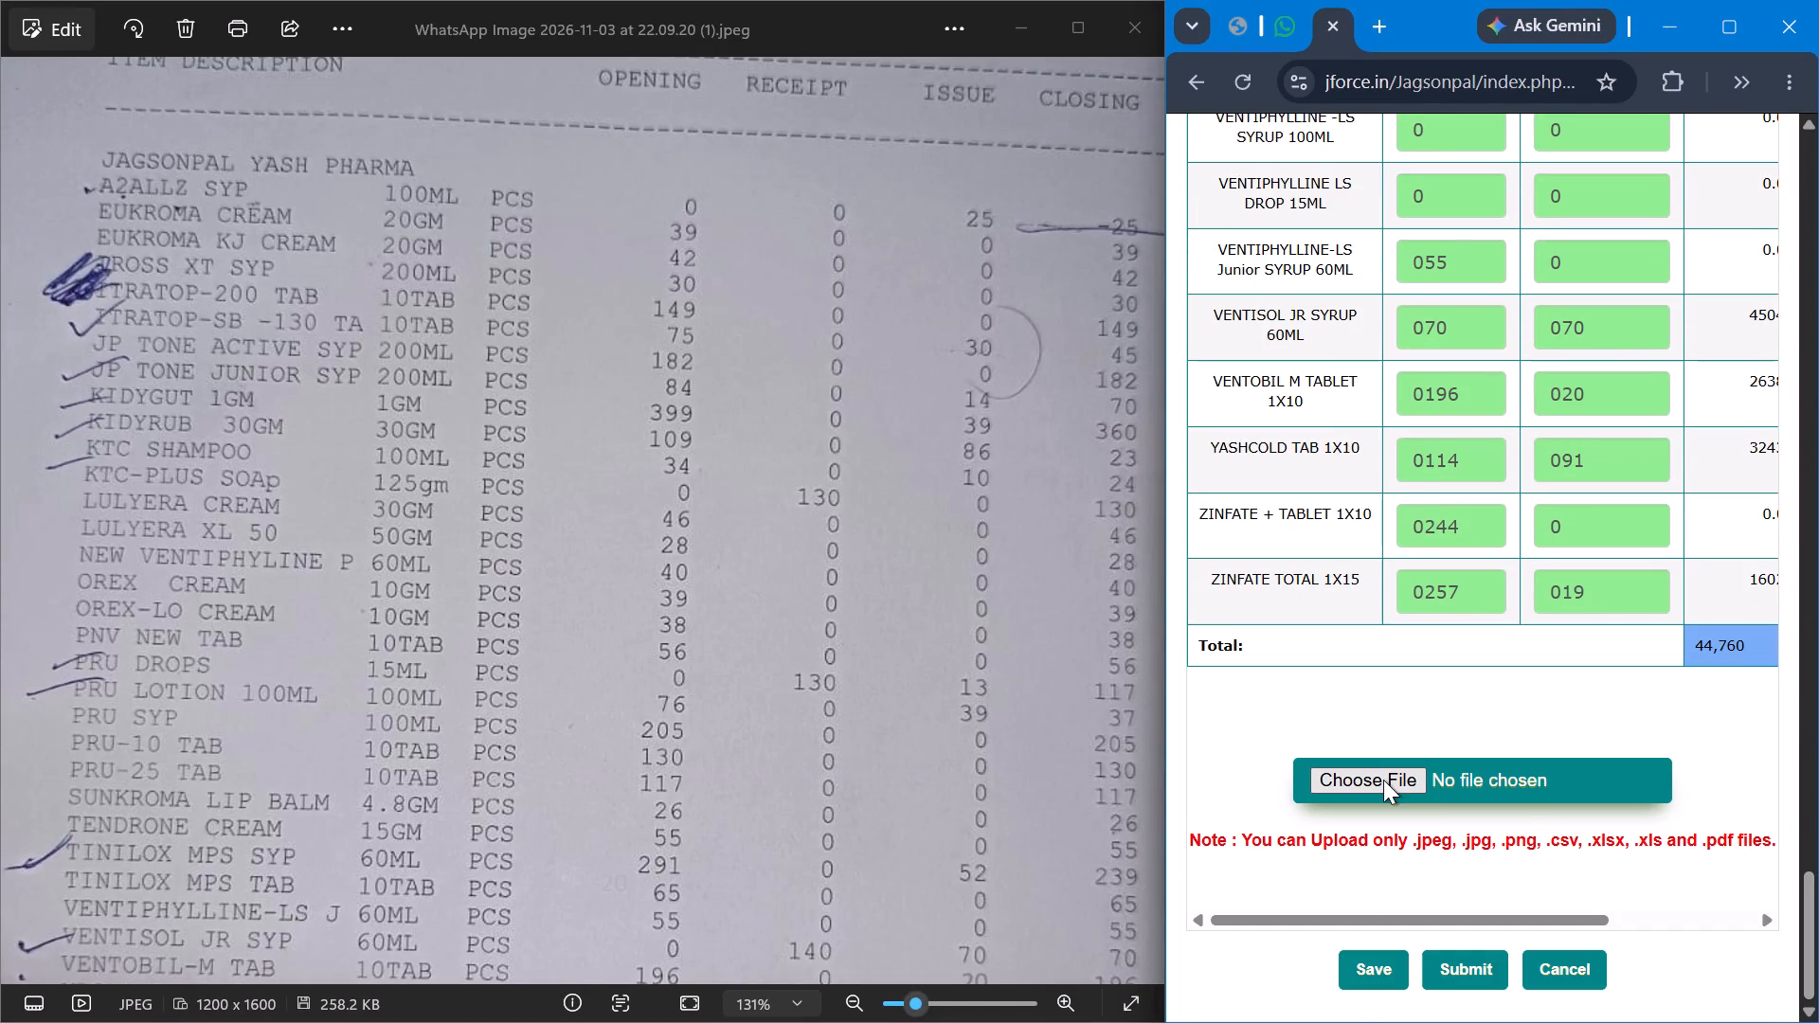
{"action": "left_click", "coordinate": [1383, 780]}
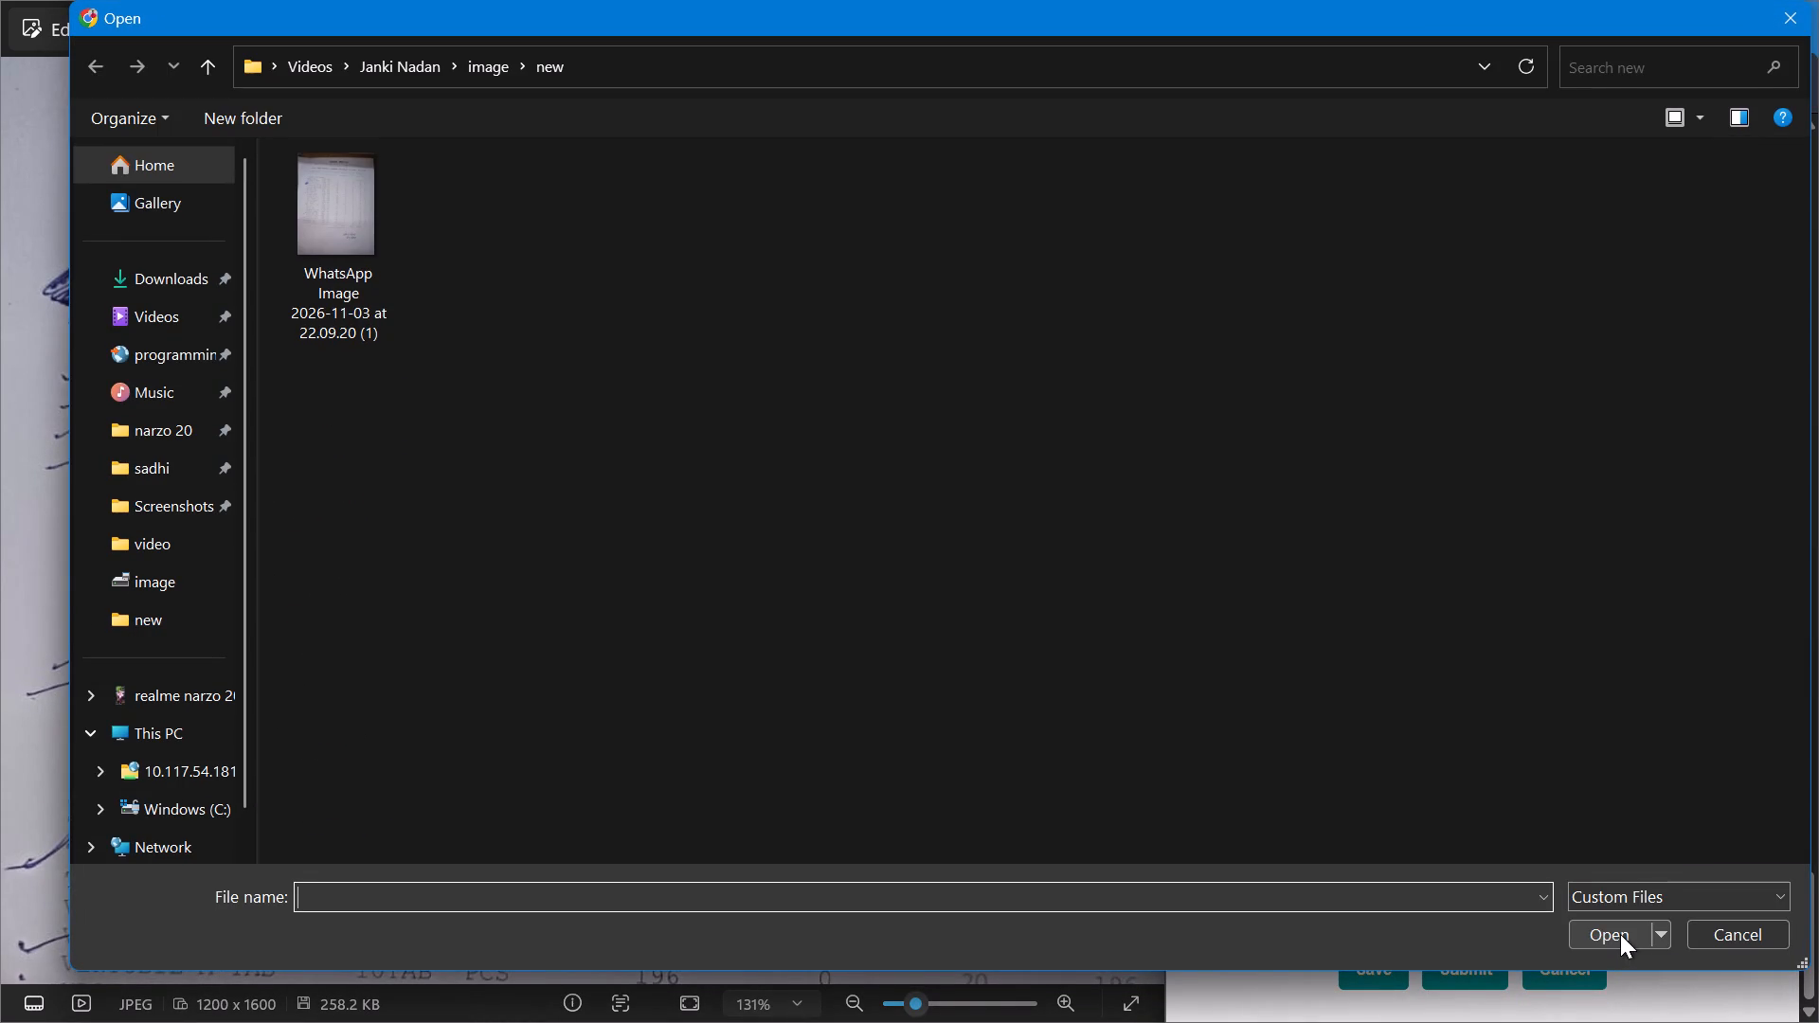
{"action": "double_click", "coordinate": [328, 239]}
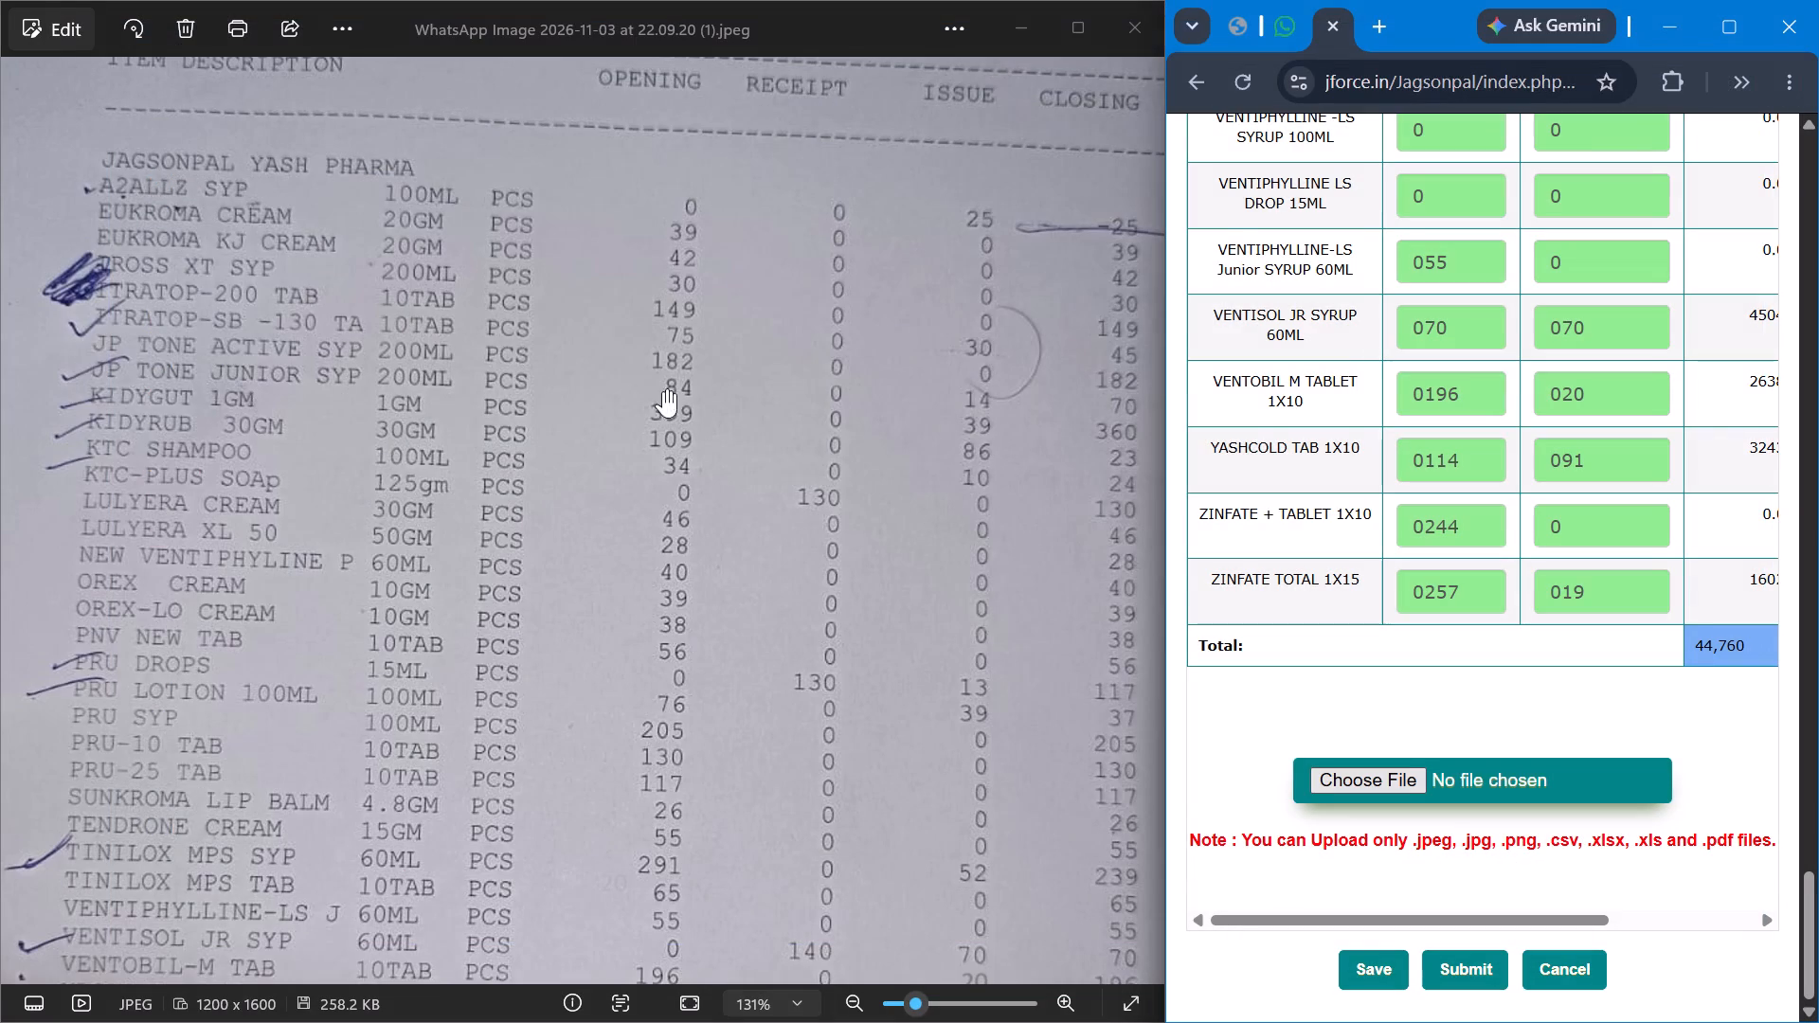
Submit the completed stock statement for the stockist ASHOK MEDICOSE (SGR) and accept the final submission.
{"action": "left_click", "coordinate": [1480, 975]}
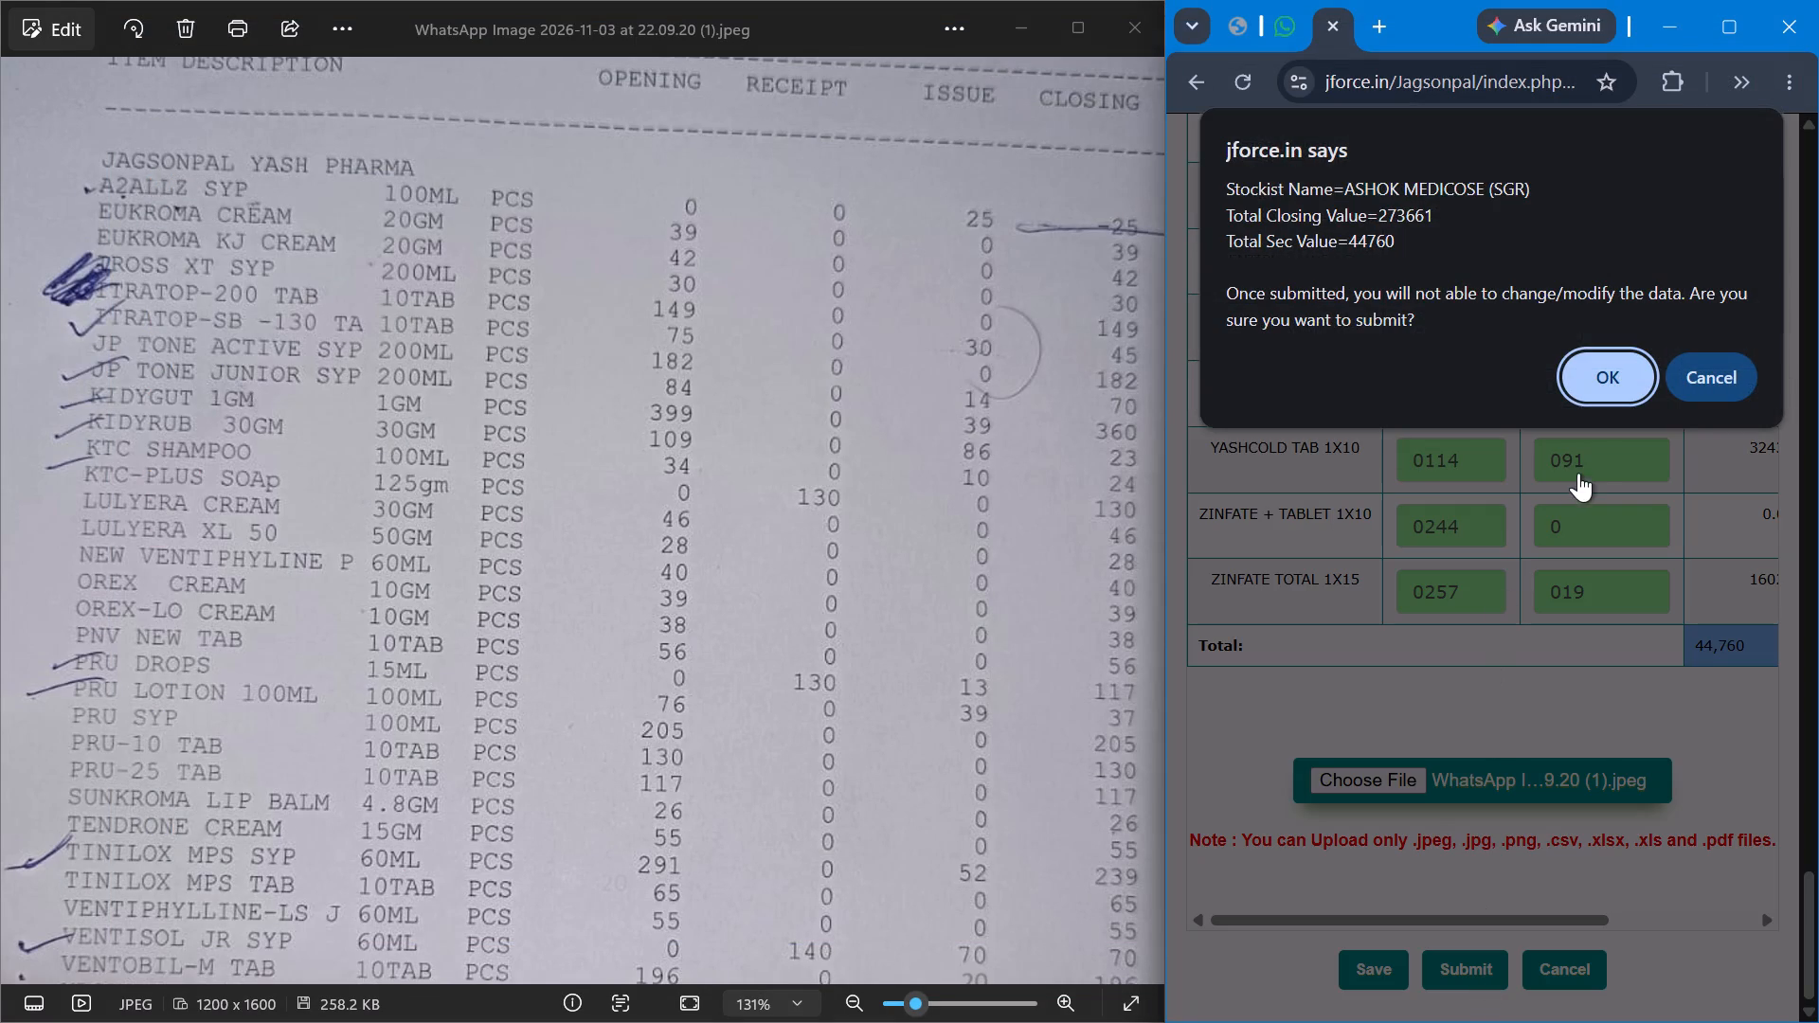
{"action": "left_click", "coordinate": [1618, 386]}
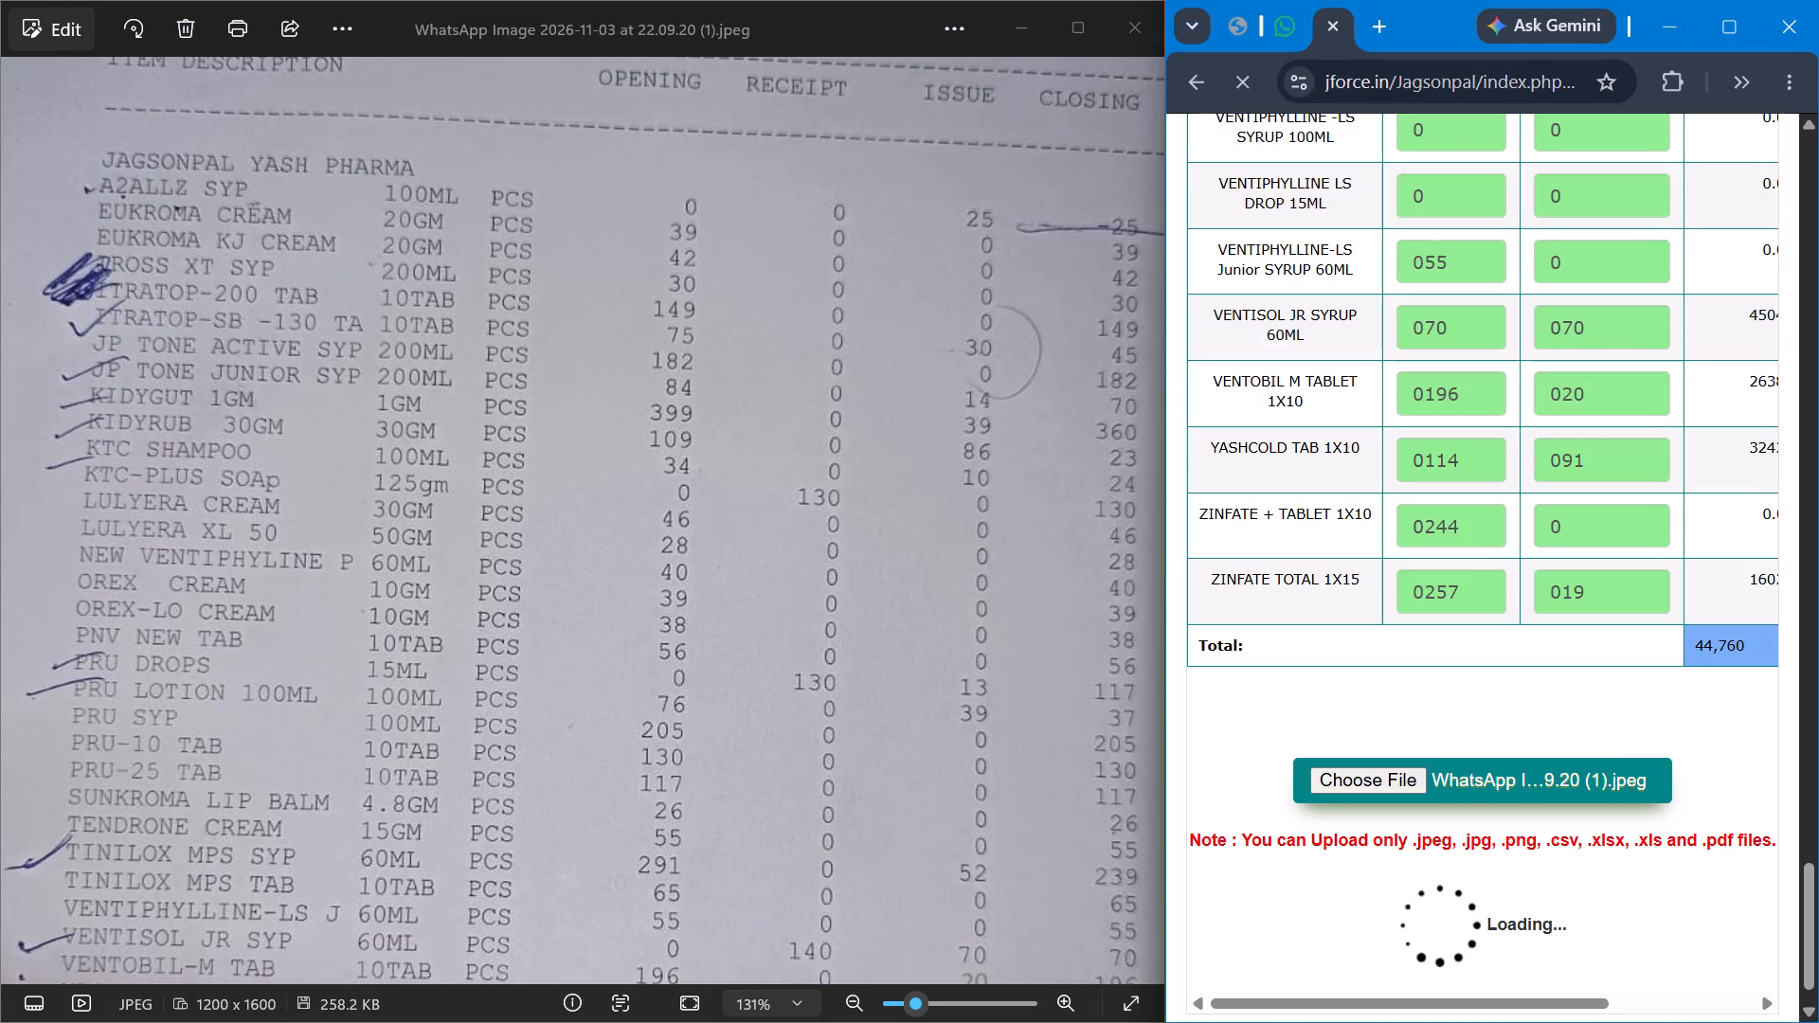
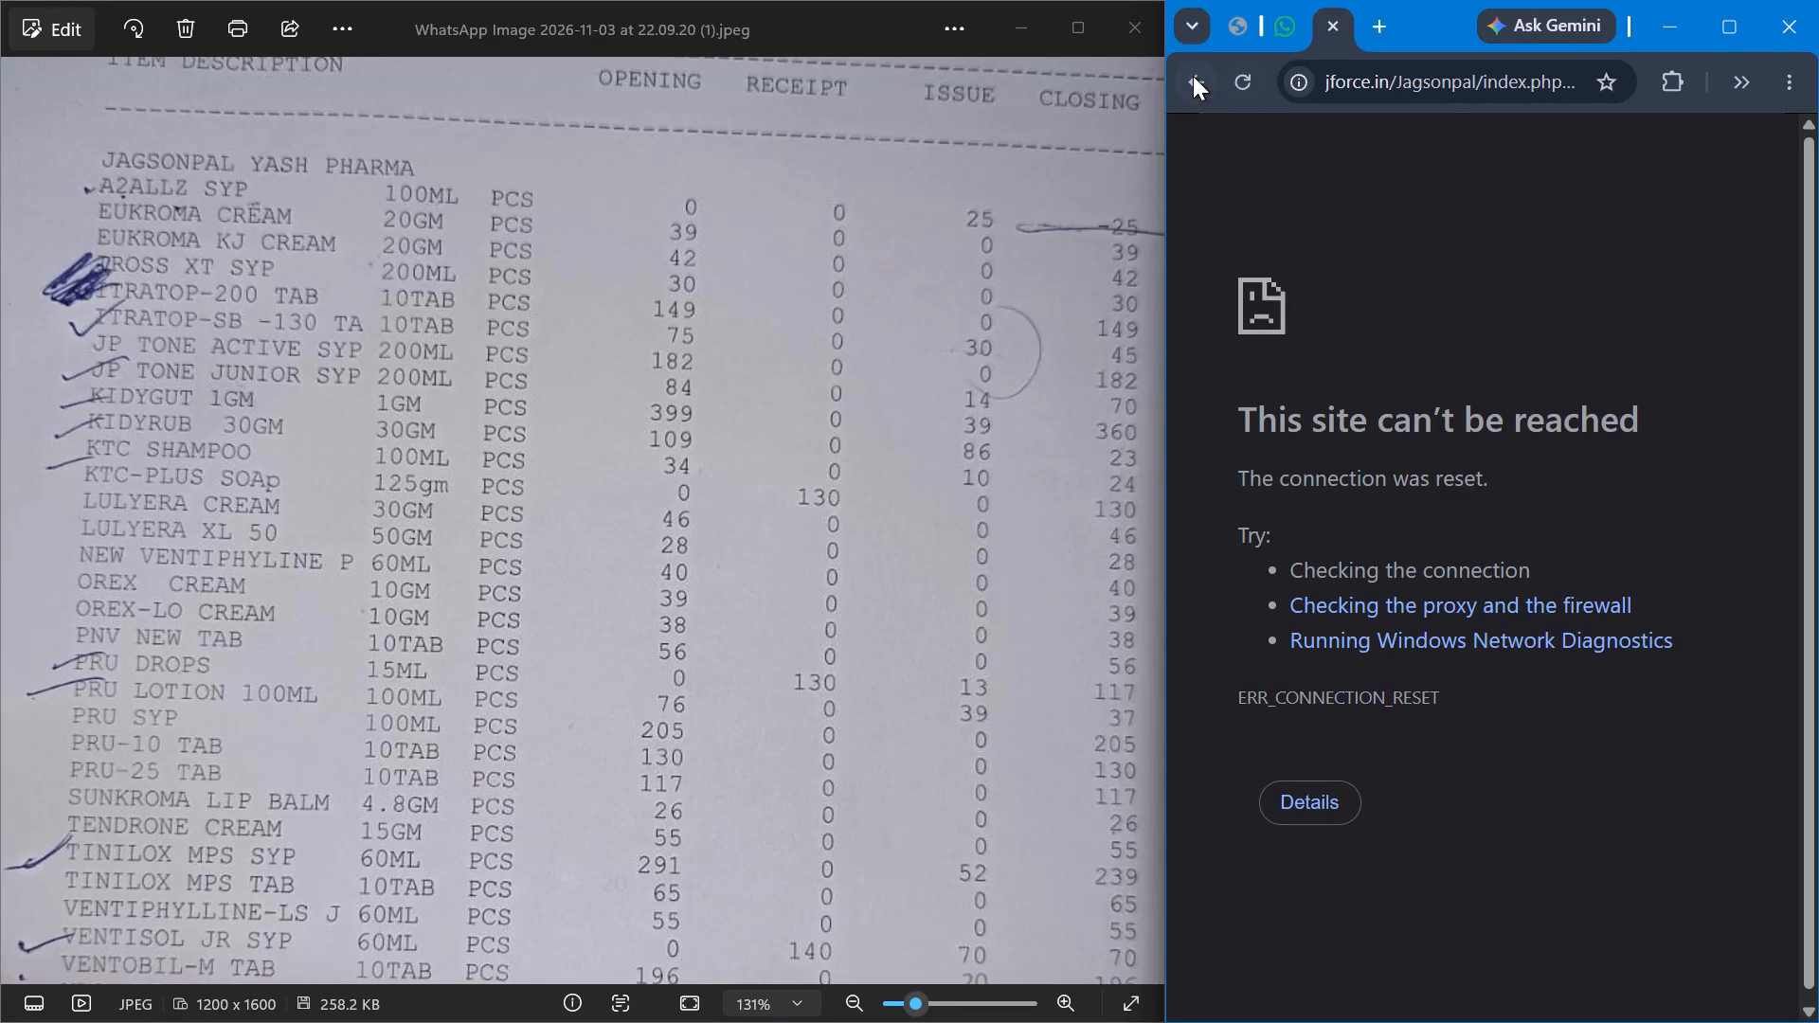
Return from the connection error page to the secondary sales form and check its entered units from end to start.
{"action": "left_click", "coordinate": [1193, 76]}
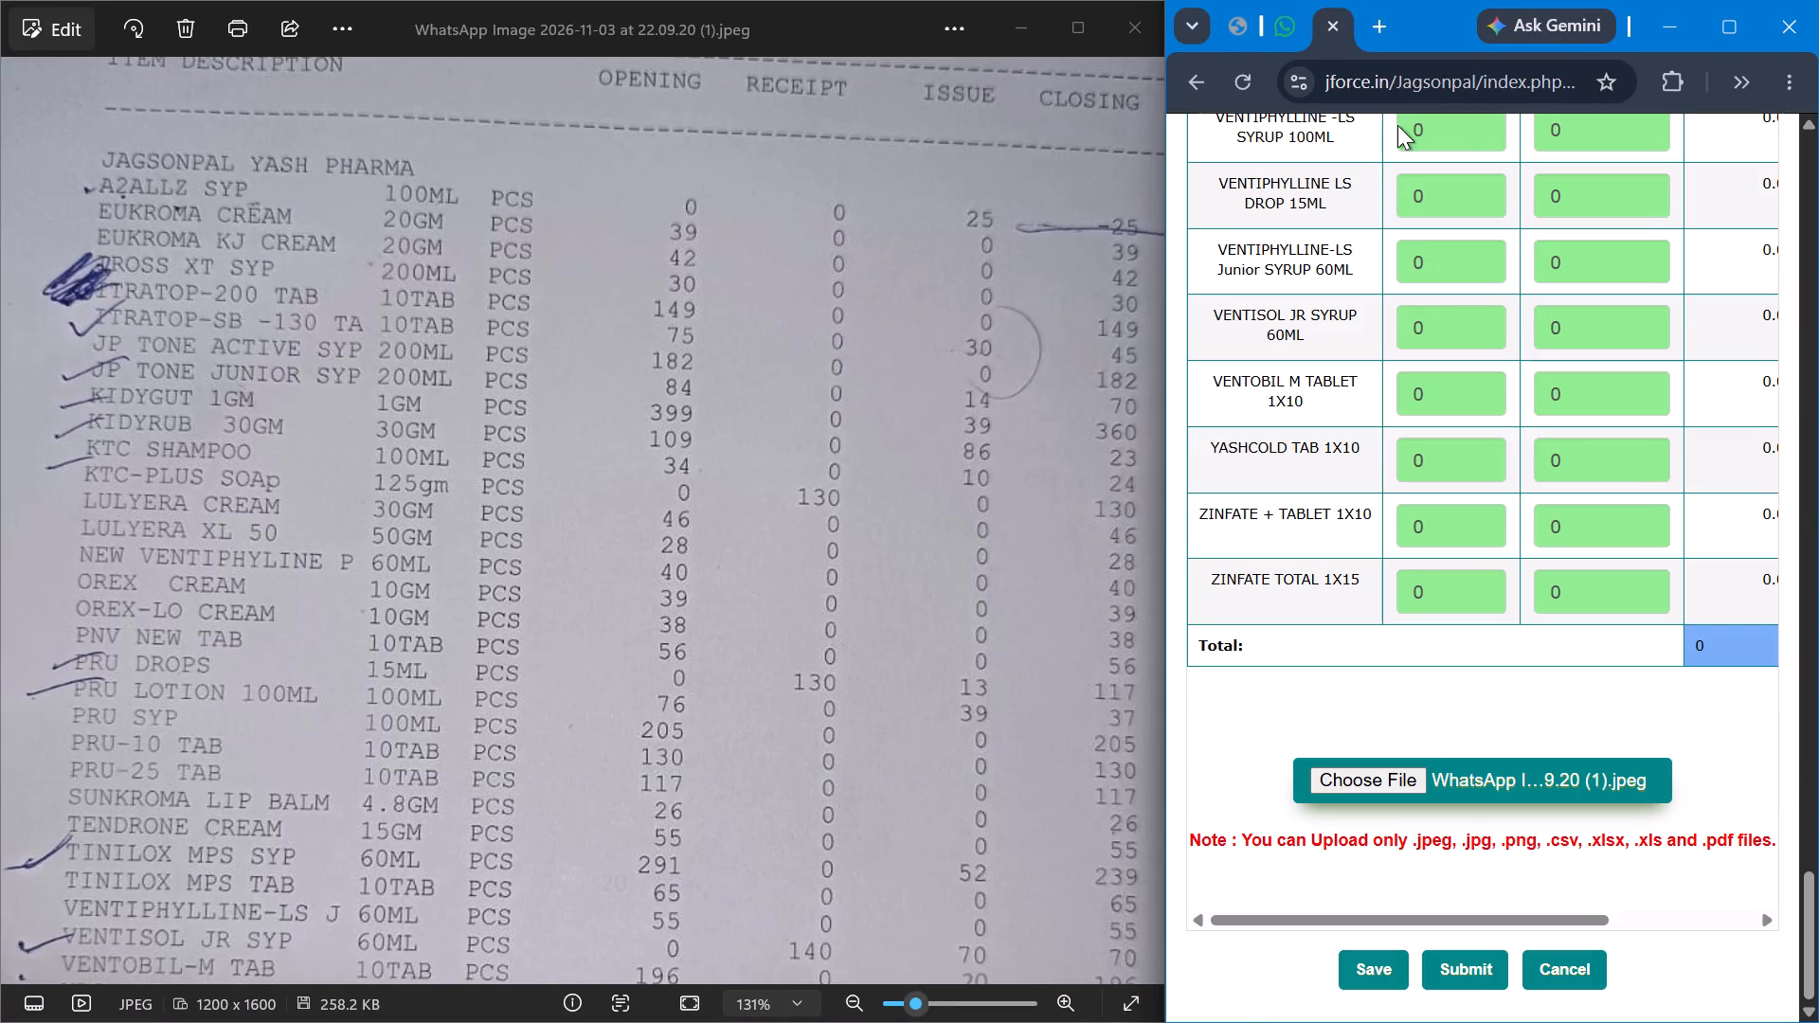
{"action": "scroll", "coordinate": [1463, 588], "scroll_direction": "up", "scroll_amount": 10}
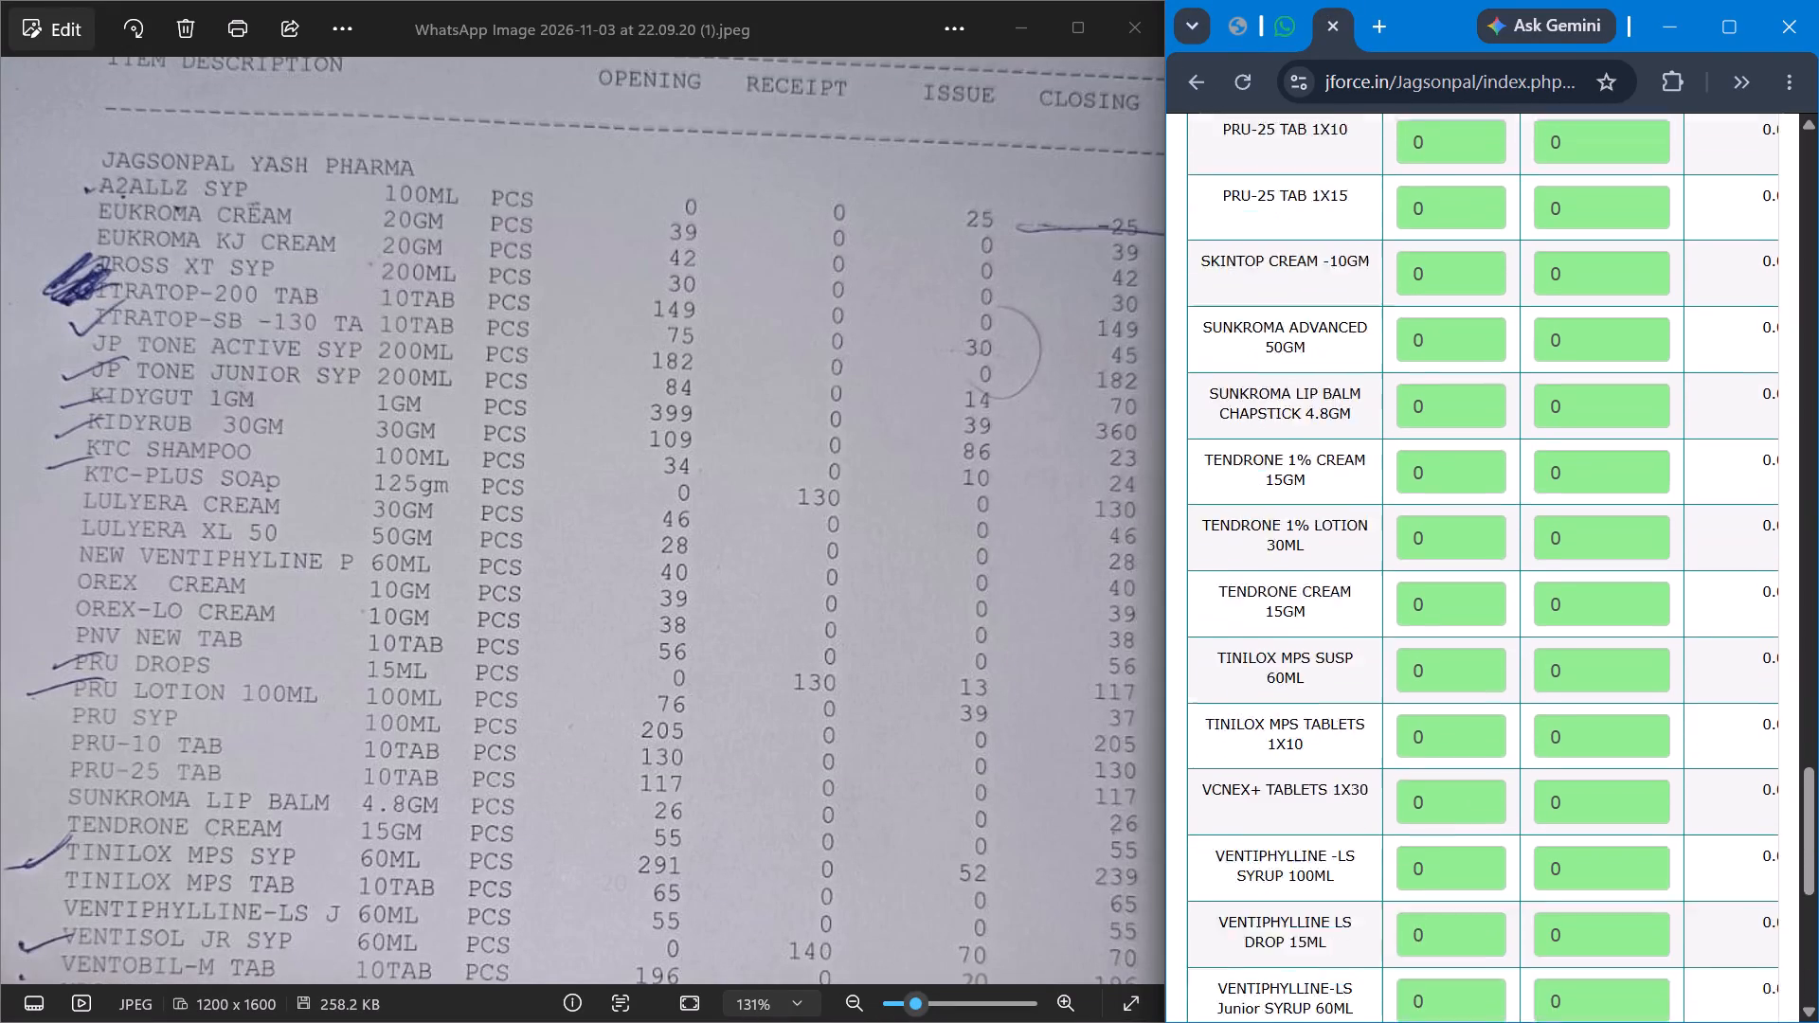
{"action": "scroll", "coordinate": [1463, 588], "scroll_direction": "up", "scroll_amount": 11}
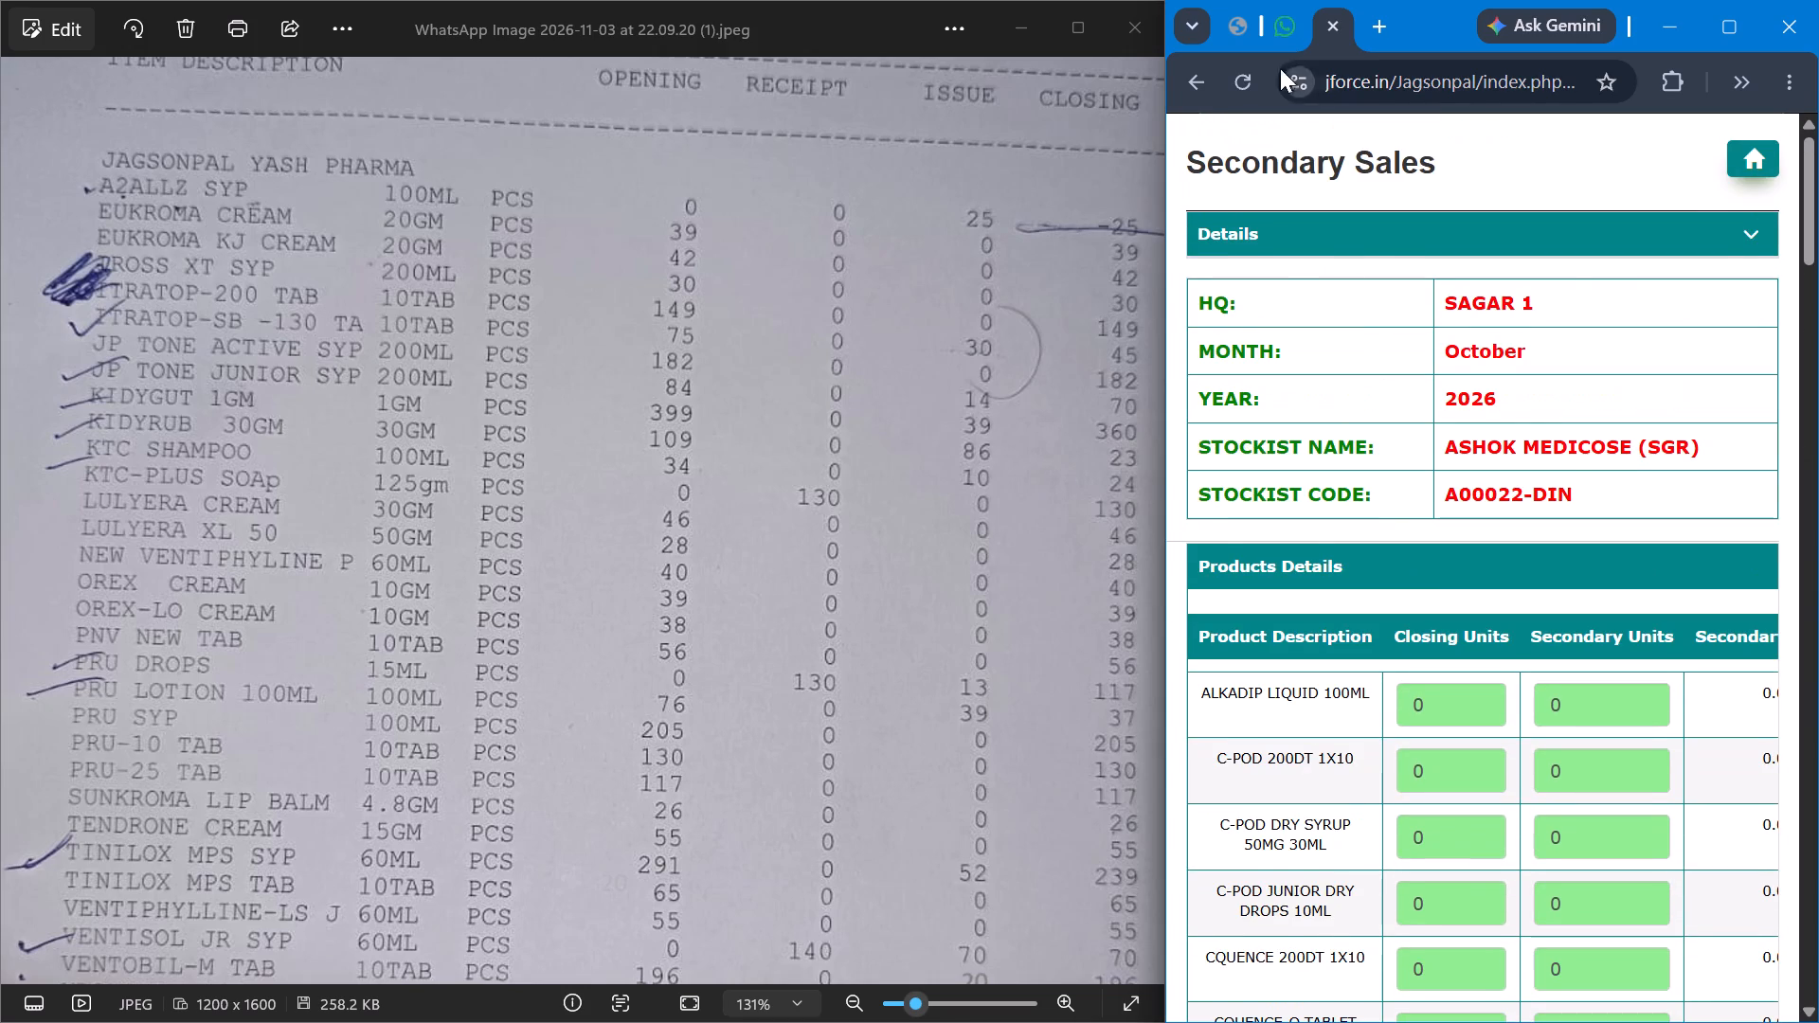
Reload the secondary sales form and check its units and file attachment for saved data.
{"action": "left_click", "coordinate": [1254, 80]}
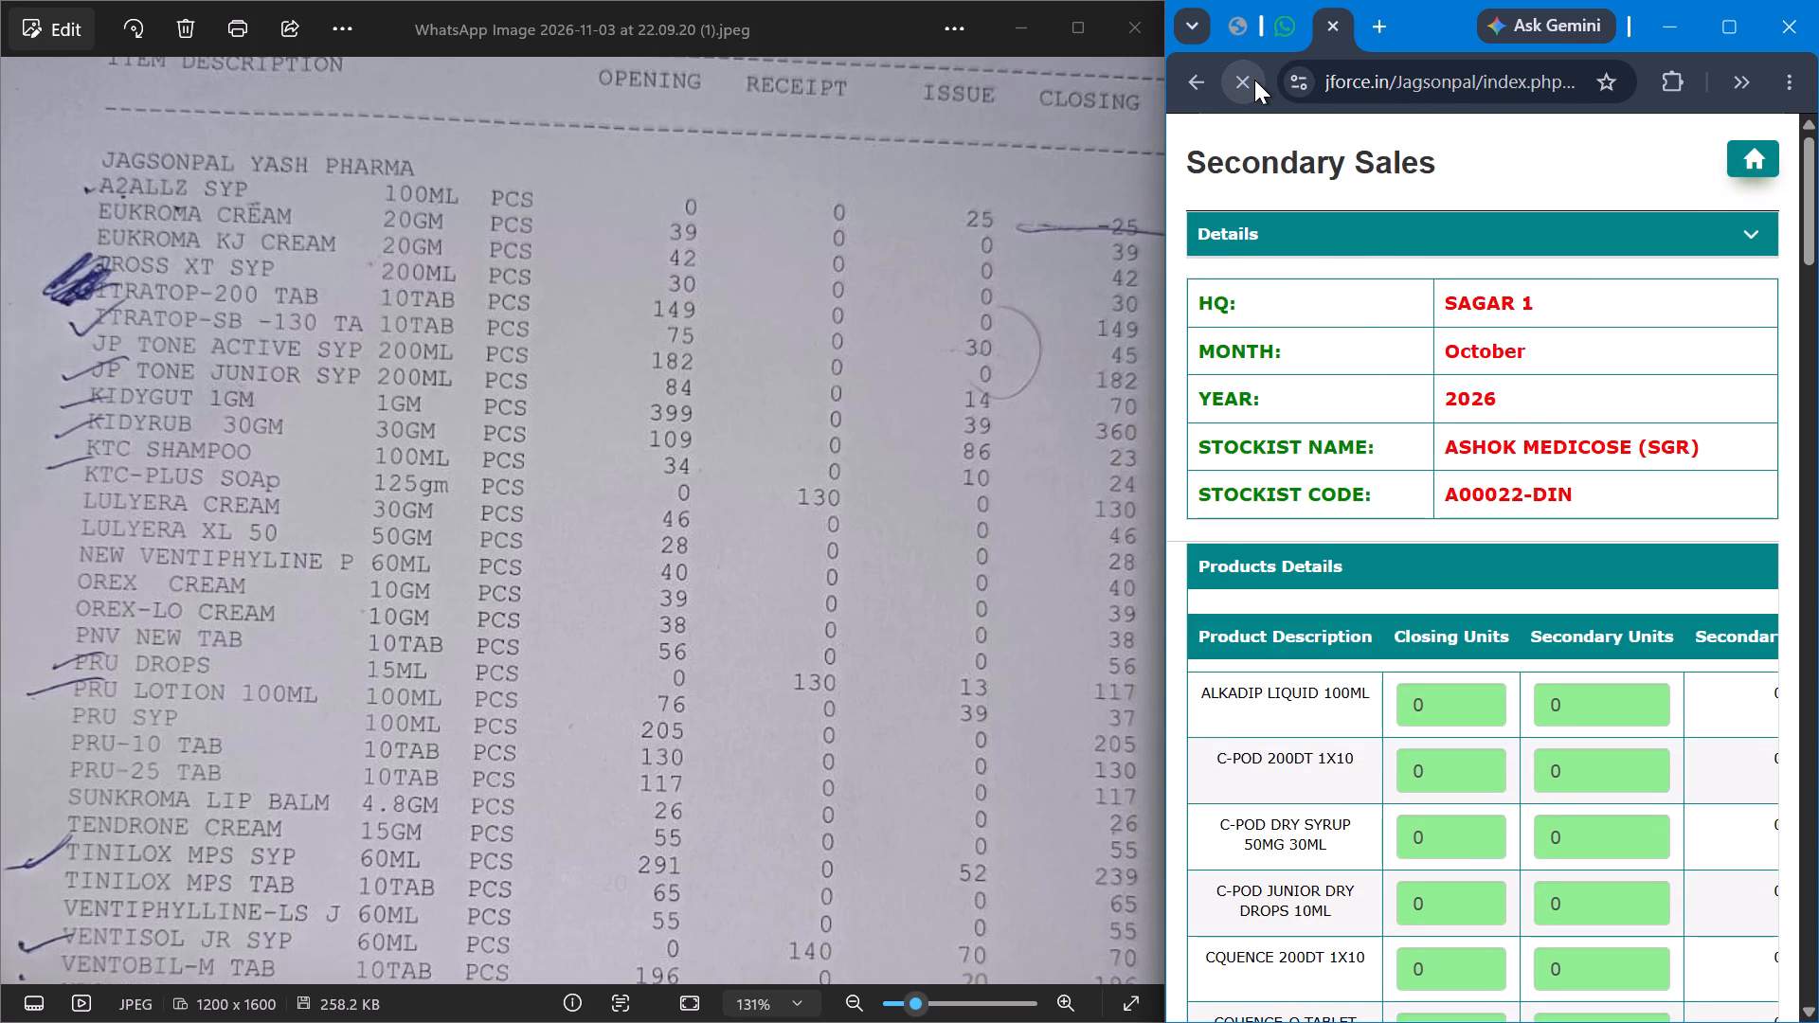
{"action": "scroll", "coordinate": [1408, 788], "scroll_direction": "down", "scroll_amount": 6}
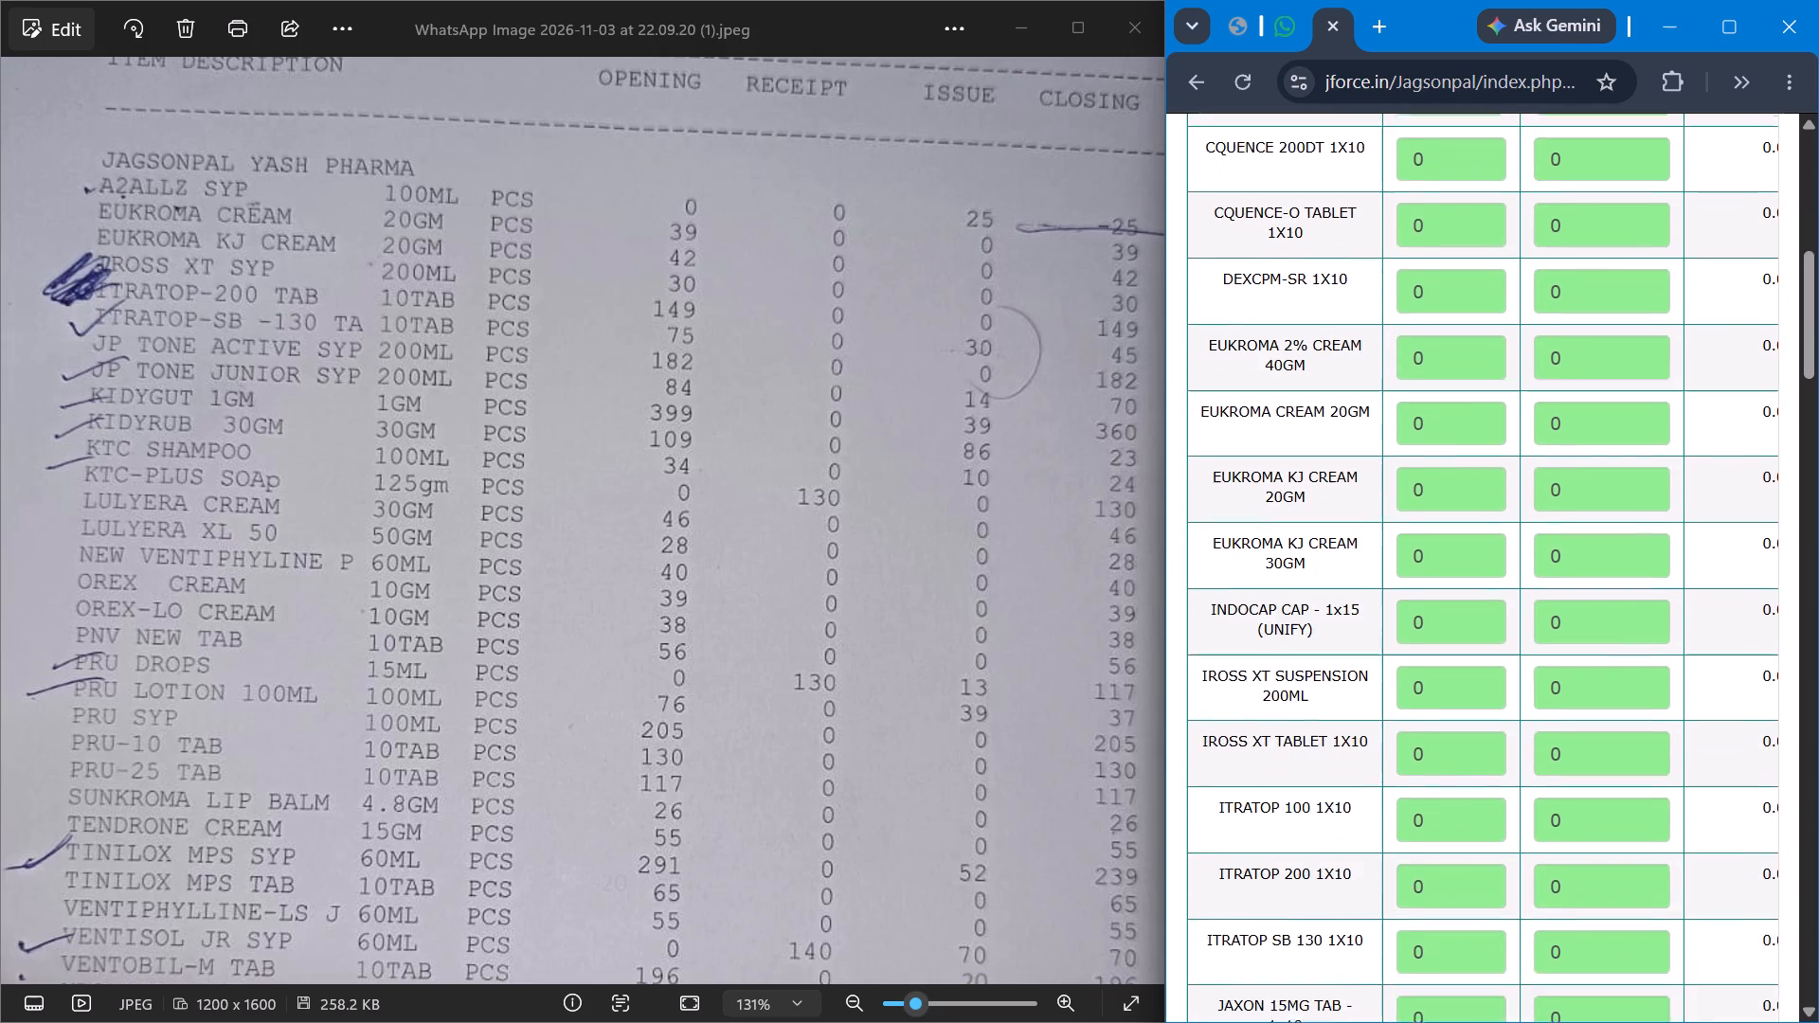
{"action": "scroll", "coordinate": [1408, 788], "scroll_direction": "down", "scroll_amount": 13}
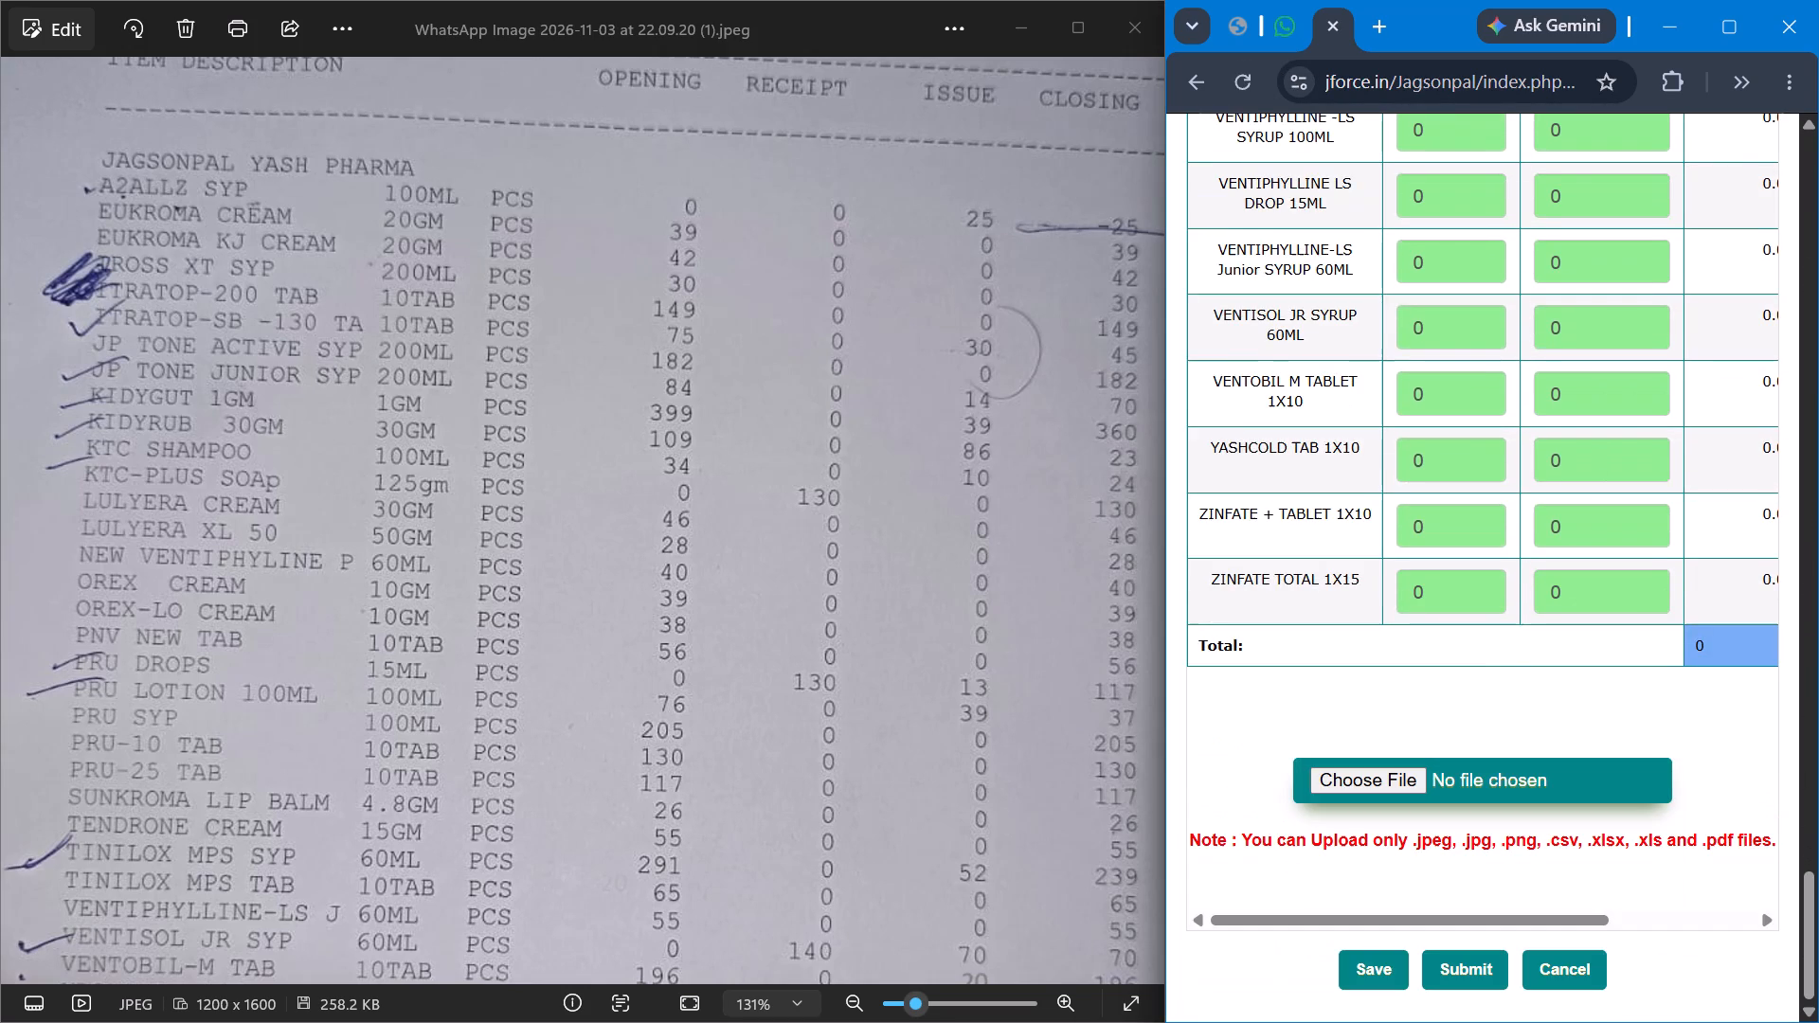
{"action": "scroll", "coordinate": [1408, 788], "scroll_direction": "up", "scroll_amount": 20}
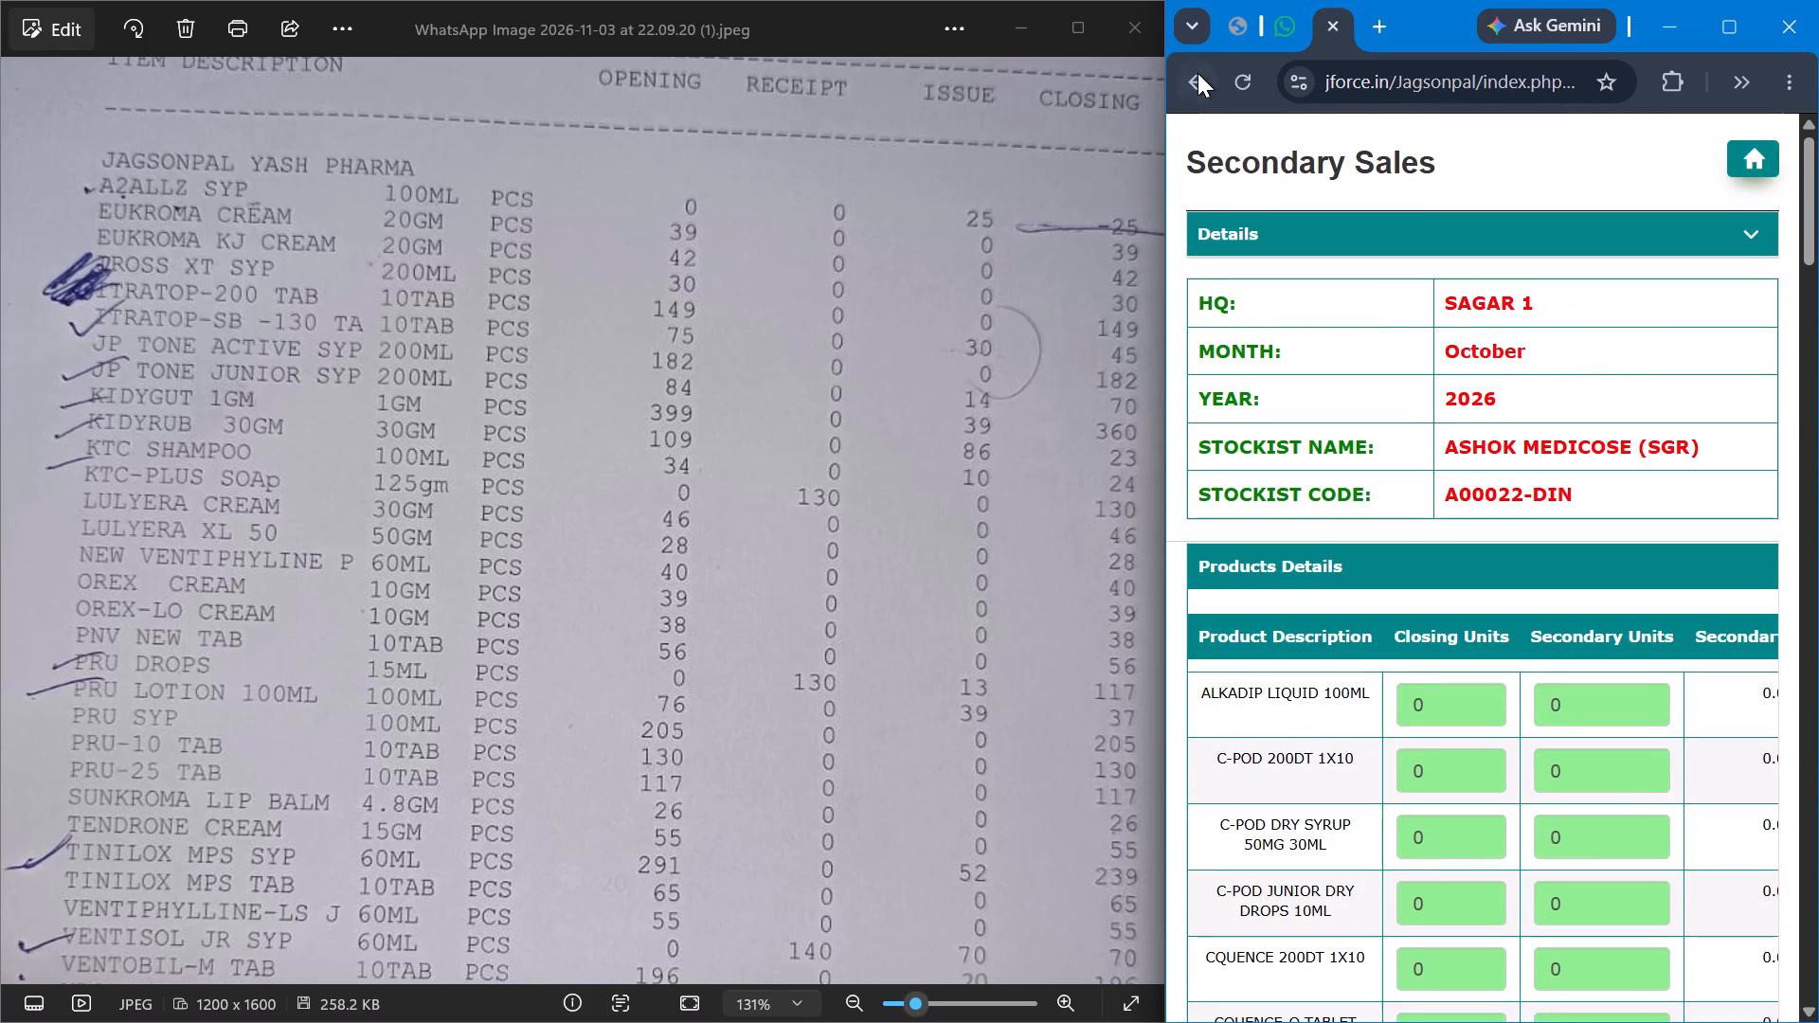
Go back to the secondary sales list, refresh it, and reopen the October 2026 entry of ASHOK MEDICOSE (SGR) for editing.
{"action": "left_click", "coordinate": [1198, 73]}
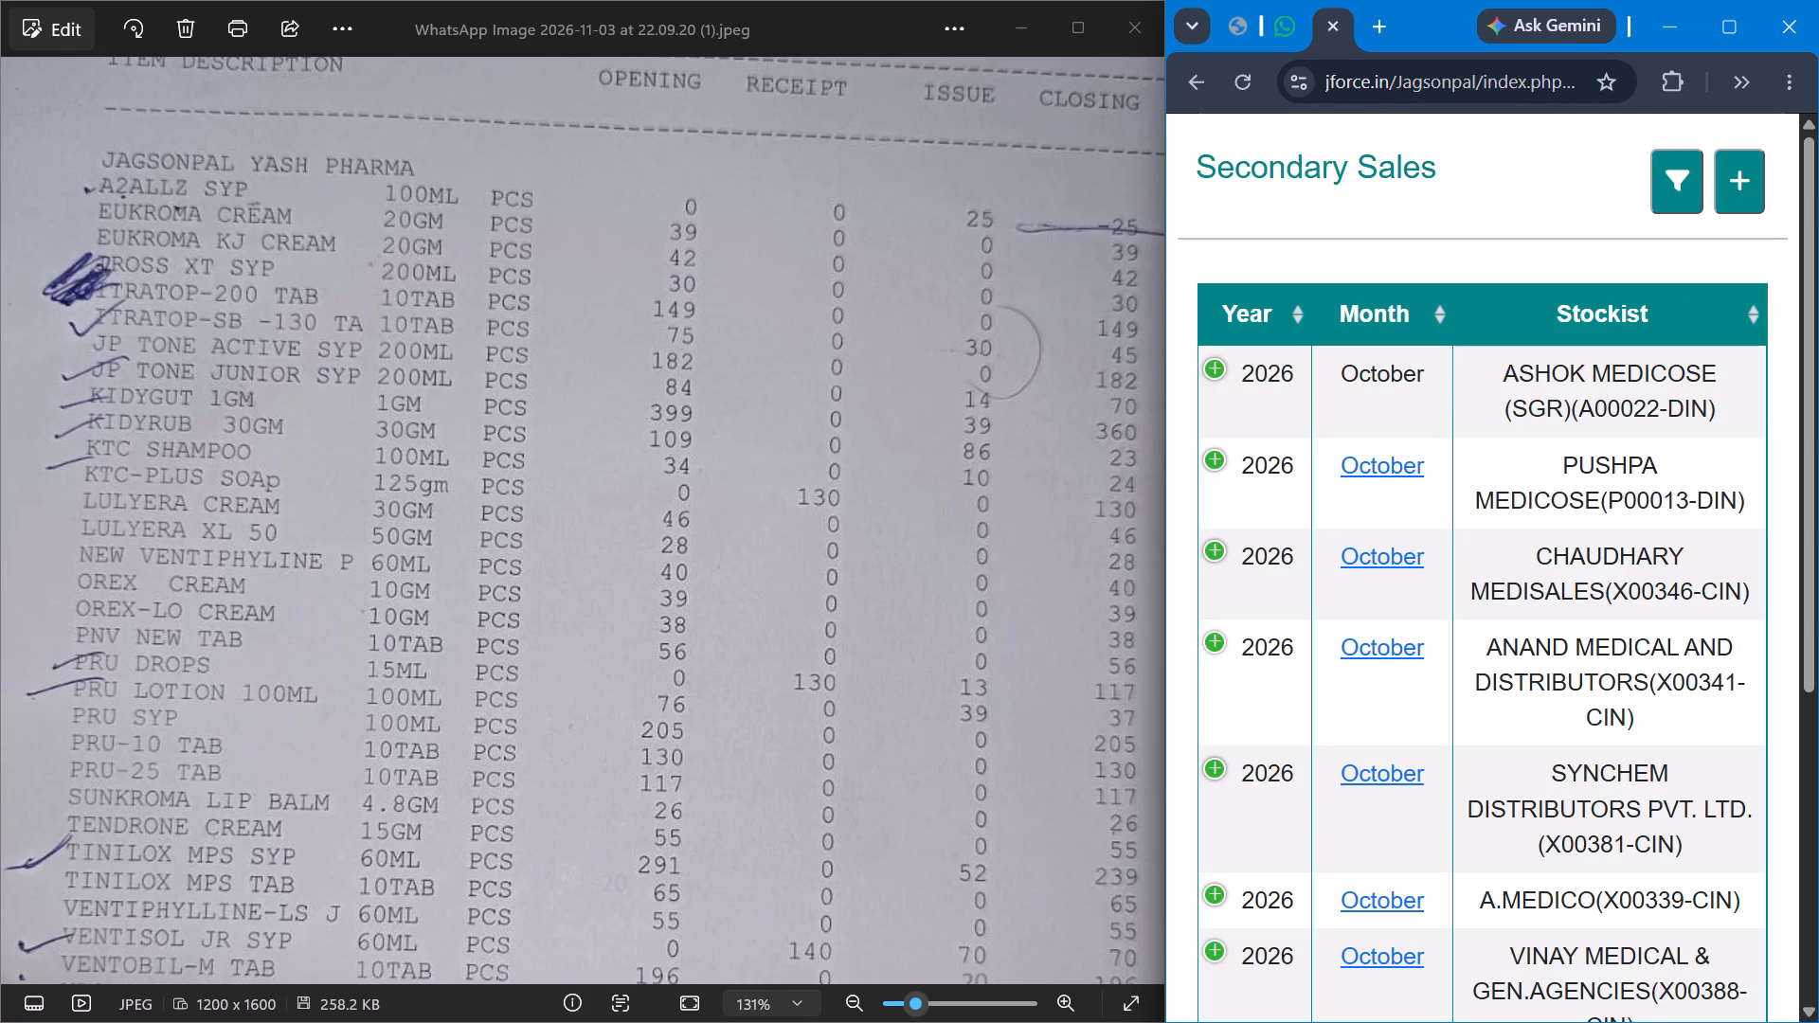
{"action": "scroll", "coordinate": [1607, 408], "scroll_direction": "up", "scroll_amount": 1}
{"action": "left_click_drag", "start_coordinate": [755, 420], "coordinate": [750, 841]}
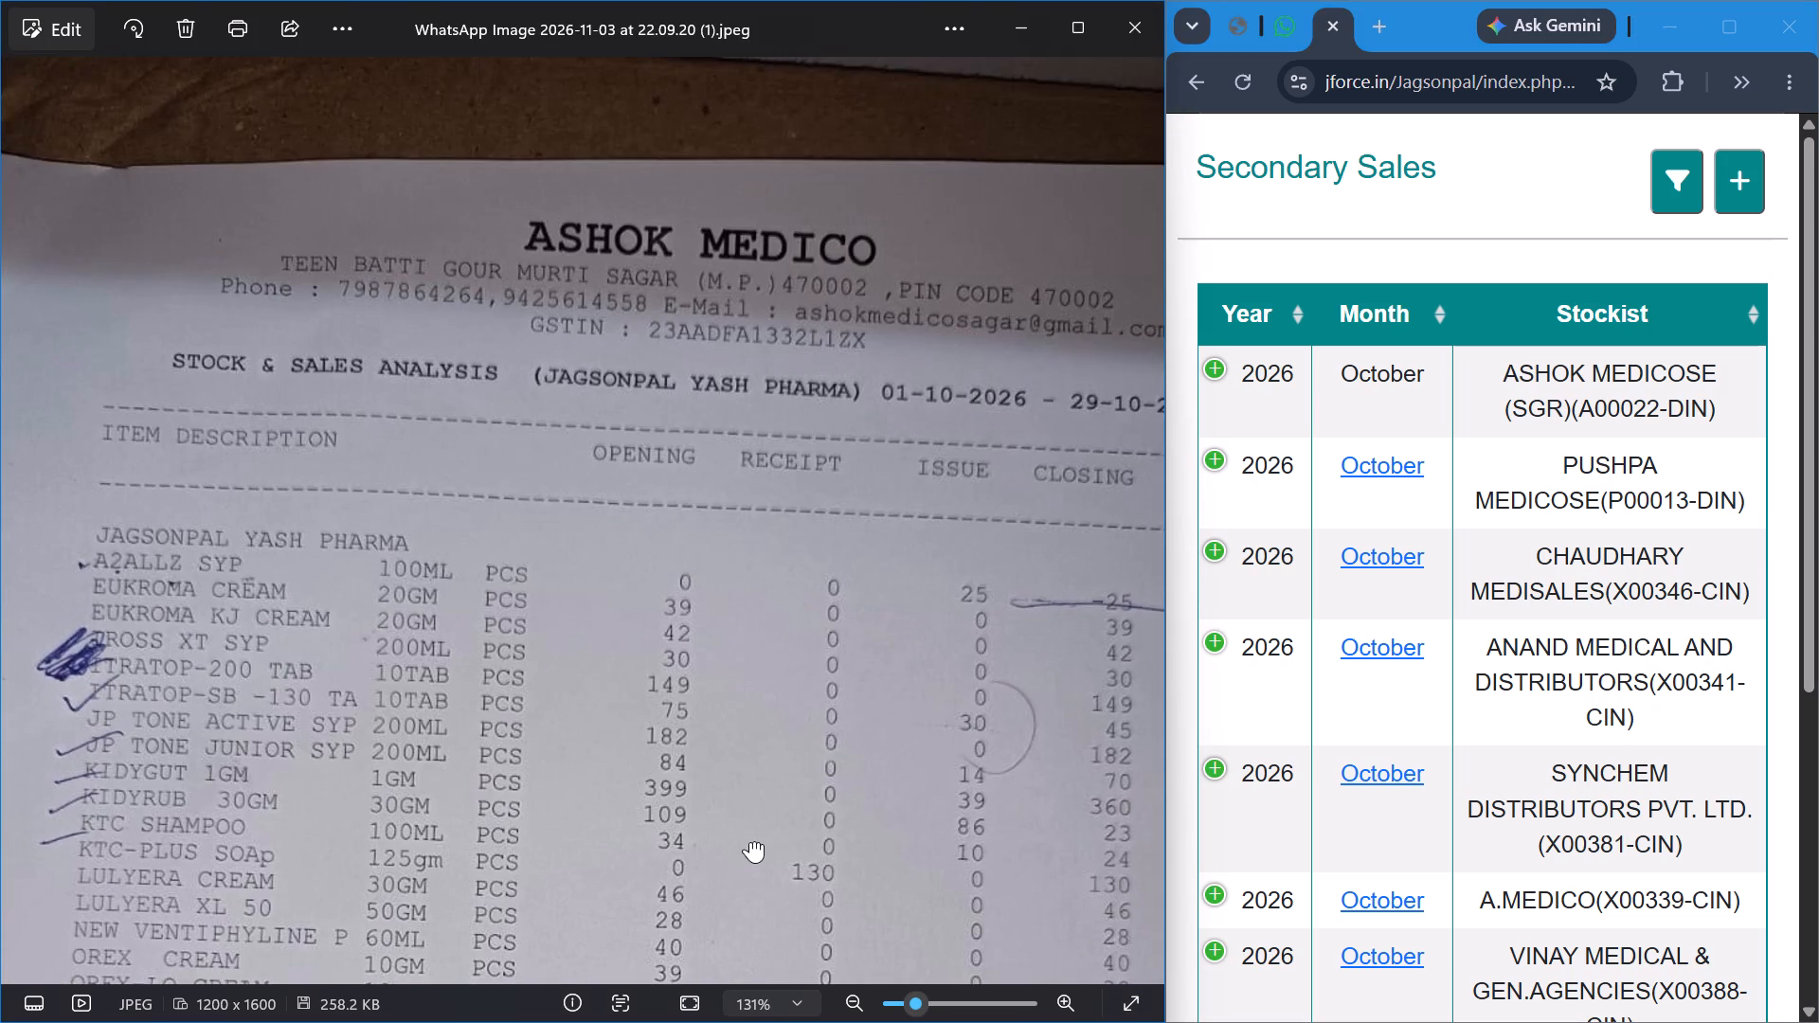
{"action": "left_click_drag", "start_coordinate": [750, 841], "coordinate": [693, 718]}
{"action": "left_click", "coordinate": [1235, 78]}
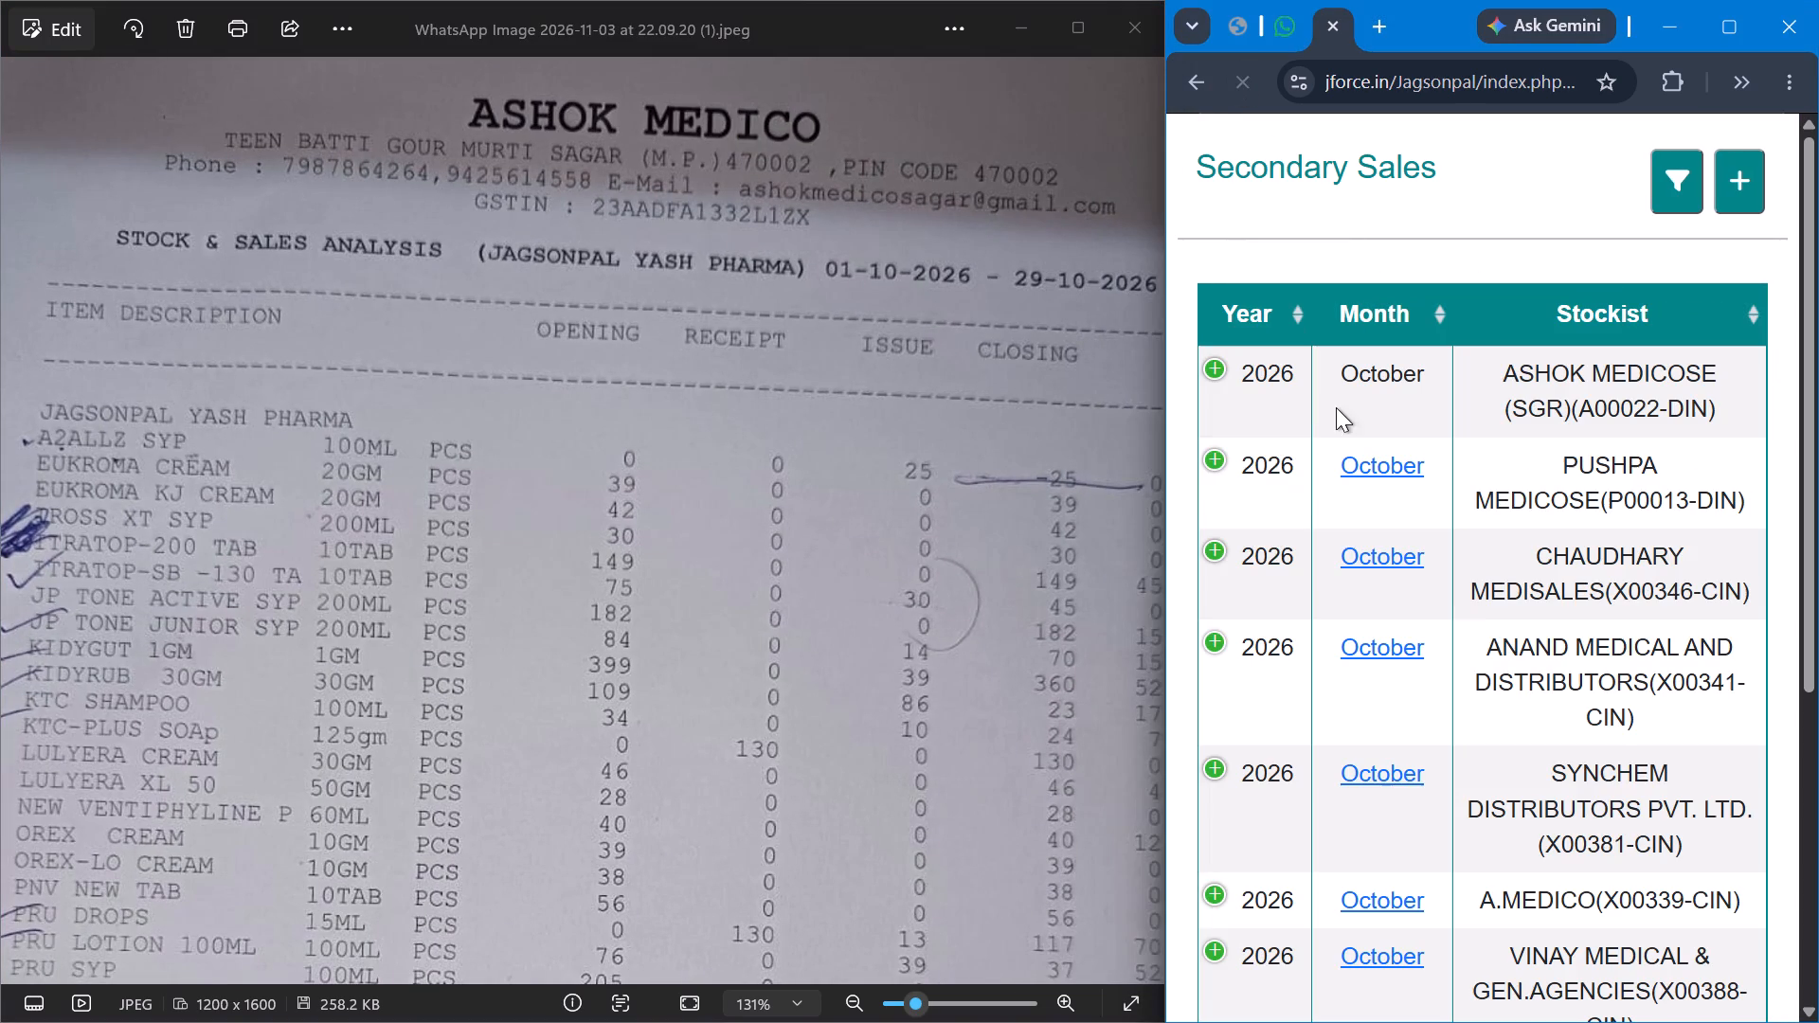
{"action": "left_click", "coordinate": [1225, 373]}
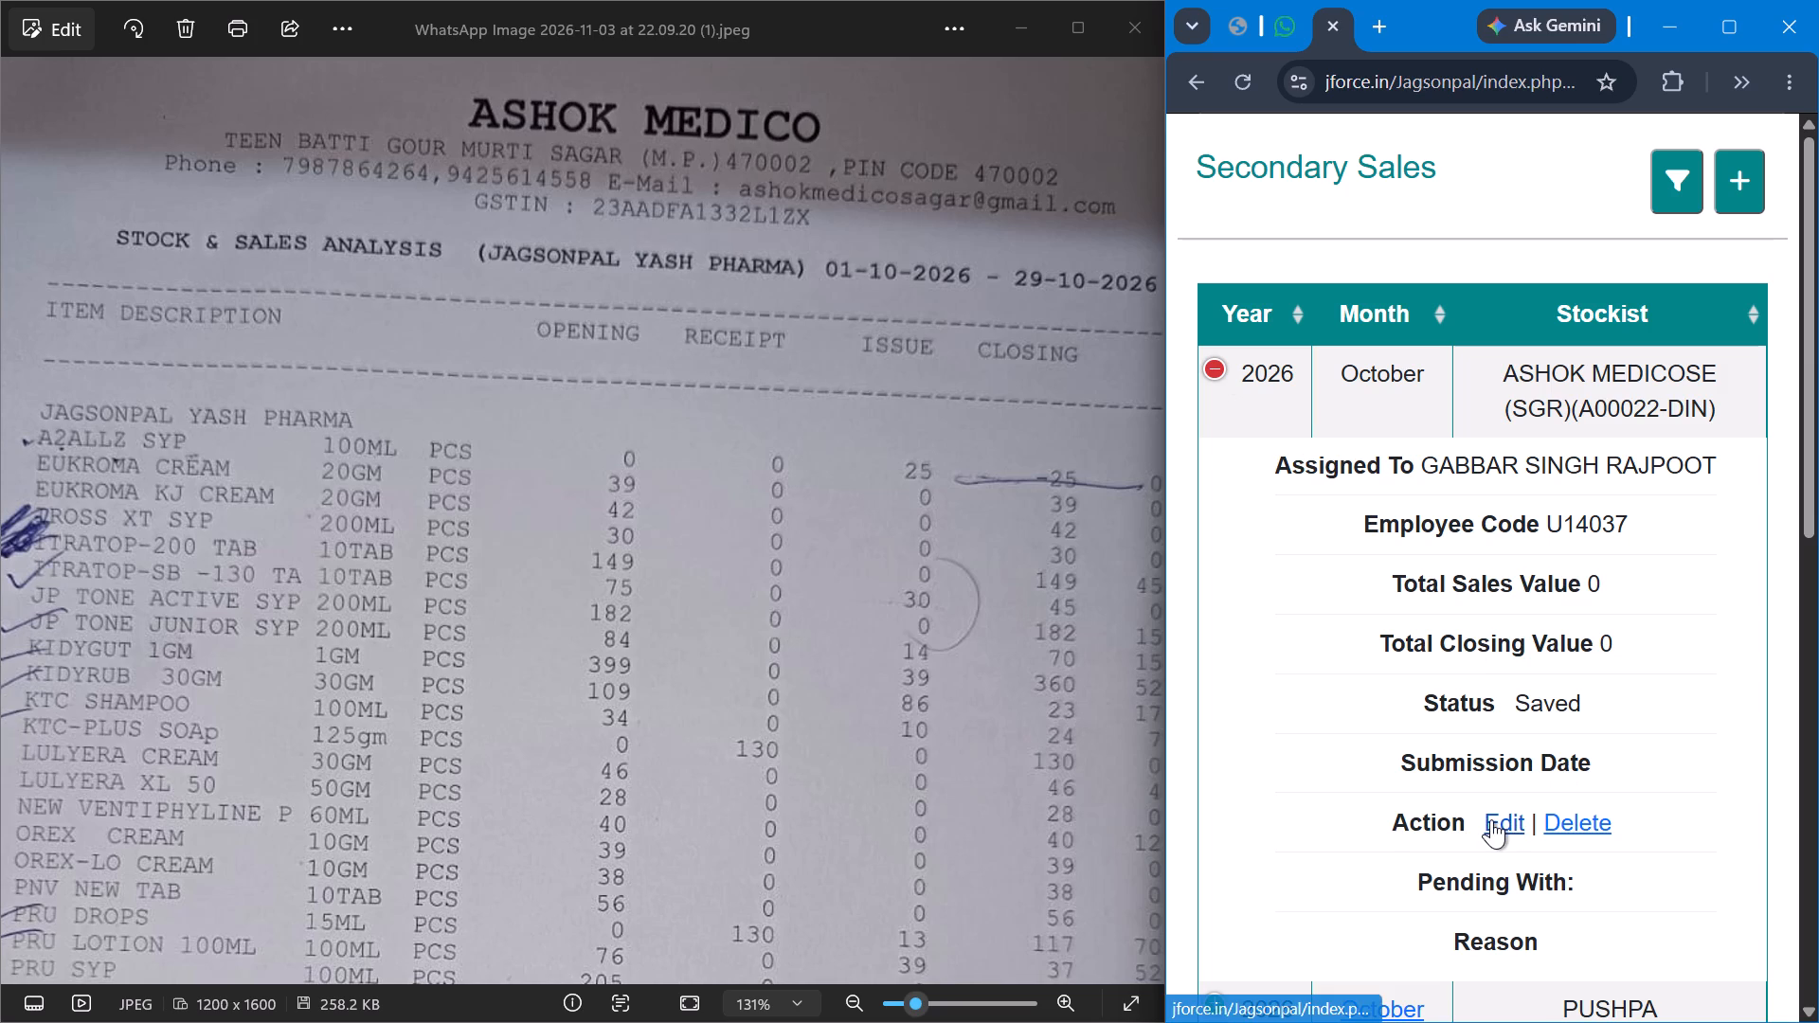
{"action": "left_click", "coordinate": [1491, 819]}
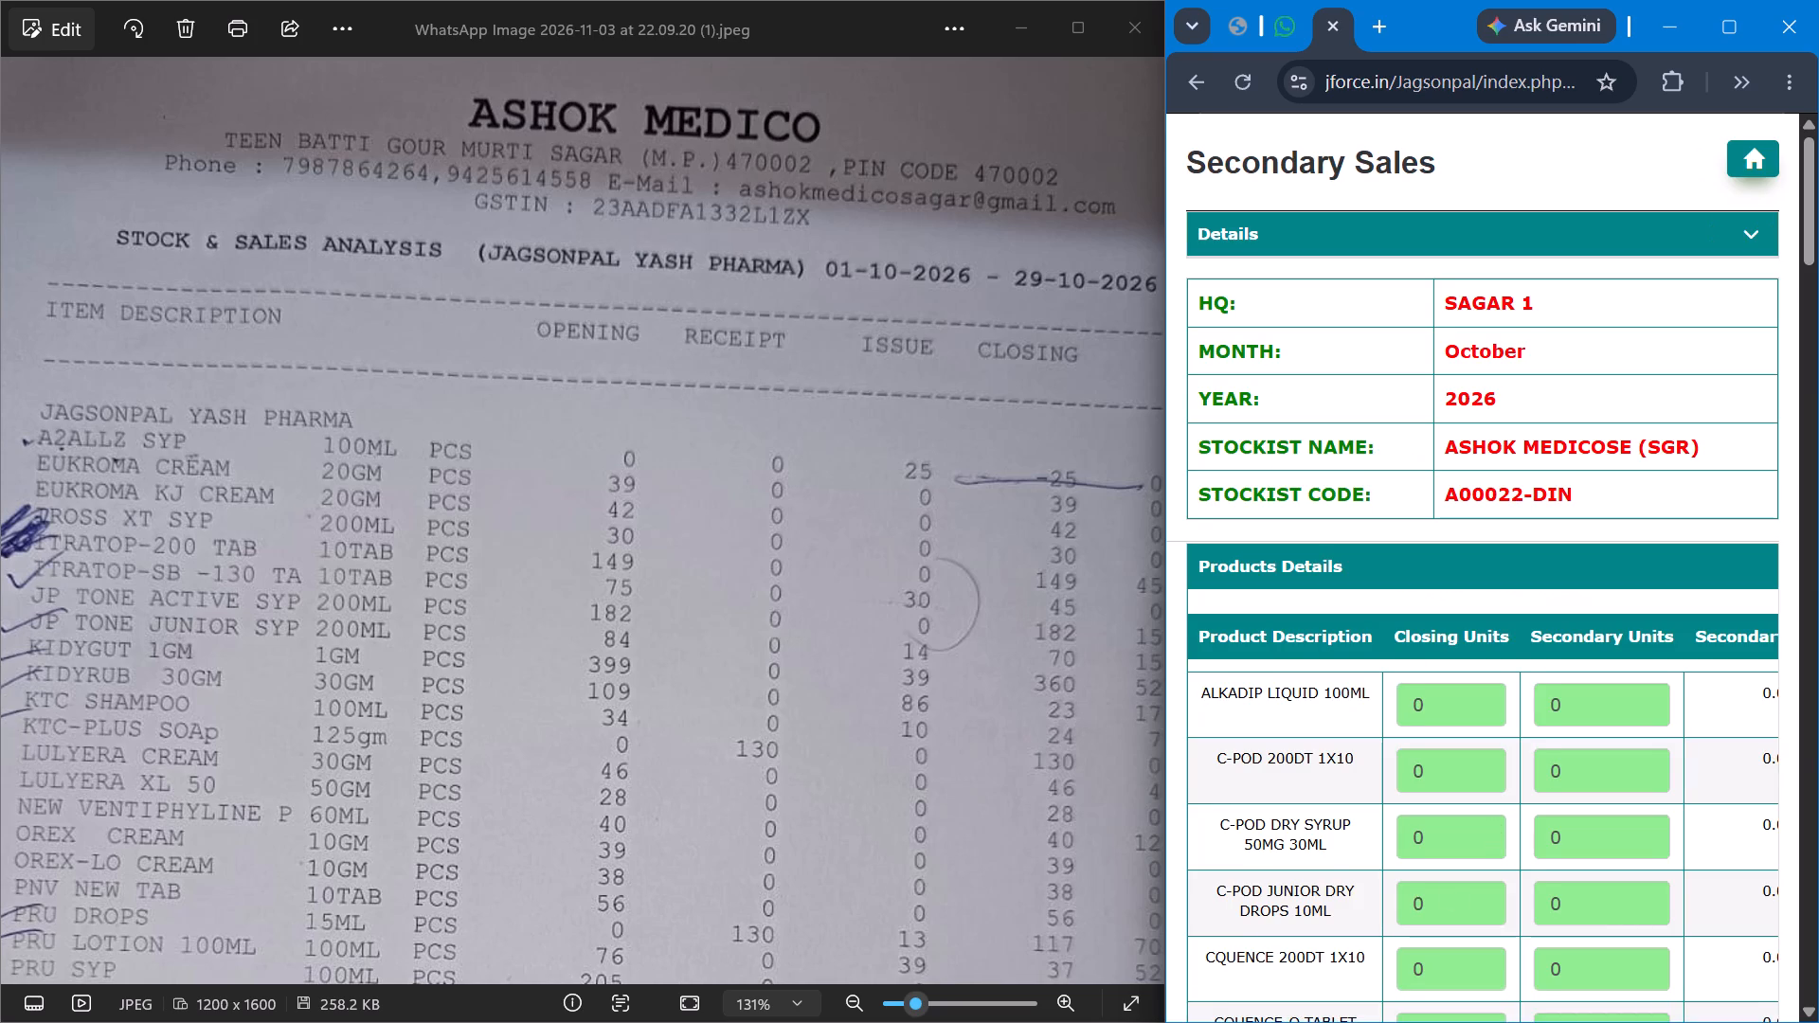
Examine the reopened form's product rows for any retained closing and secondary units.
{"action": "scroll", "coordinate": [1445, 886], "scroll_direction": "down", "scroll_amount": 16}
{"action": "scroll", "coordinate": [1445, 886], "scroll_direction": "up", "scroll_amount": 11}
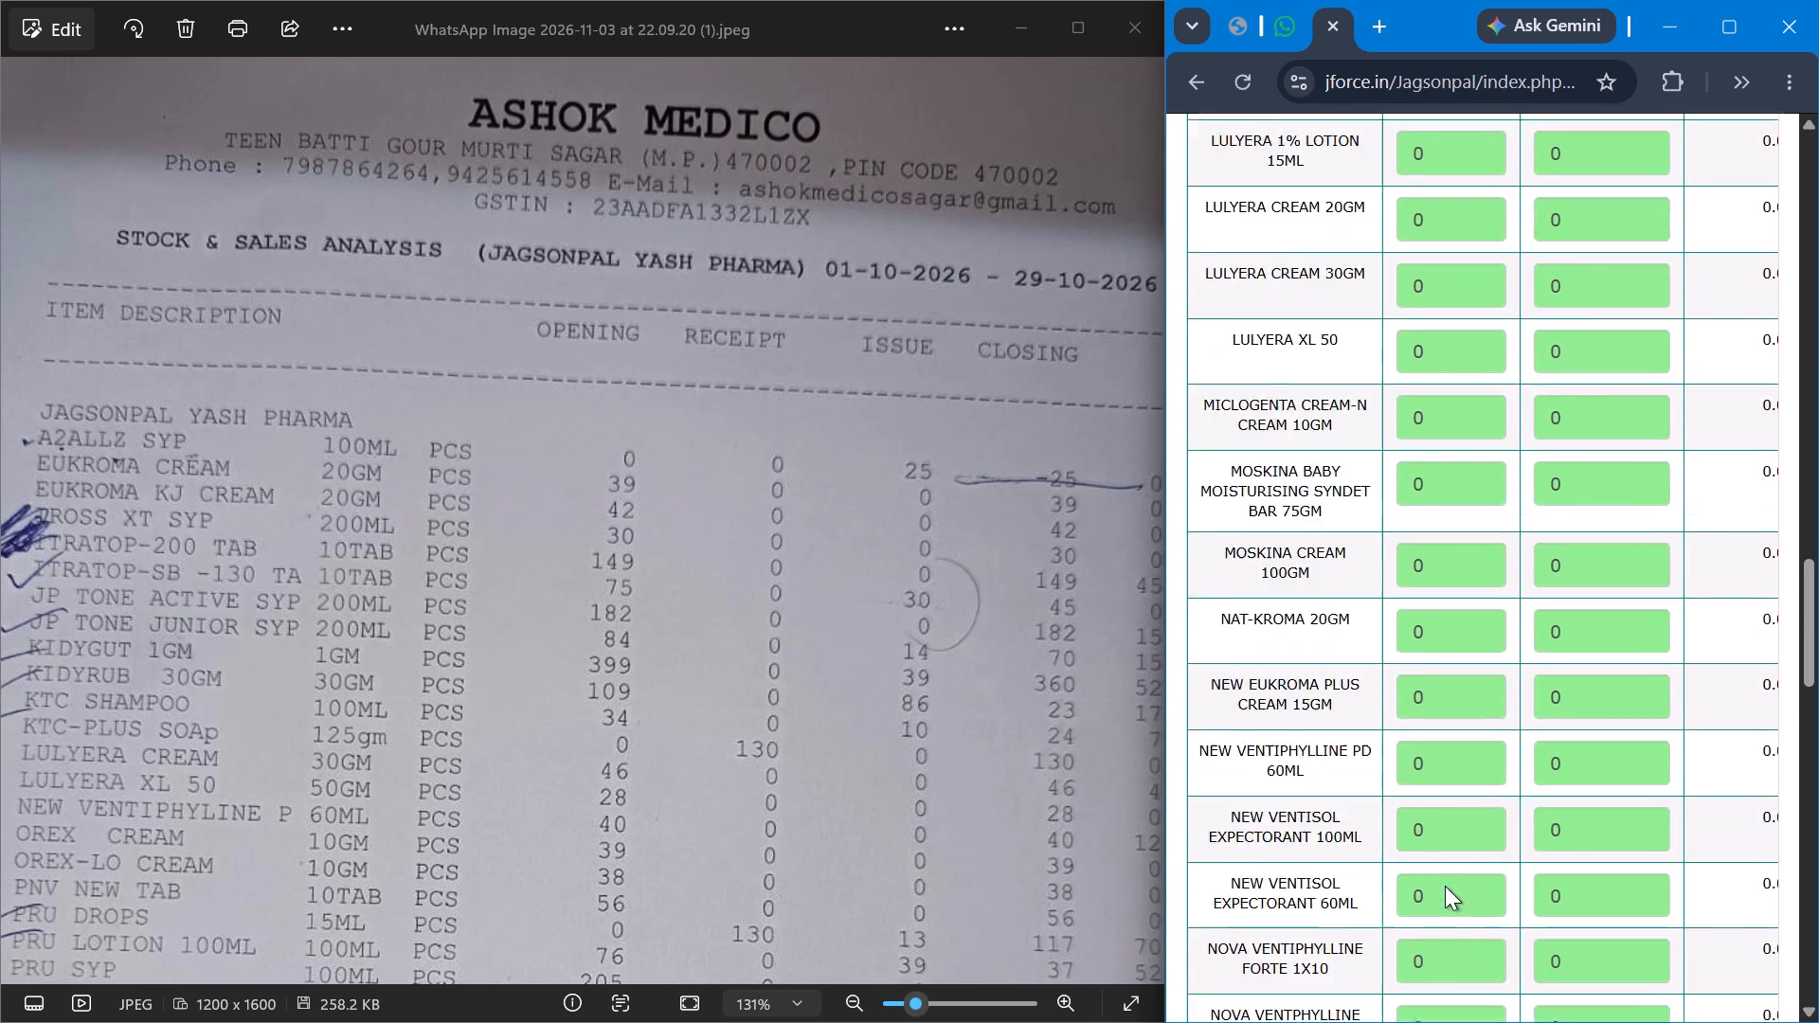
{"action": "scroll", "coordinate": [1445, 886], "scroll_direction": "up", "scroll_amount": 11}
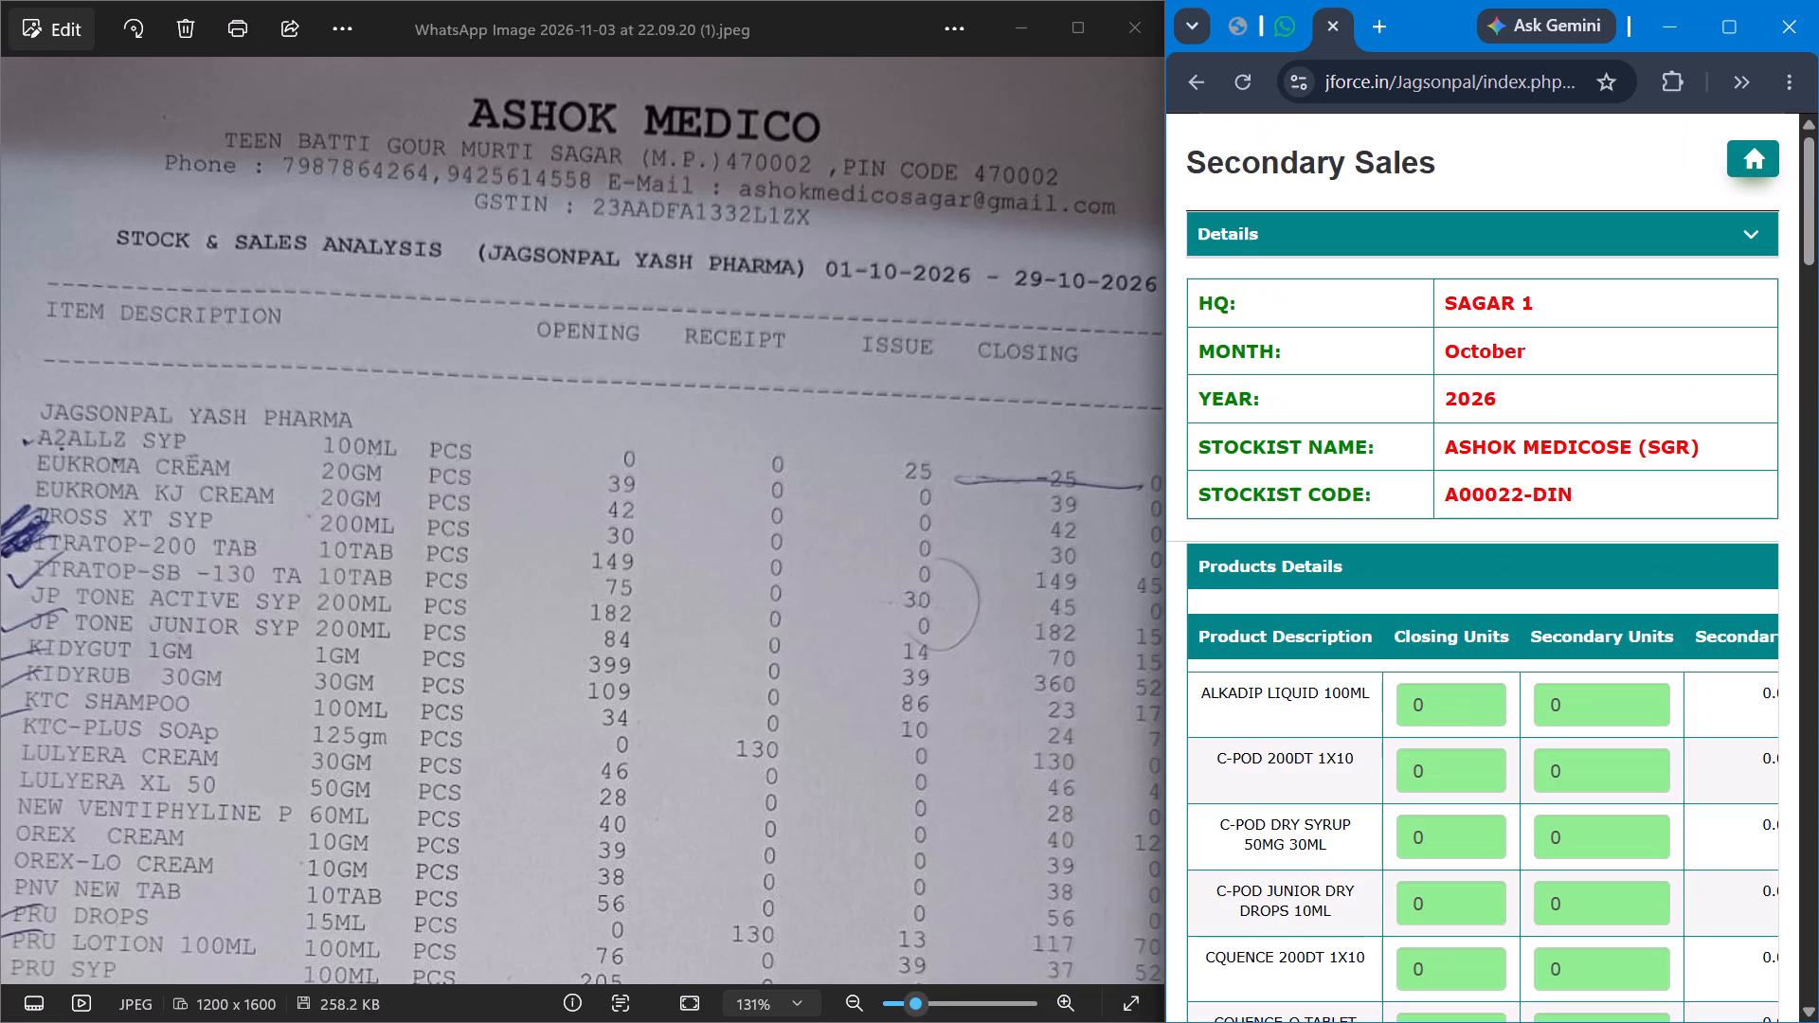
{"action": "scroll", "coordinate": [1445, 886], "scroll_direction": "down", "scroll_amount": 2}
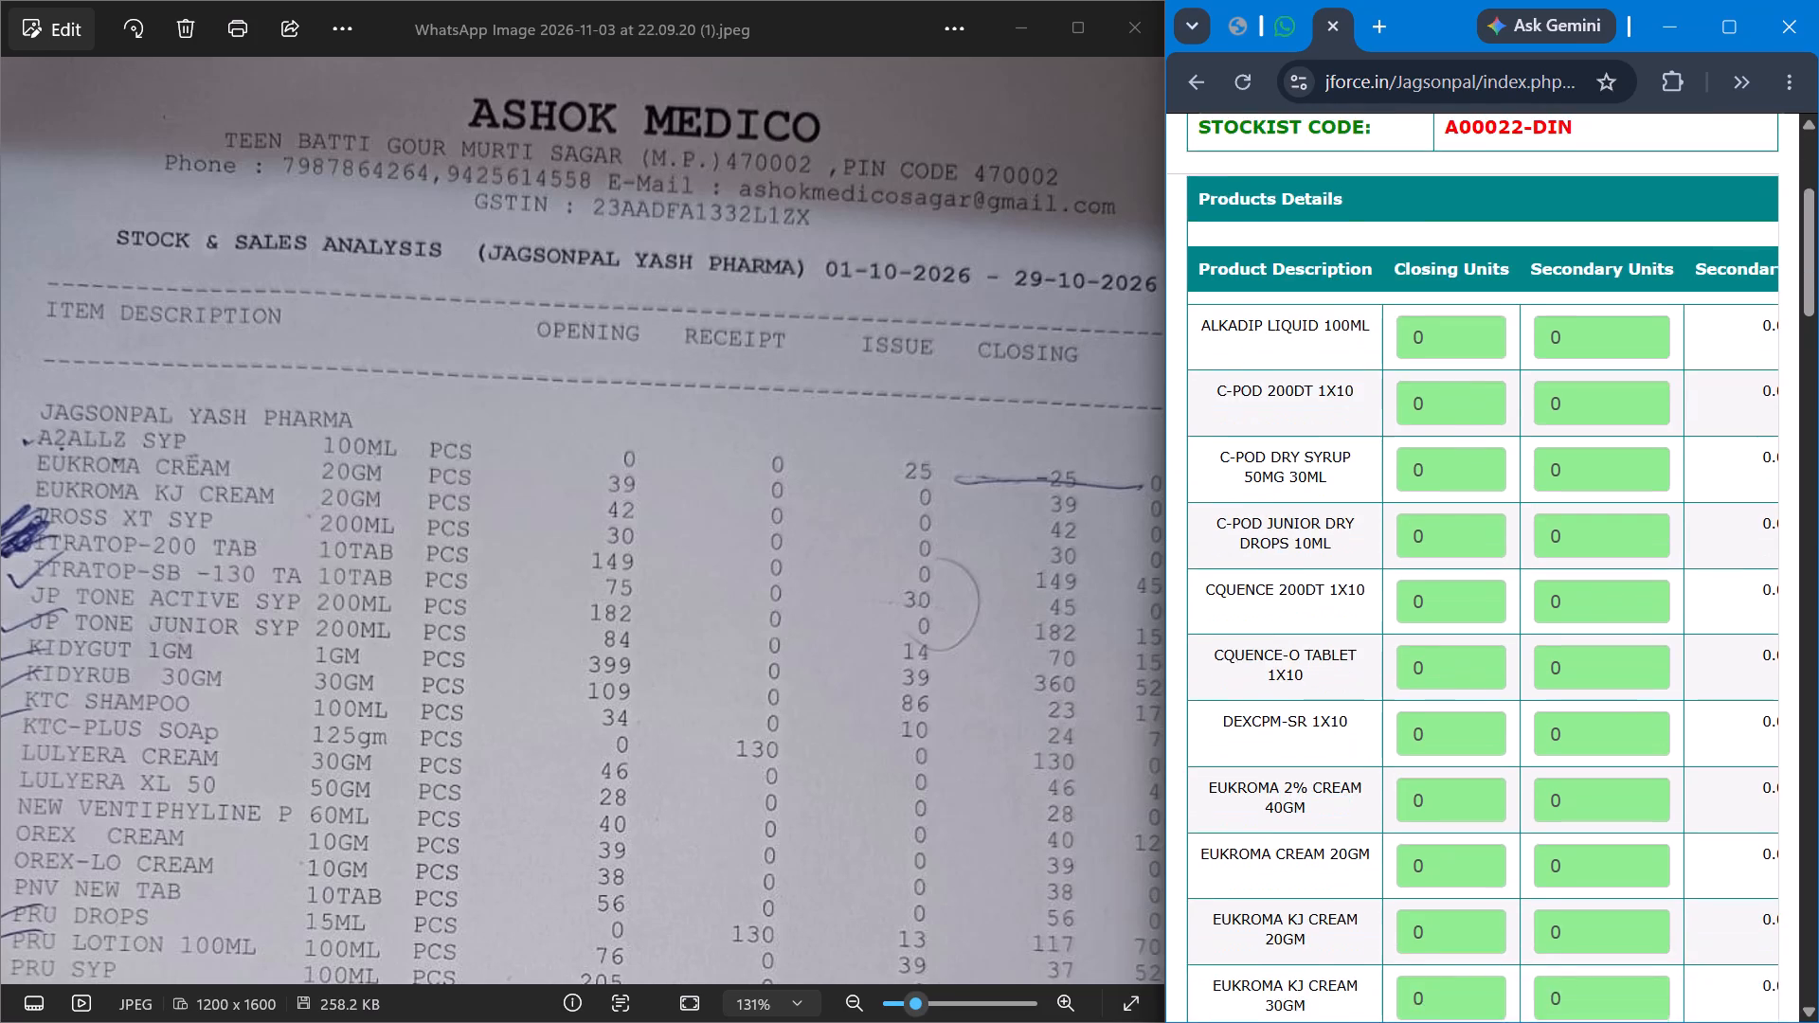
{"action": "scroll", "coordinate": [1445, 886], "scroll_direction": "down", "scroll_amount": 9}
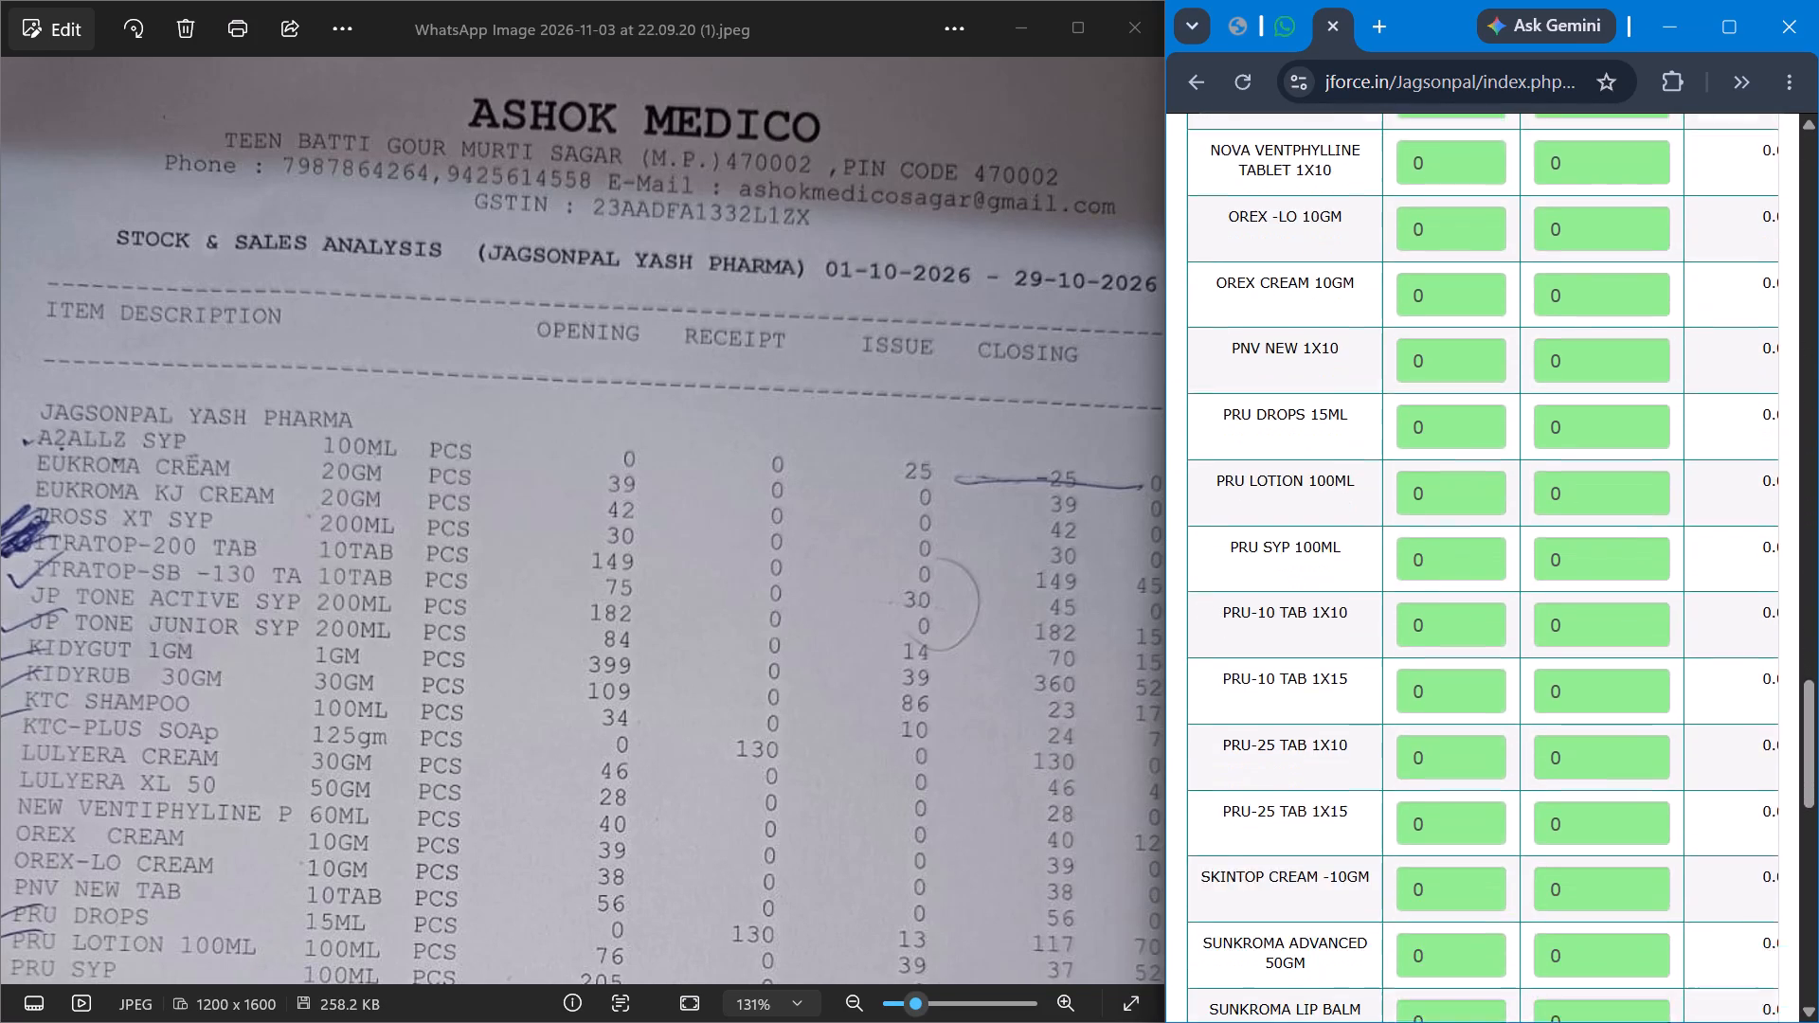
{"action": "scroll", "coordinate": [1445, 886], "scroll_direction": "down", "scroll_amount": 6}
{"action": "scroll", "coordinate": [1484, 638], "scroll_direction": "up", "scroll_amount": 12}
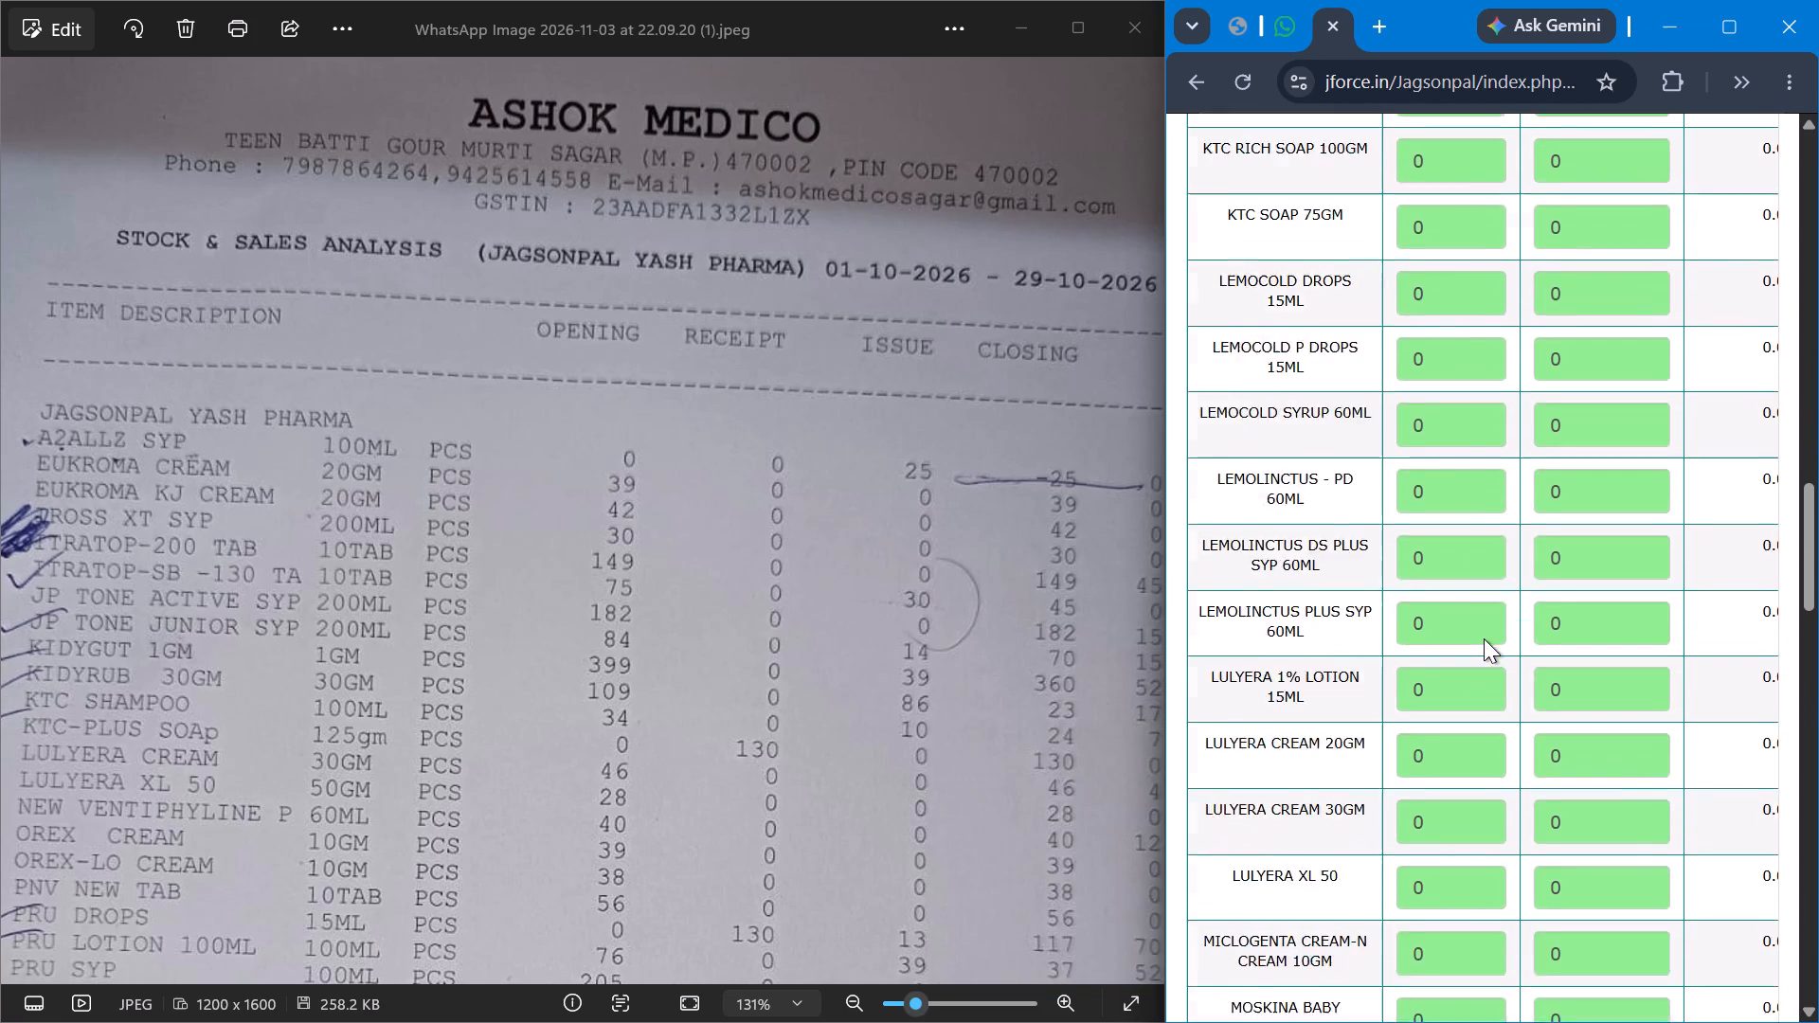
{"action": "scroll", "coordinate": [1484, 638], "scroll_direction": "up", "scroll_amount": 8}
Enter closing units of 39 for EUKROMA CREAM 20GM.
{"action": "scroll", "coordinate": [1484, 638], "scroll_direction": "down", "scroll_amount": 1}
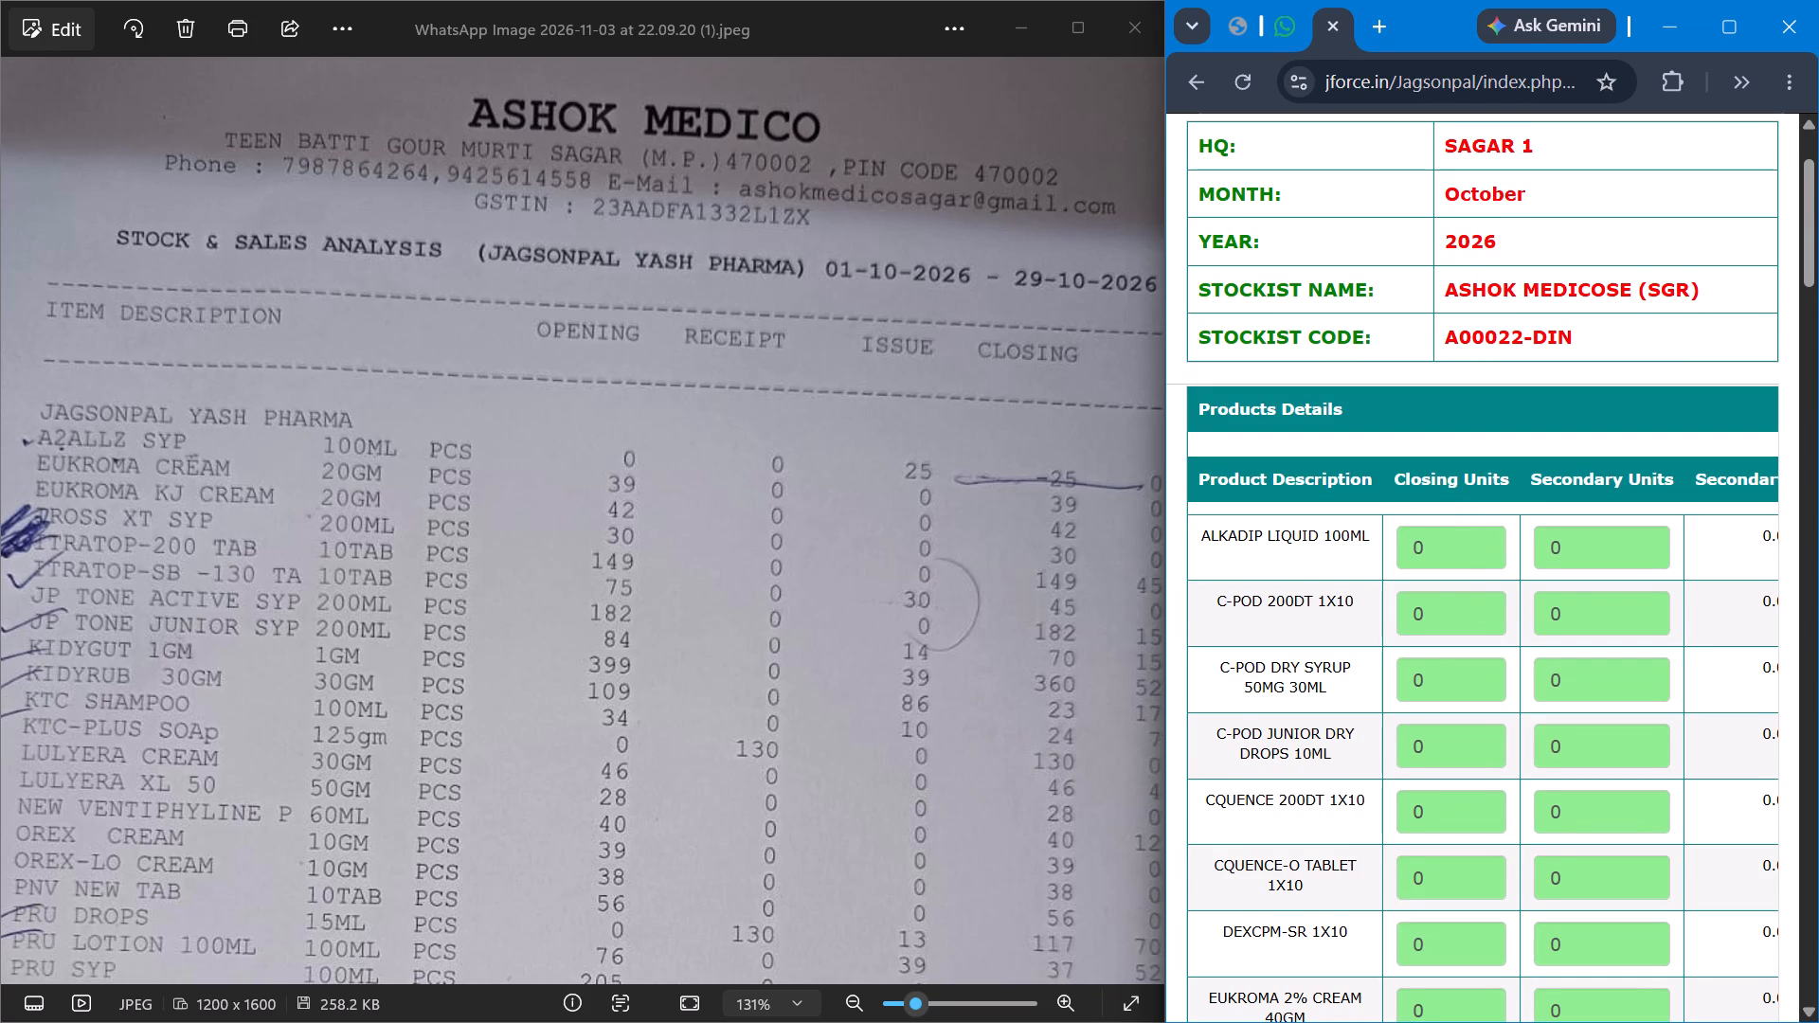
{"action": "scroll", "coordinate": [1454, 689], "scroll_direction": "down", "scroll_amount": 2}
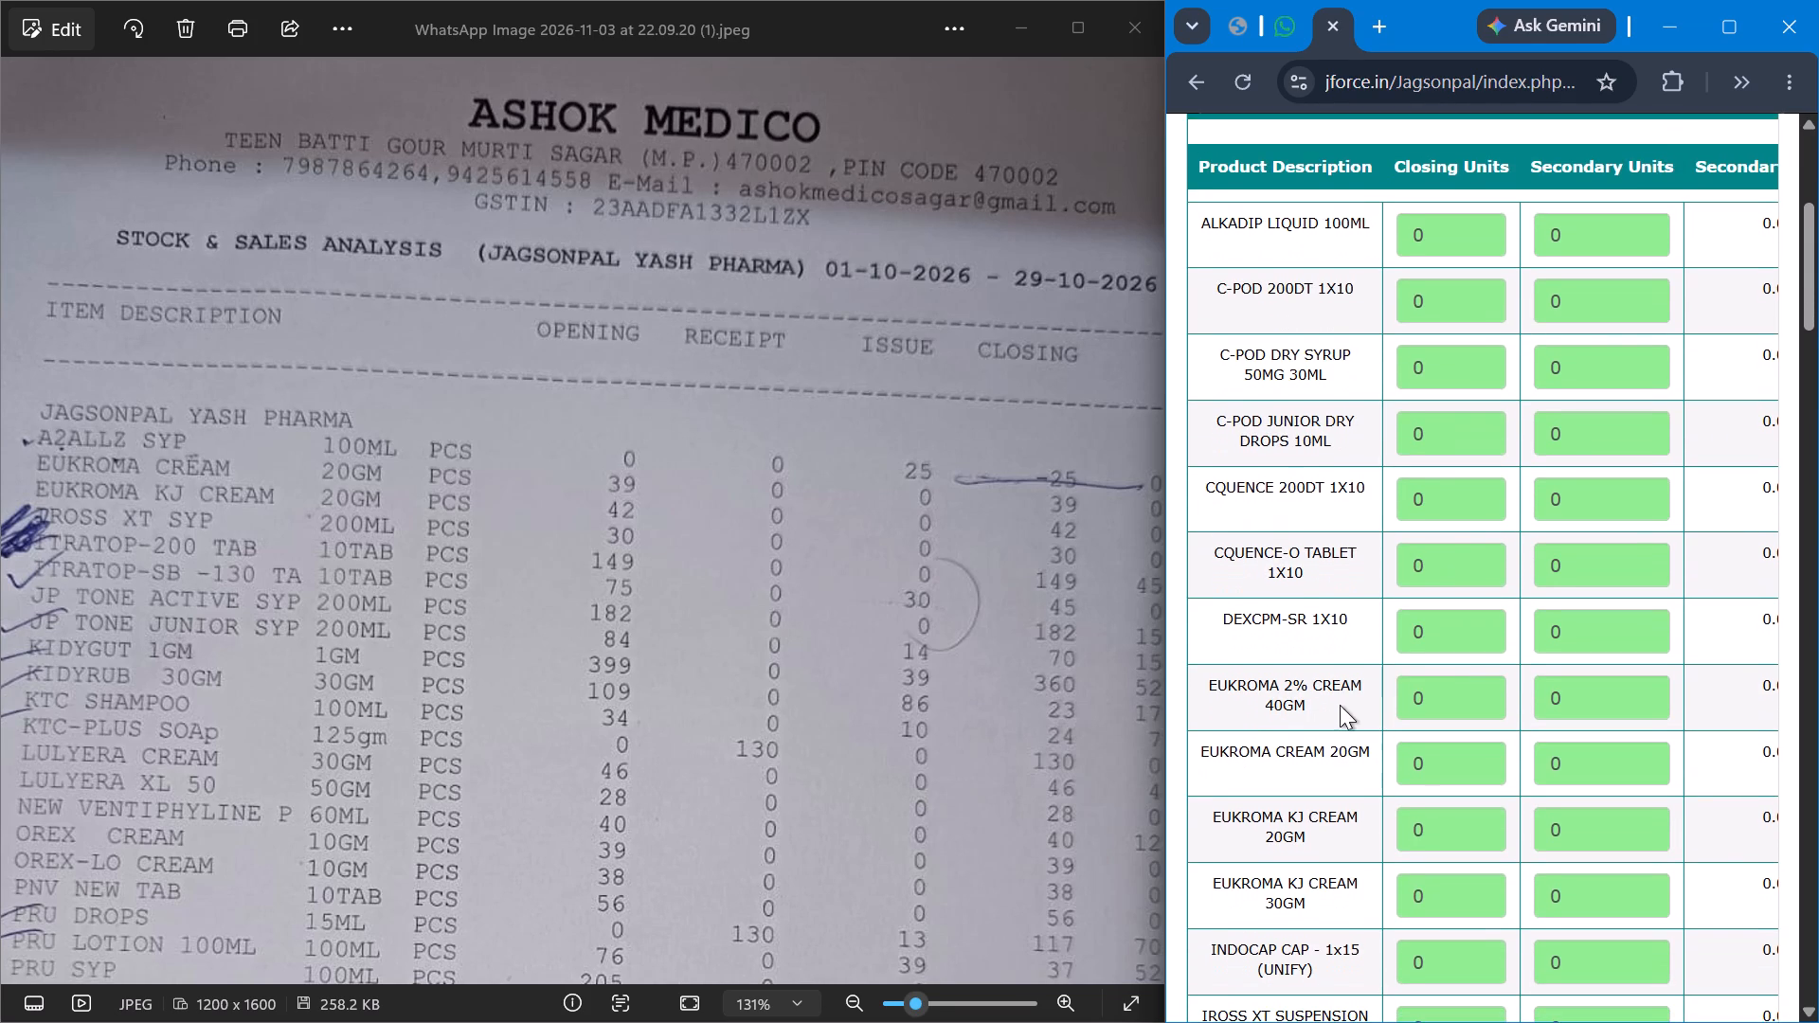
{"action": "scroll", "coordinate": [1340, 705], "scroll_direction": "down", "scroll_amount": 1}
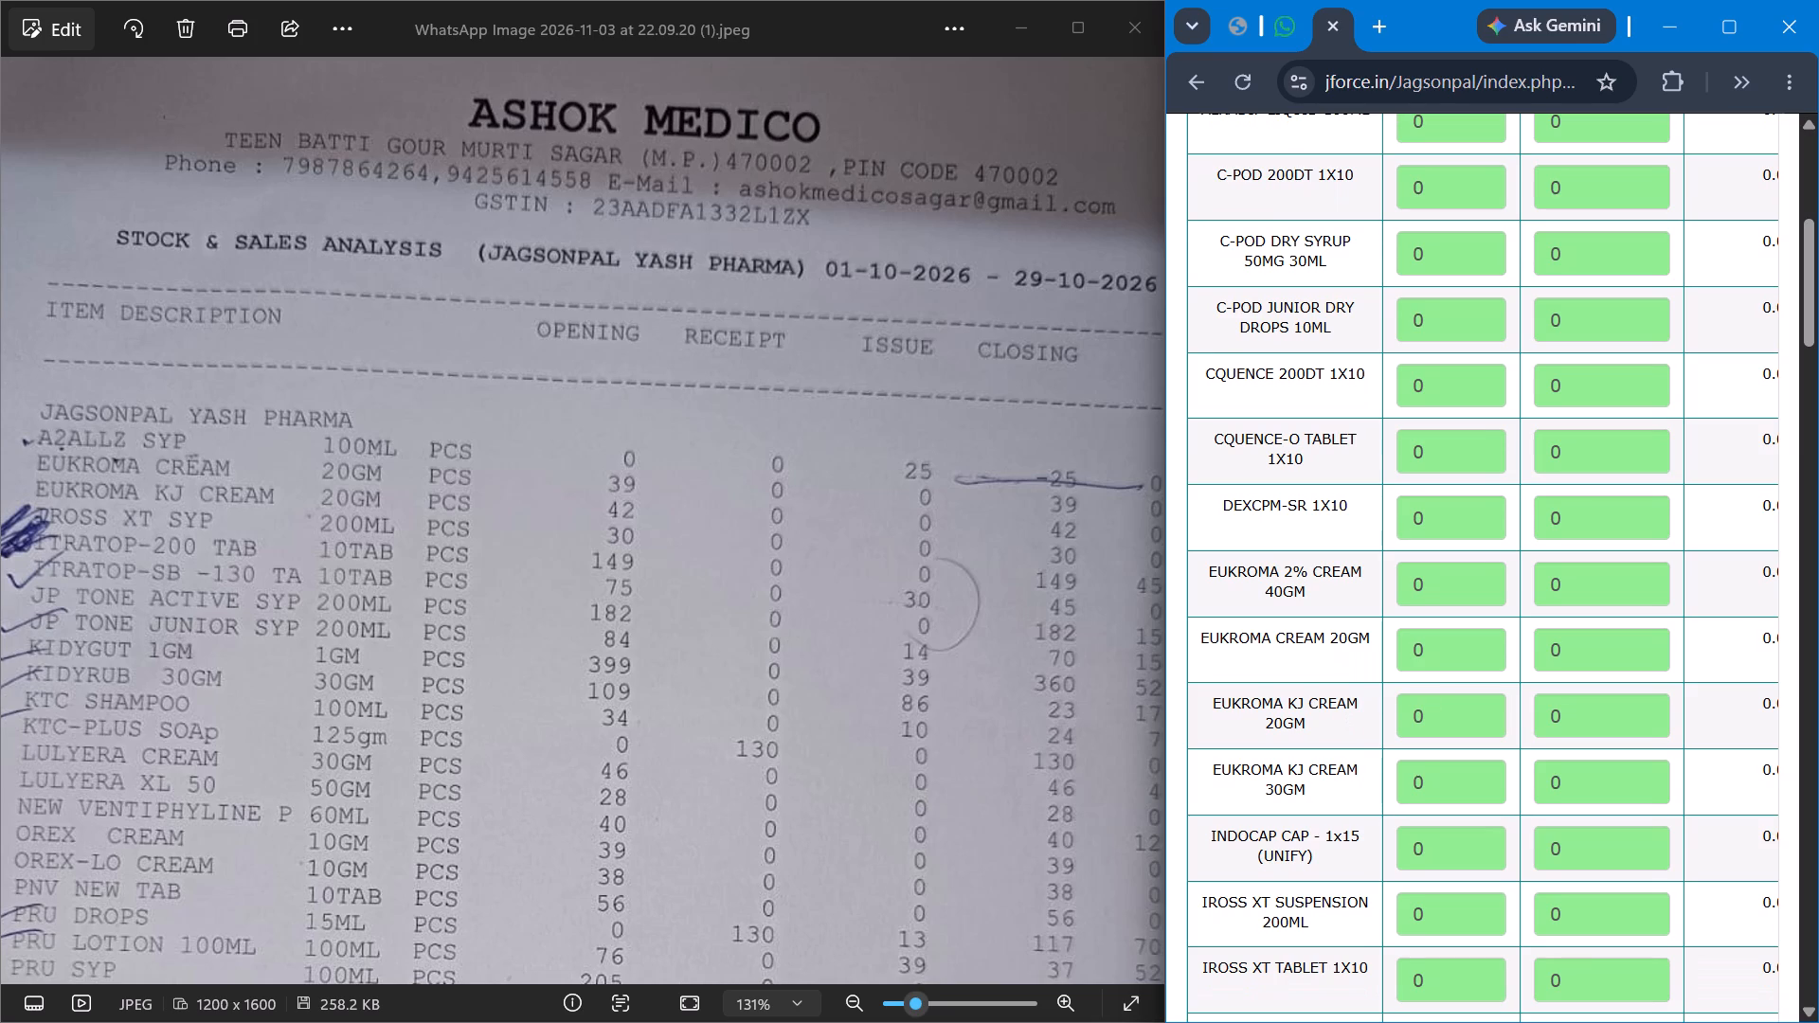
{"action": "left_click", "coordinate": [1451, 663]}
{"action": "type", "text": "39"}
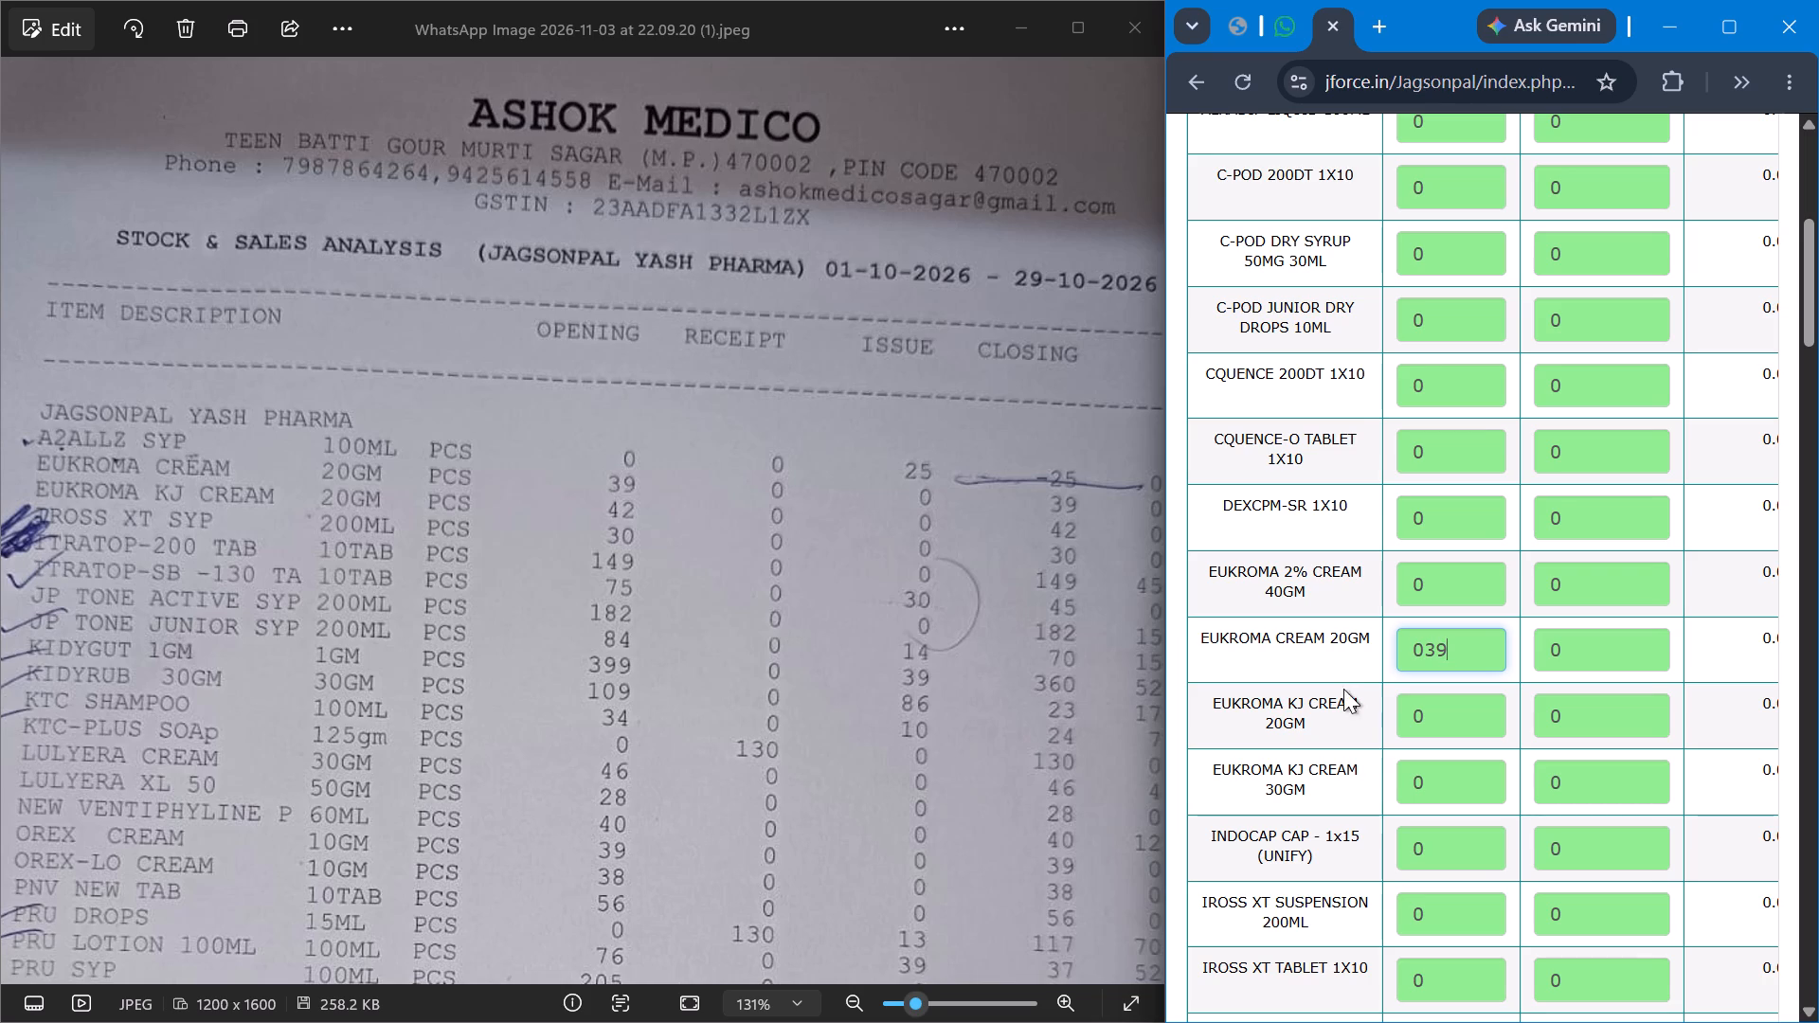
Enter closing units of 42 for EUKROMA KJ CREAM 20GM.
{"action": "left_click", "coordinate": [1449, 725]}
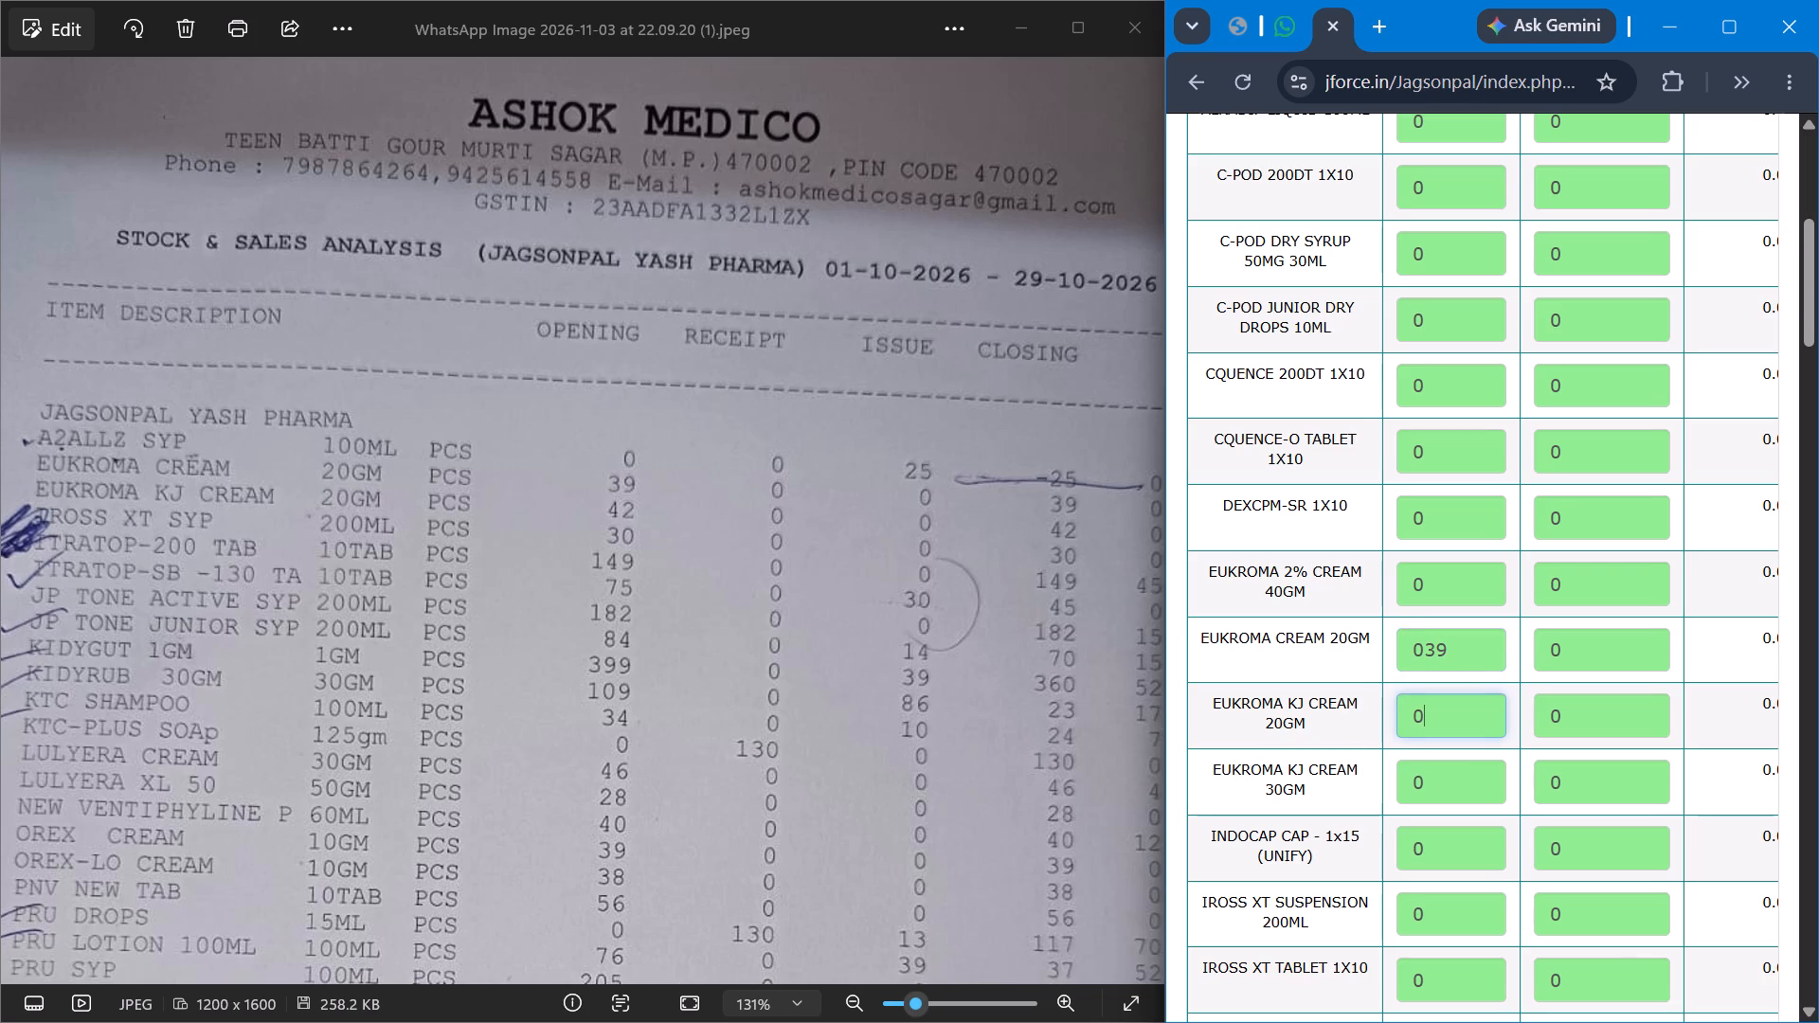
{"action": "type", "text": "42"}
Read the stock sheet rows that follow EUKROMA KJ CREAM for their issue and closing quantities.
{"action": "left_click_drag", "start_coordinate": [877, 685], "coordinate": [901, 619]}
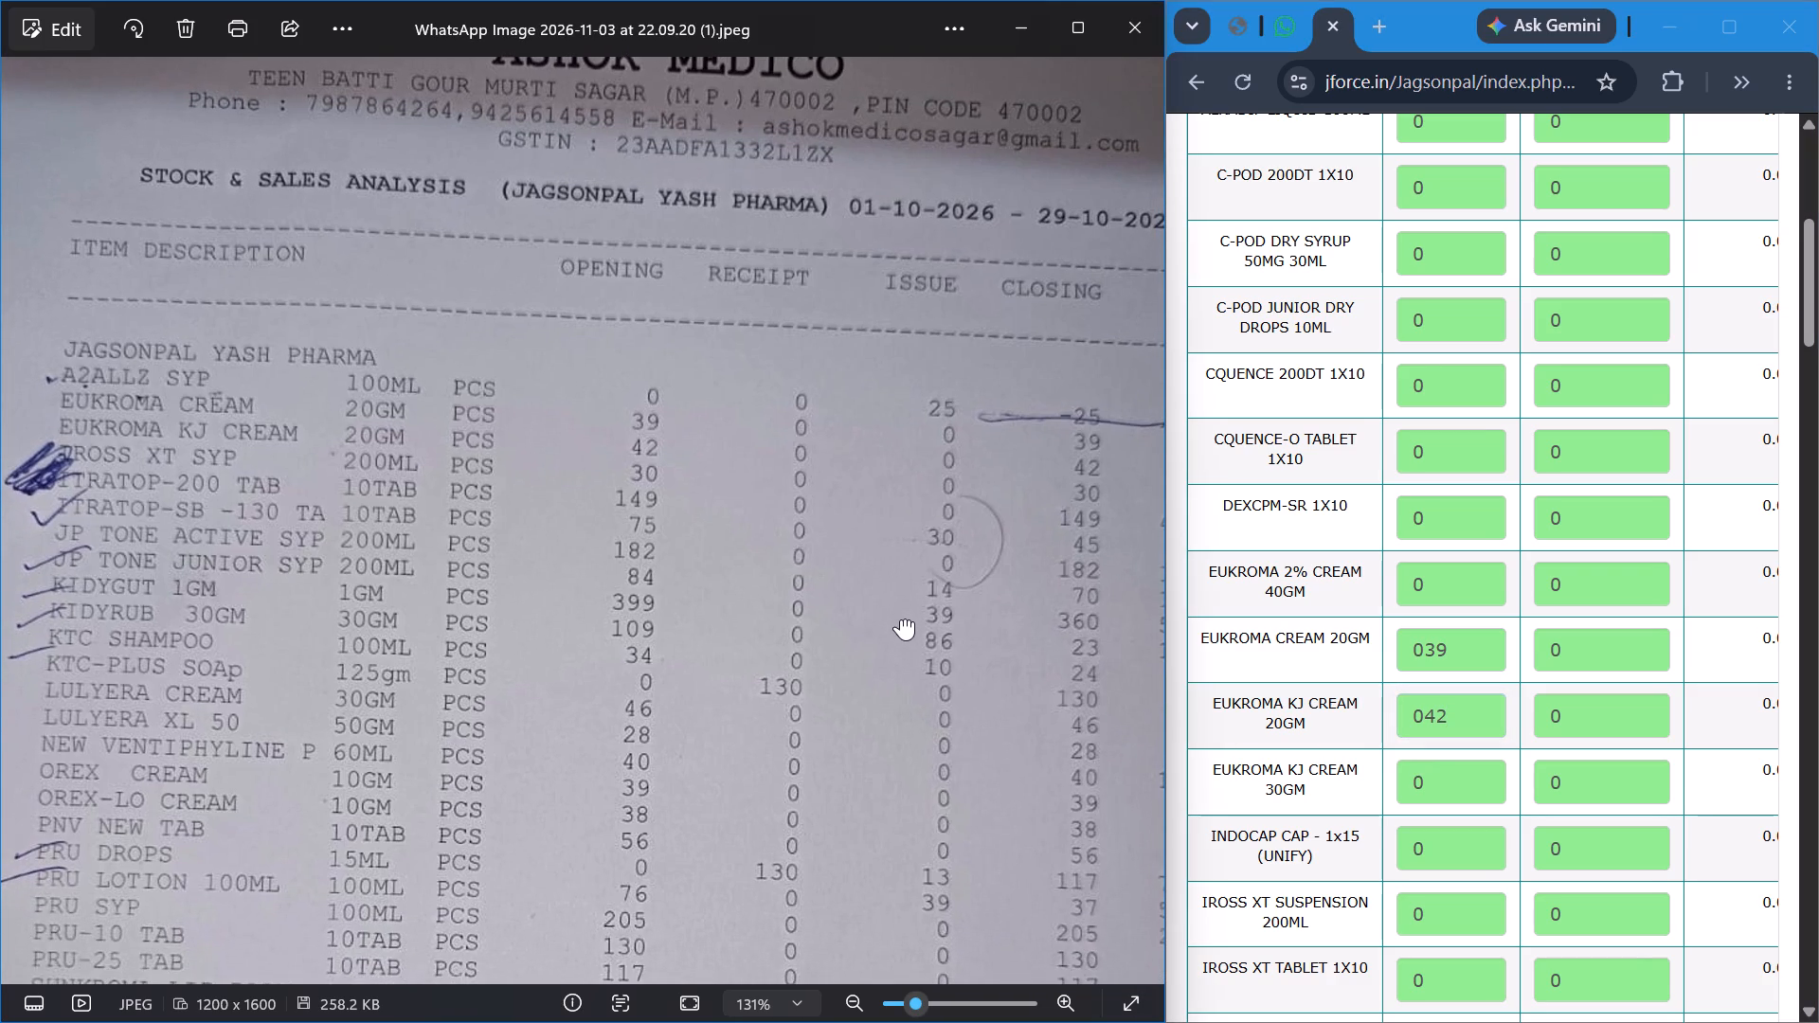
{"action": "left_click_drag", "start_coordinate": [901, 619], "coordinate": [899, 615]}
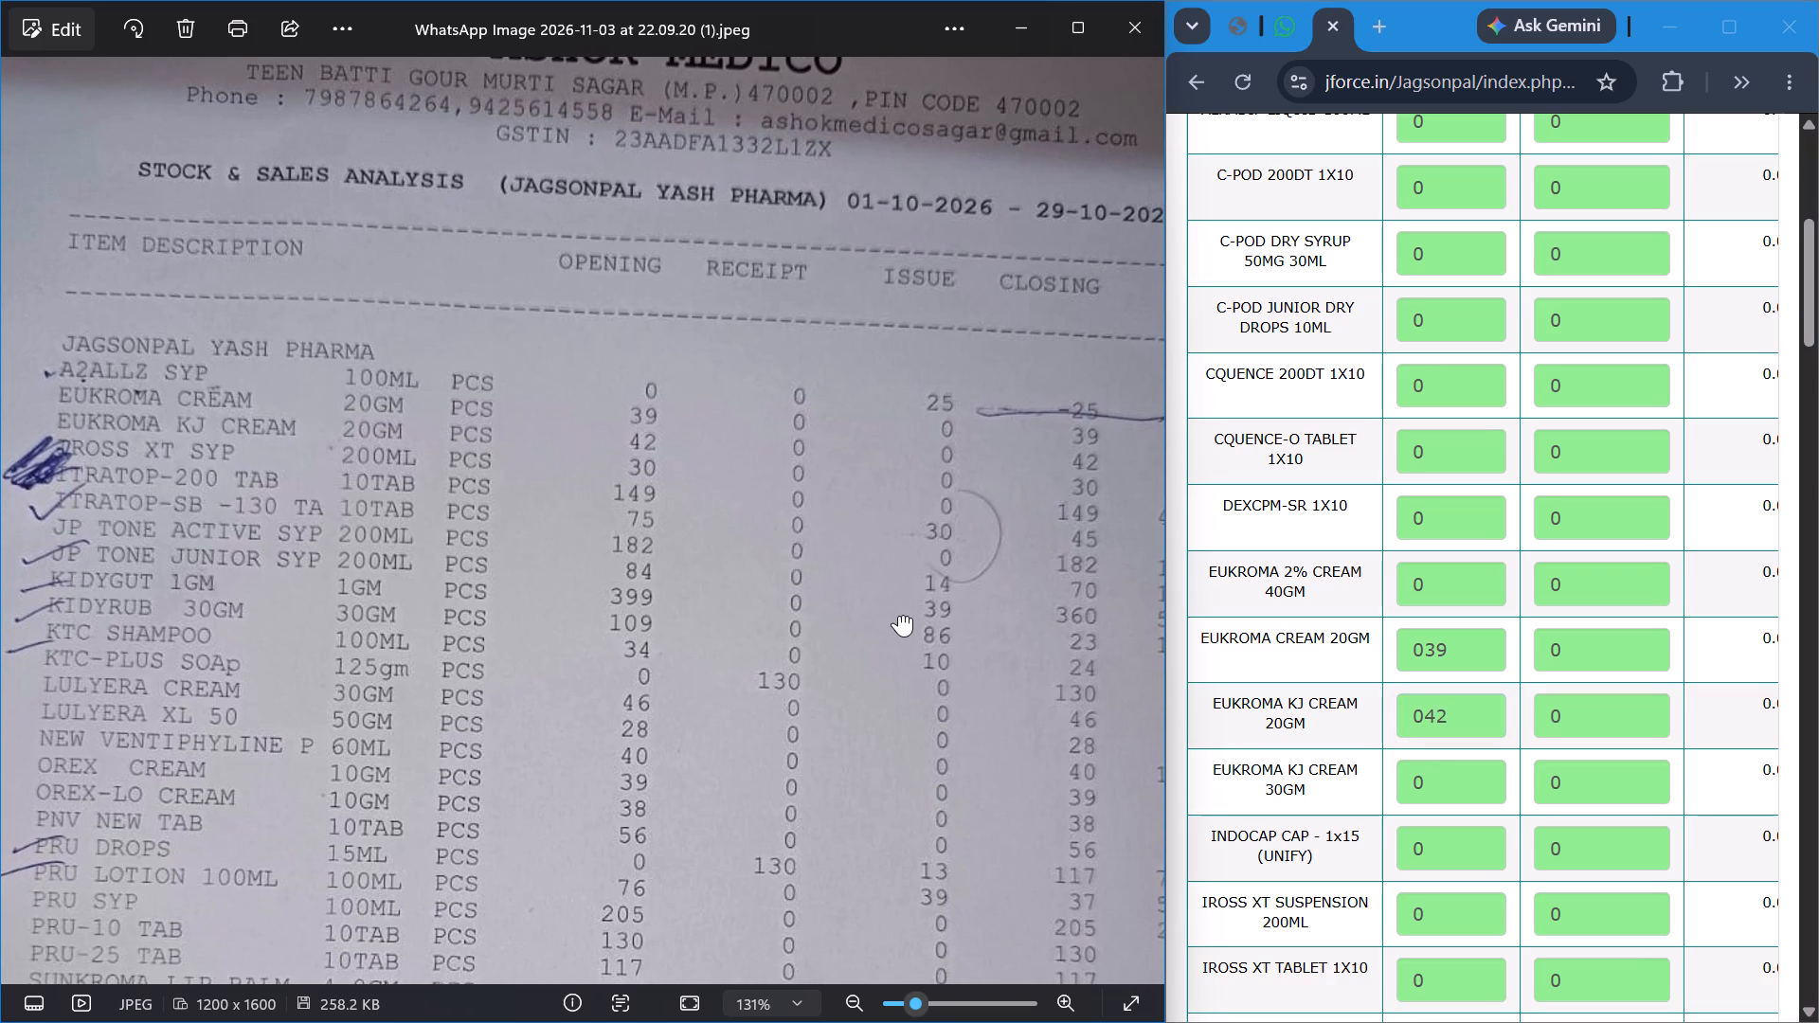
{"action": "left_click_drag", "start_coordinate": [899, 615], "coordinate": [909, 592]}
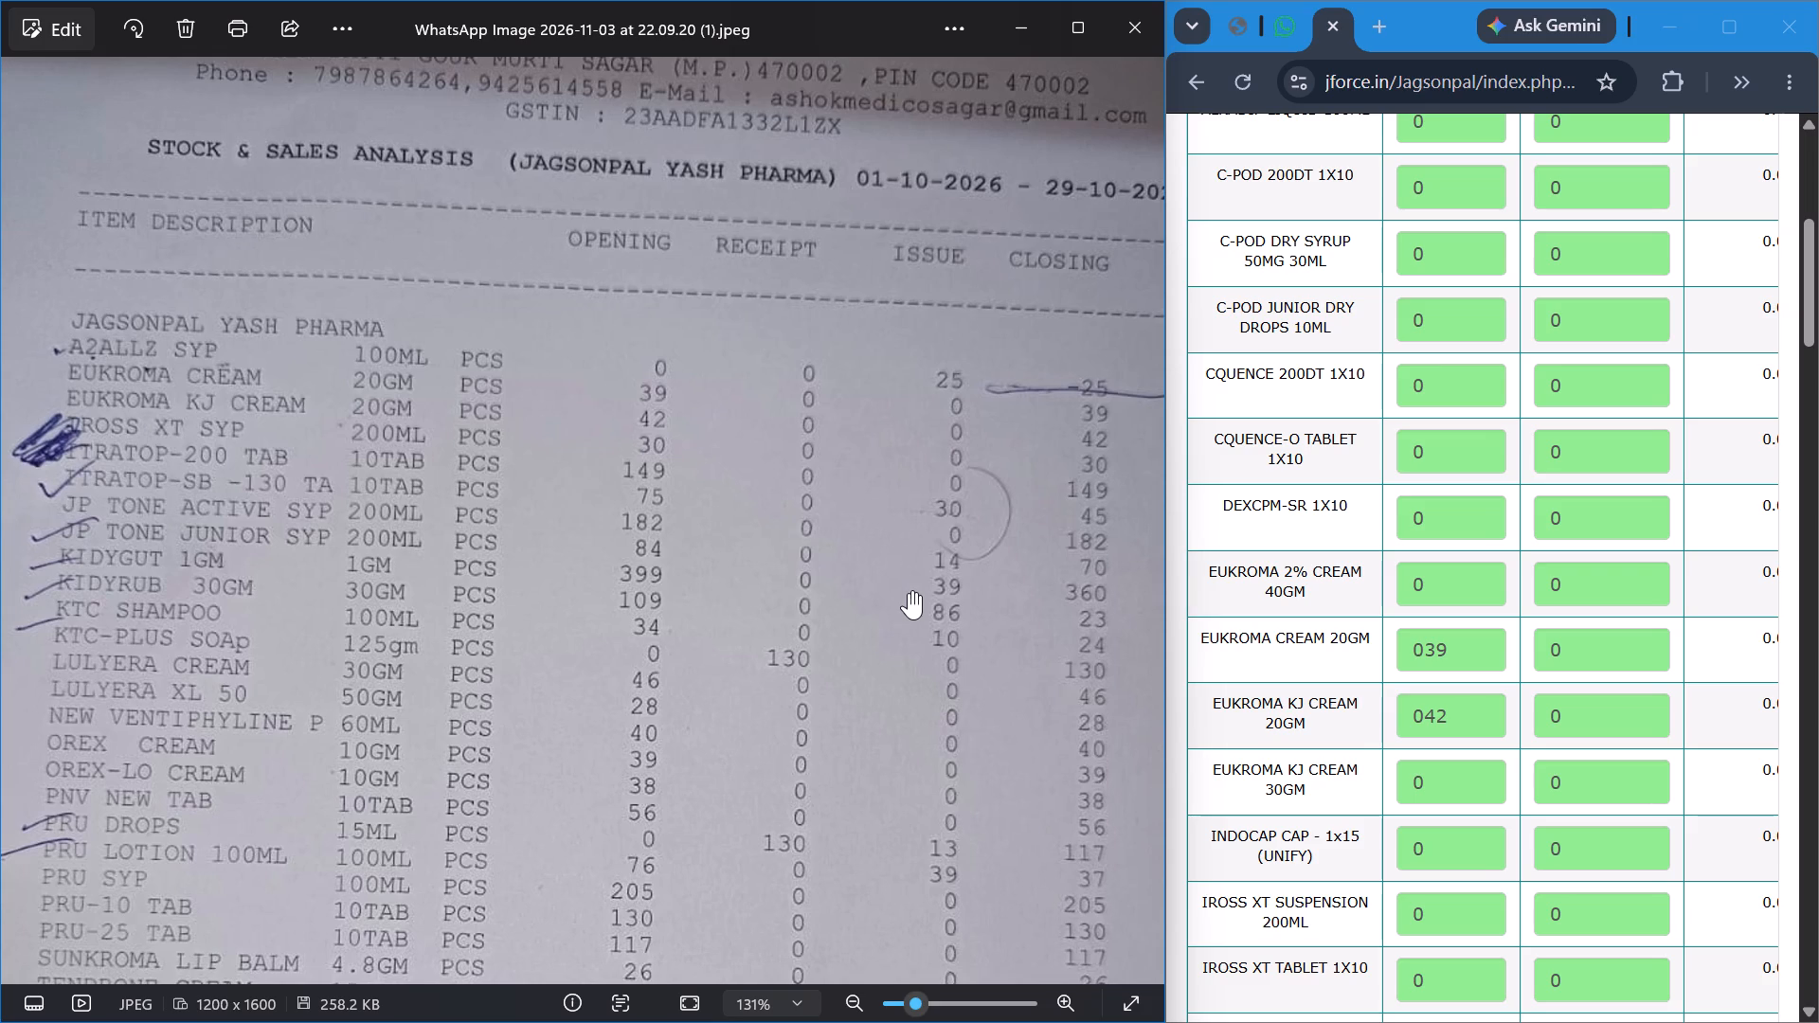
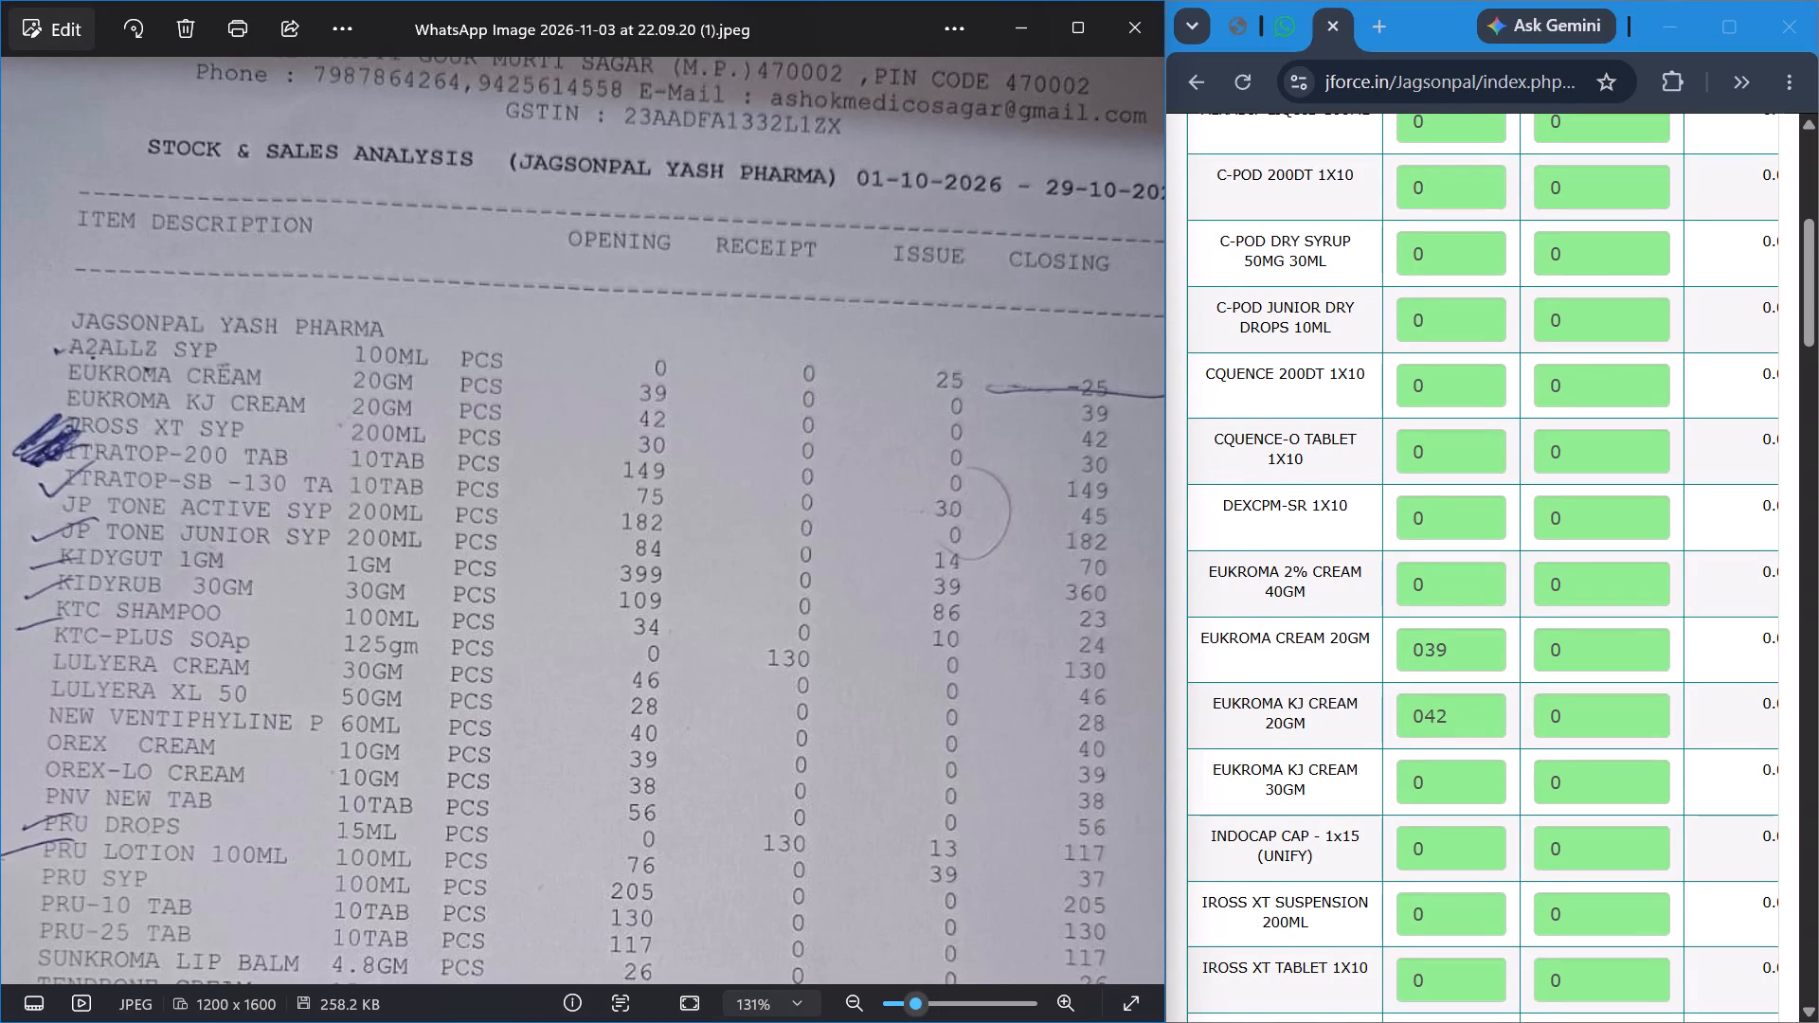
Enter closing units of 30 for IROSS XT SUSPENSION 200ML.
{"action": "scroll", "coordinate": [1322, 709], "scroll_direction": "down", "scroll_amount": 1}
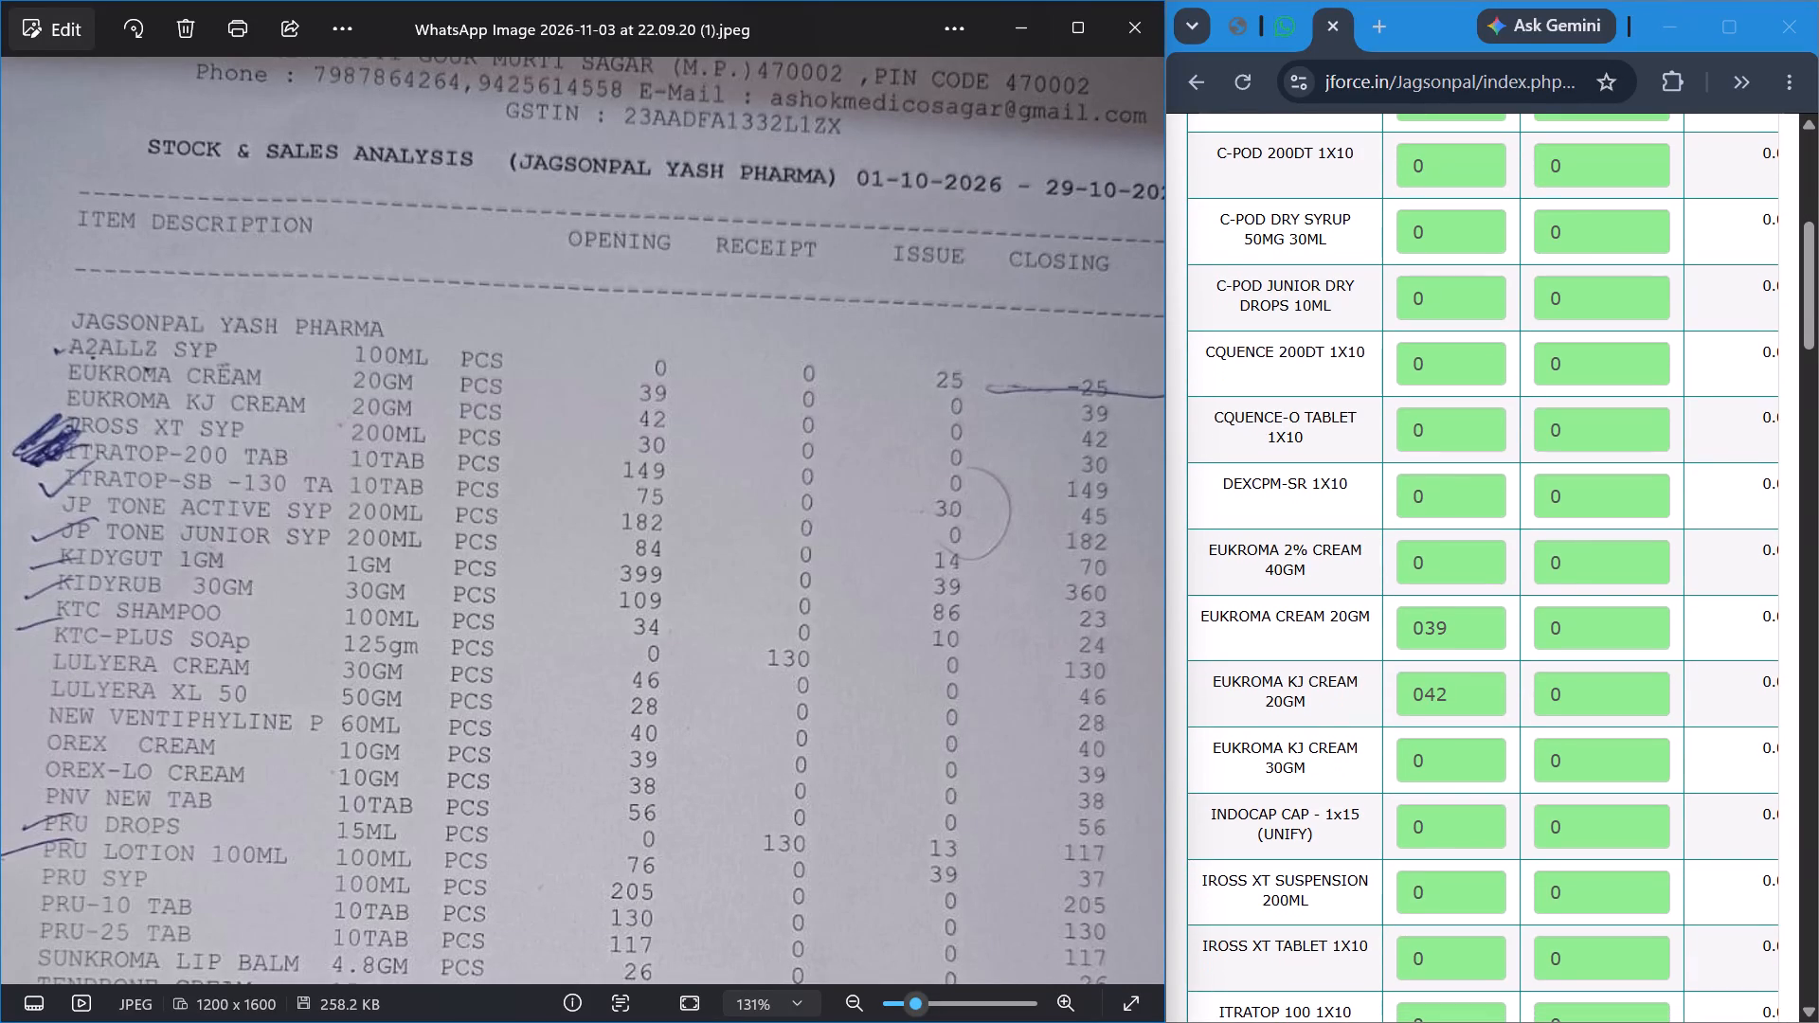
{"action": "scroll", "coordinate": [1342, 739], "scroll_direction": "down", "scroll_amount": 2}
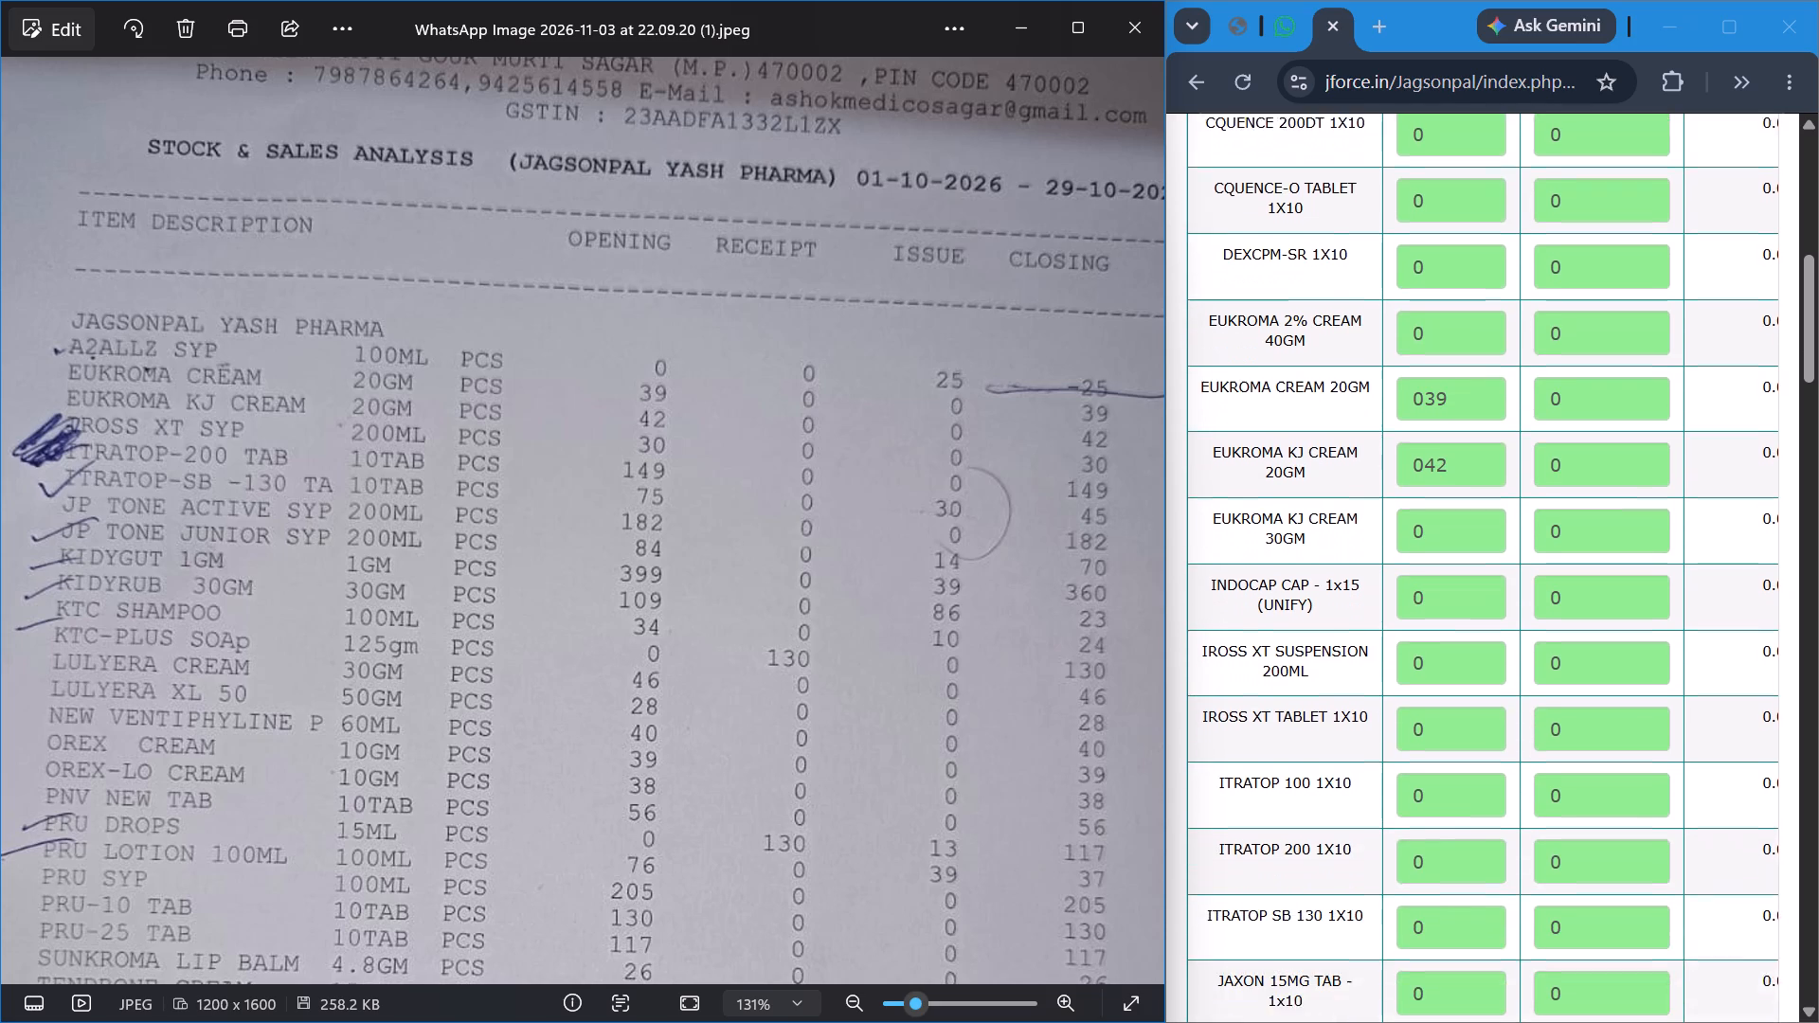
{"action": "scroll", "coordinate": [1342, 739], "scroll_direction": "down", "scroll_amount": 1}
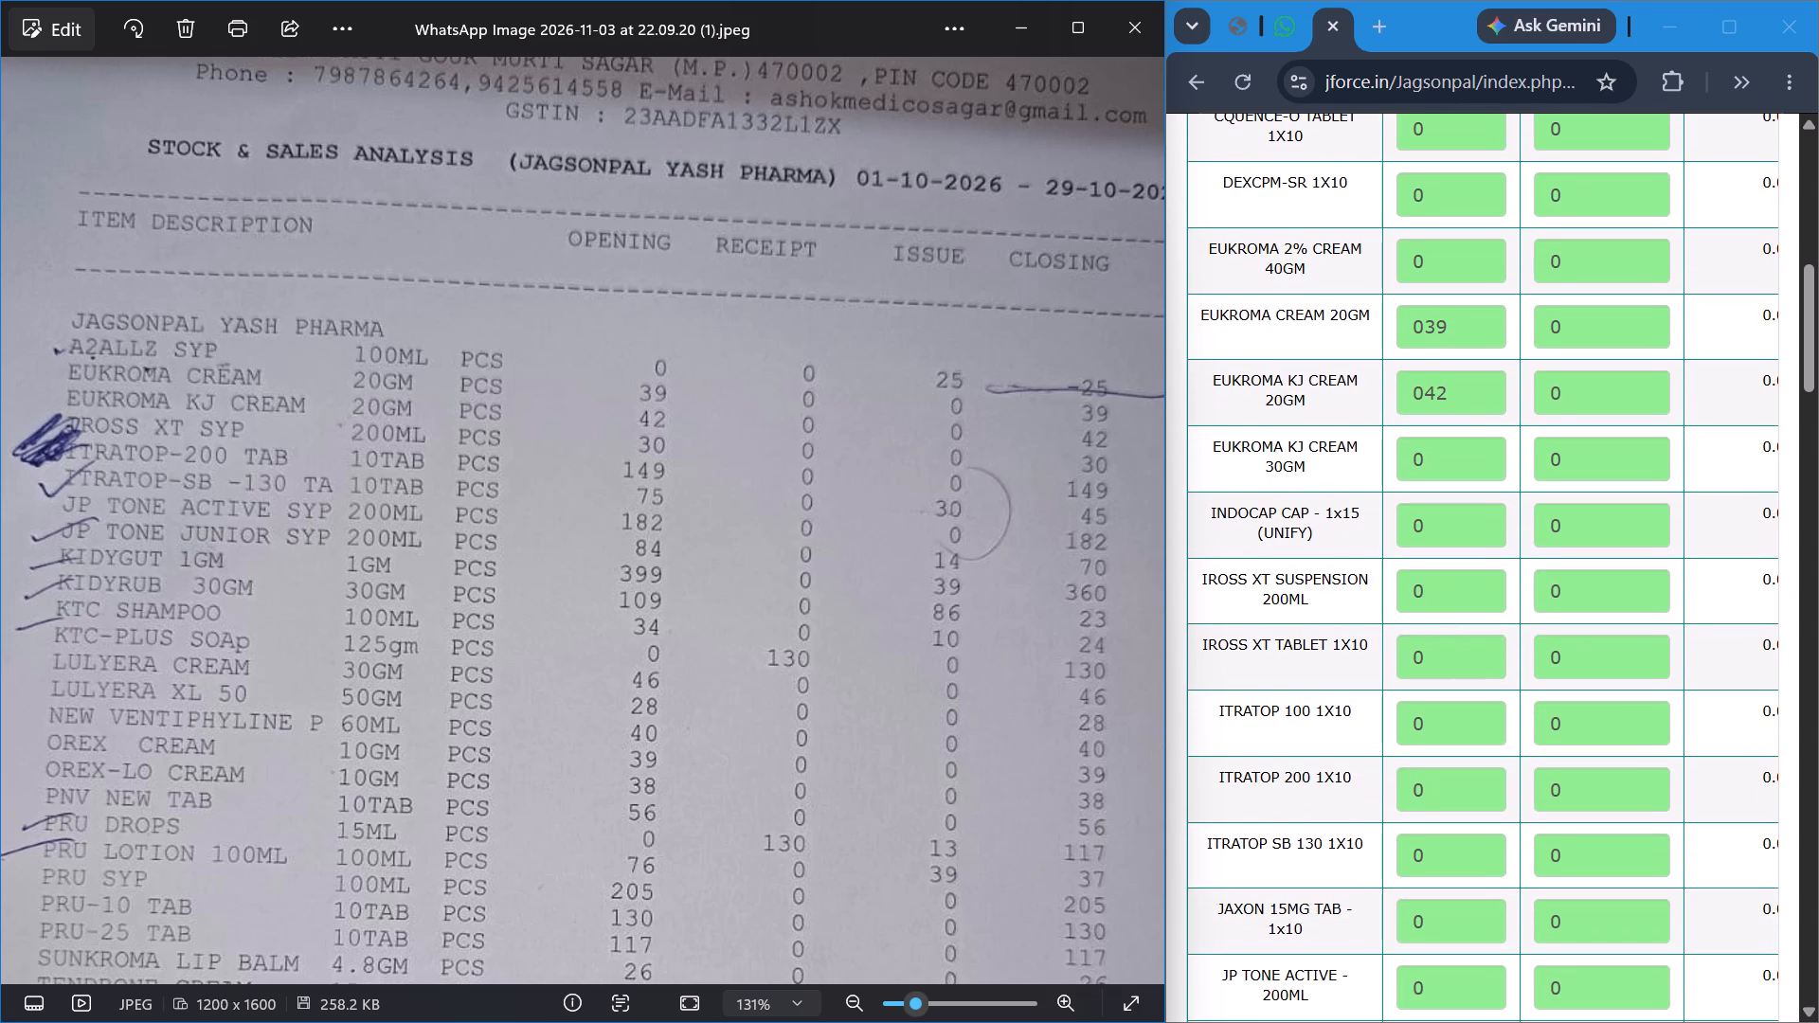
{"action": "left_click", "coordinate": [1456, 571]}
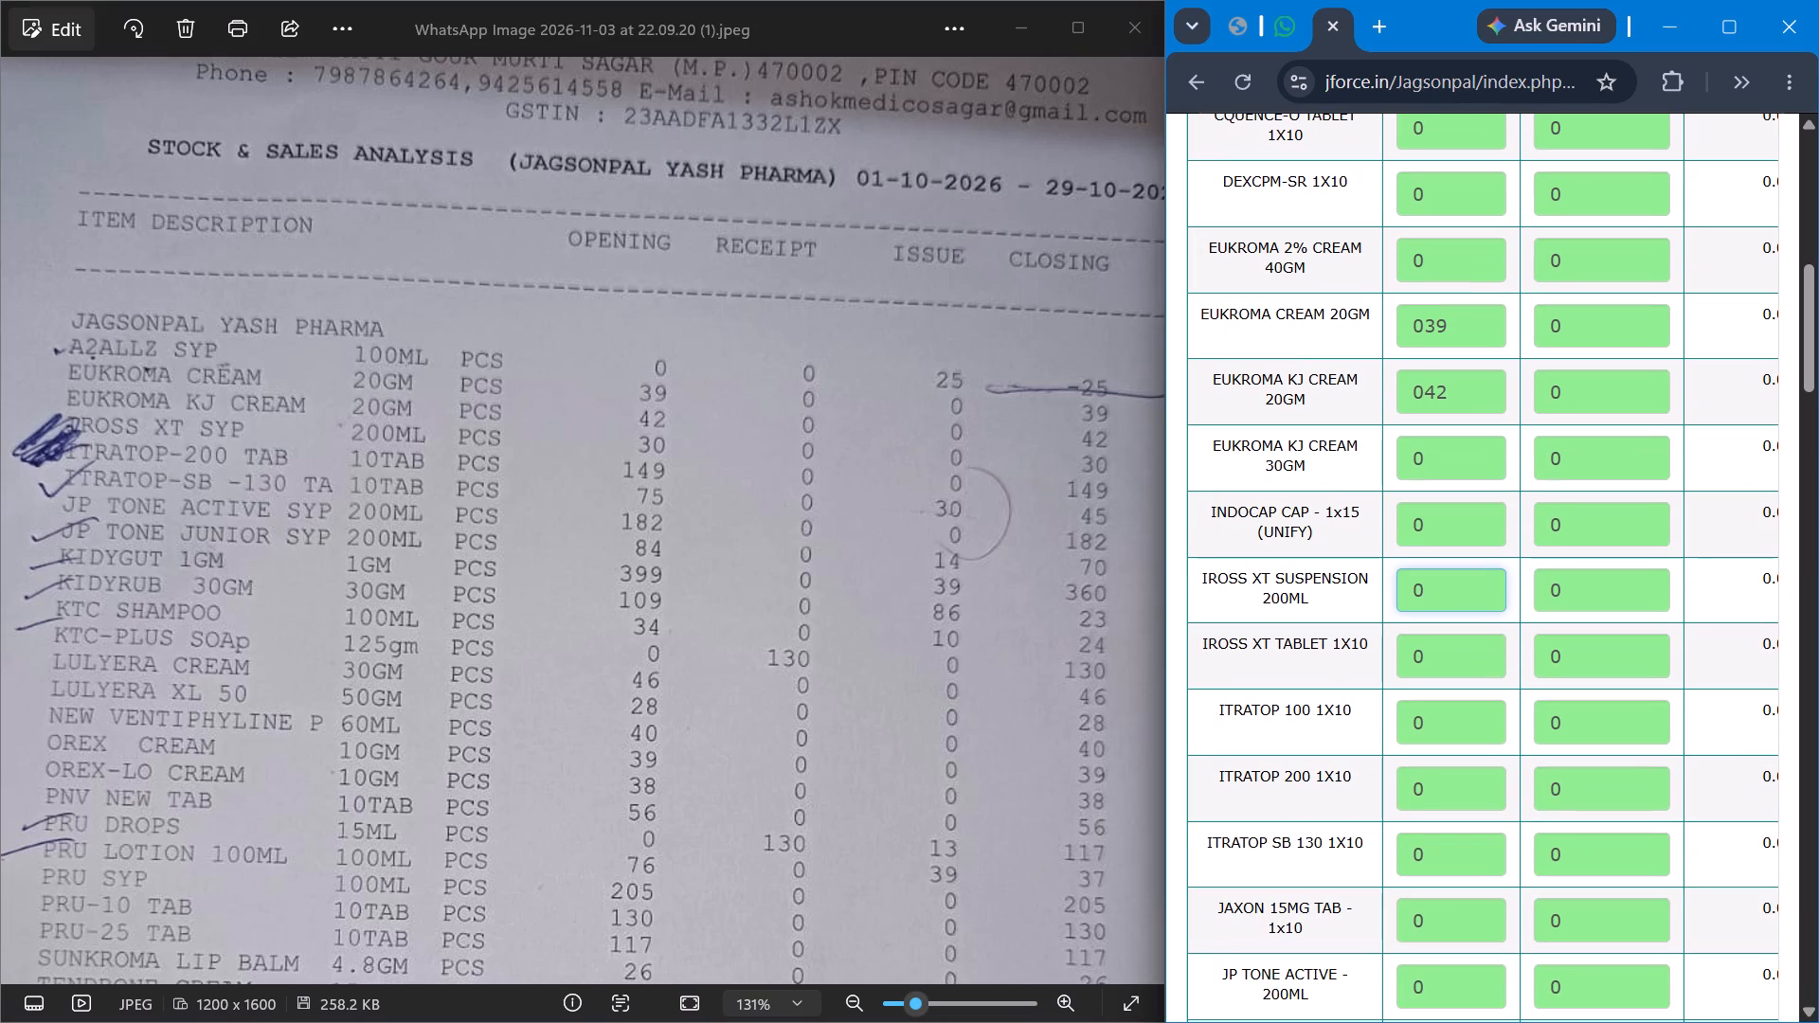
{"action": "type", "text": "30"}
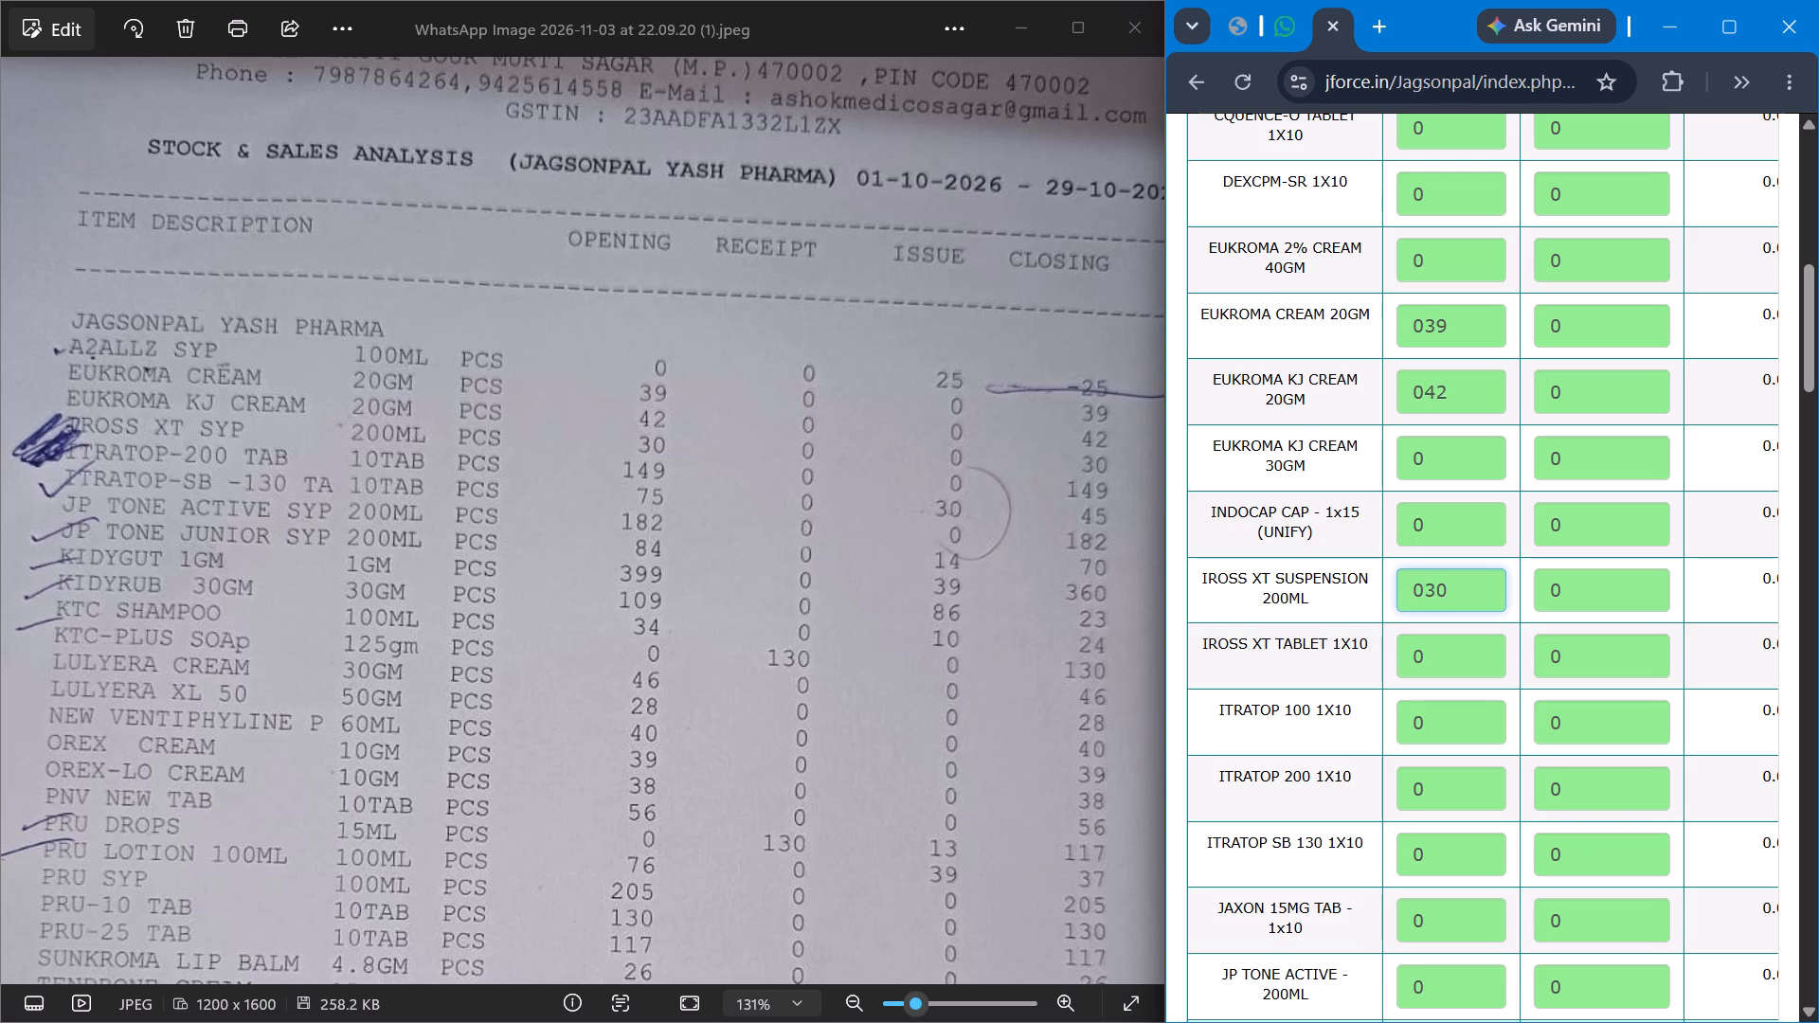
Enter closing units of 149 for ITRATOP 200 1X10.
{"action": "scroll", "coordinate": [1322, 758], "scroll_direction": "down", "scroll_amount": 1}
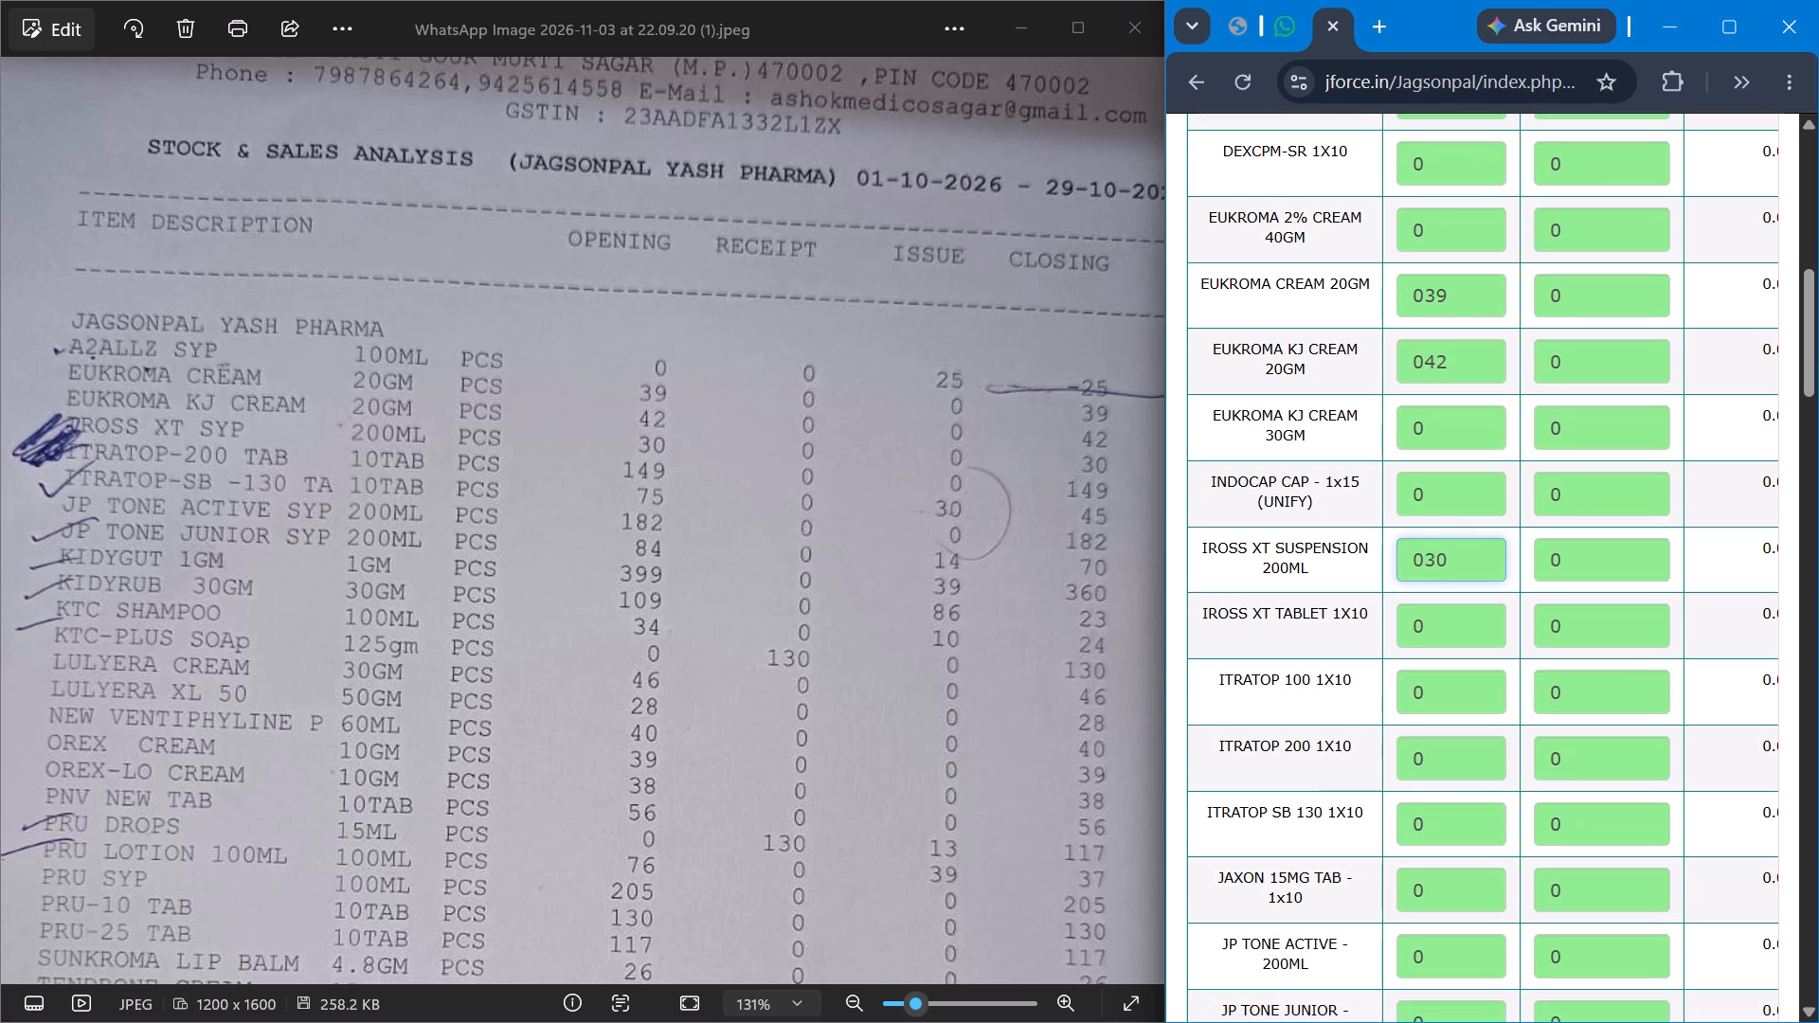
{"action": "left_click", "coordinate": [1450, 745]}
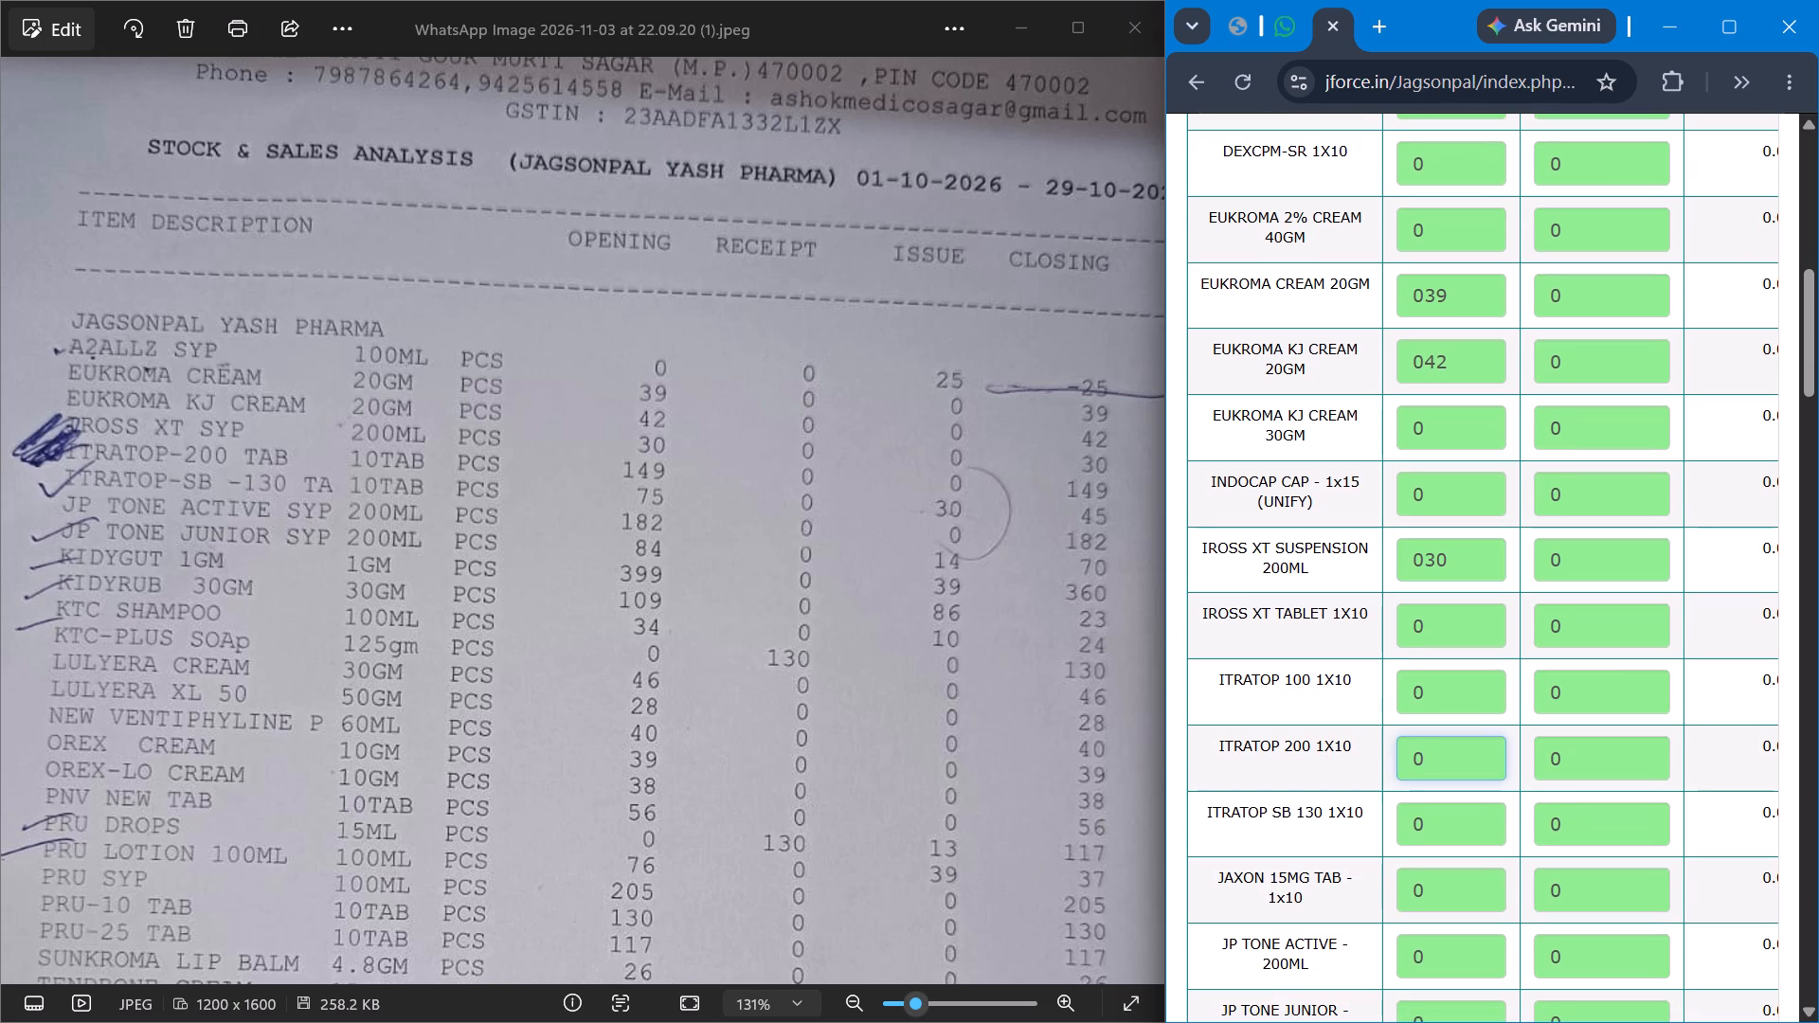
{"action": "type", "text": "149"}
Enter closing units of 45 and secondary units of 30 for ITRATOP SB 130 1X10.
{"action": "scroll", "coordinate": [1365, 888], "scroll_direction": "down", "scroll_amount": 1}
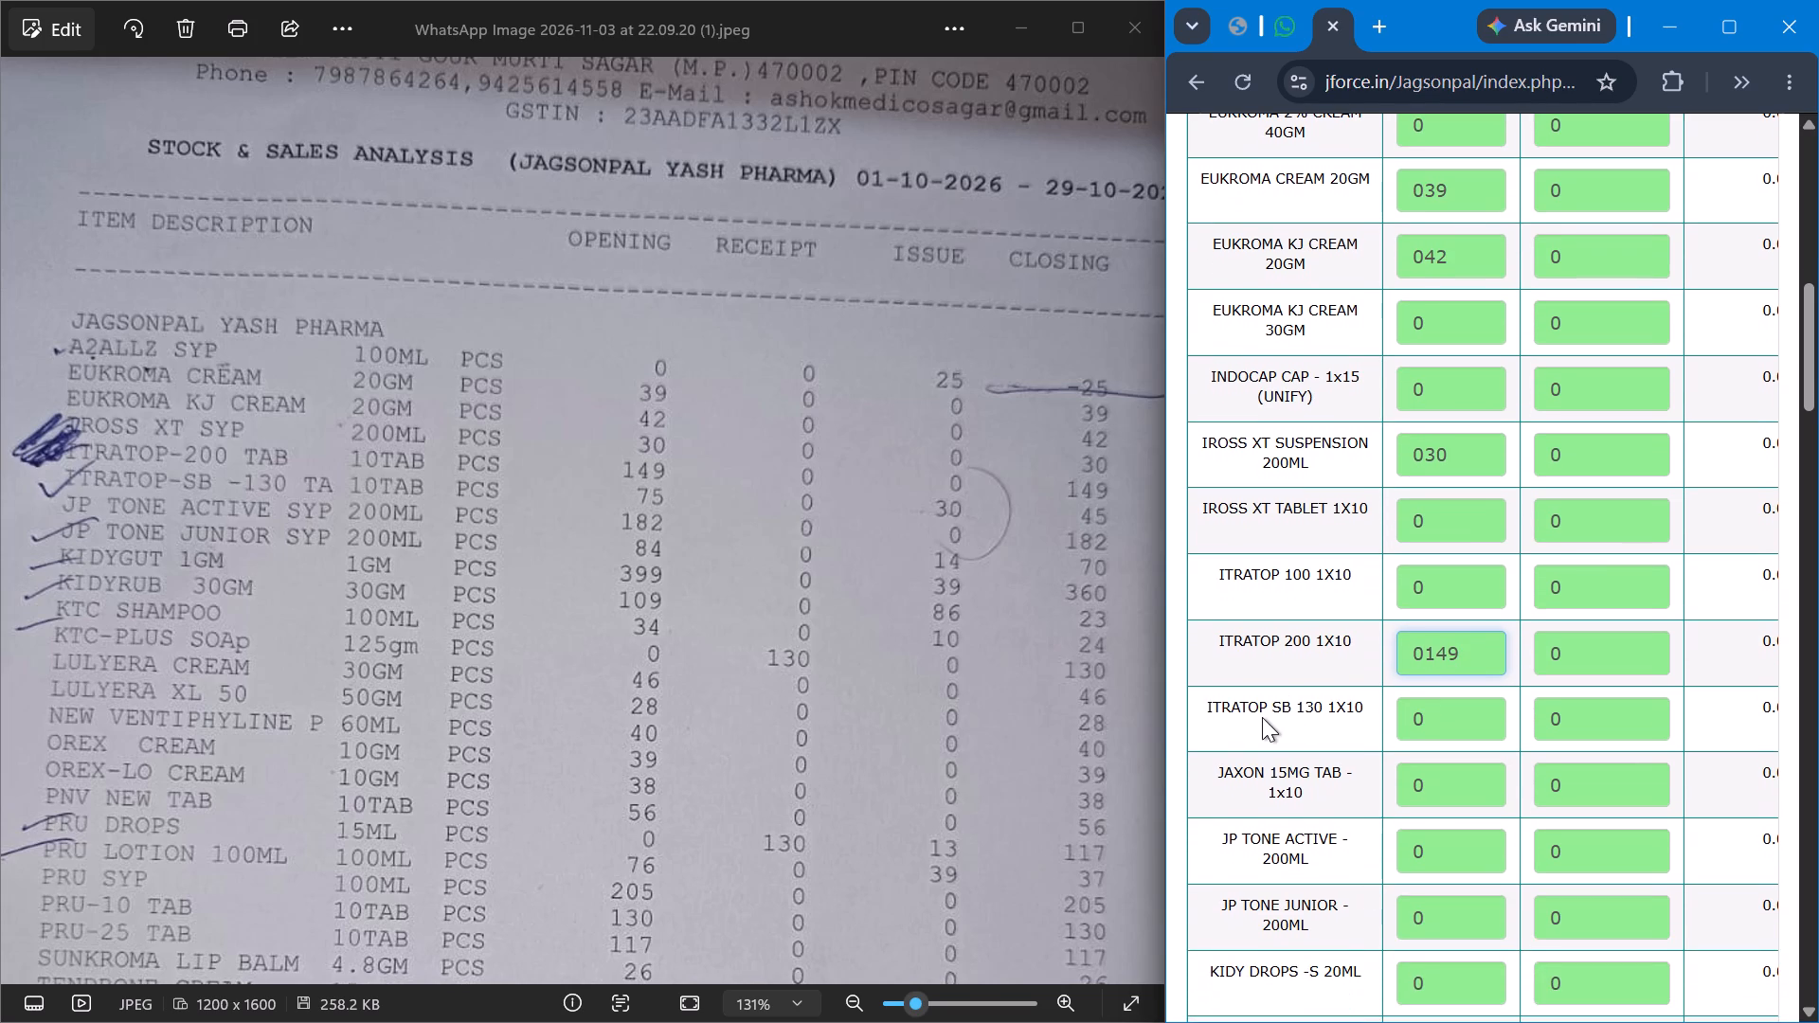
{"action": "left_click", "coordinate": [1447, 721]}
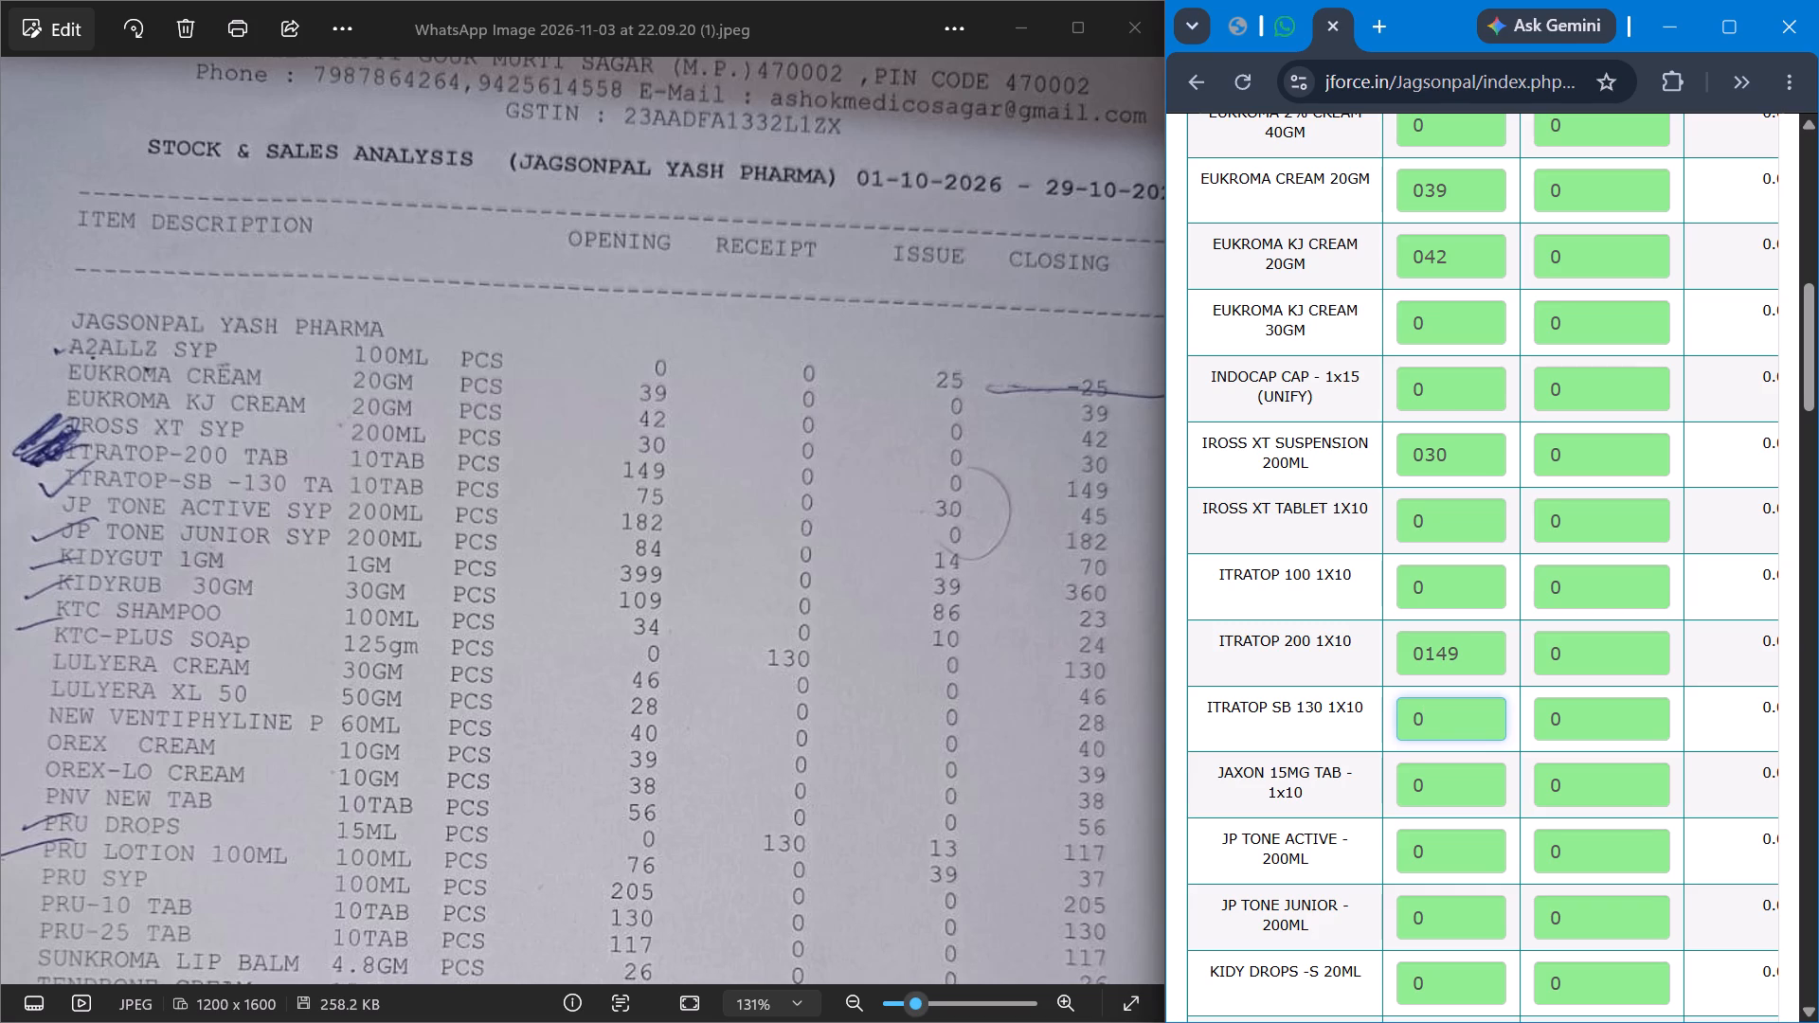
{"action": "type", "text": "45"}
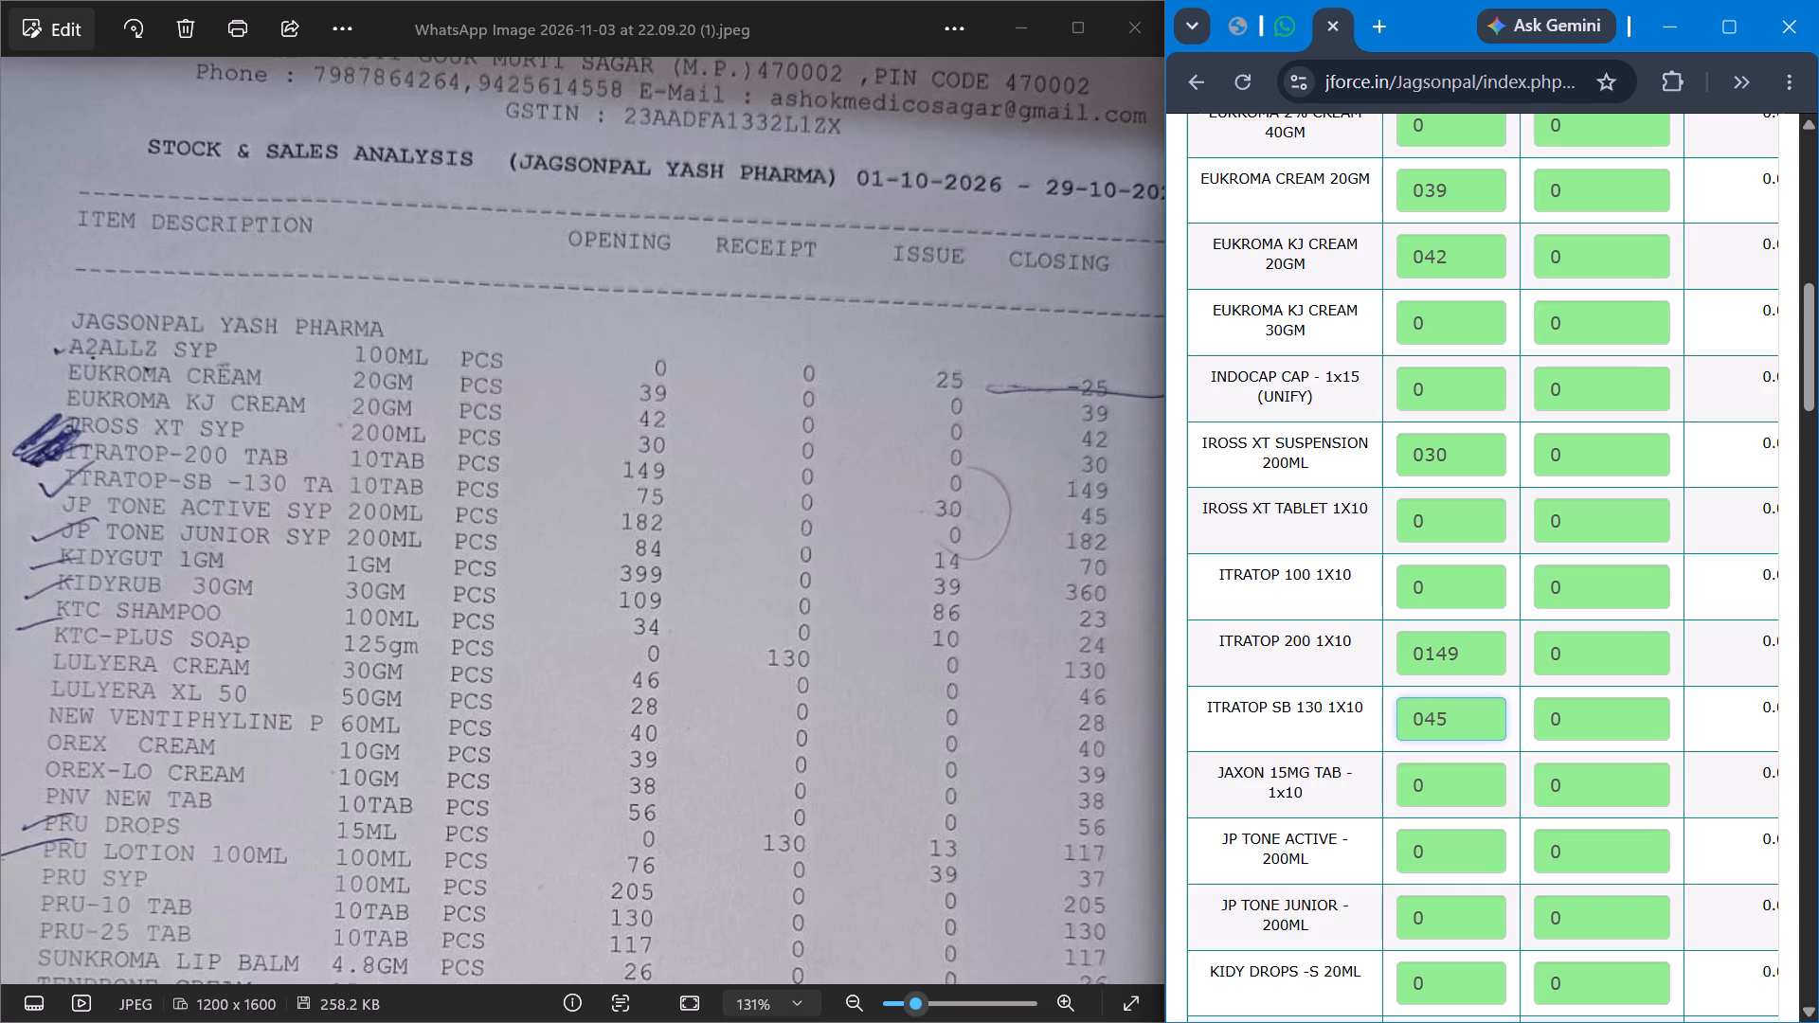
{"action": "left_click", "coordinate": [1601, 718]}
{"action": "type", "text": "30"}
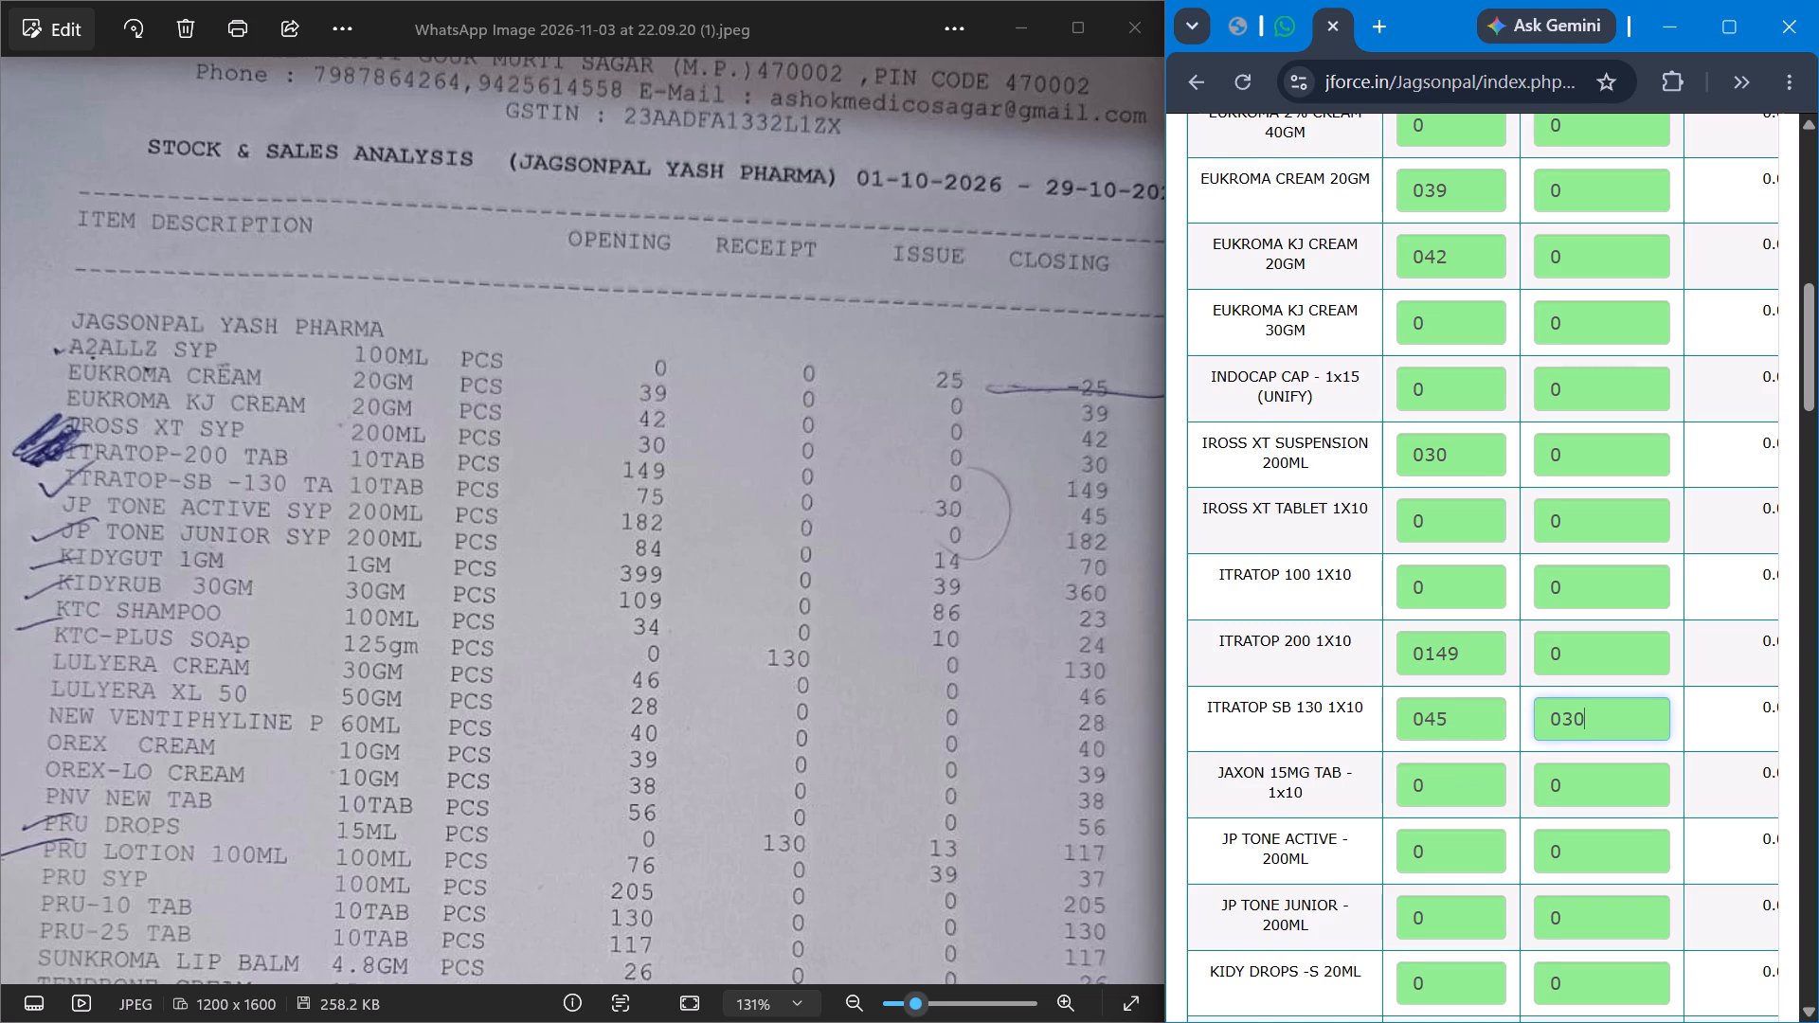
Enter closing units of 182 for JP TONE ACTIVE - 200ML.
{"action": "scroll", "coordinate": [1405, 777], "scroll_direction": "down", "scroll_amount": 2}
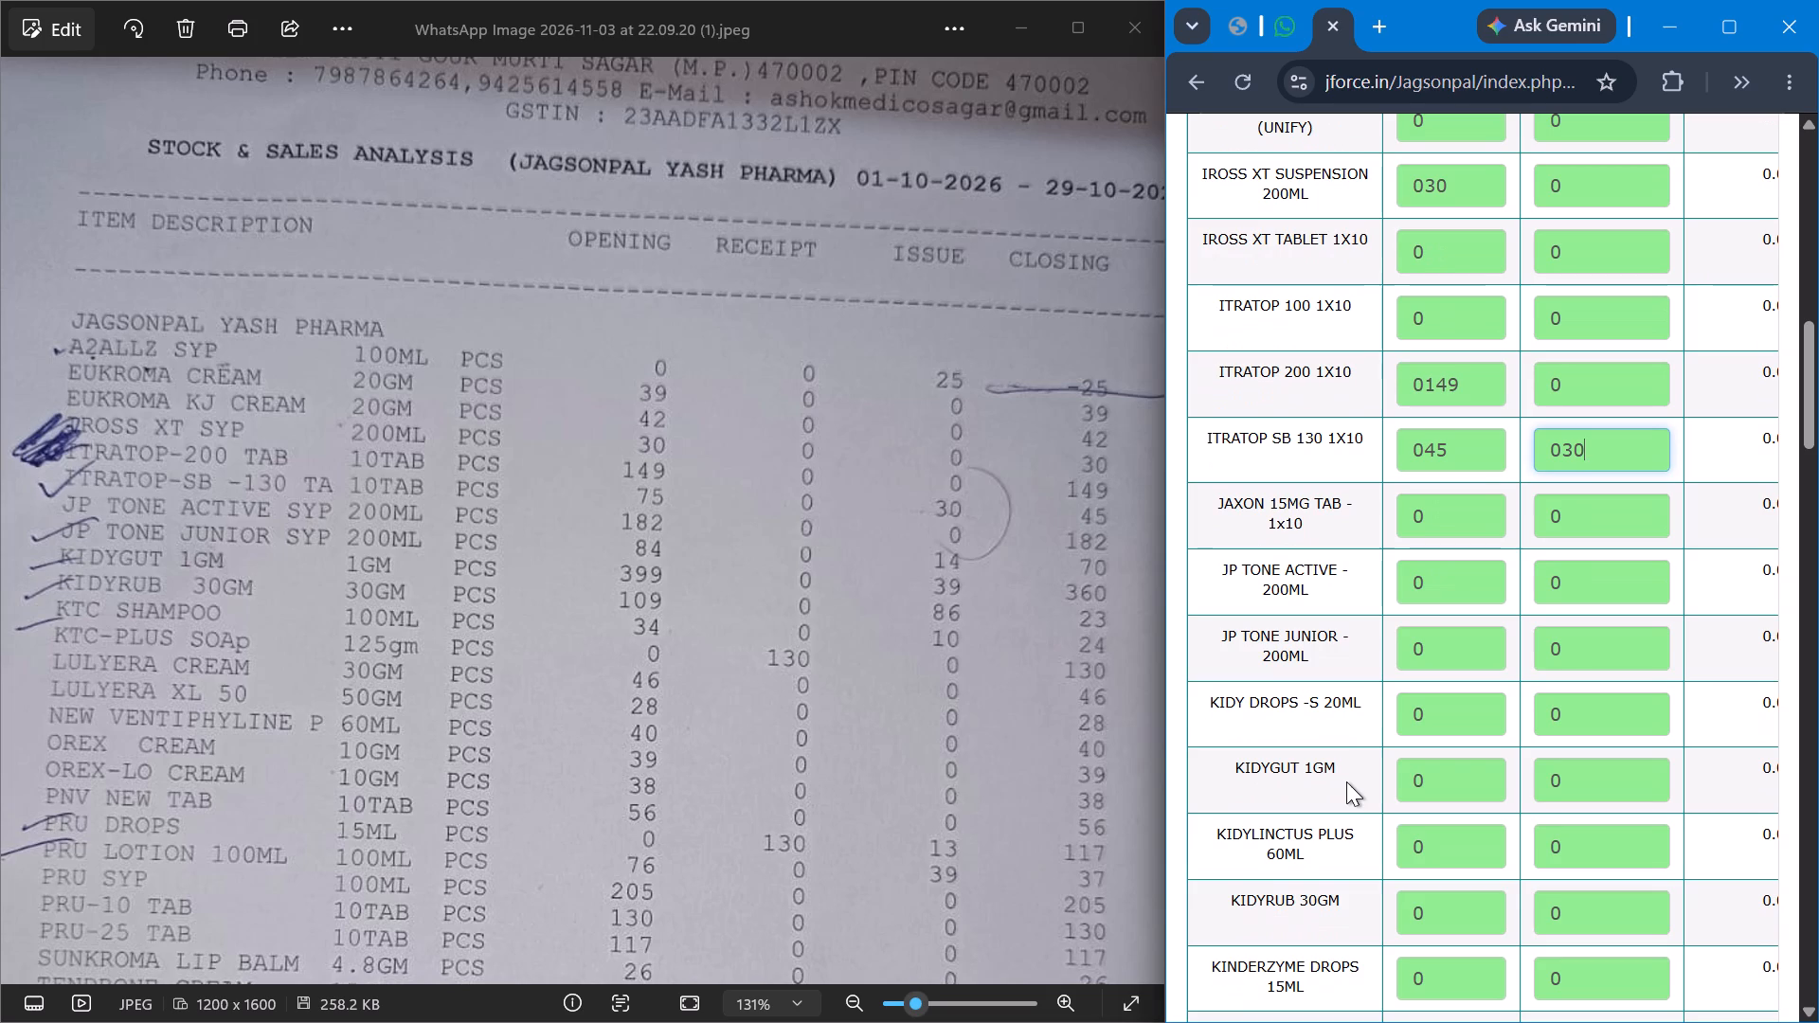
{"action": "left_click", "coordinate": [1455, 585]}
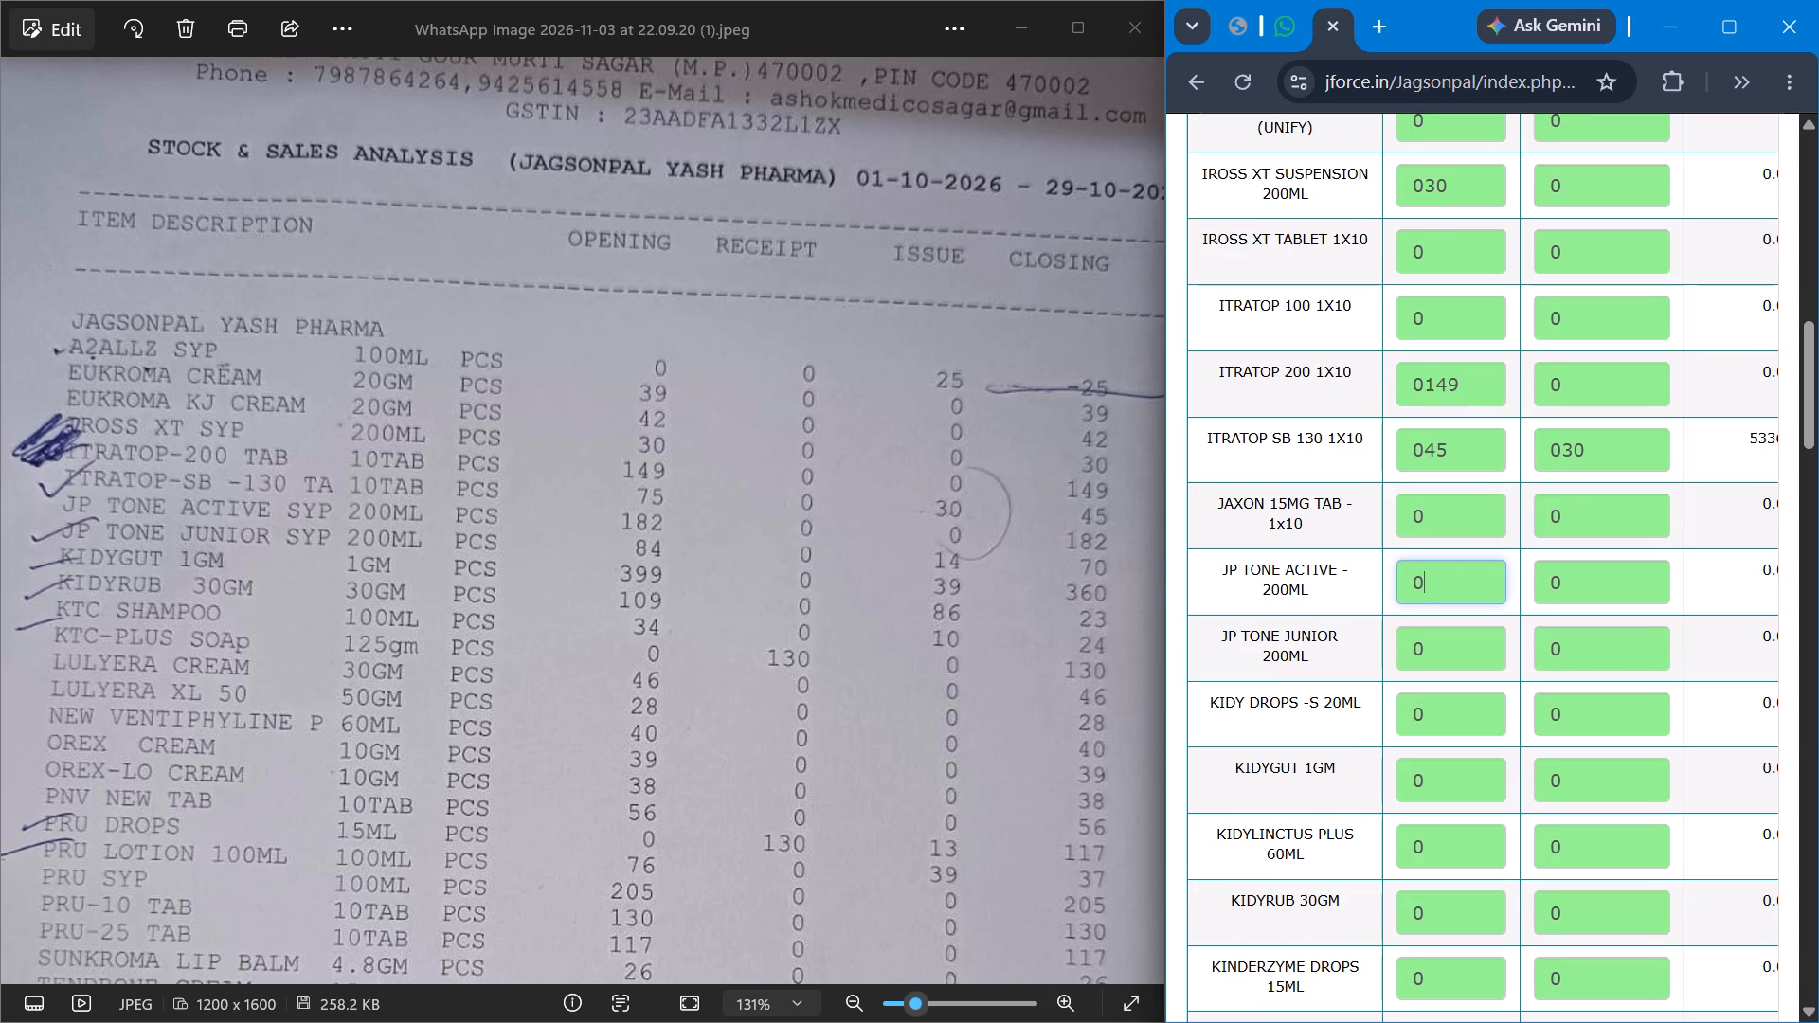
{"action": "type", "text": "182"}
Enter closing units of 70 and secondary units of 14 for JP TONE JUNIOR - 200ML.
{"action": "left_click", "coordinate": [1431, 643]}
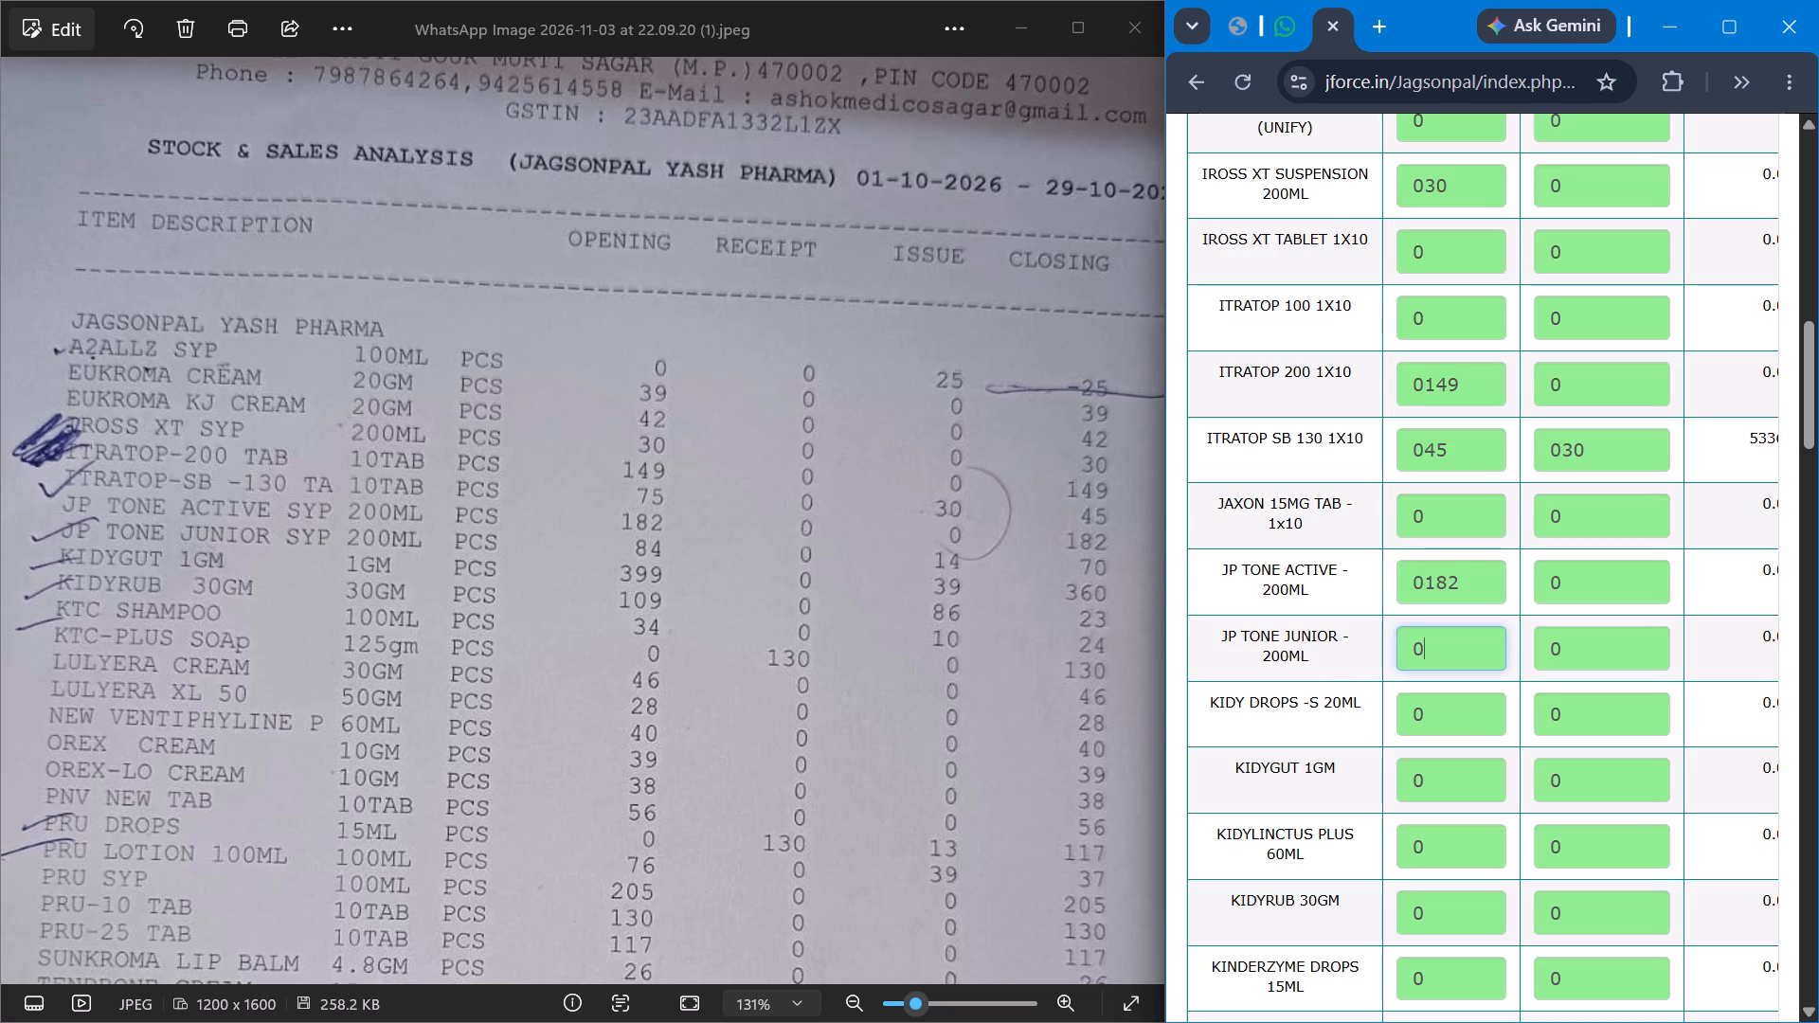
{"action": "type", "text": "70"}
{"action": "left_click", "coordinate": [1617, 643]}
{"action": "type", "text": "14"}
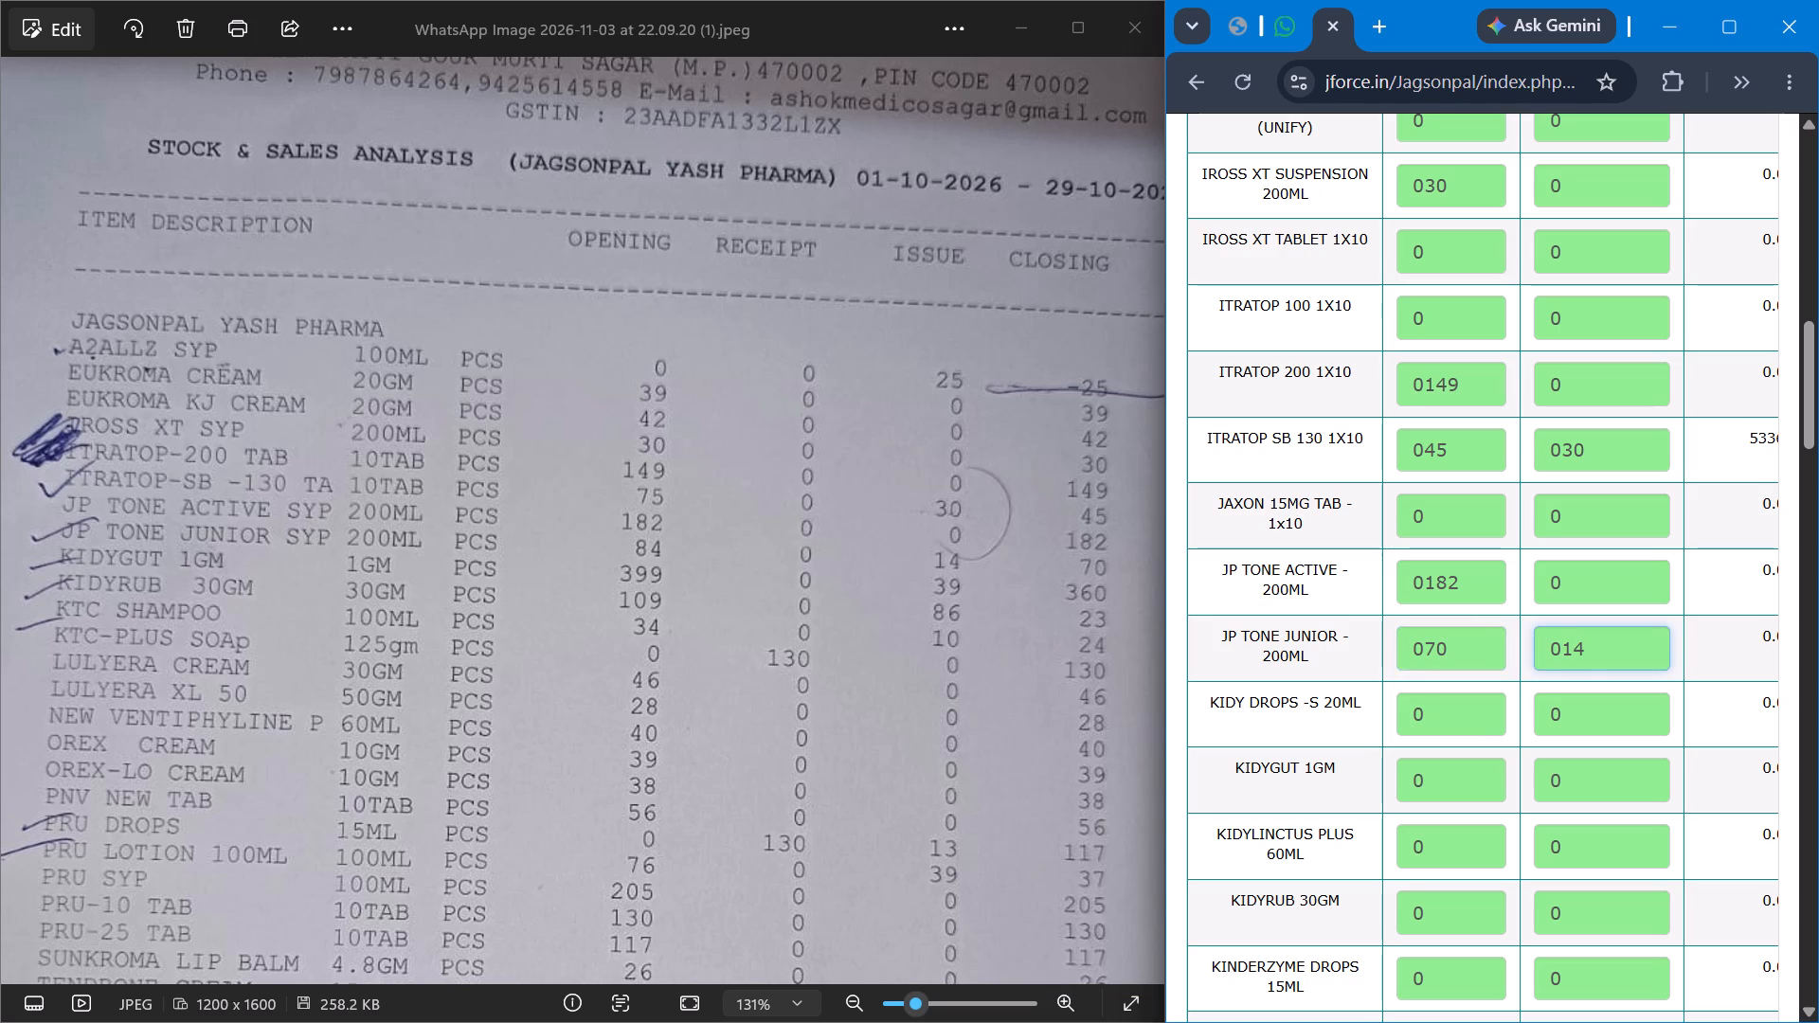
Enter closing units of 360 and secondary units of 39 for KIDYGUT 1GM.
{"action": "scroll", "coordinate": [1415, 731], "scroll_direction": "down", "scroll_amount": 1}
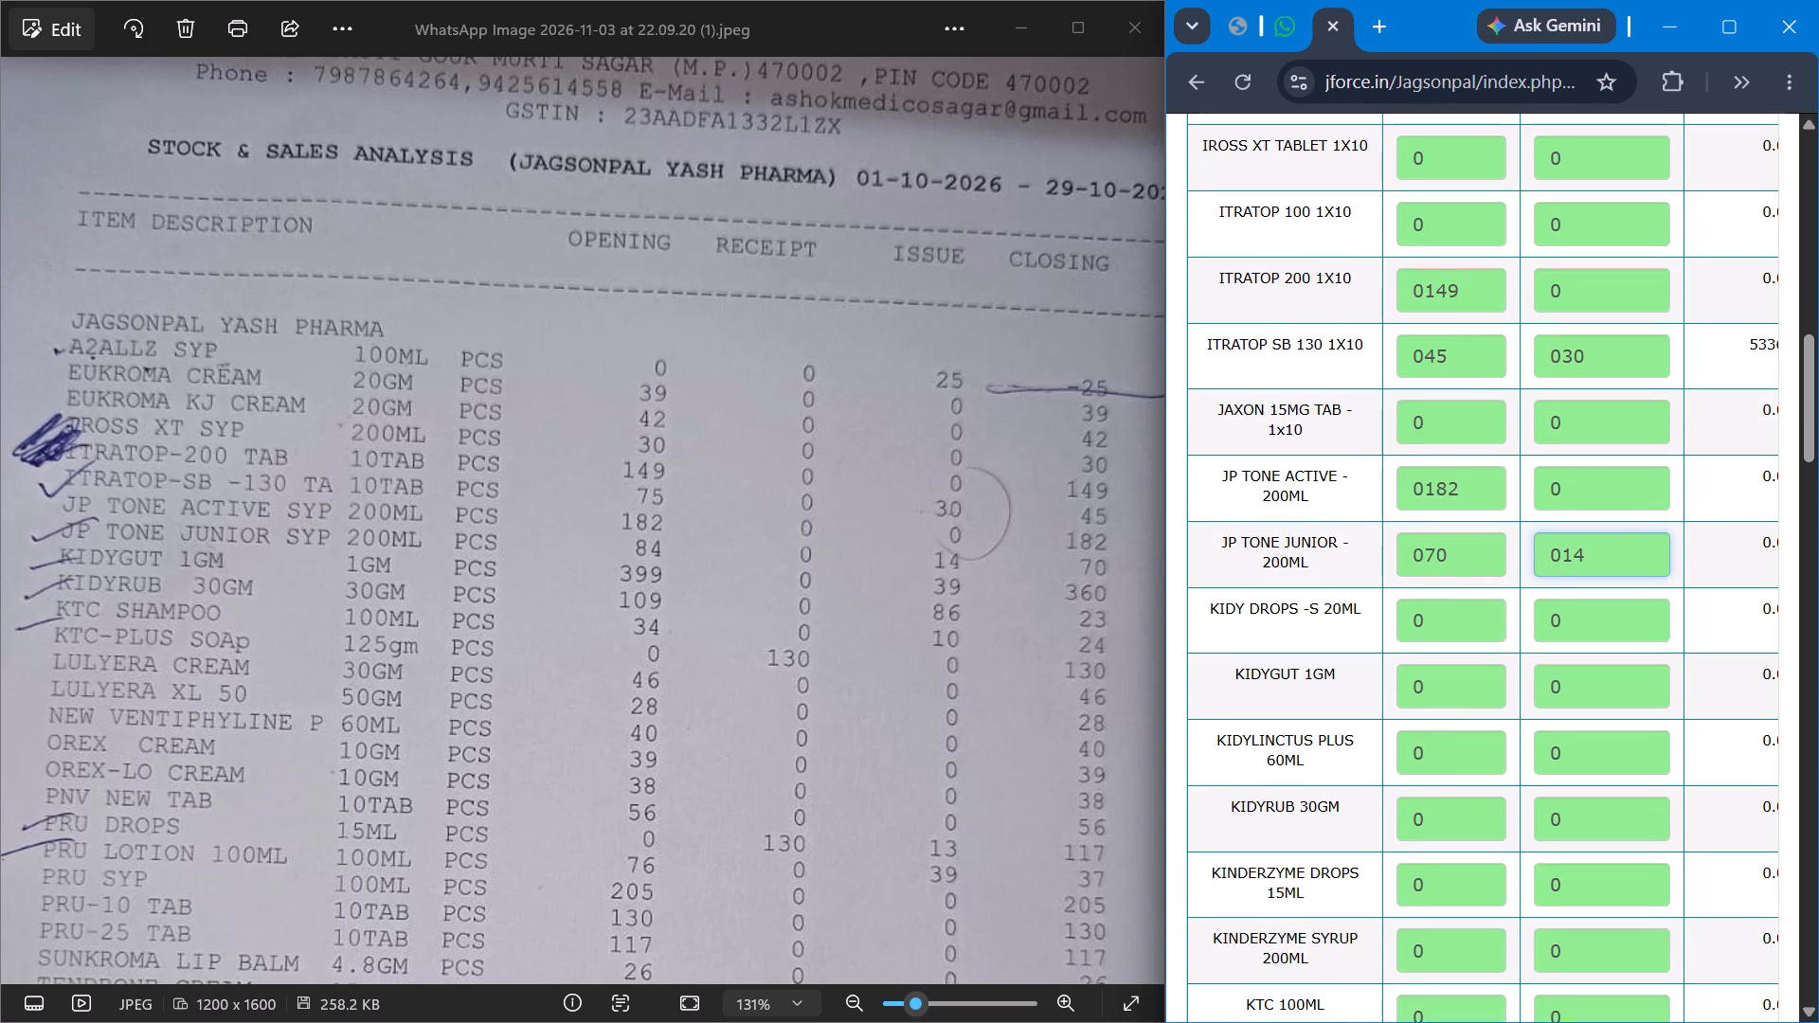
{"action": "left_click", "coordinate": [1450, 691]}
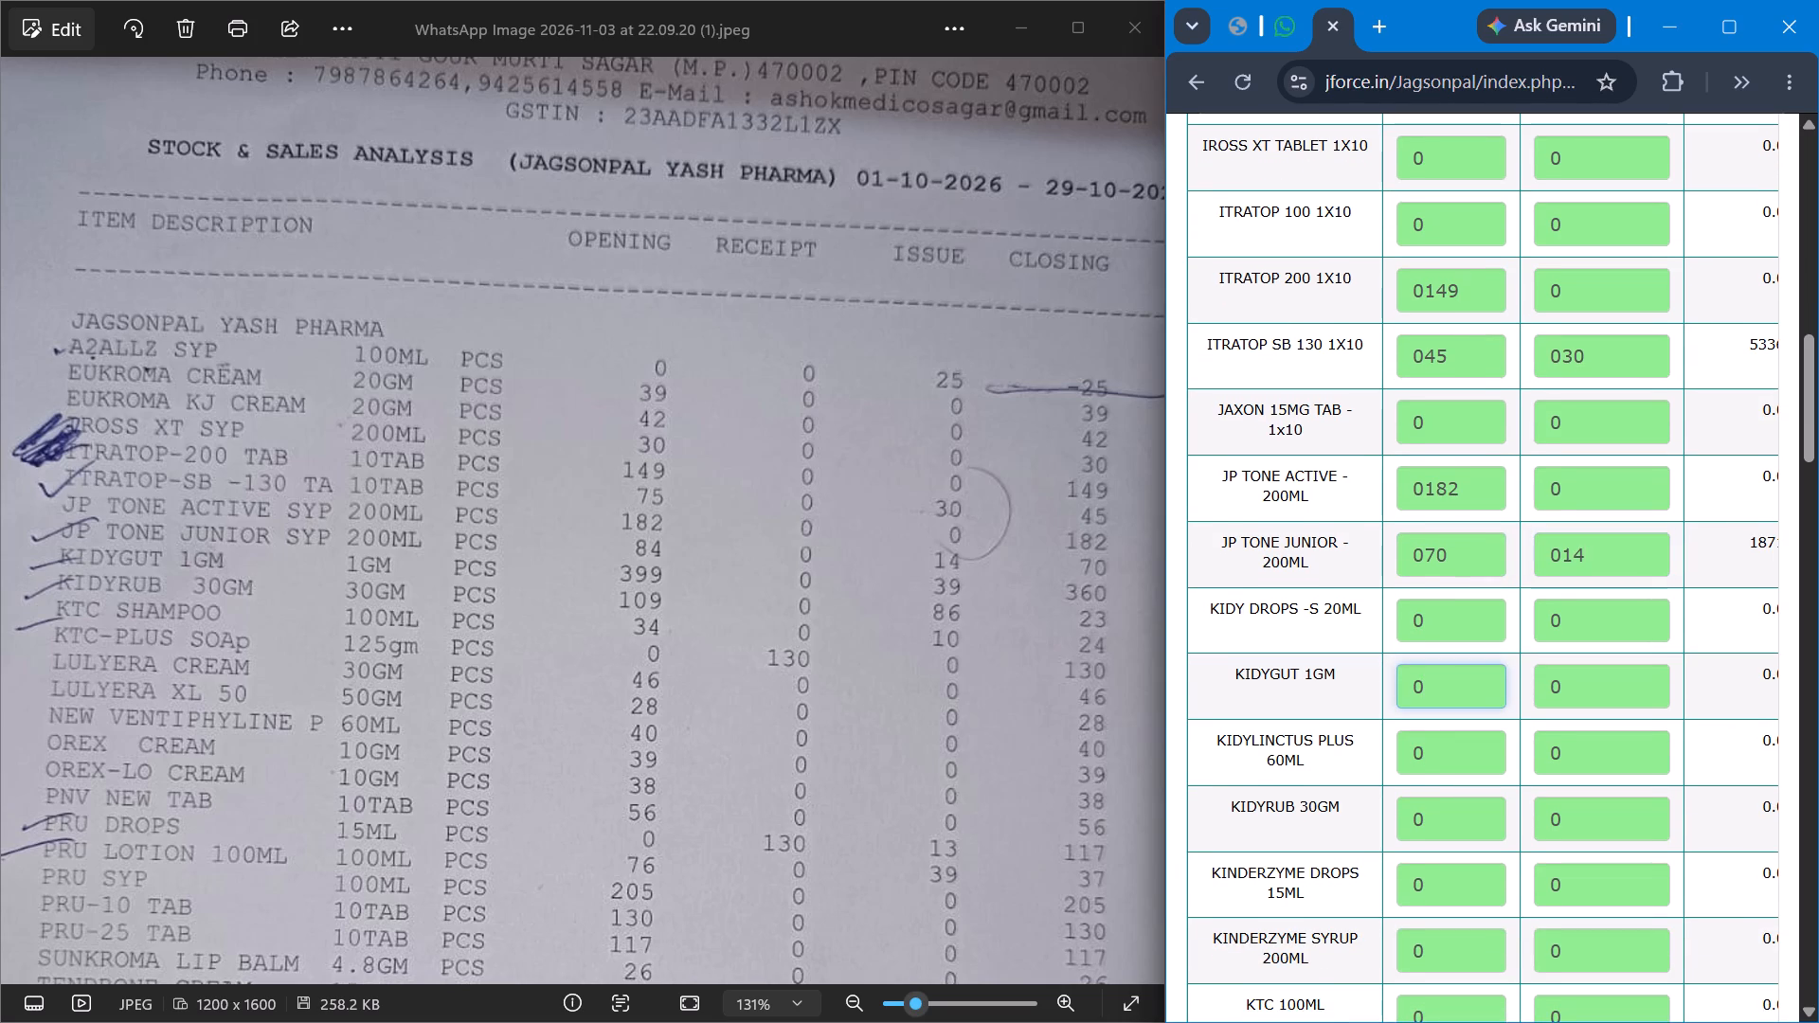
{"action": "key", "text": "3"}
{"action": "type", "text": "60"}
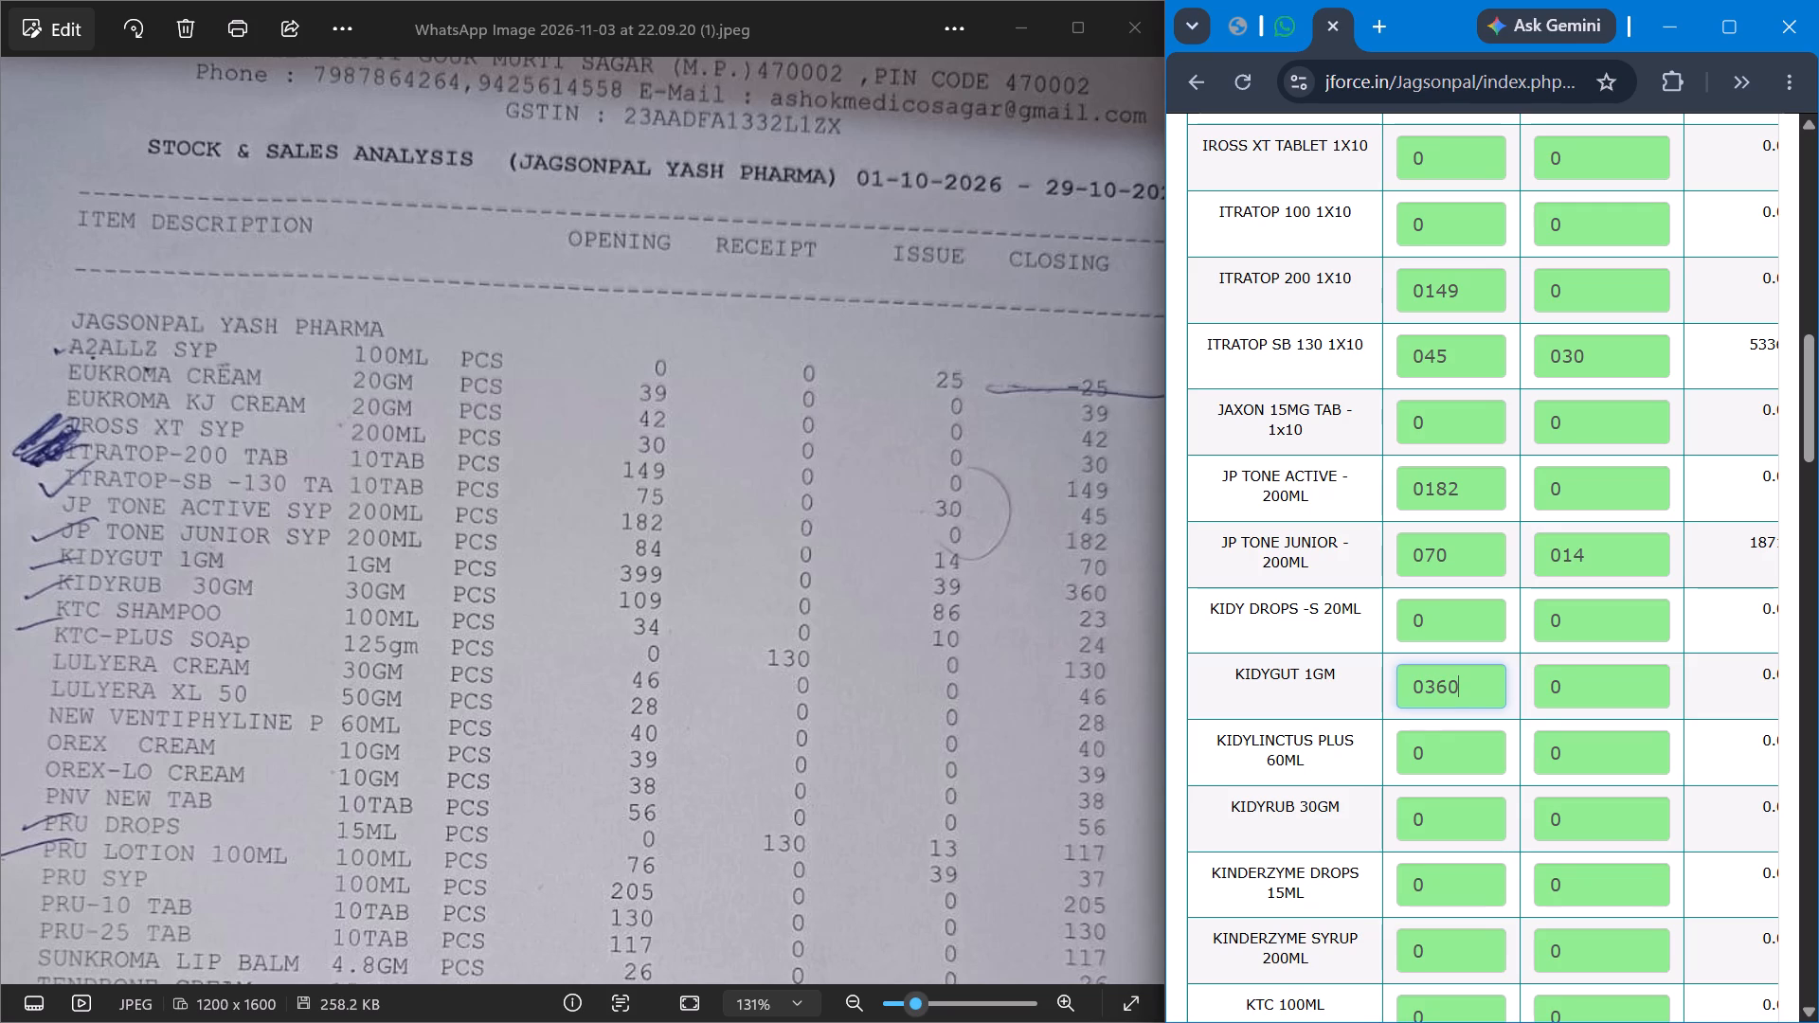
{"action": "left_click", "coordinate": [1597, 684]}
{"action": "key", "text": "3"}
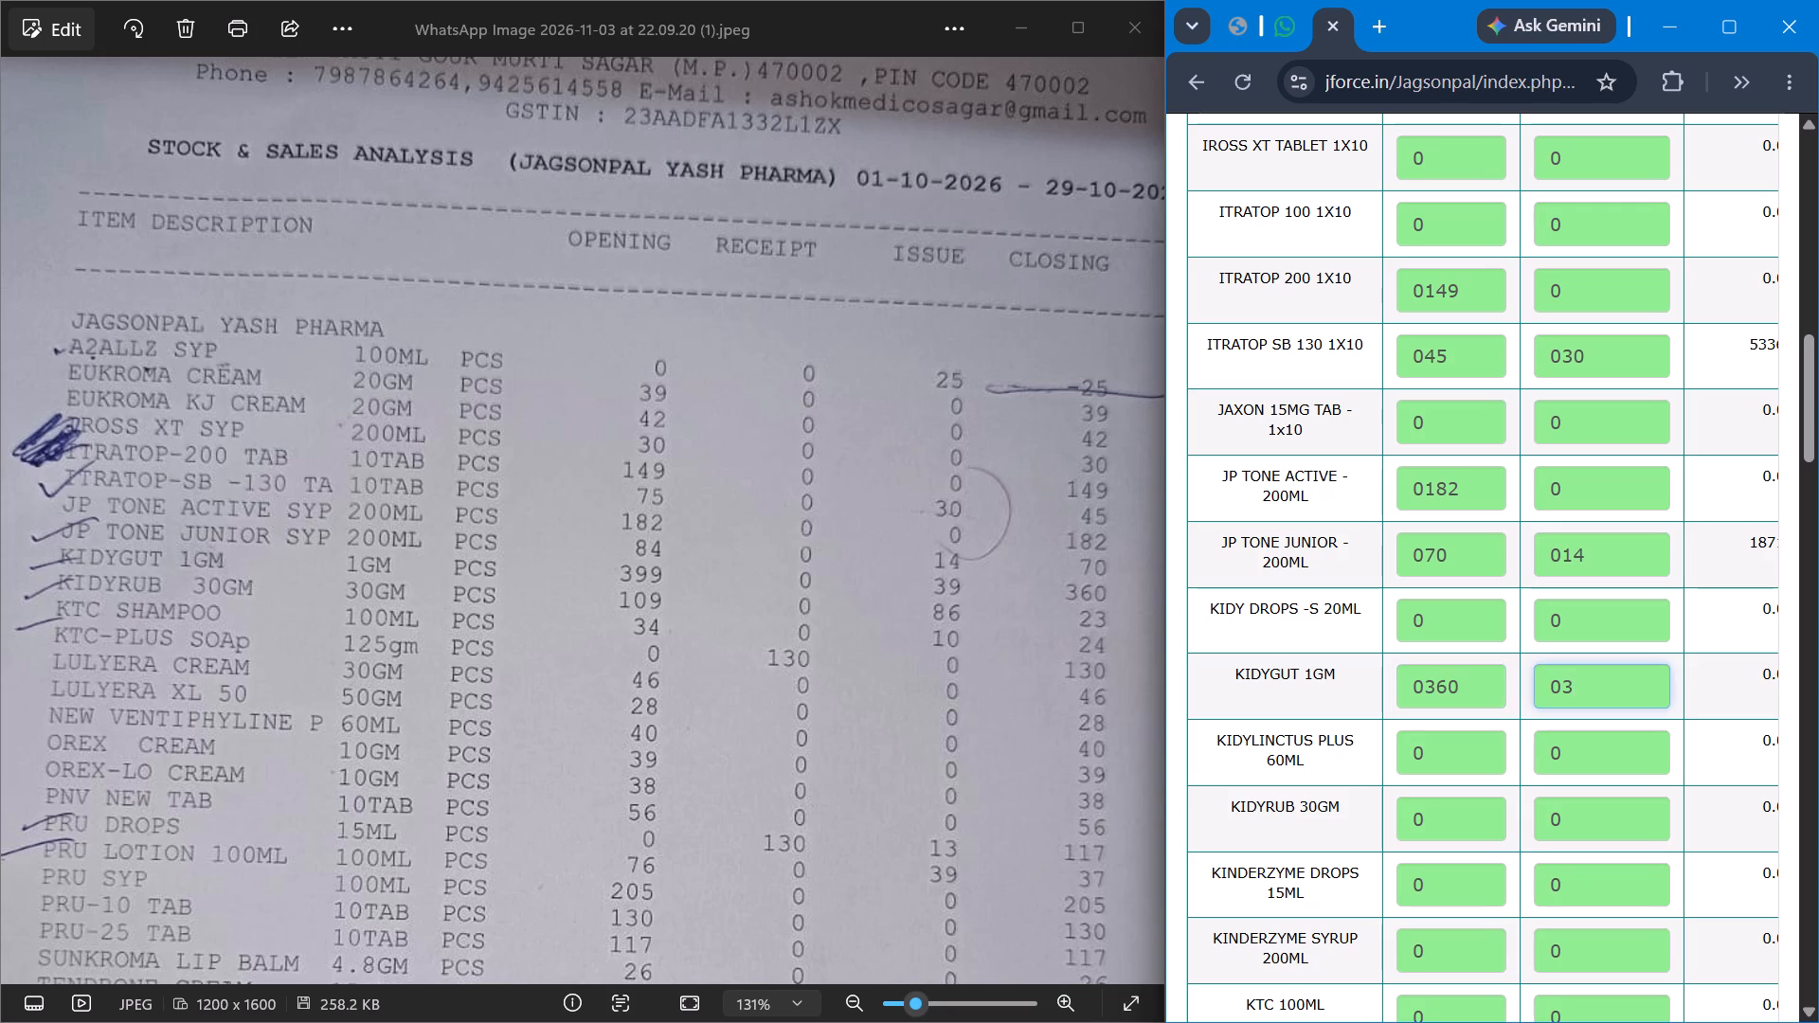
{"action": "key", "text": "9"}
Enter closing units of 23 and secondary units of 86 for KIDYRUB 30GM.
{"action": "scroll", "coordinate": [1289, 780], "scroll_direction": "down", "scroll_amount": 1}
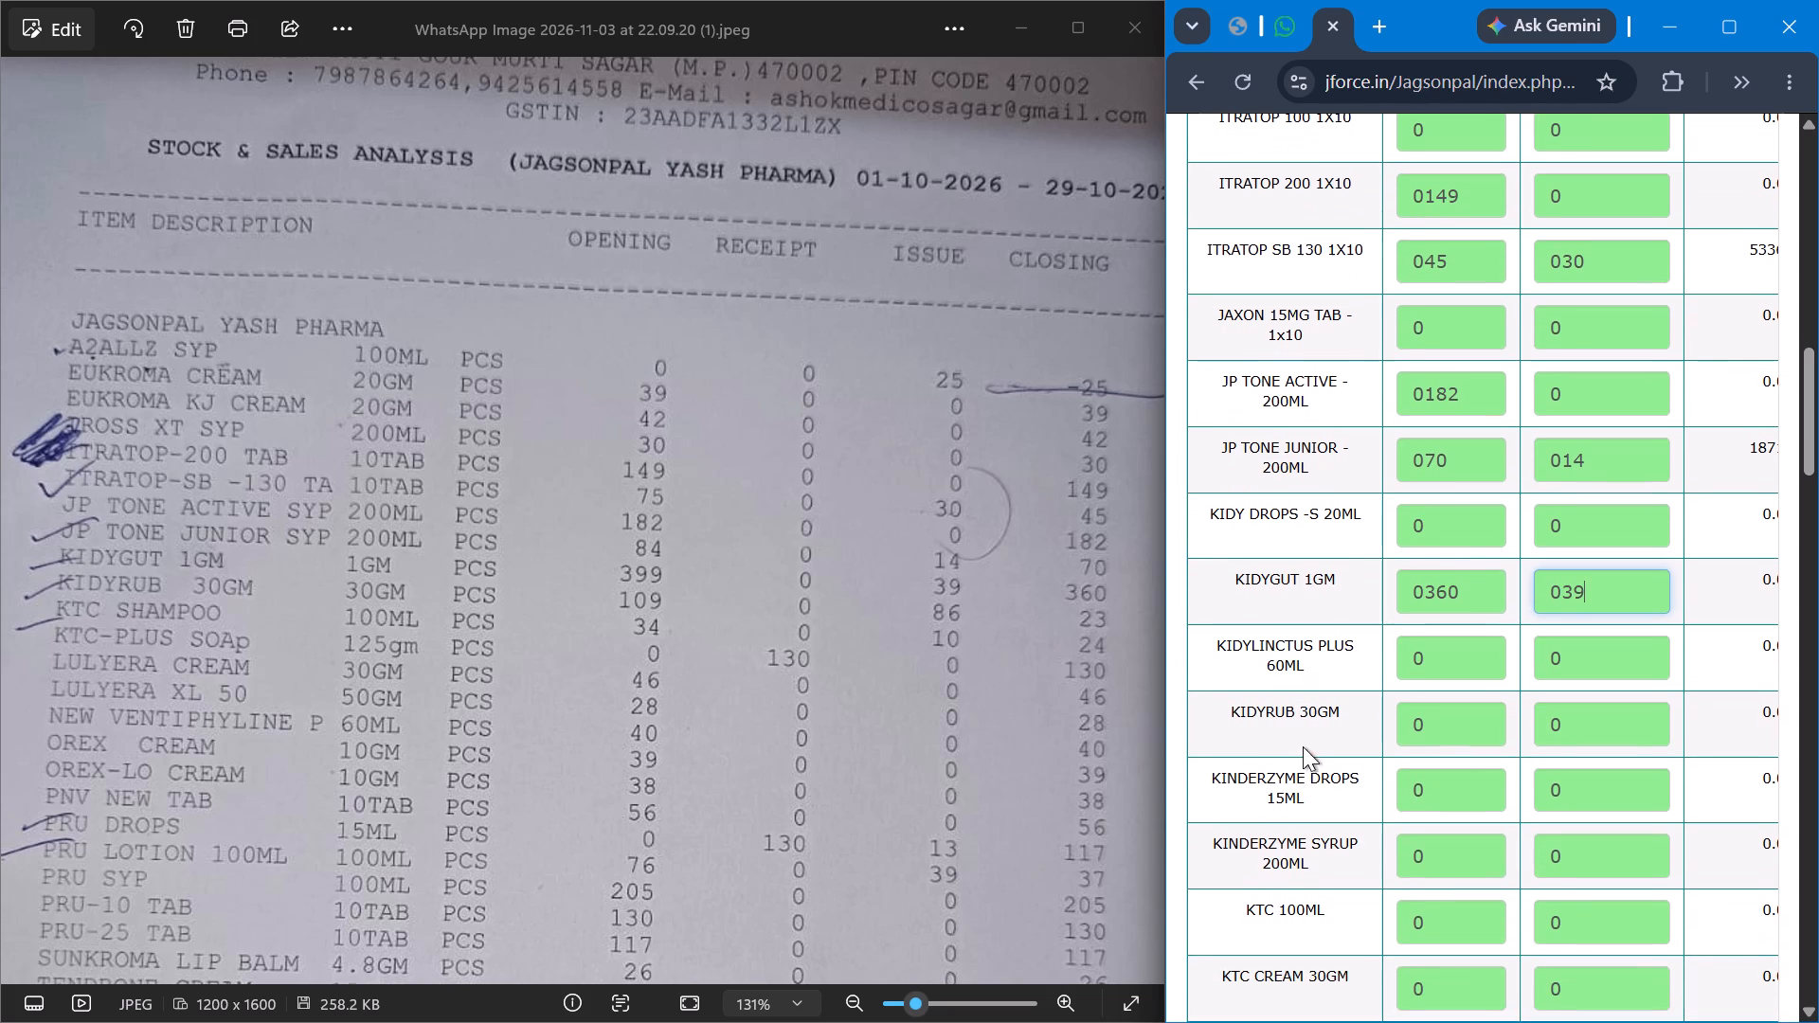
{"action": "left_click", "coordinate": [1449, 730]}
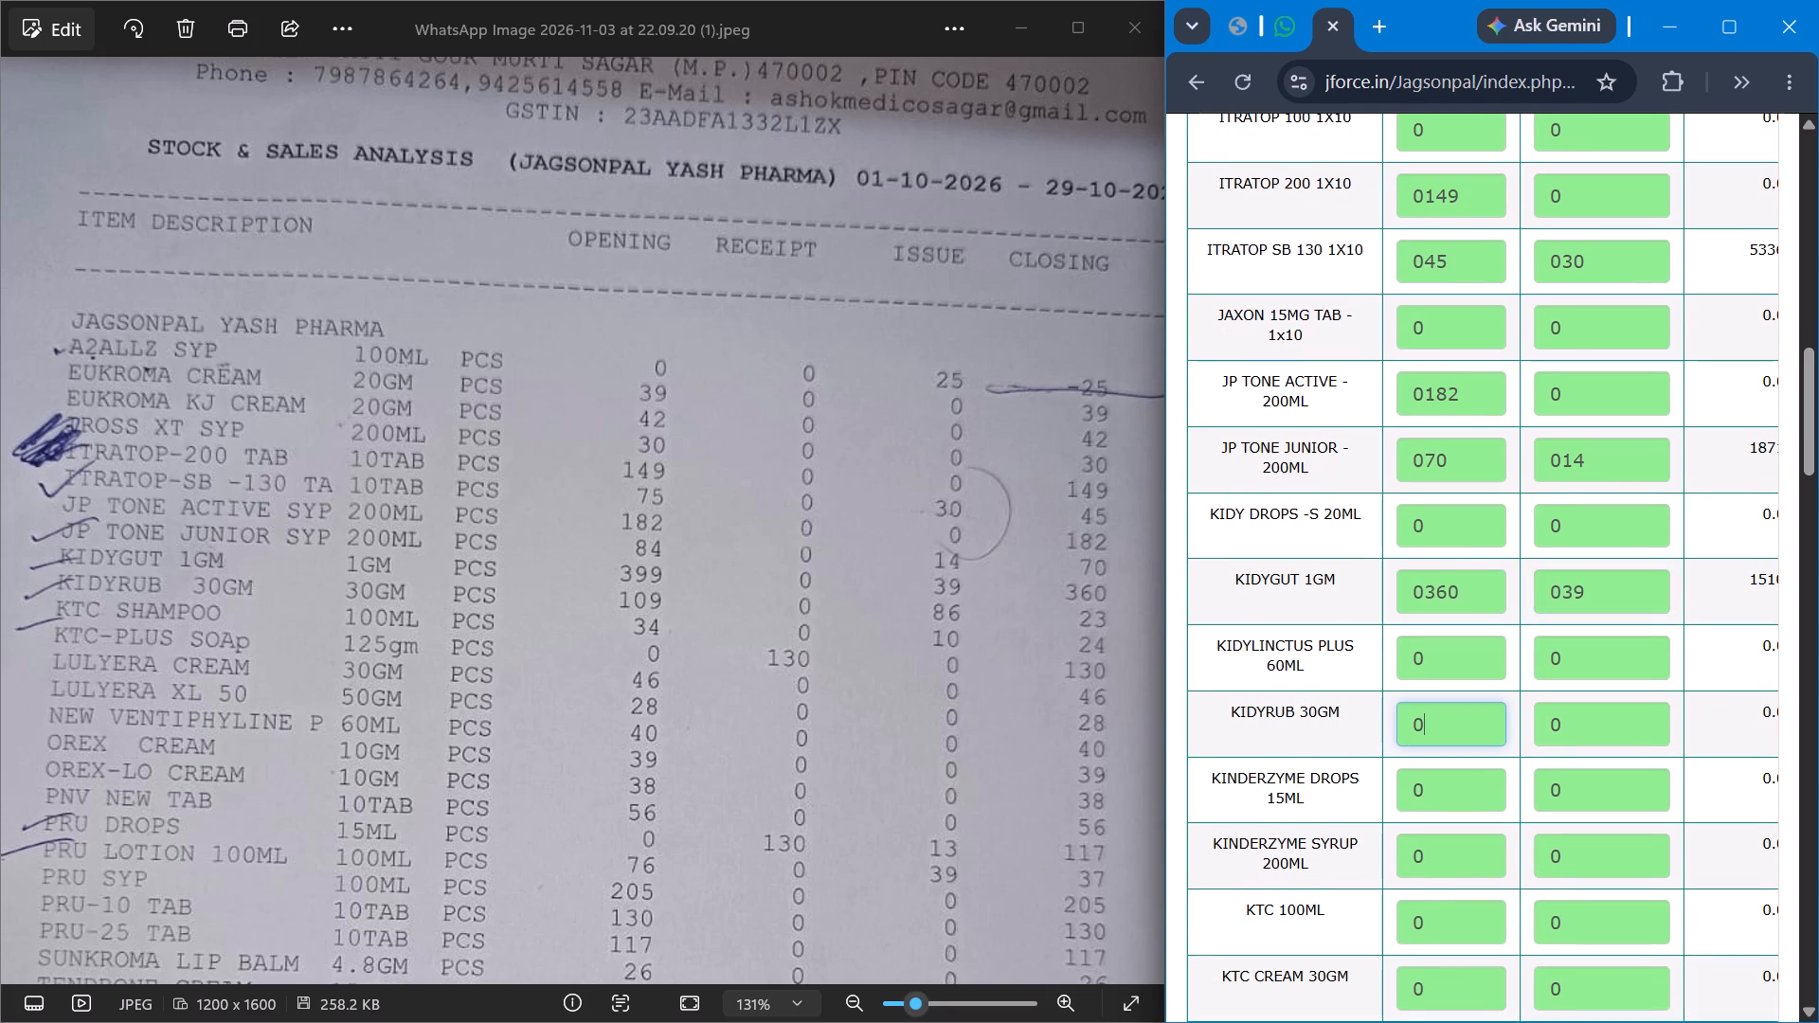
{"action": "key", "text": "8"}
{"action": "key", "text": "BackSpace"}
{"action": "type", "text": "23"}
{"action": "left_click", "coordinate": [1579, 720]}
{"action": "type", "text": "86"}
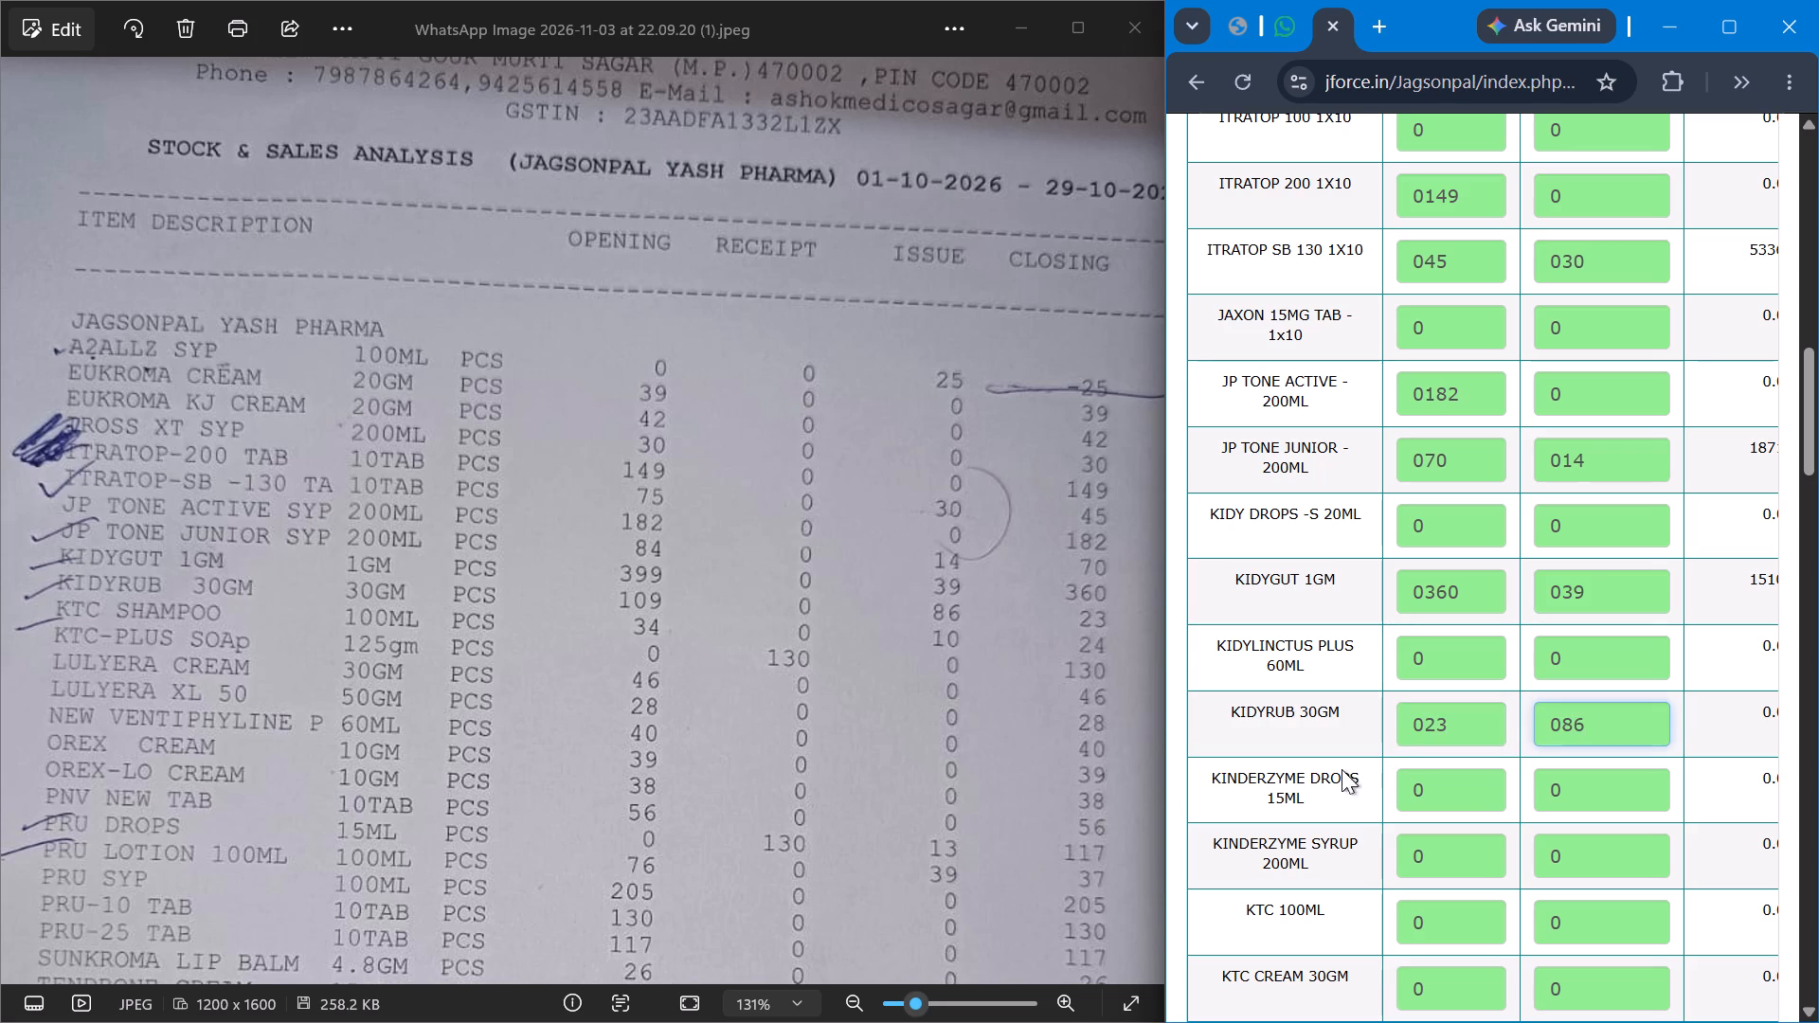
Enter closing units of 46 for LULYERA CREAM 30GM.
{"action": "scroll", "coordinate": [1273, 789], "scroll_direction": "down", "scroll_amount": 2}
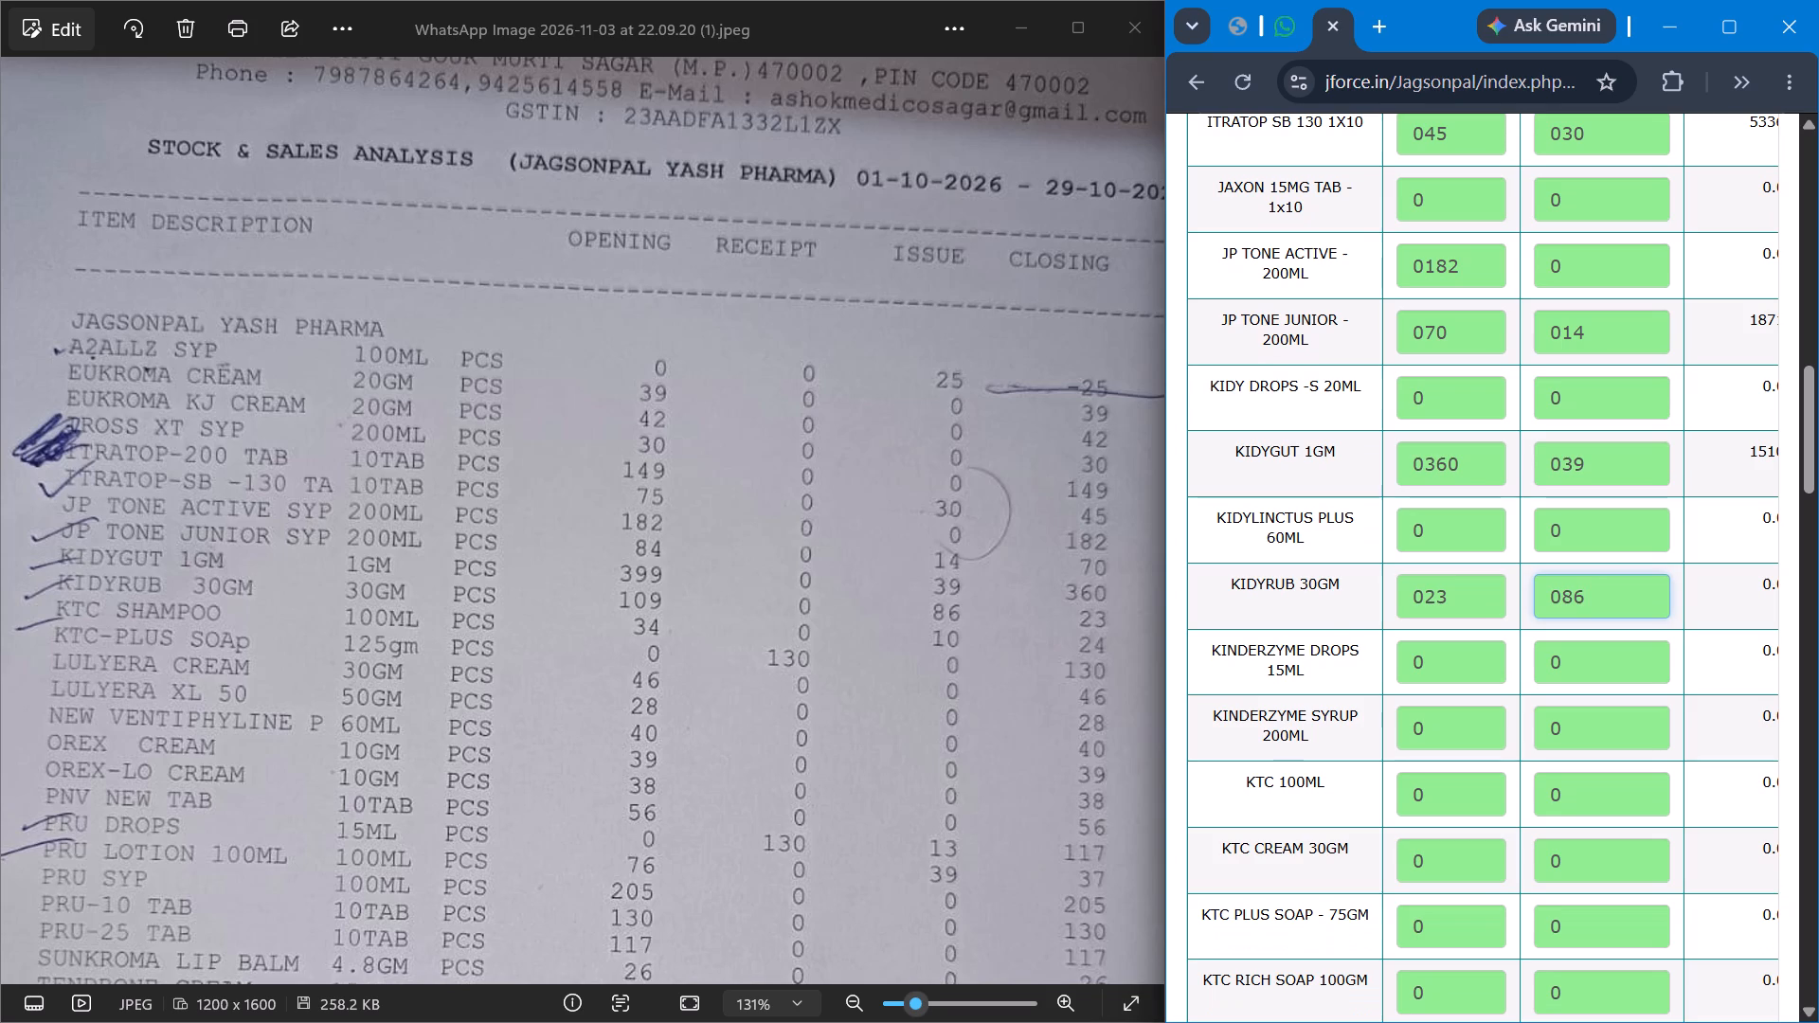
{"action": "scroll", "coordinate": [1273, 789], "scroll_direction": "down", "scroll_amount": 2}
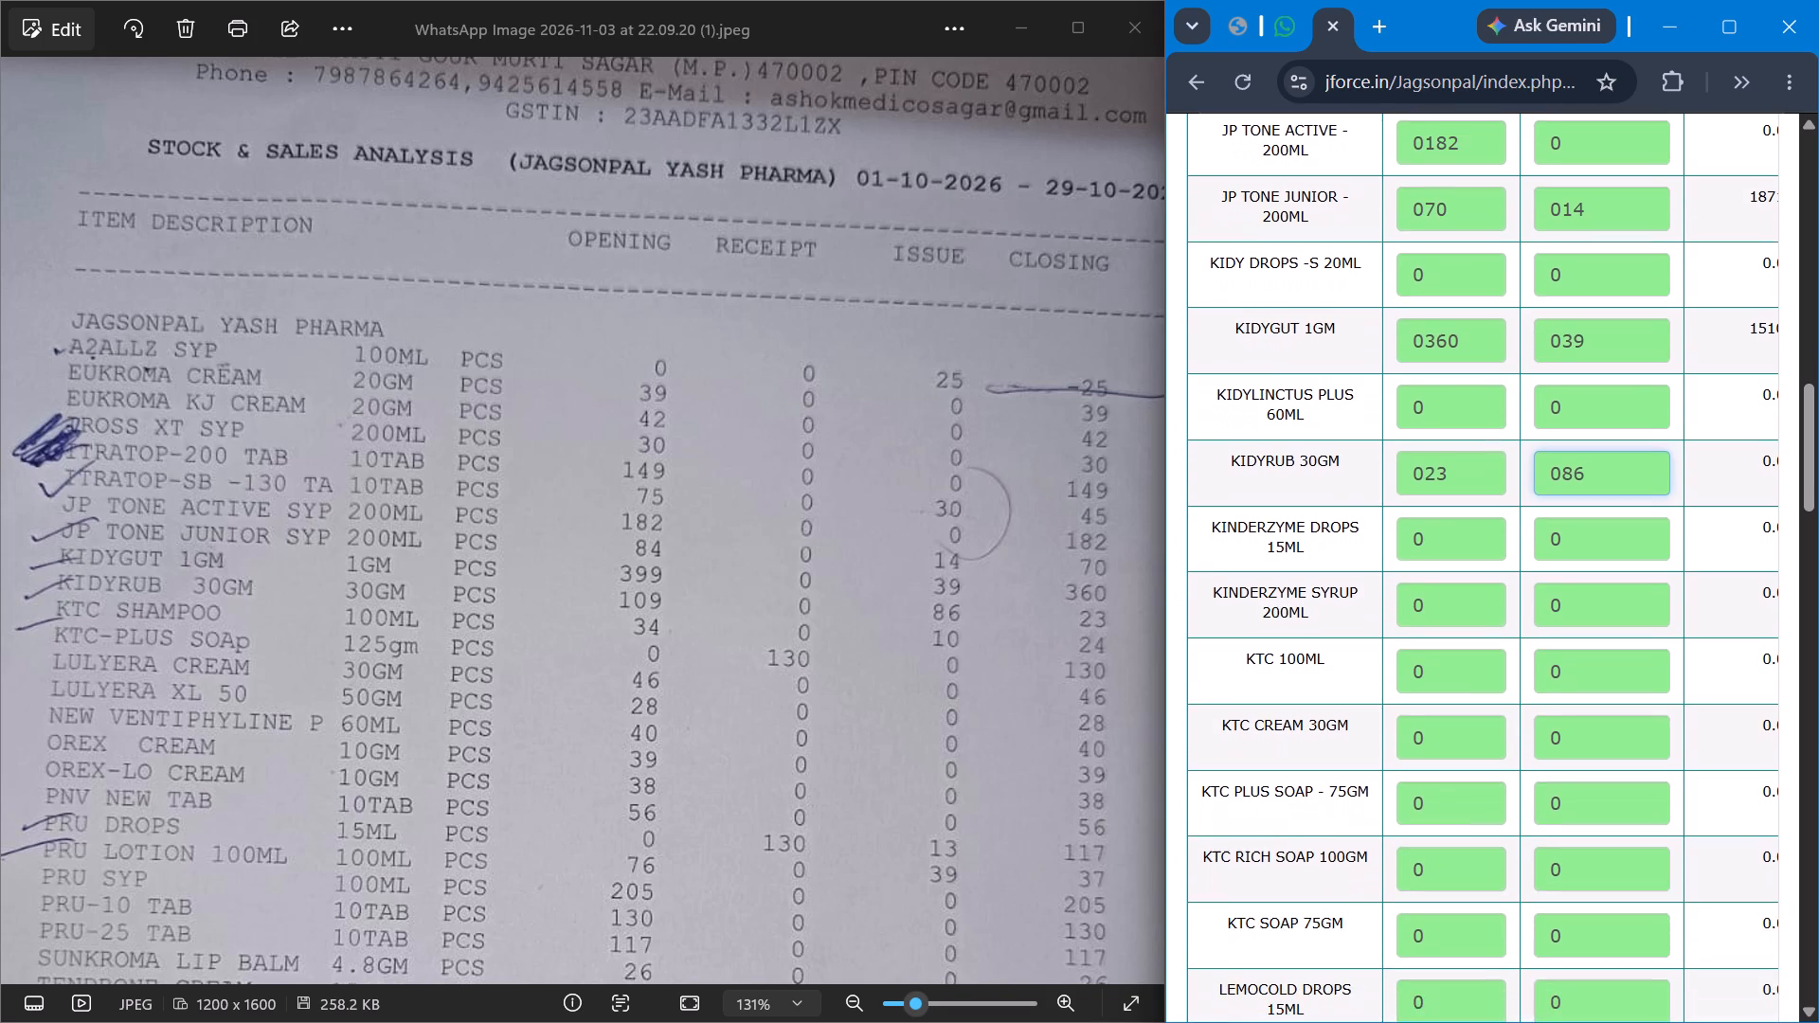
{"action": "scroll", "coordinate": [1273, 789], "scroll_direction": "down", "scroll_amount": 5}
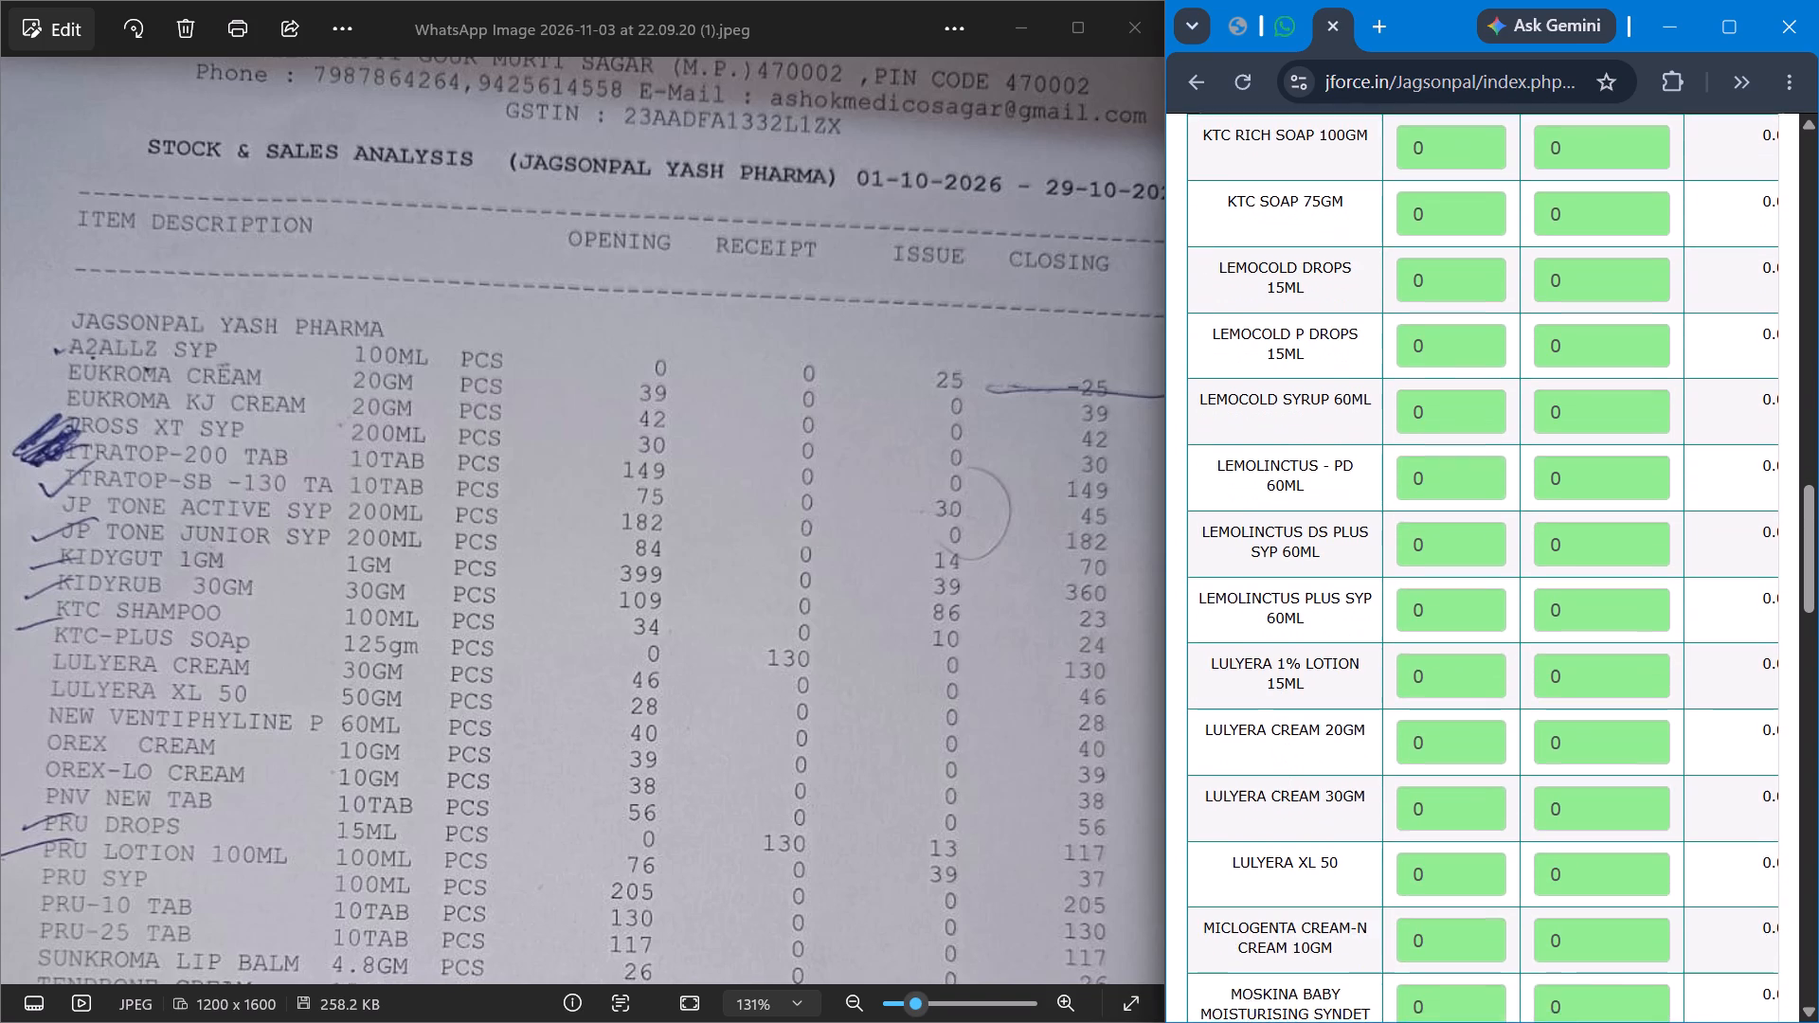
{"action": "scroll", "coordinate": [1273, 789], "scroll_direction": "down", "scroll_amount": 1}
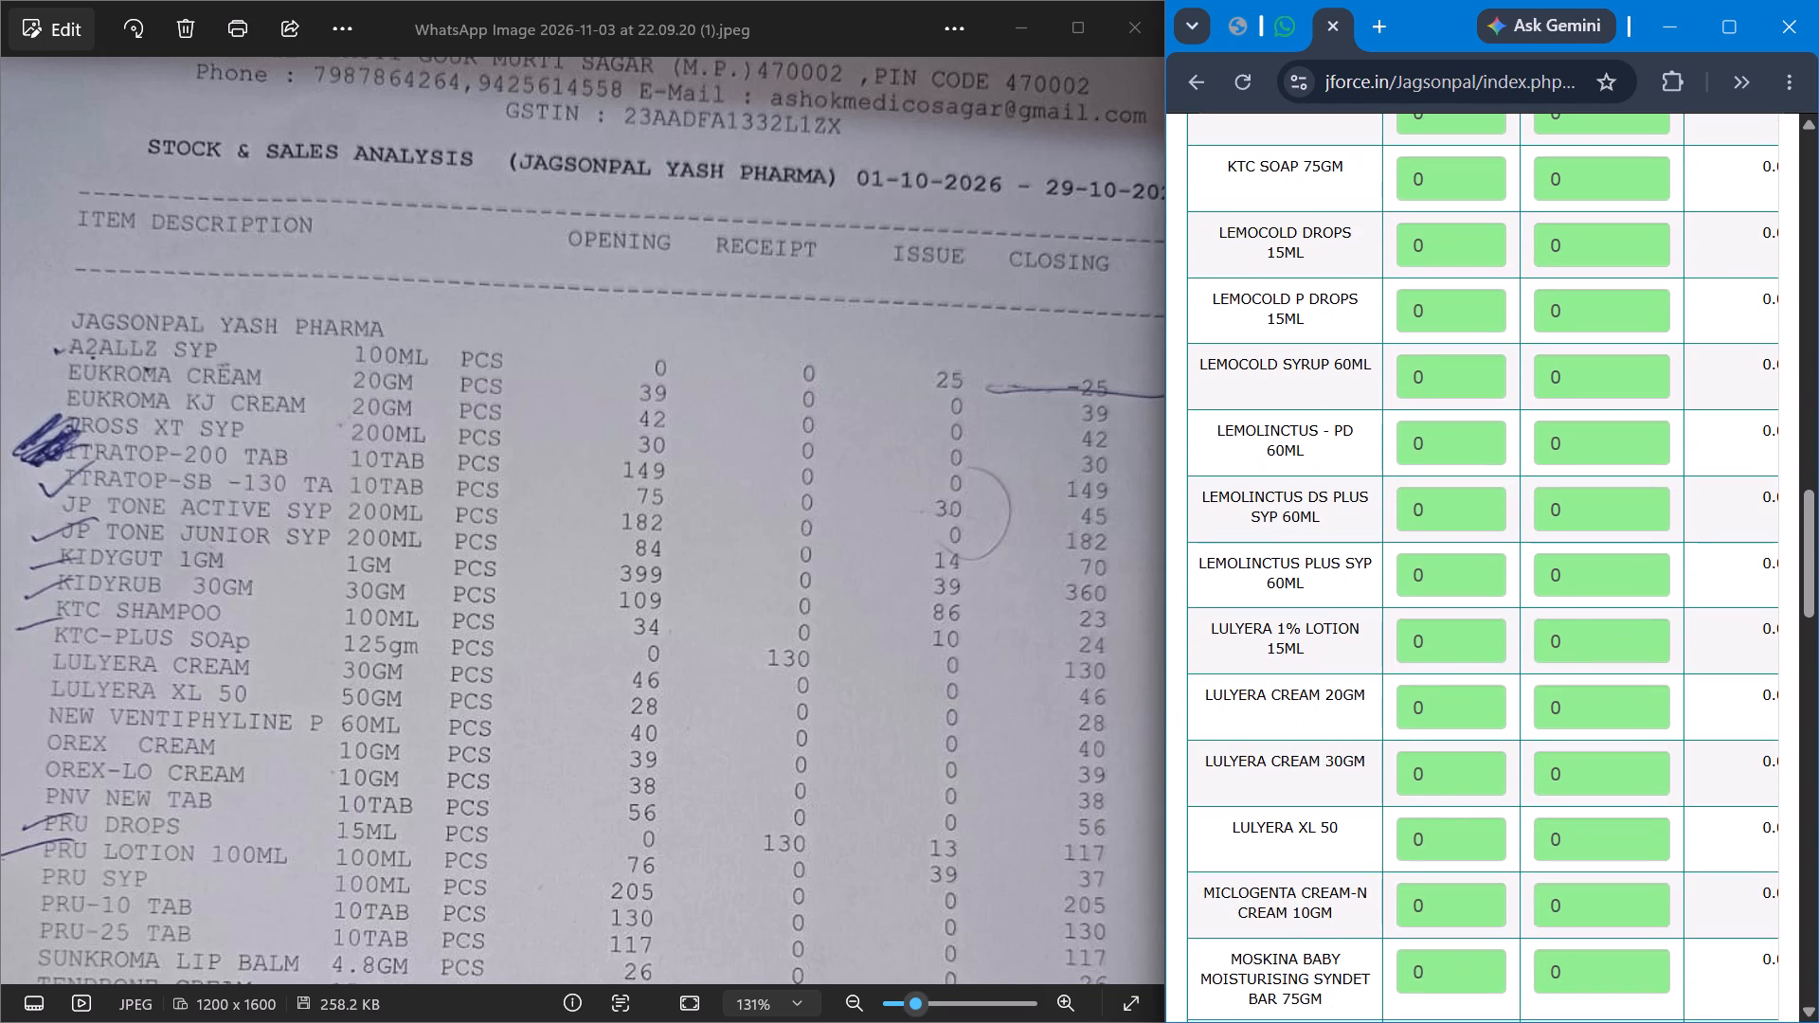
{"action": "left_click", "coordinate": [1448, 773]}
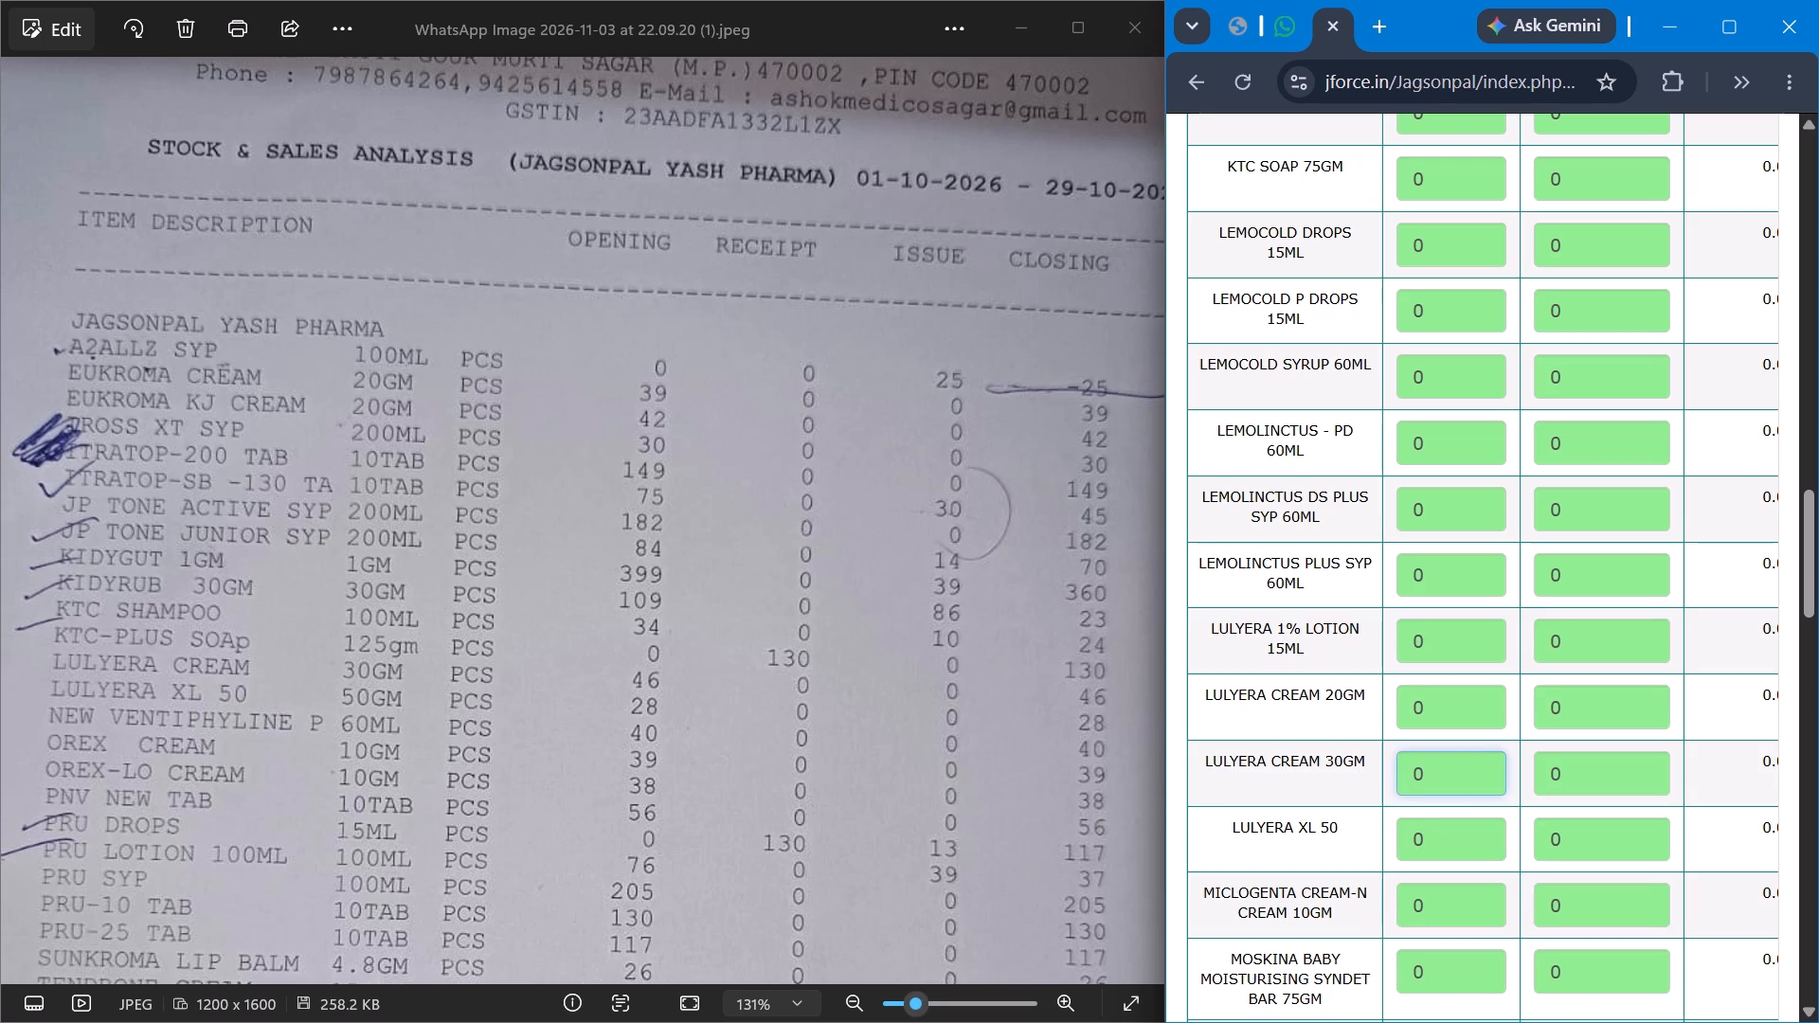
{"action": "type", "text": "46"}
Enter closing units of 28 for LULYERA XL 50.
{"action": "left_click", "coordinate": [1433, 845]}
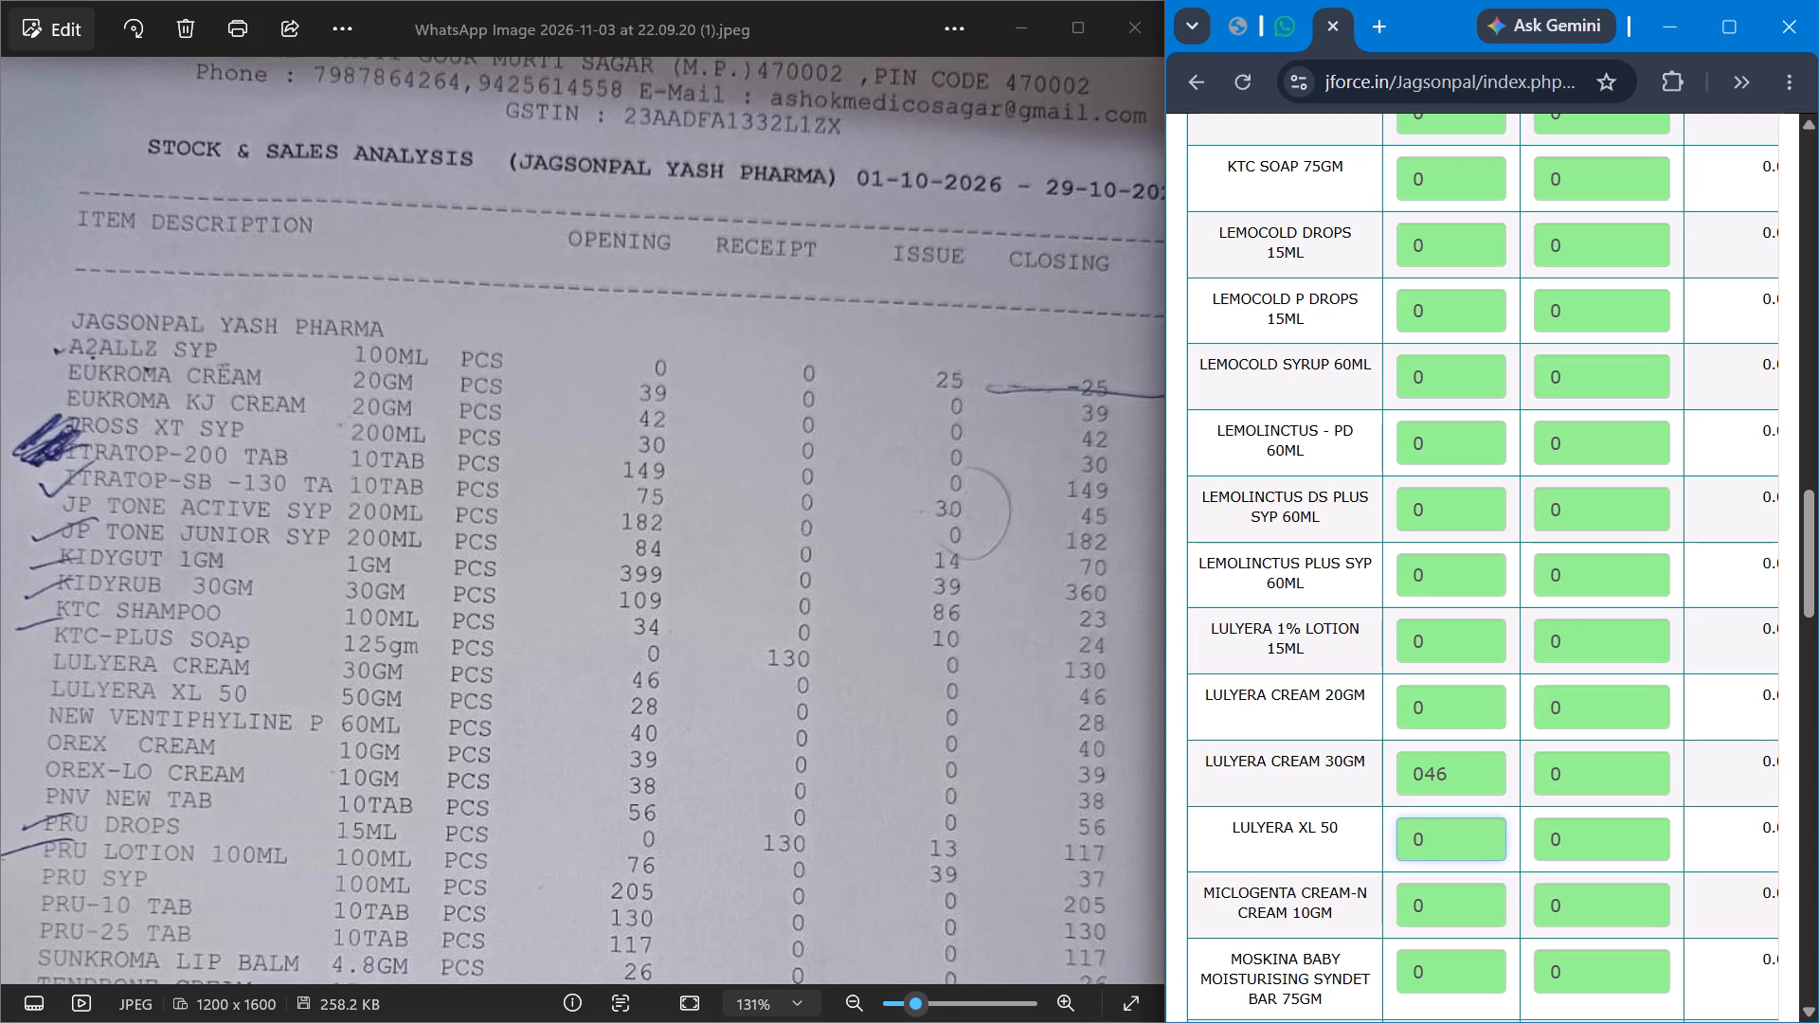
{"action": "type", "text": "28"}
Enter closing units of 40 for NEW VENTIPHYLLINE PD 60ML.
{"action": "scroll", "coordinate": [1301, 885], "scroll_direction": "down", "scroll_amount": 2}
{"action": "scroll", "coordinate": [1348, 738], "scroll_direction": "down", "scroll_amount": 1}
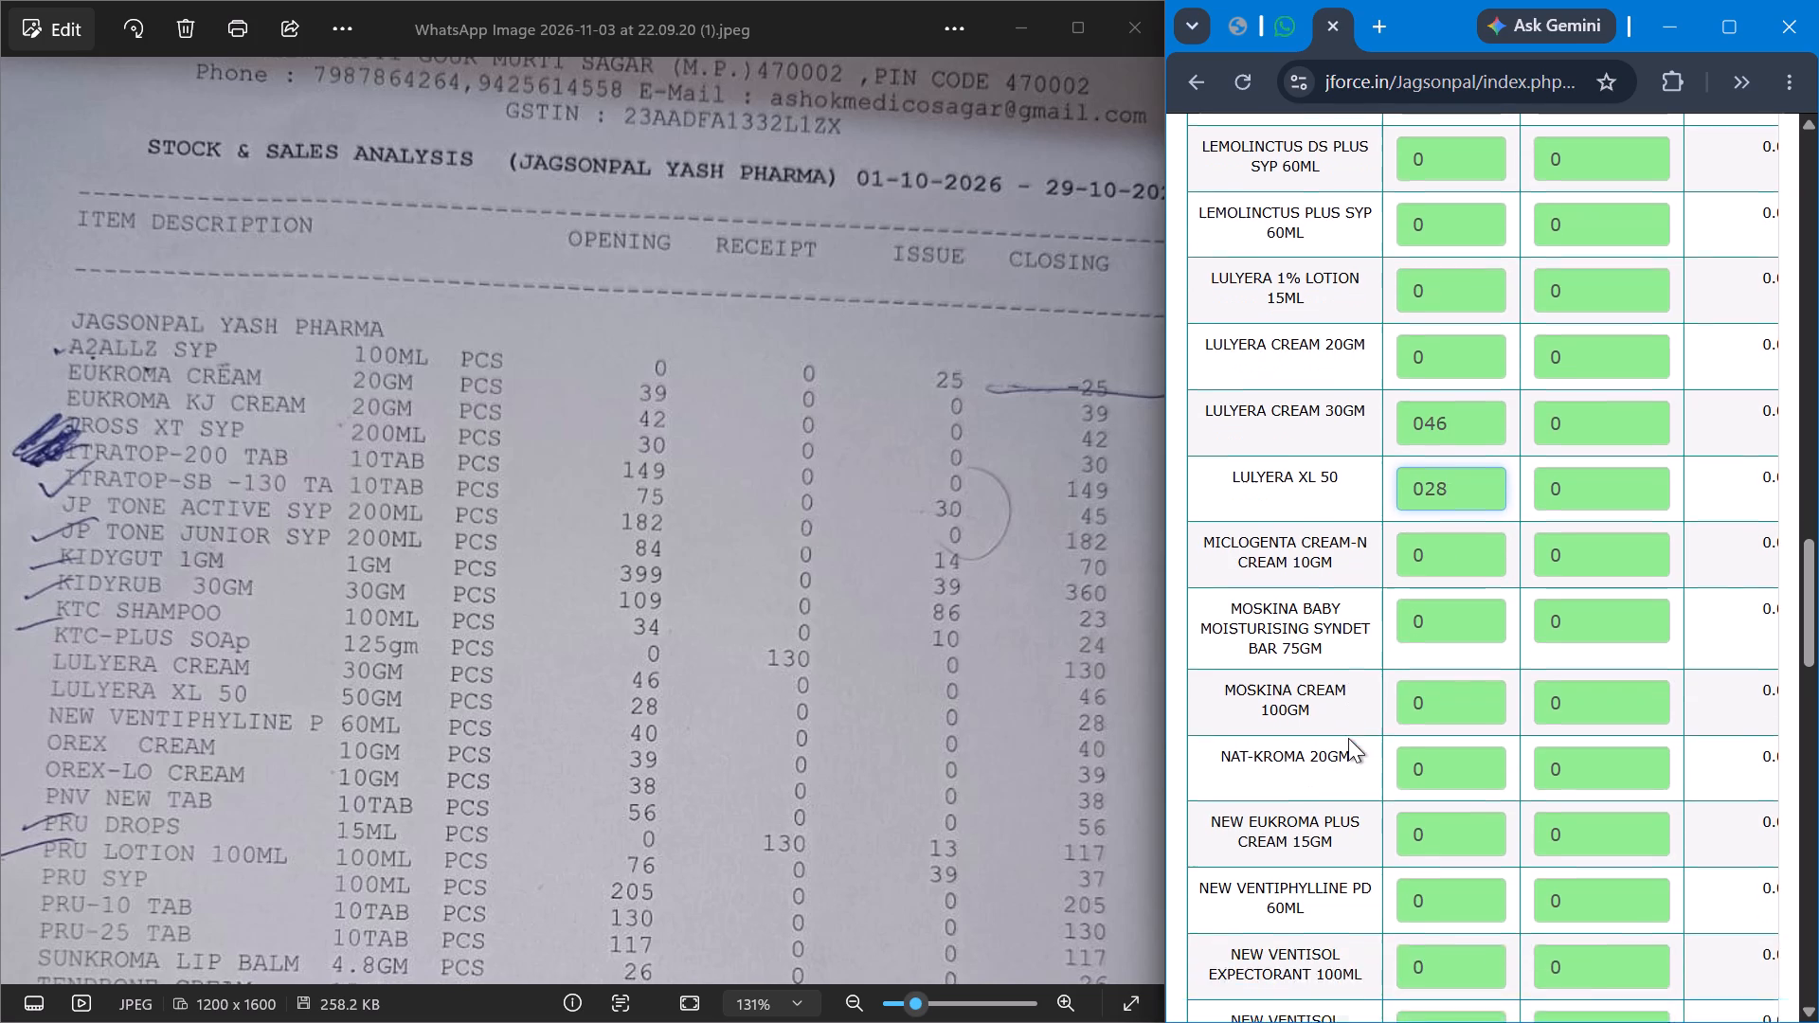
{"action": "scroll", "coordinate": [1348, 738], "scroll_direction": "down", "scroll_amount": 3}
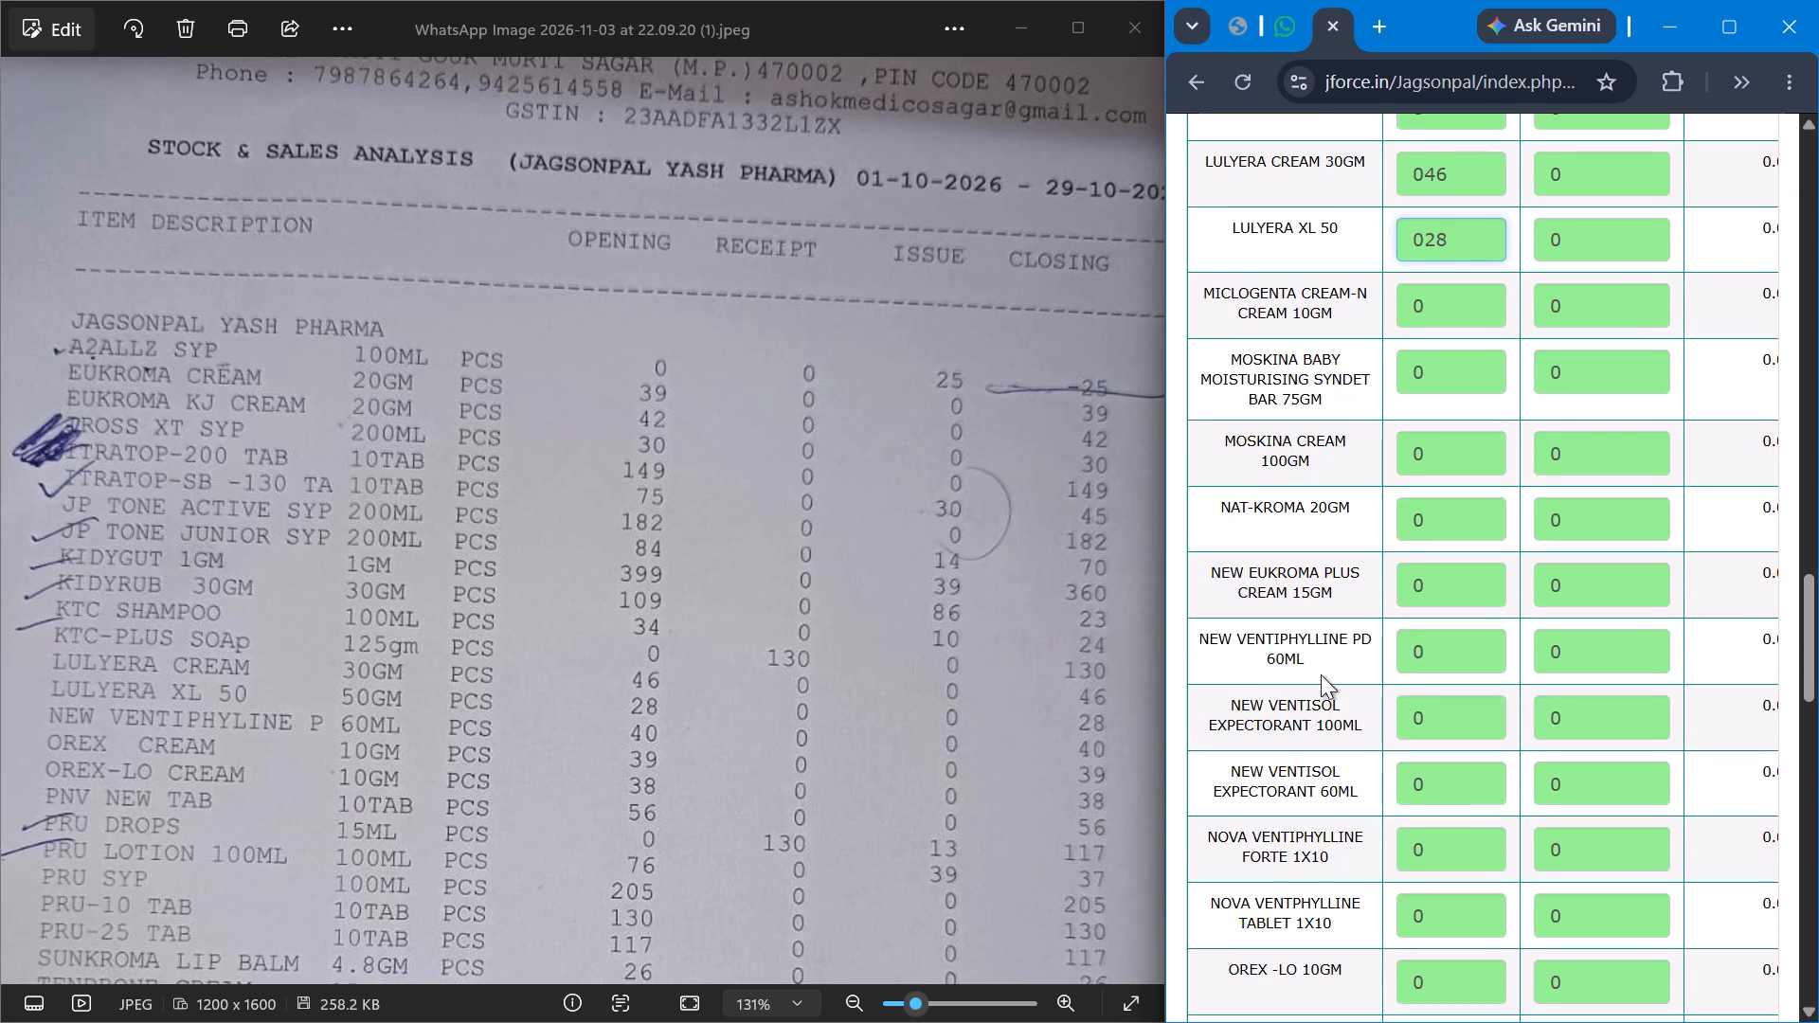
{"action": "left_click", "coordinate": [1454, 655]}
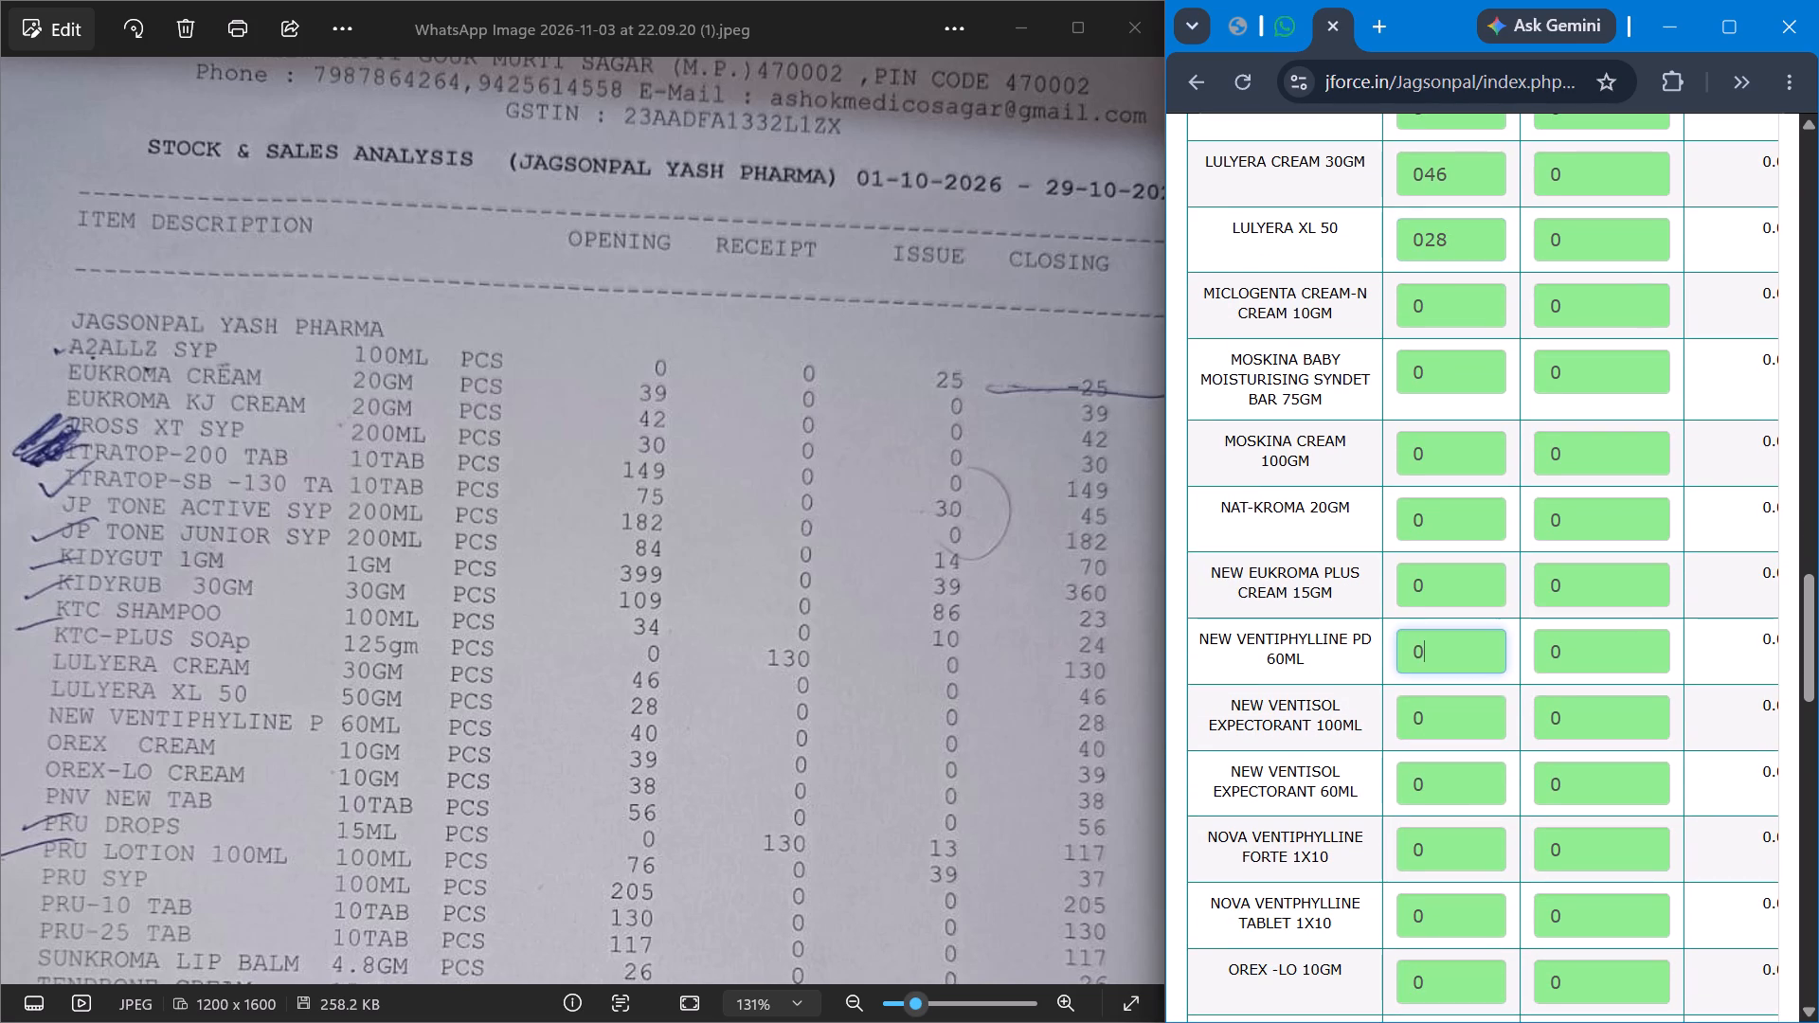
{"action": "type", "text": "40"}
Enter closing units of 39 for OREX CREAM 10GM and 38 for OREX -LO 10GM.
{"action": "scroll", "coordinate": [1244, 762], "scroll_direction": "down", "scroll_amount": 1}
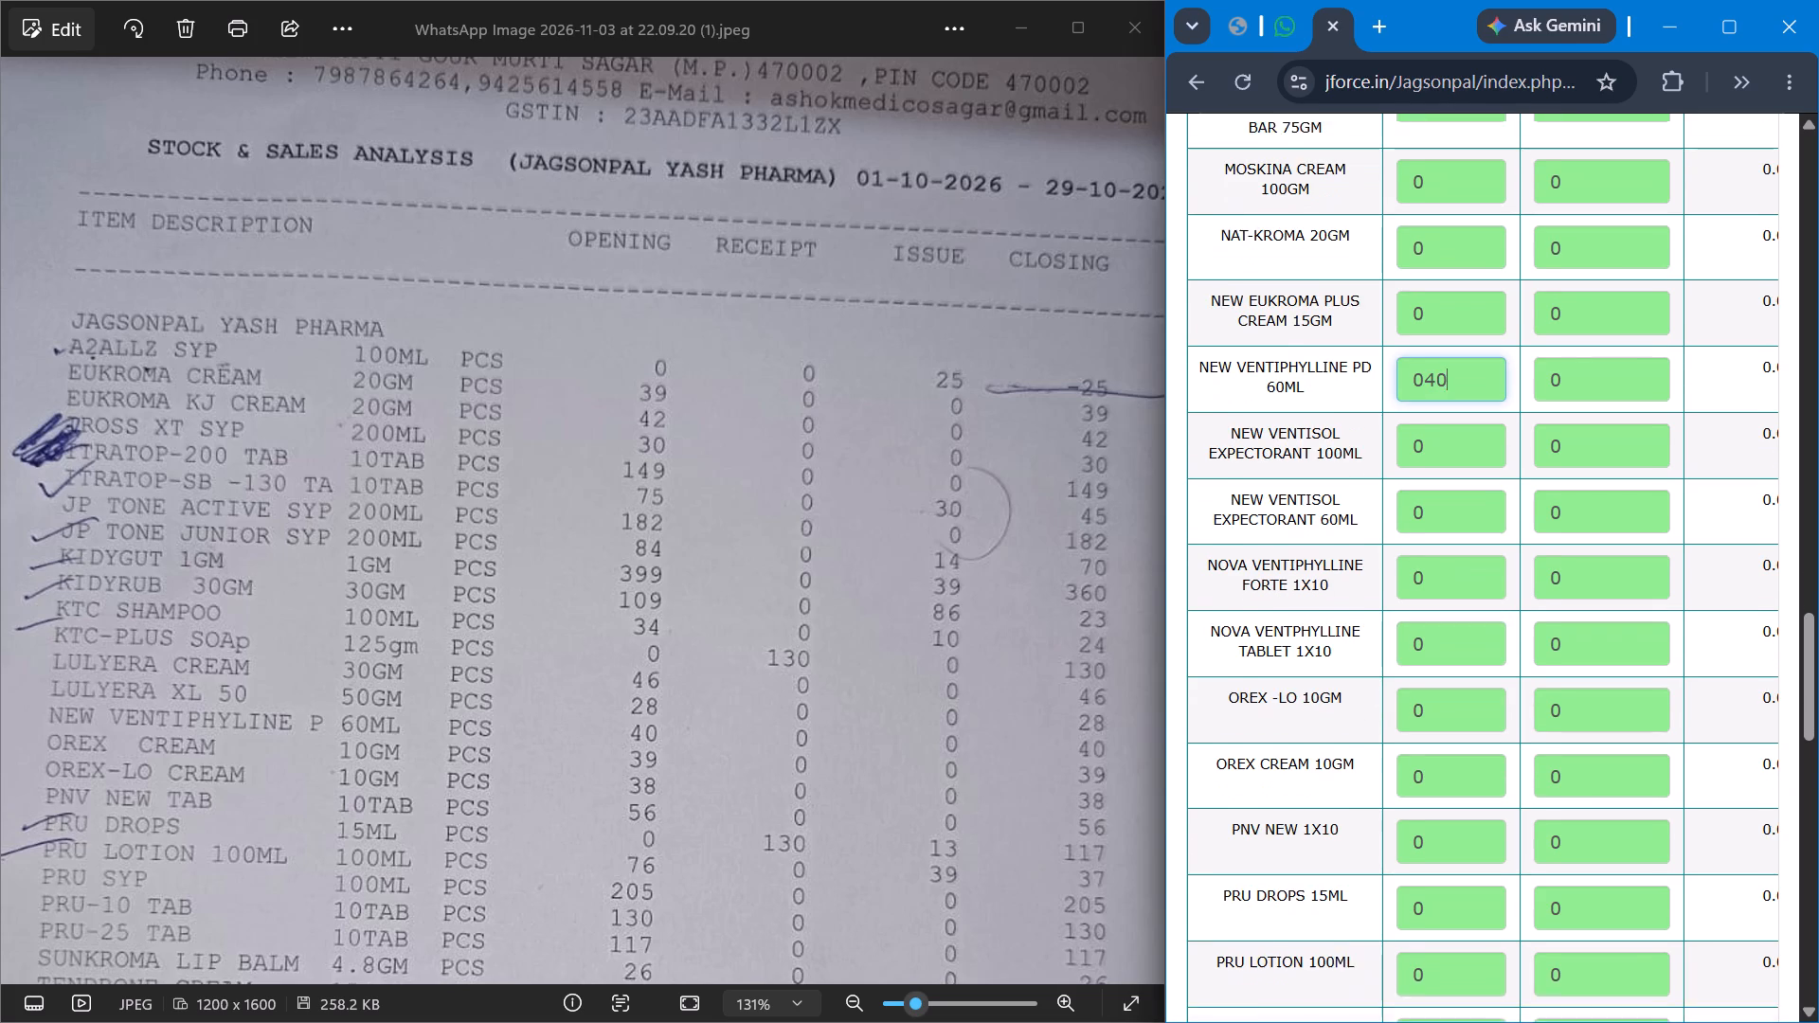
{"action": "scroll", "coordinate": [1244, 762], "scroll_direction": "down", "scroll_amount": 1}
{"action": "left_click", "coordinate": [1450, 760]}
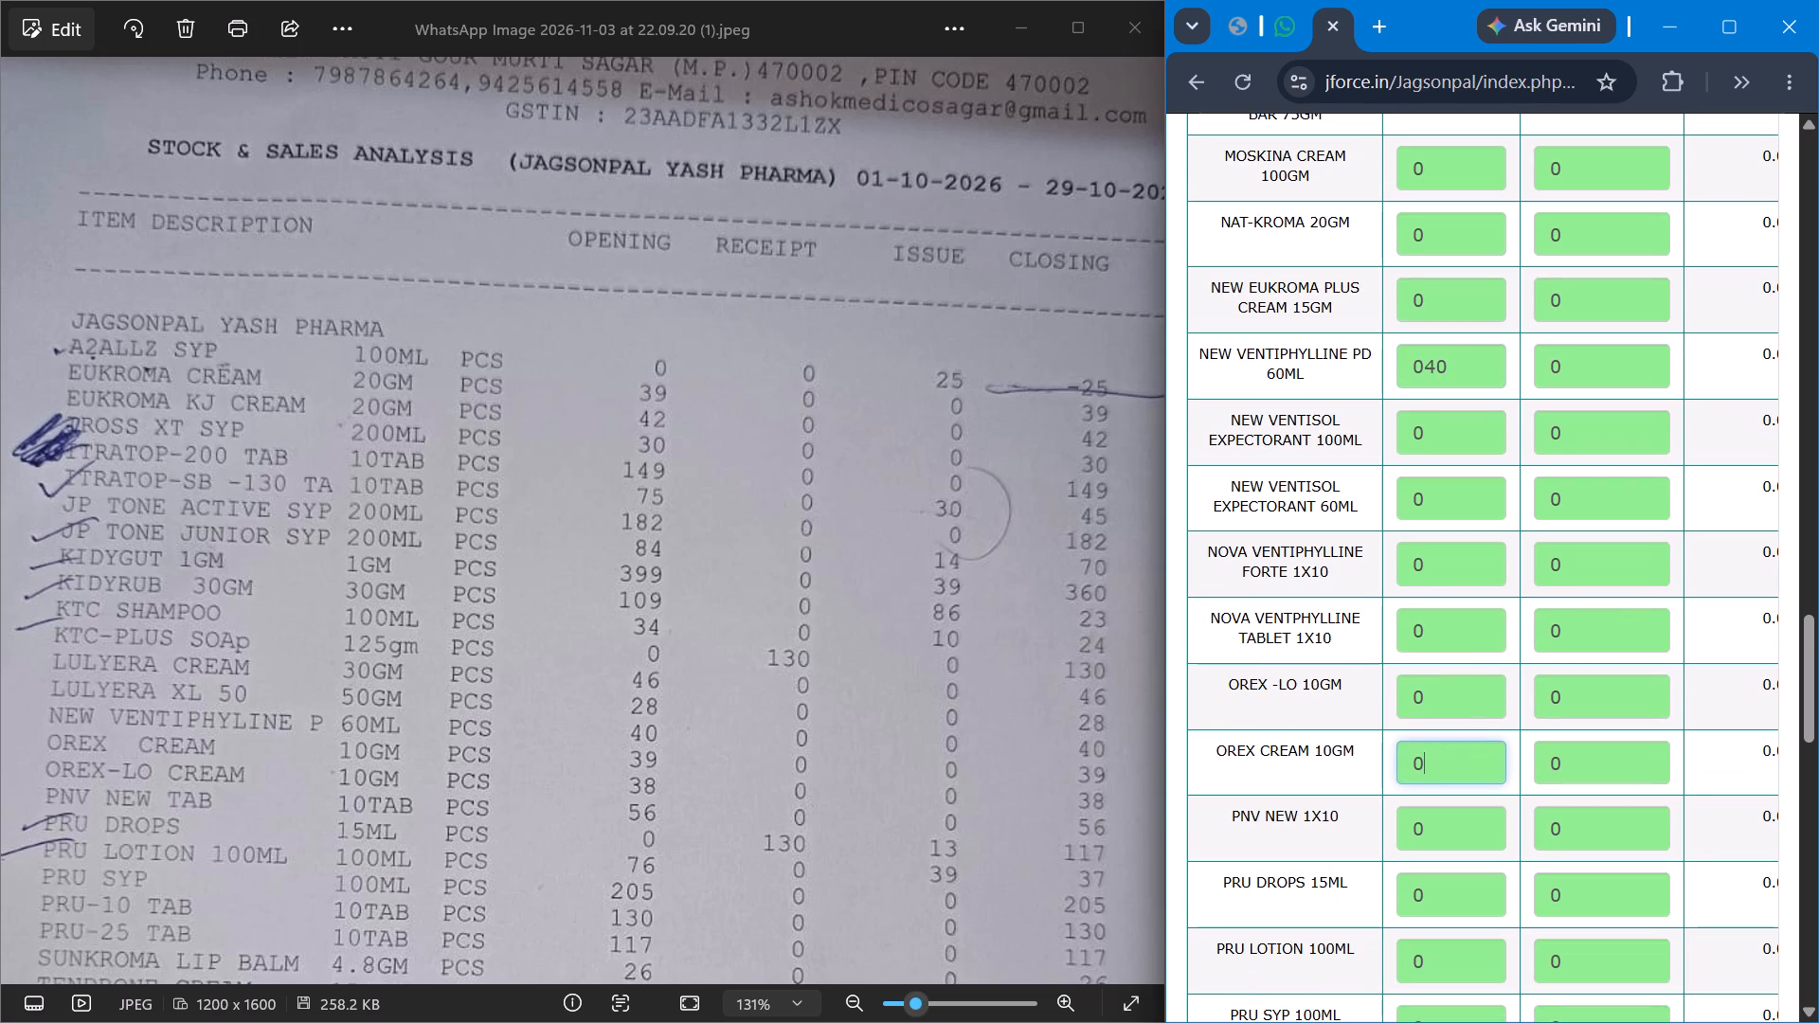
{"action": "type", "text": "39"}
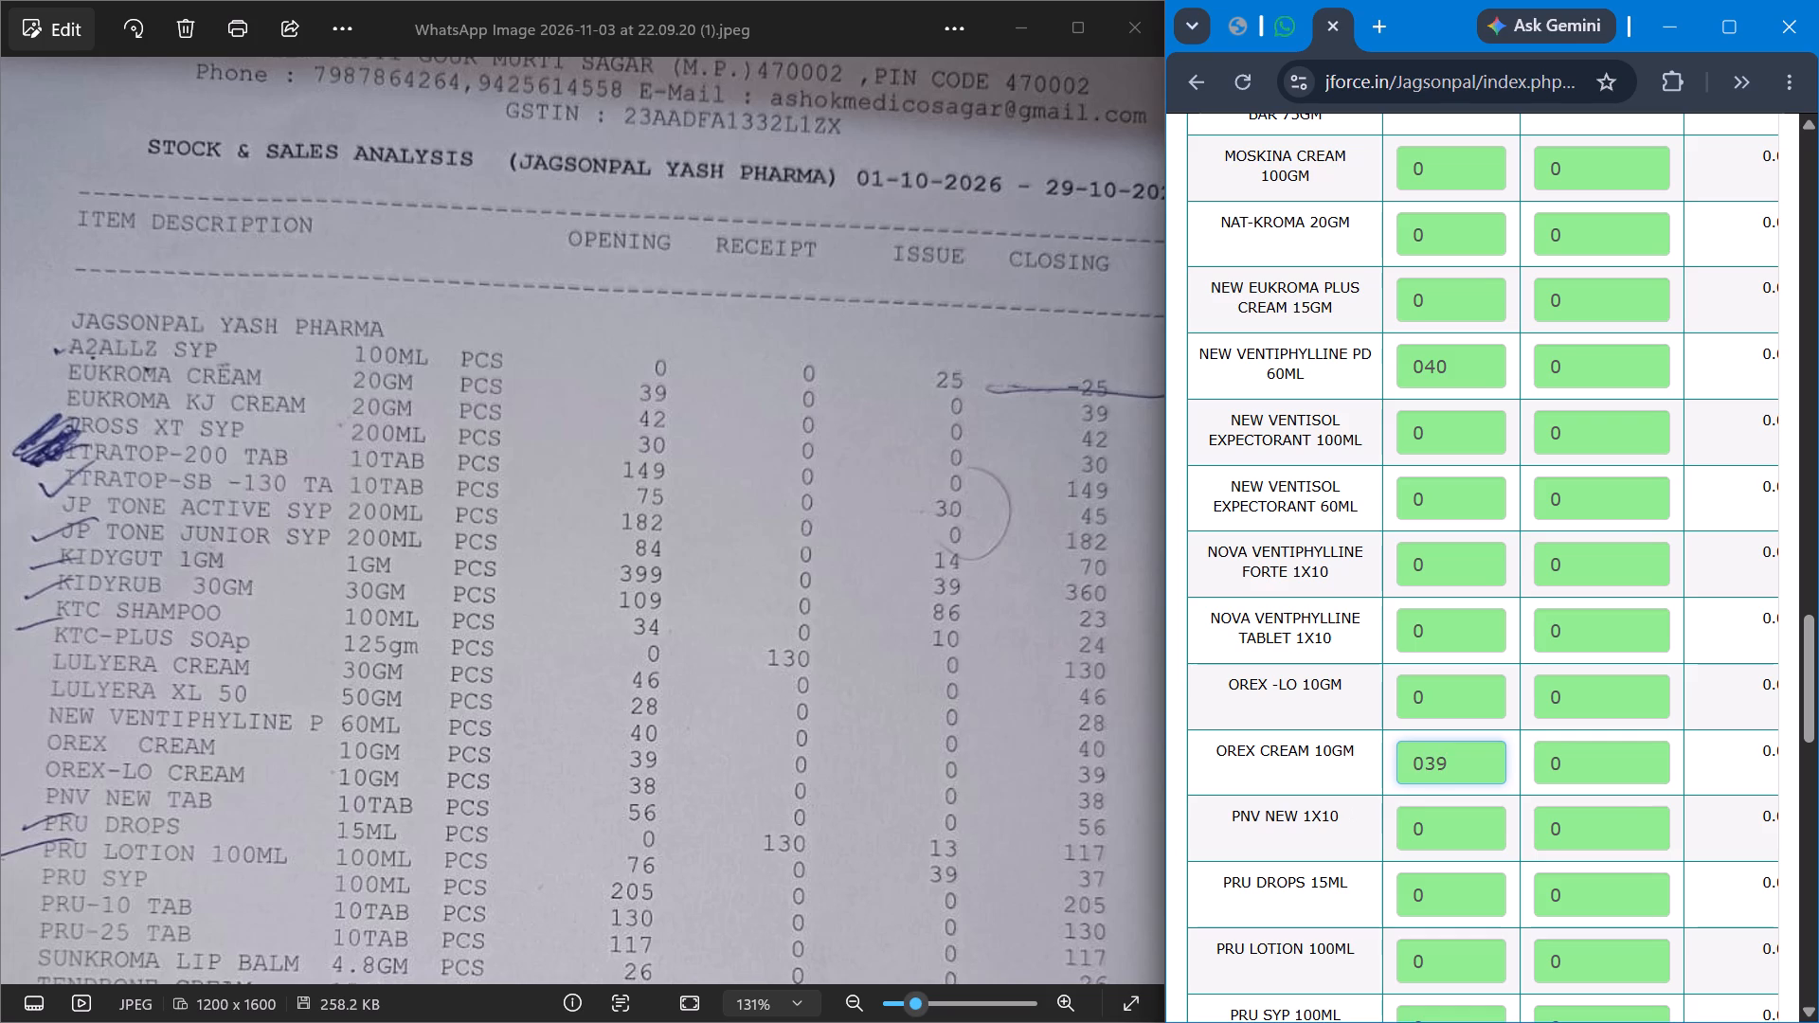
{"action": "left_click", "coordinate": [1454, 694]}
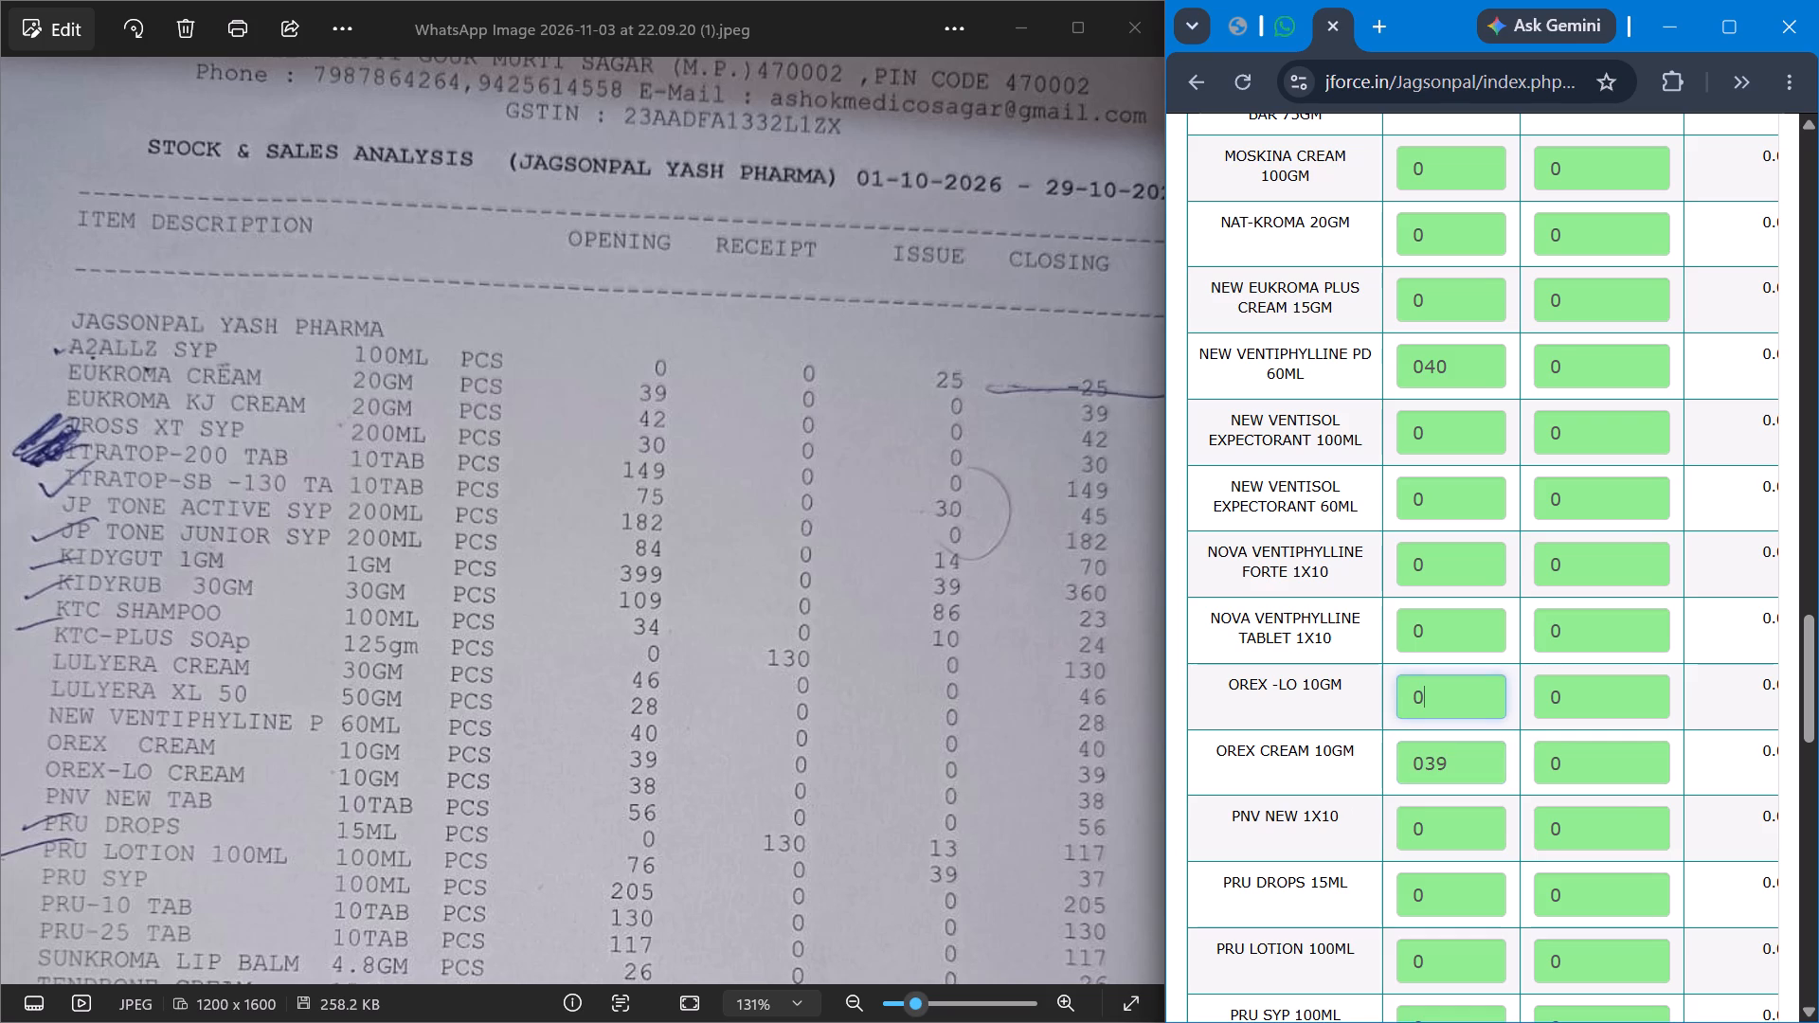
{"action": "type", "text": "38"}
Enter closing units of 56 for PNV NEW 1X10.
{"action": "scroll", "coordinate": [1246, 737], "scroll_direction": "down", "scroll_amount": 1}
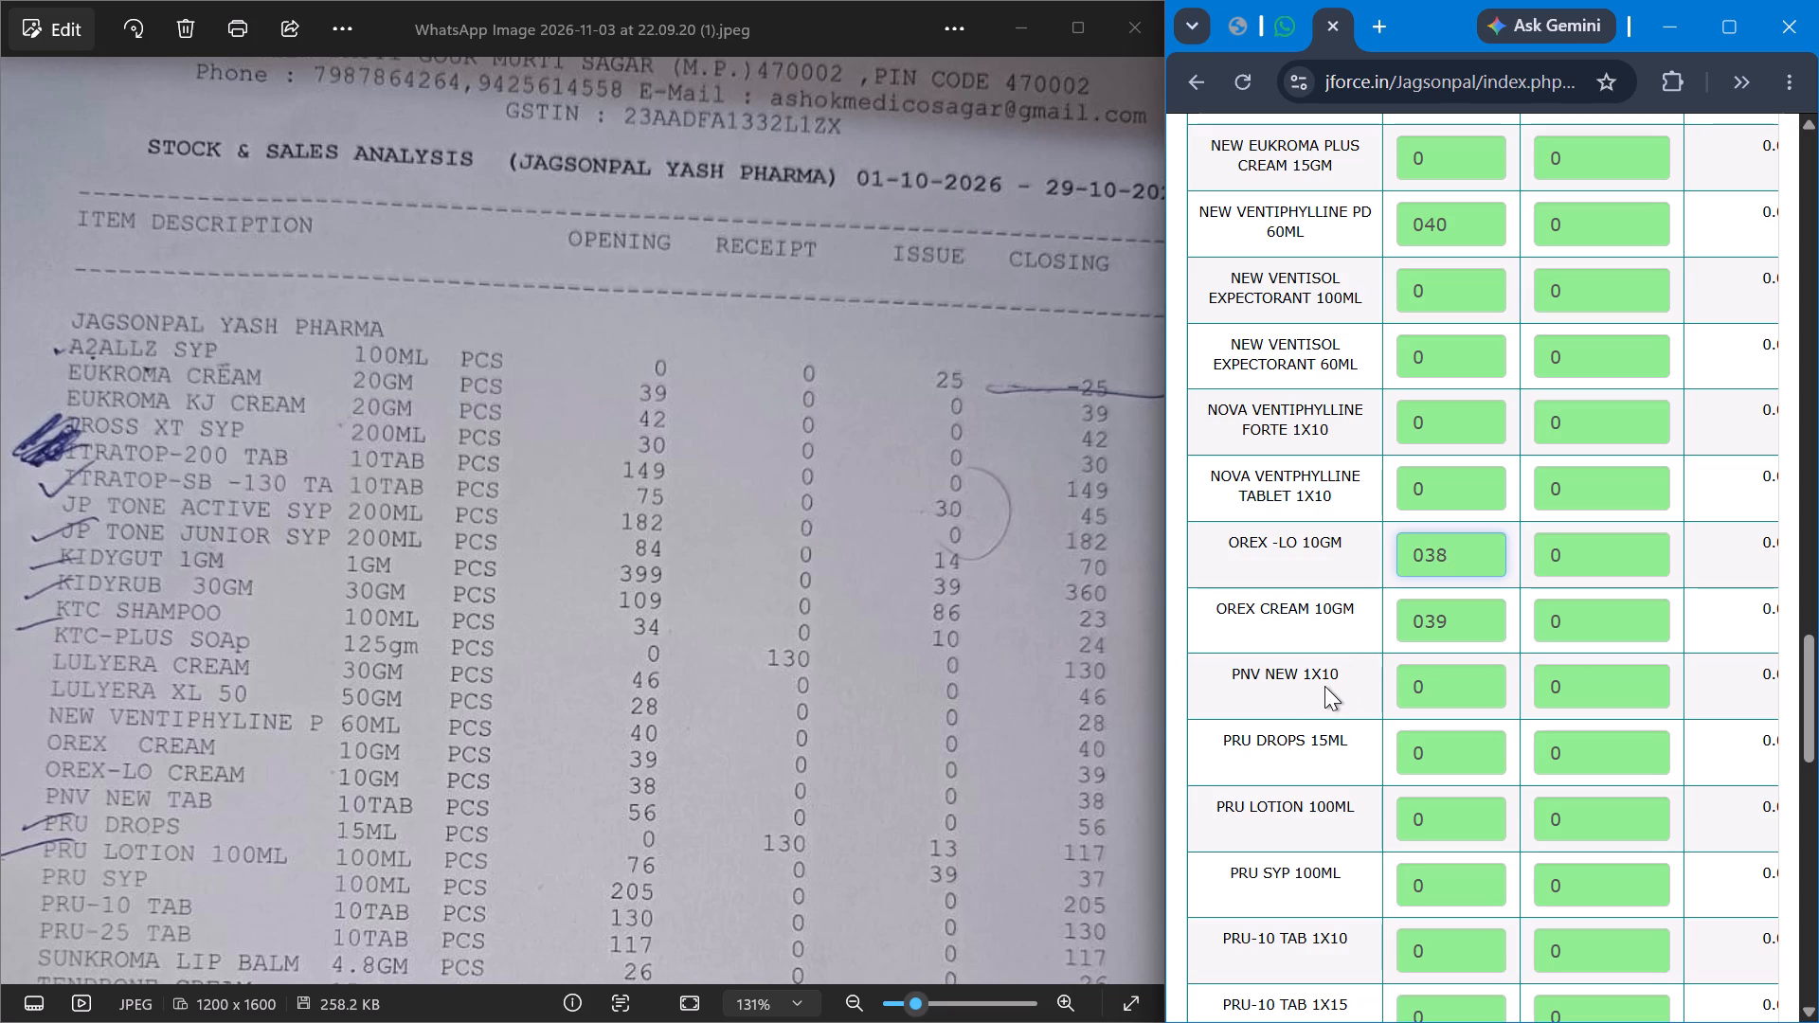
{"action": "left_click", "coordinate": [1462, 692]}
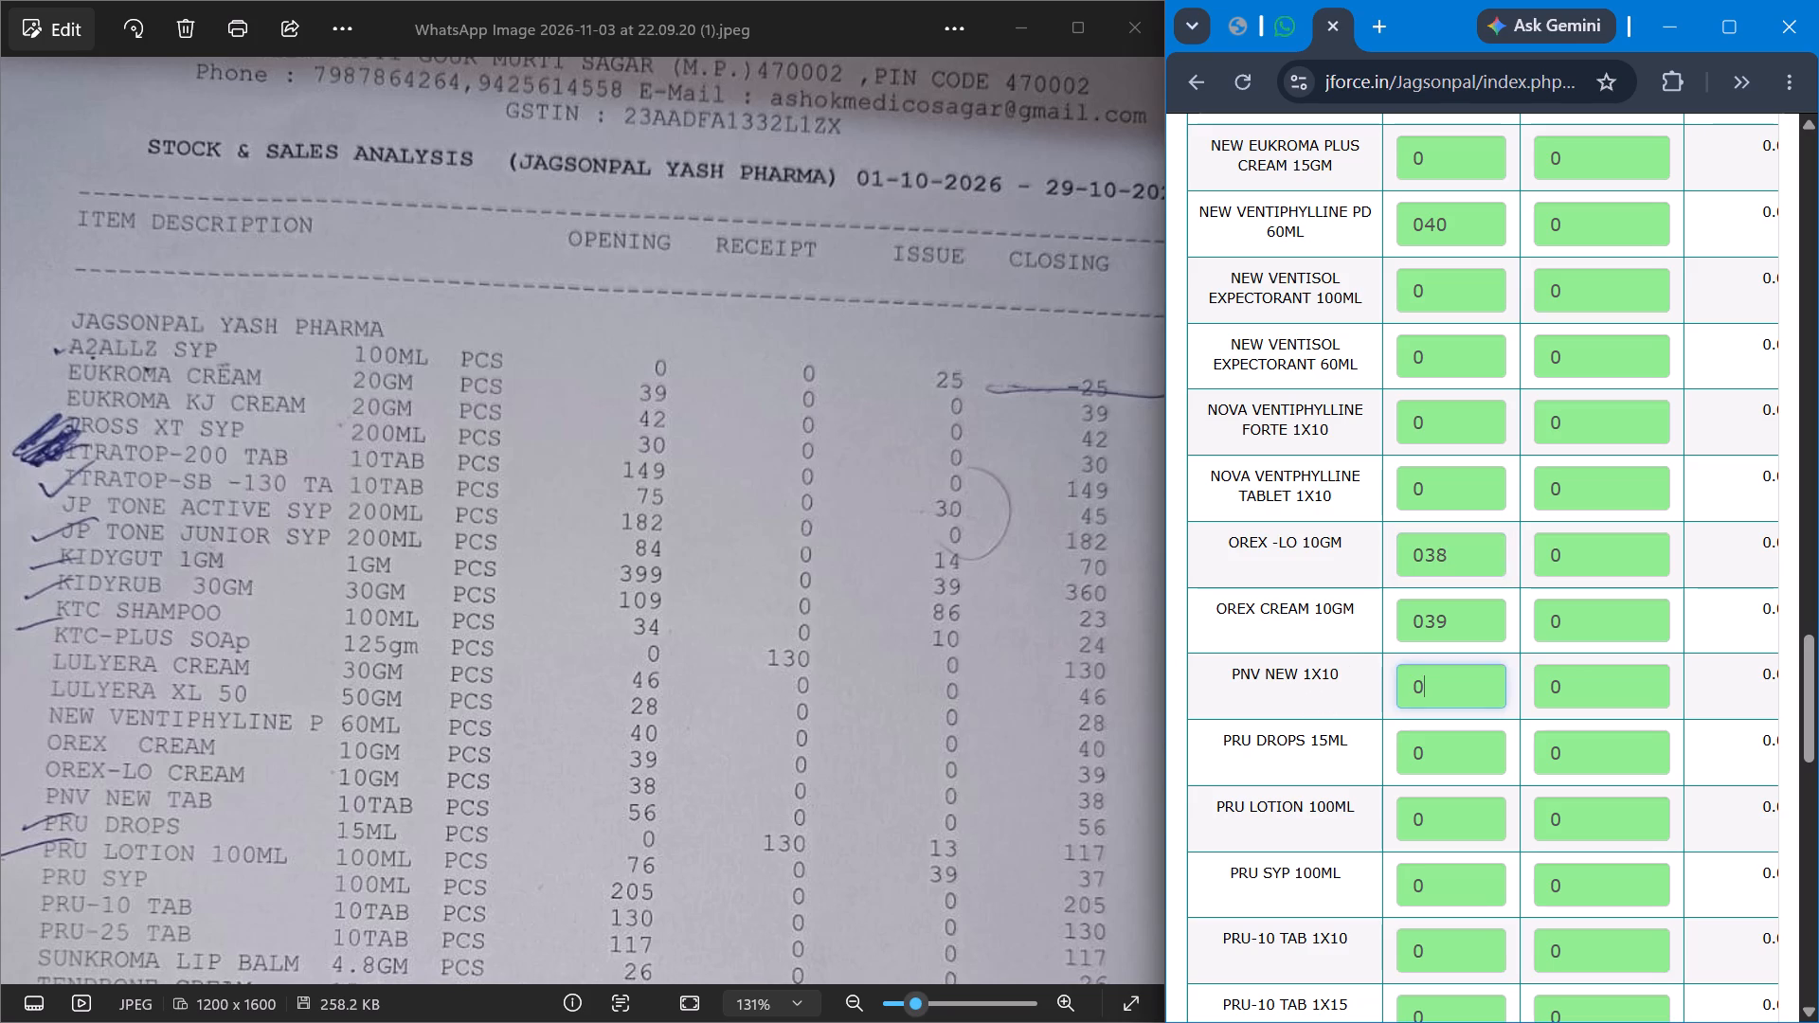
{"action": "key", "text": "5"}
{"action": "key", "text": "6"}
Enter closing units of 117 and secondary units of 13 for PRU DROPS 15ML.
{"action": "left_click", "coordinate": [1439, 755]}
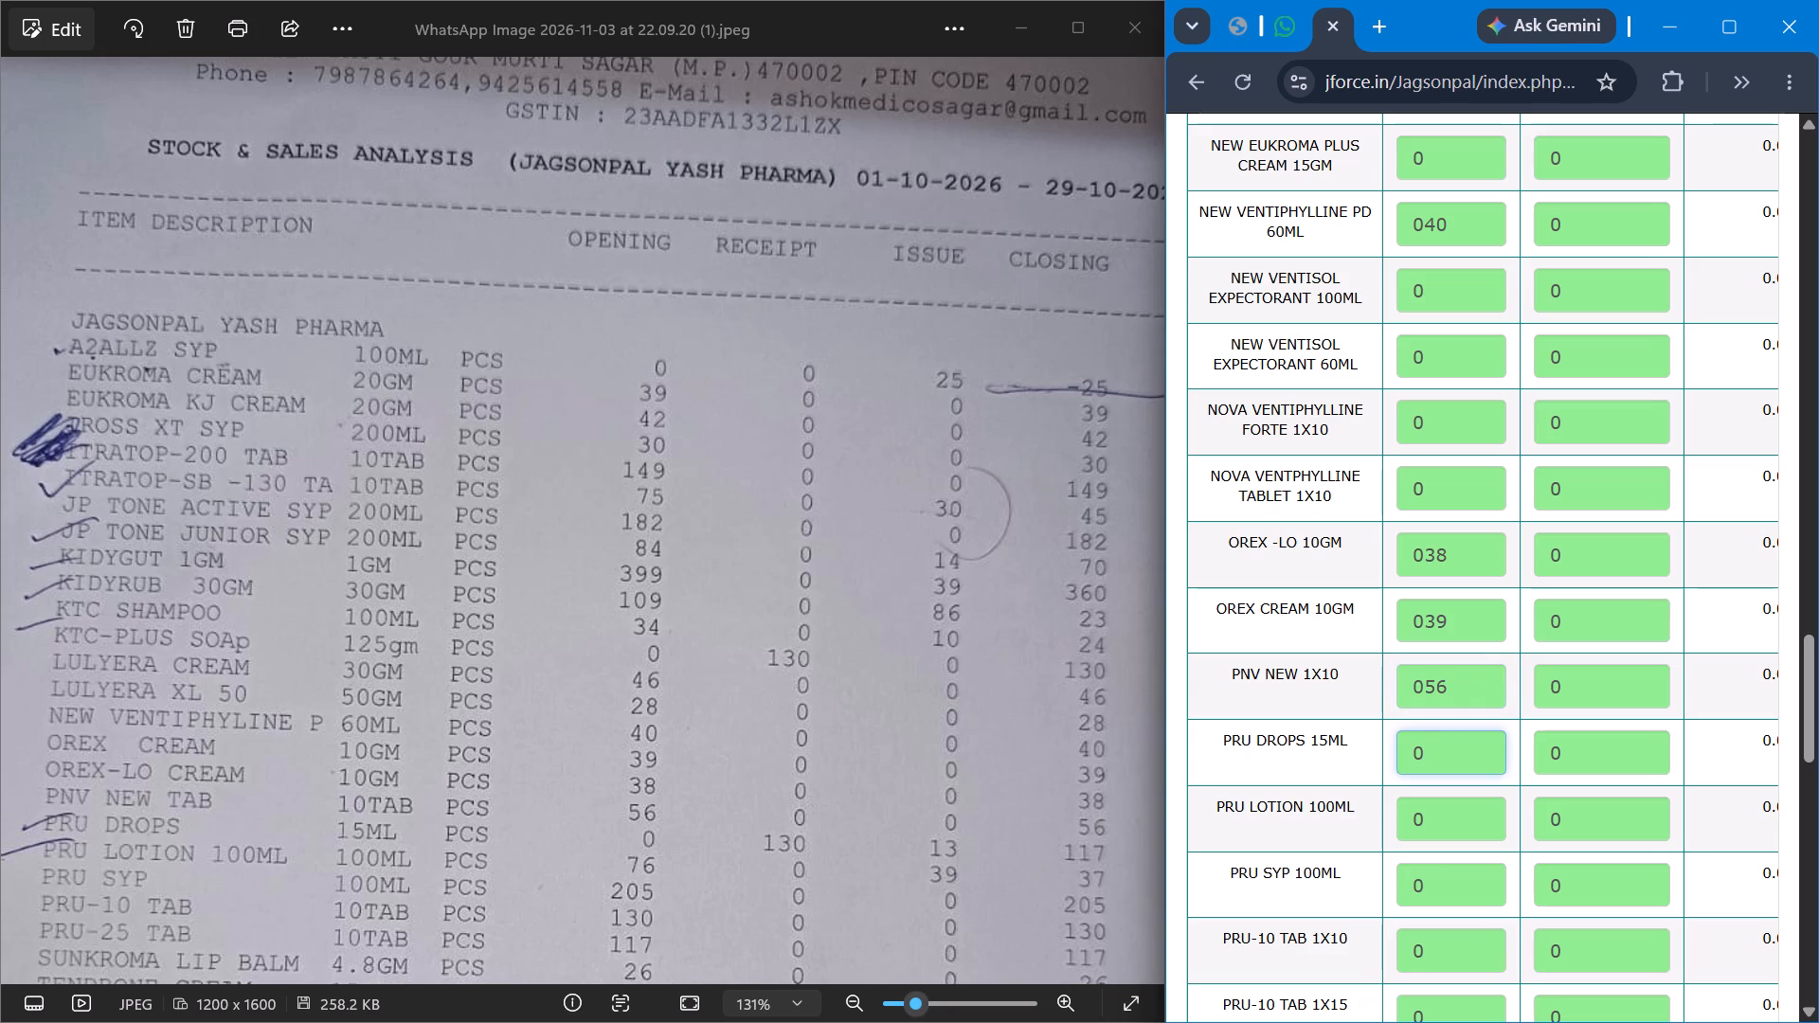
{"action": "type", "text": "117"}
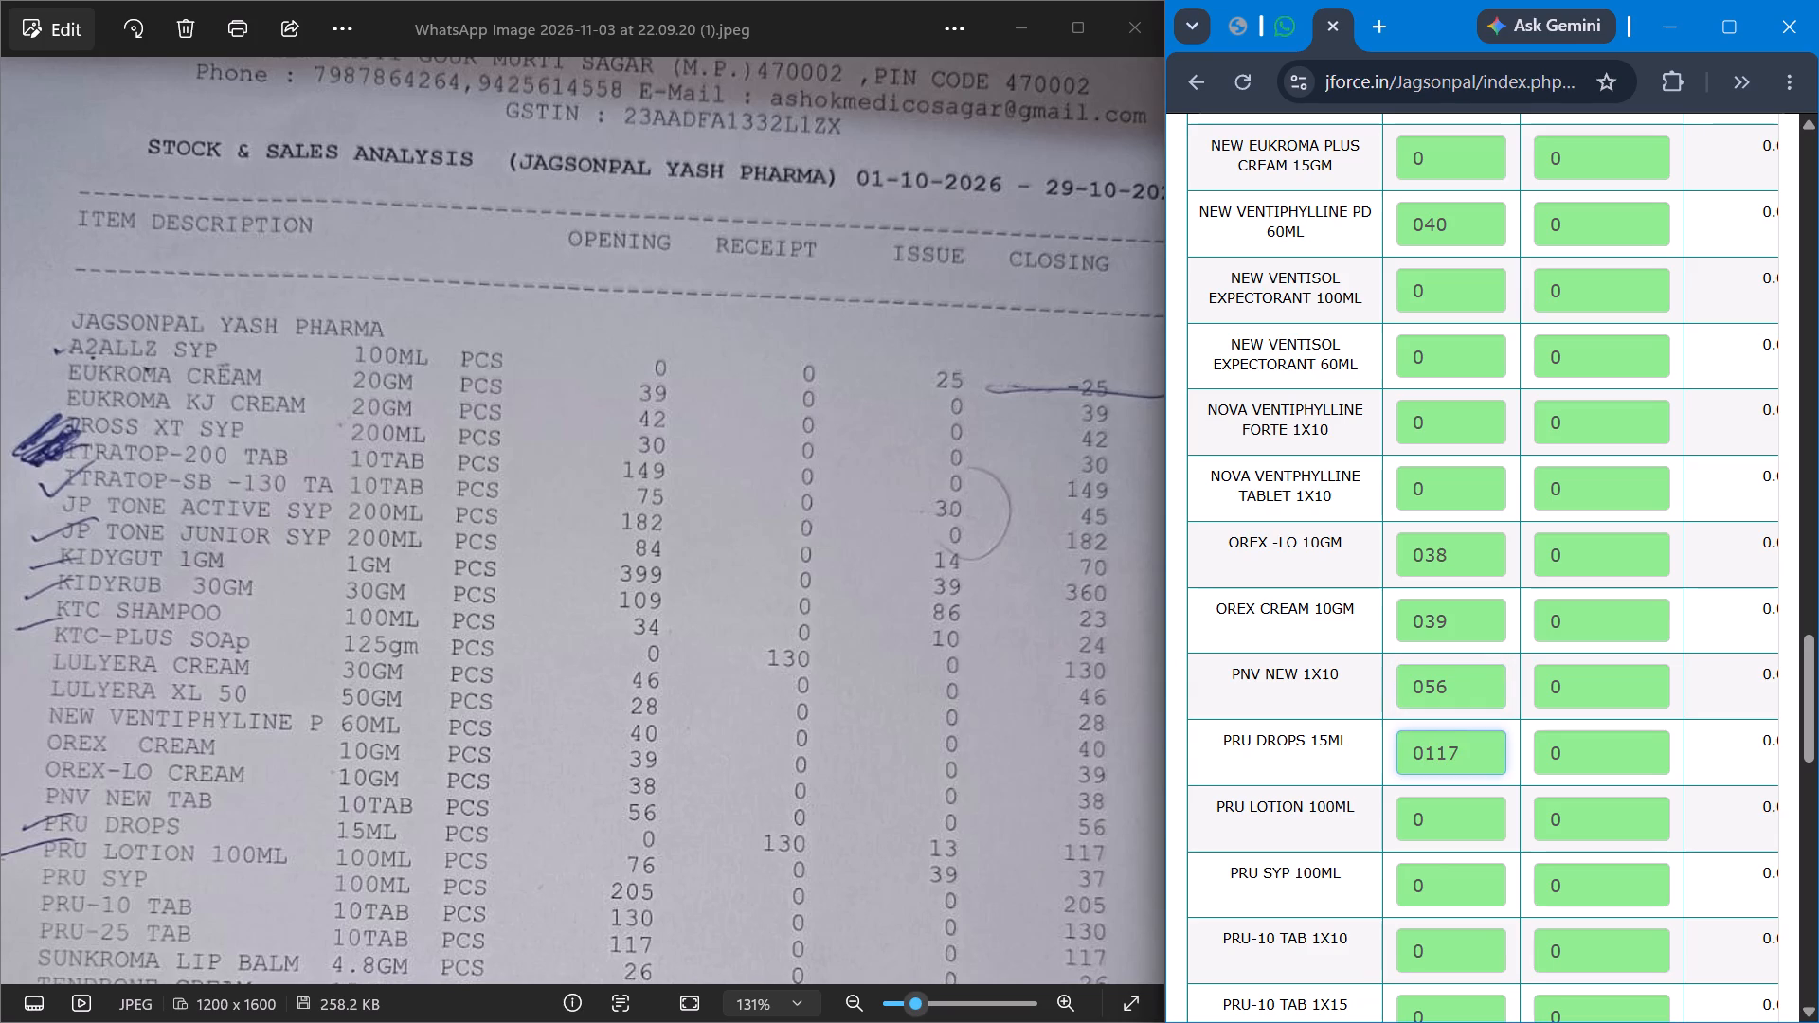
{"action": "left_click", "coordinate": [1591, 745]}
{"action": "type", "text": "113"}
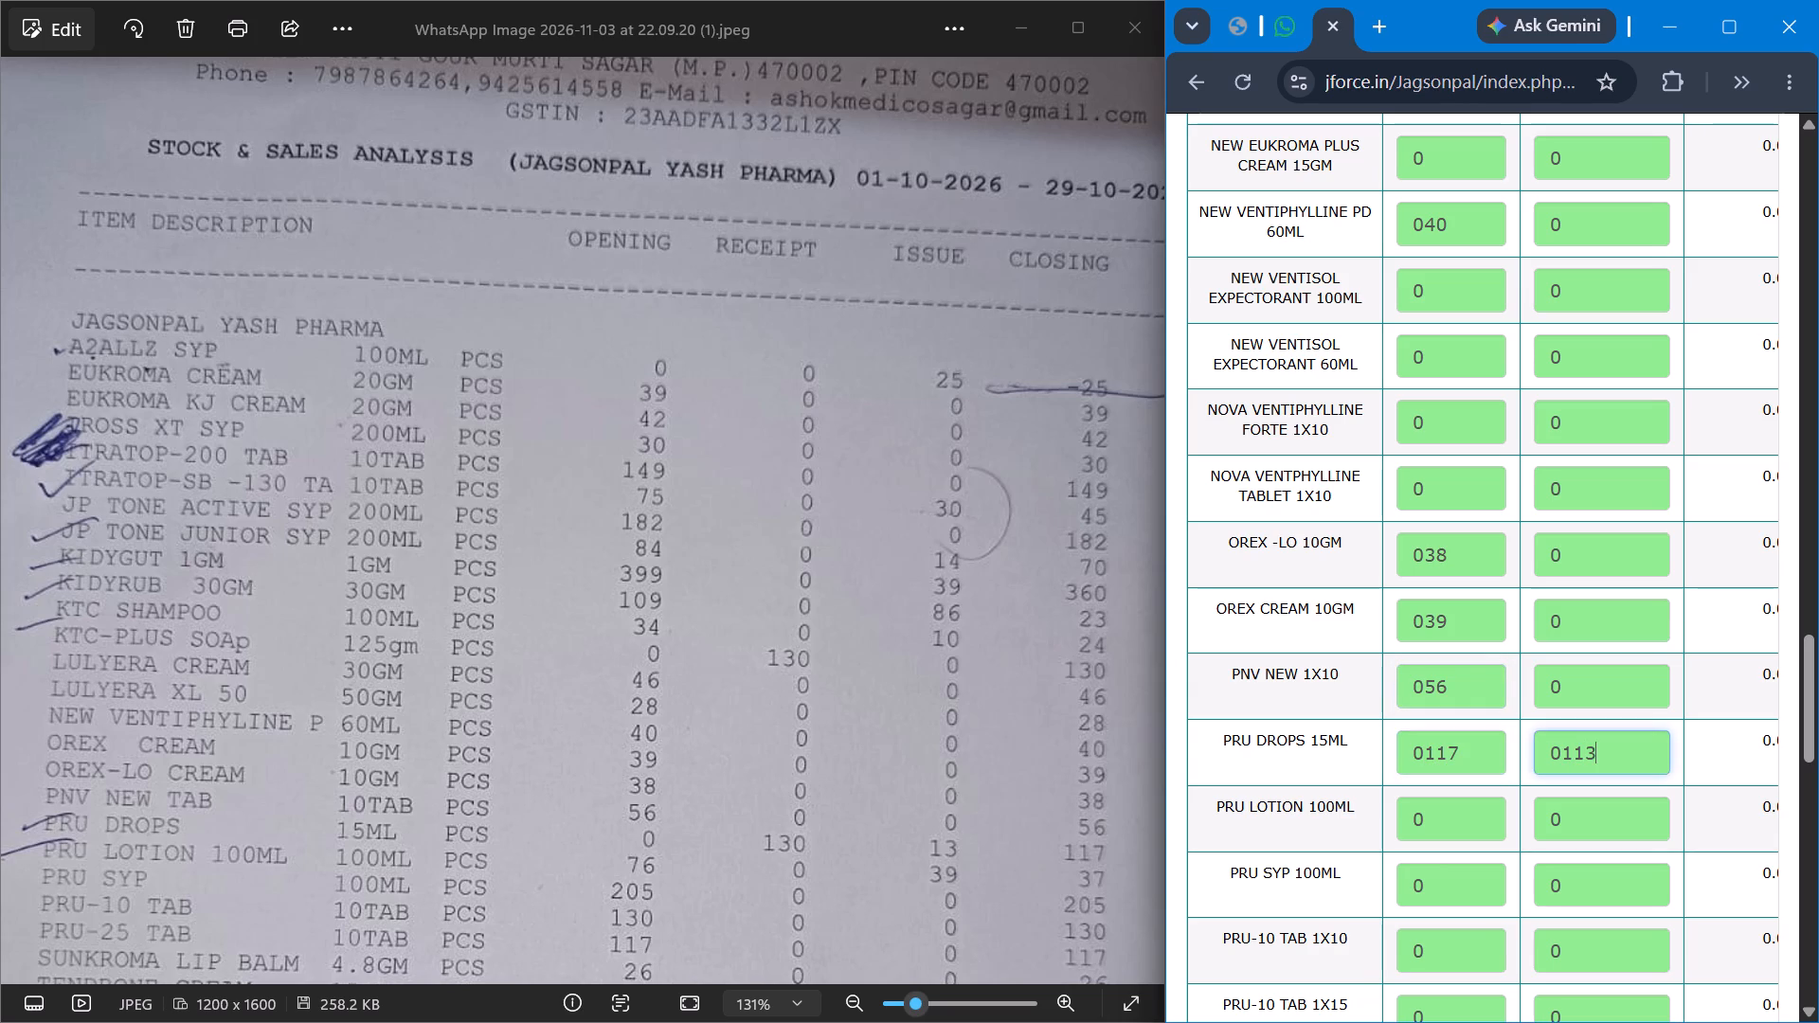
{"action": "key", "text": "BackSpace"}
{"action": "key", "text": "BackSpace"}
{"action": "key", "text": "3"}
Enter closing units of 37 and secondary units of 39 for PRU LOTION 100ML.
{"action": "scroll", "coordinate": [1326, 835], "scroll_direction": "down", "scroll_amount": 1}
{"action": "left_click", "coordinate": [1478, 750]}
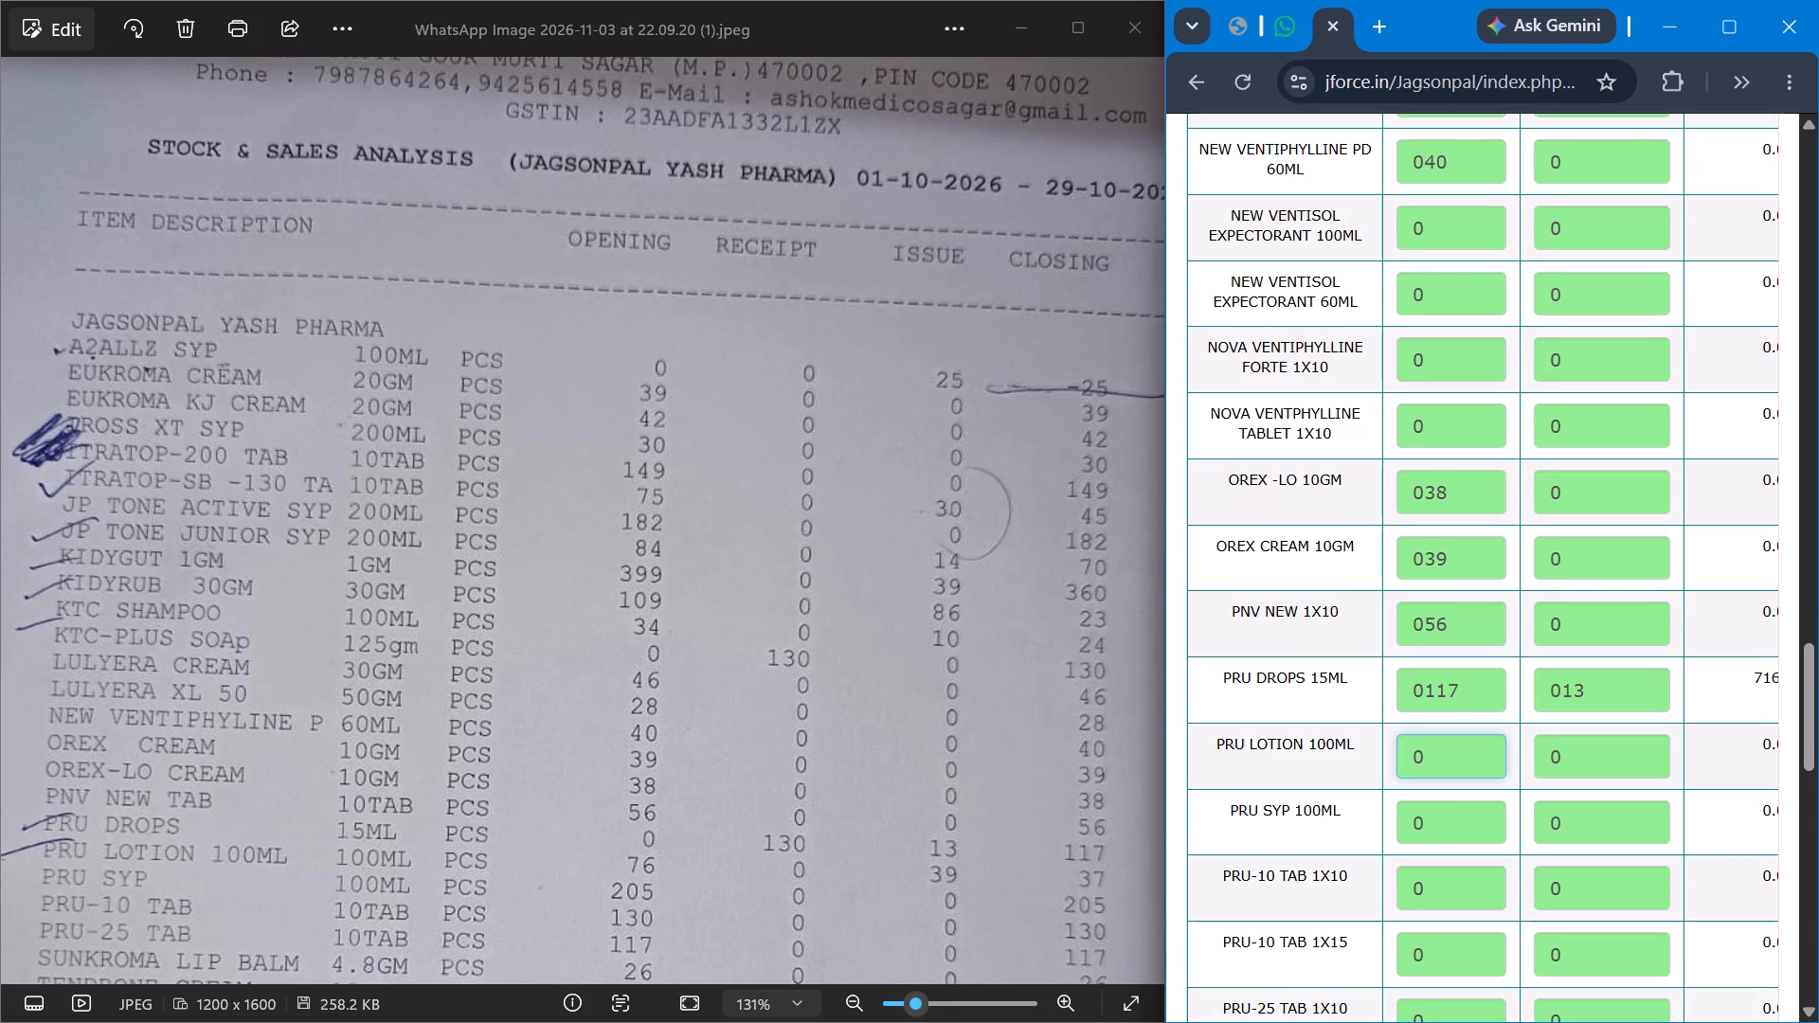
{"action": "type", "text": "37"}
{"action": "left_click", "coordinate": [1589, 750]}
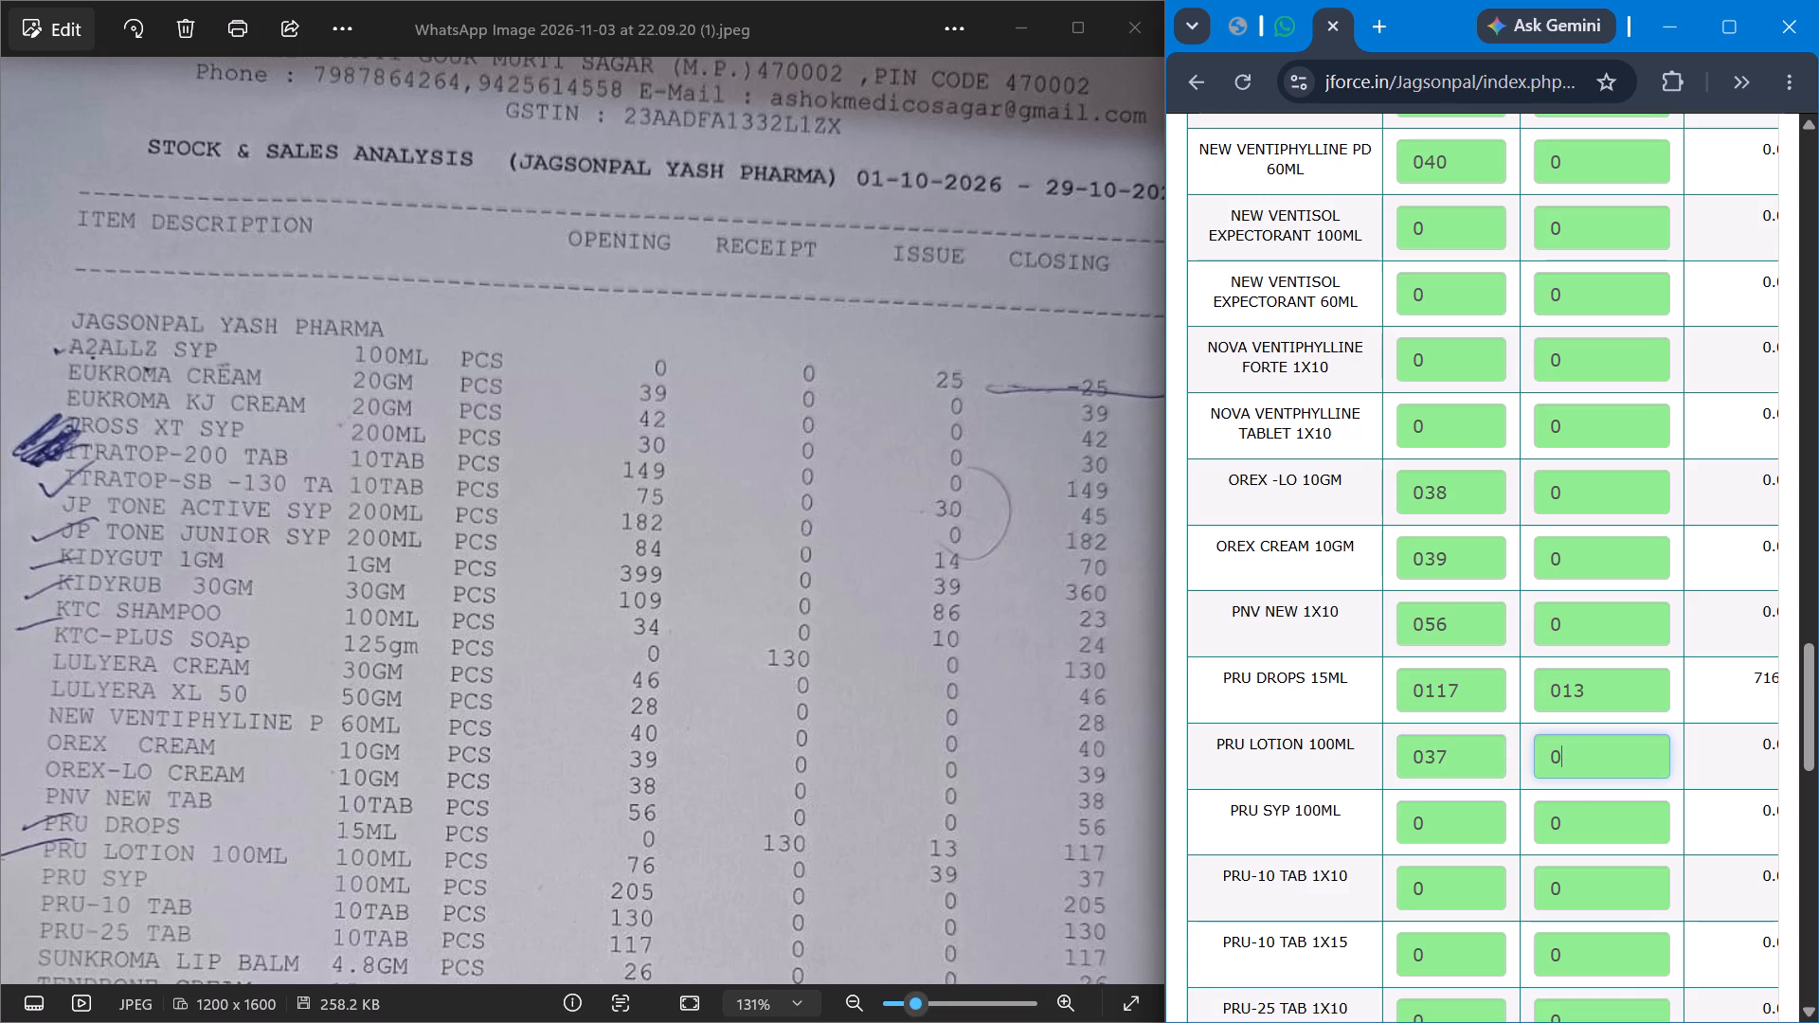
{"action": "type", "text": "39"}
Enter closing units of 205 for PRU SYP 100ML.
{"action": "scroll", "coordinate": [1471, 809], "scroll_direction": "down", "scroll_amount": 1}
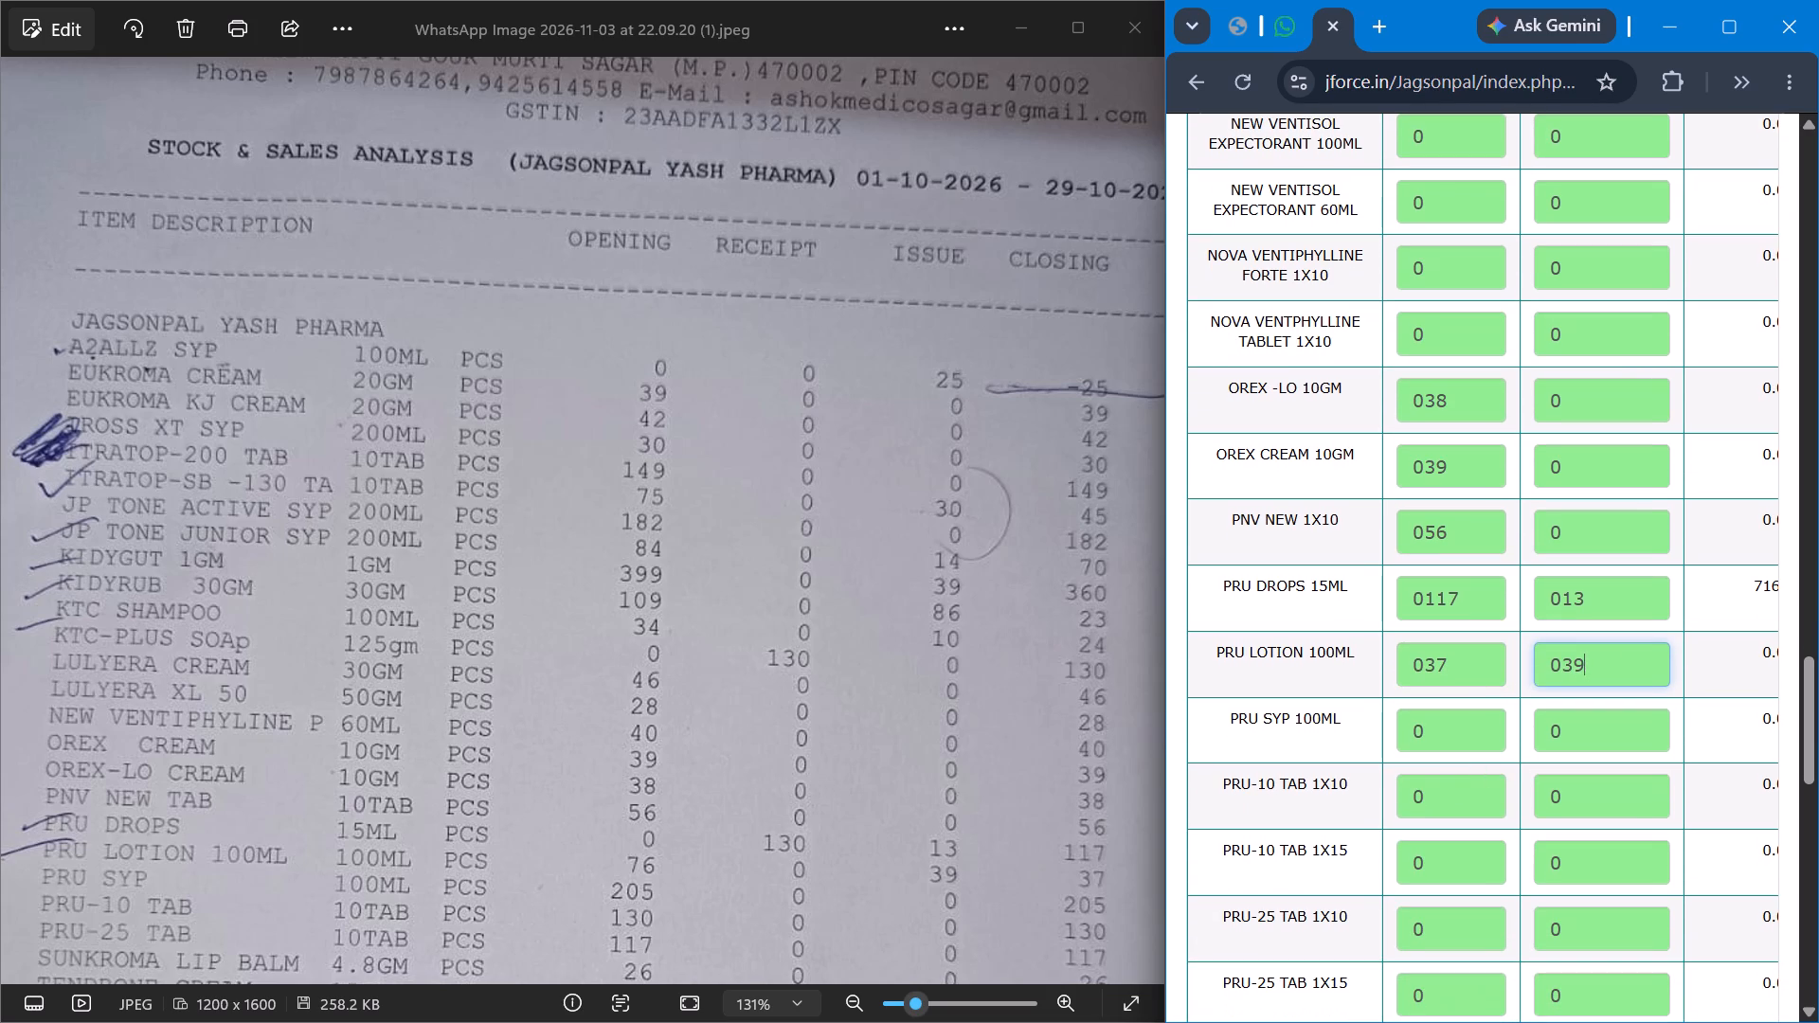
{"action": "left_click", "coordinate": [1453, 732]}
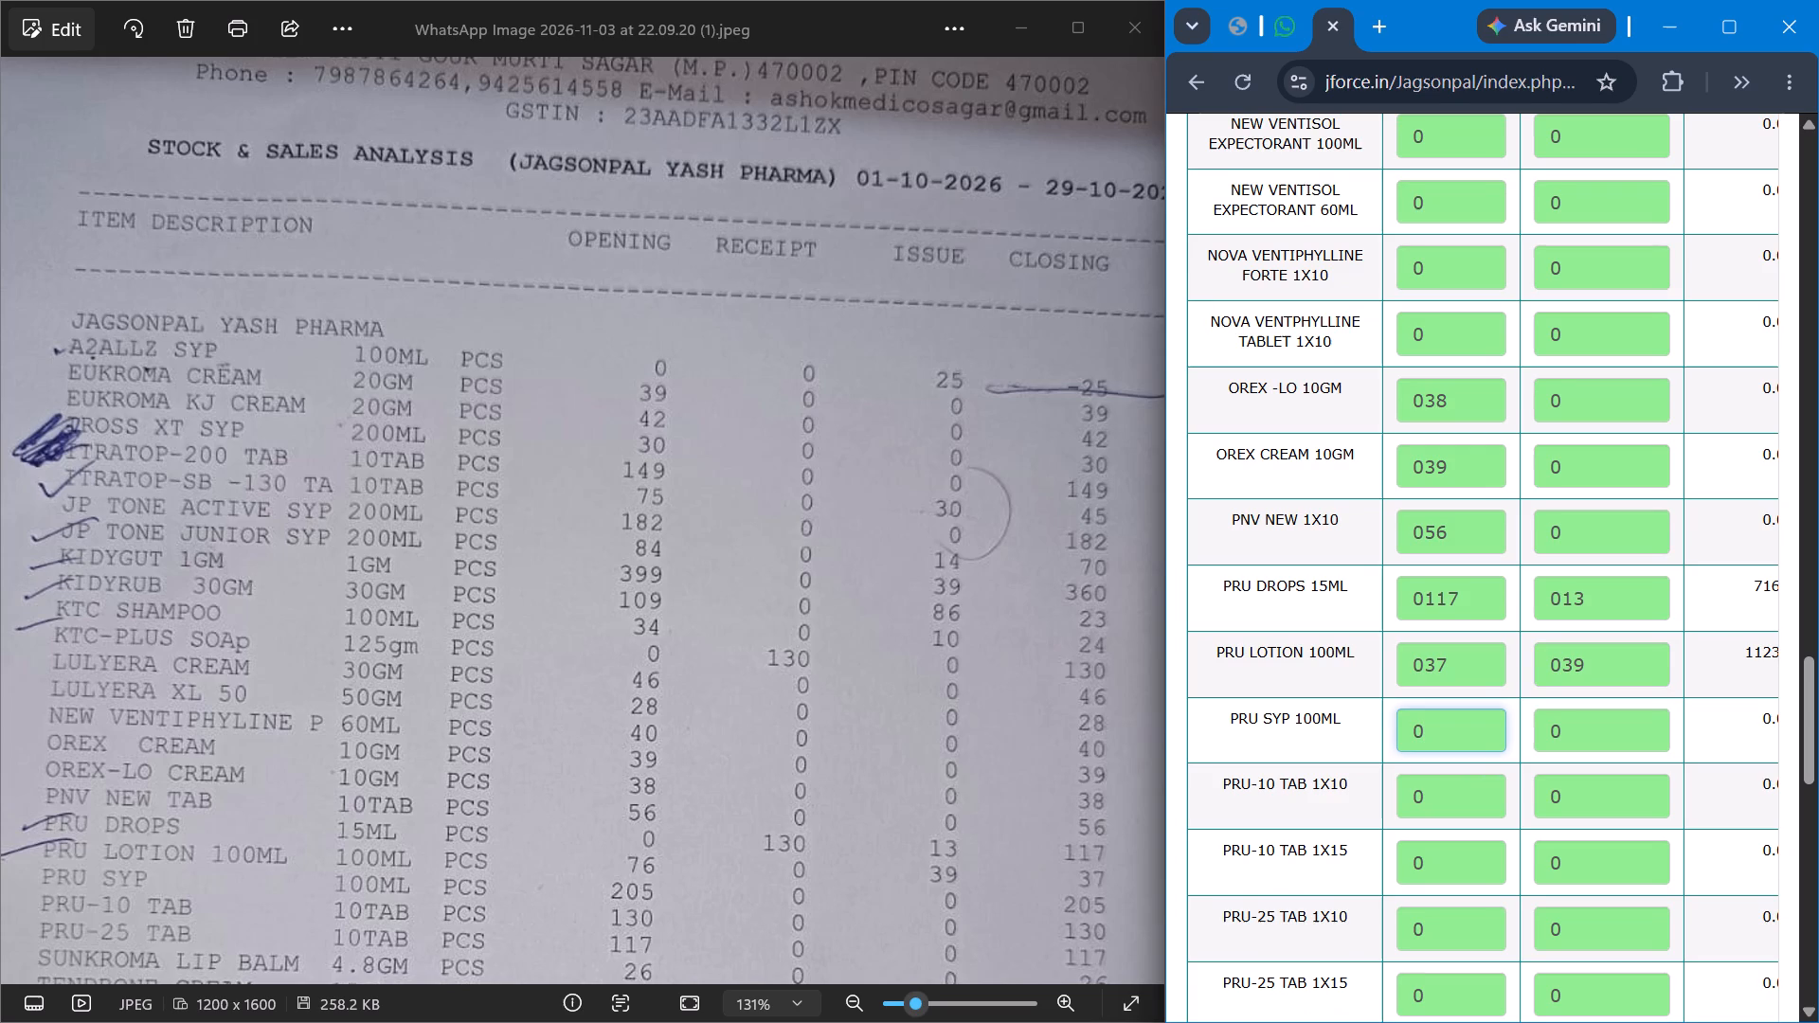
{"action": "type", "text": "205"}
Enter closing units of 130 for PRU-10 TAB 1X10, bringing the rest of the stock sheet photo into view.
{"action": "scroll", "coordinate": [1295, 789], "scroll_direction": "down", "scroll_amount": 1}
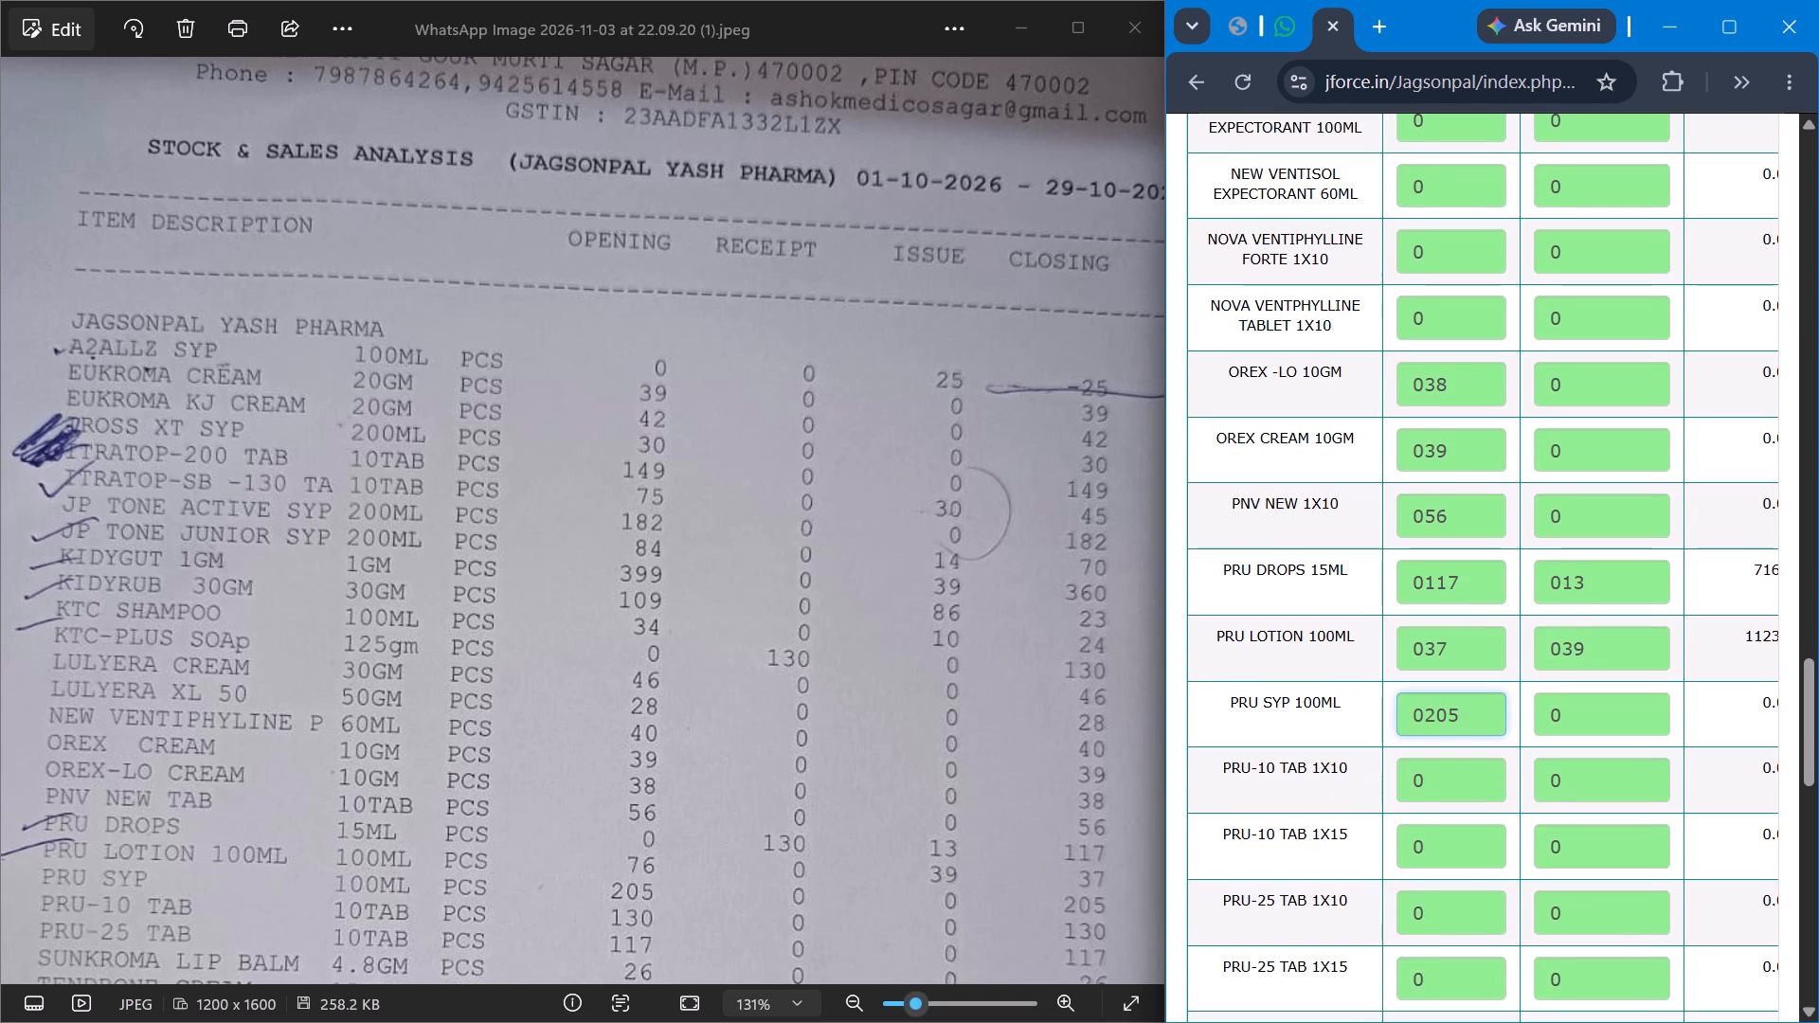
{"action": "left_click", "coordinate": [1466, 769]}
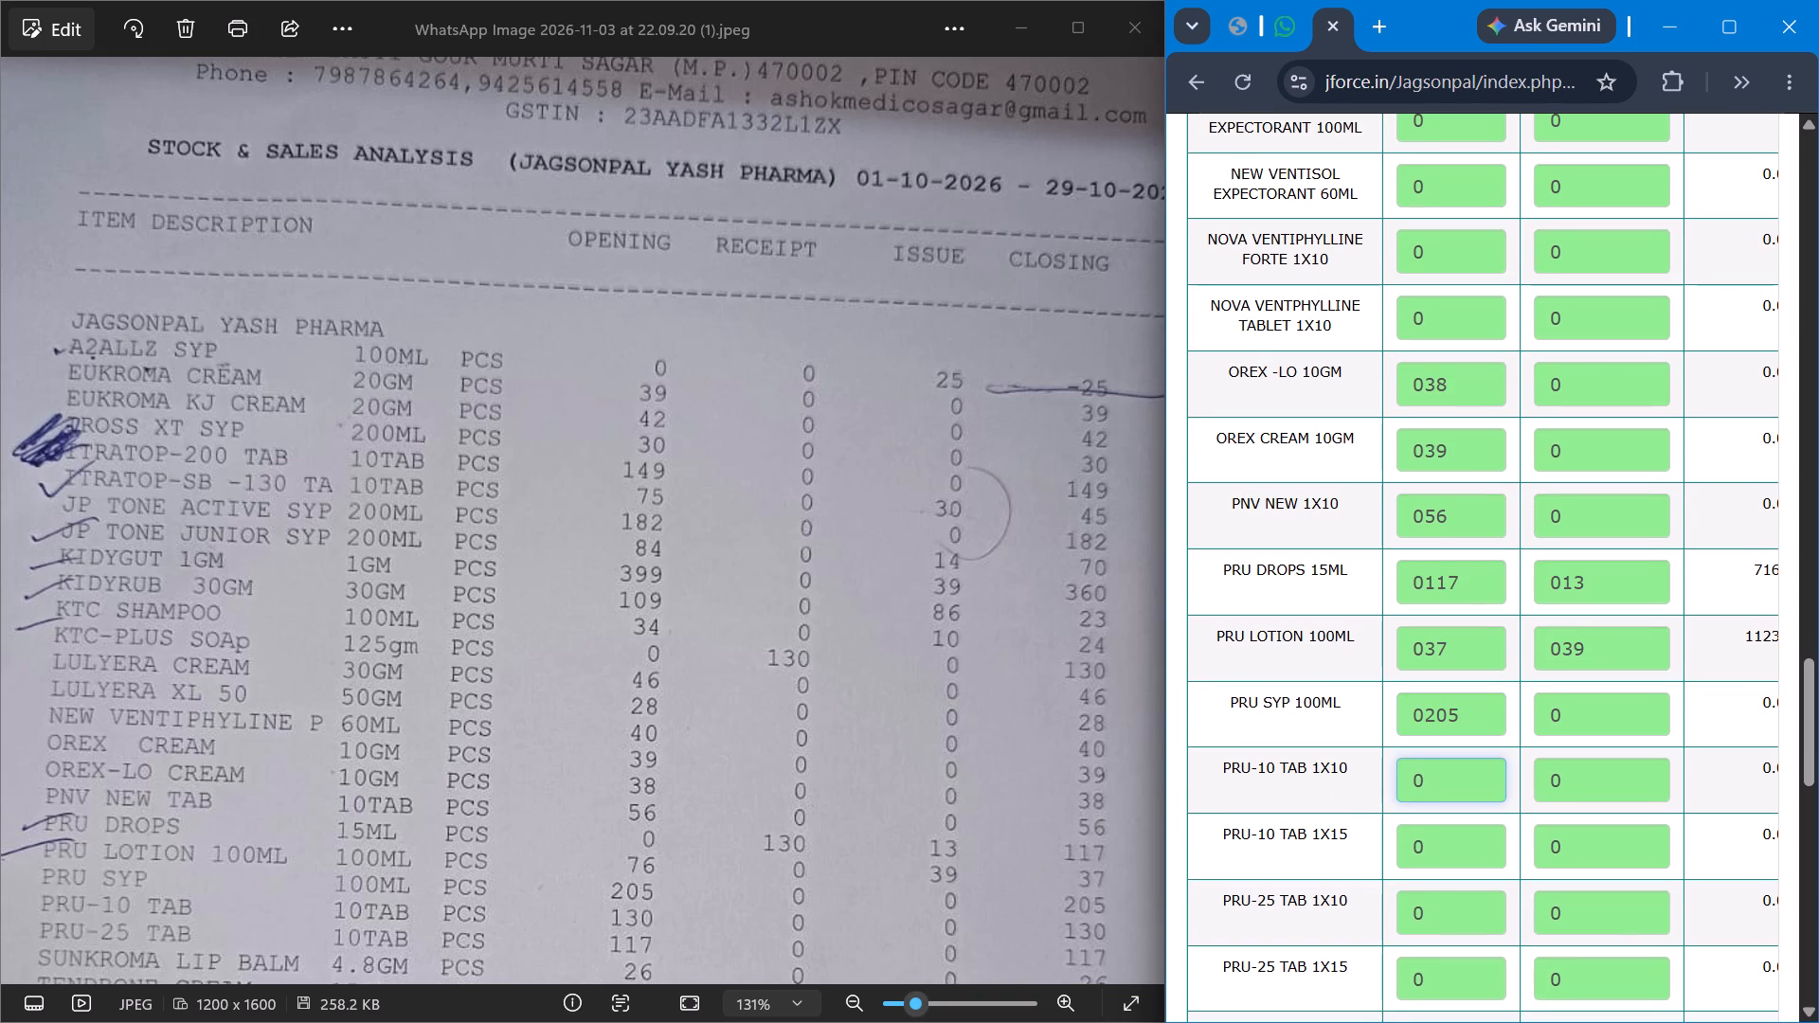
{"action": "left_click_drag", "start_coordinate": [778, 741], "coordinate": [783, 480]}
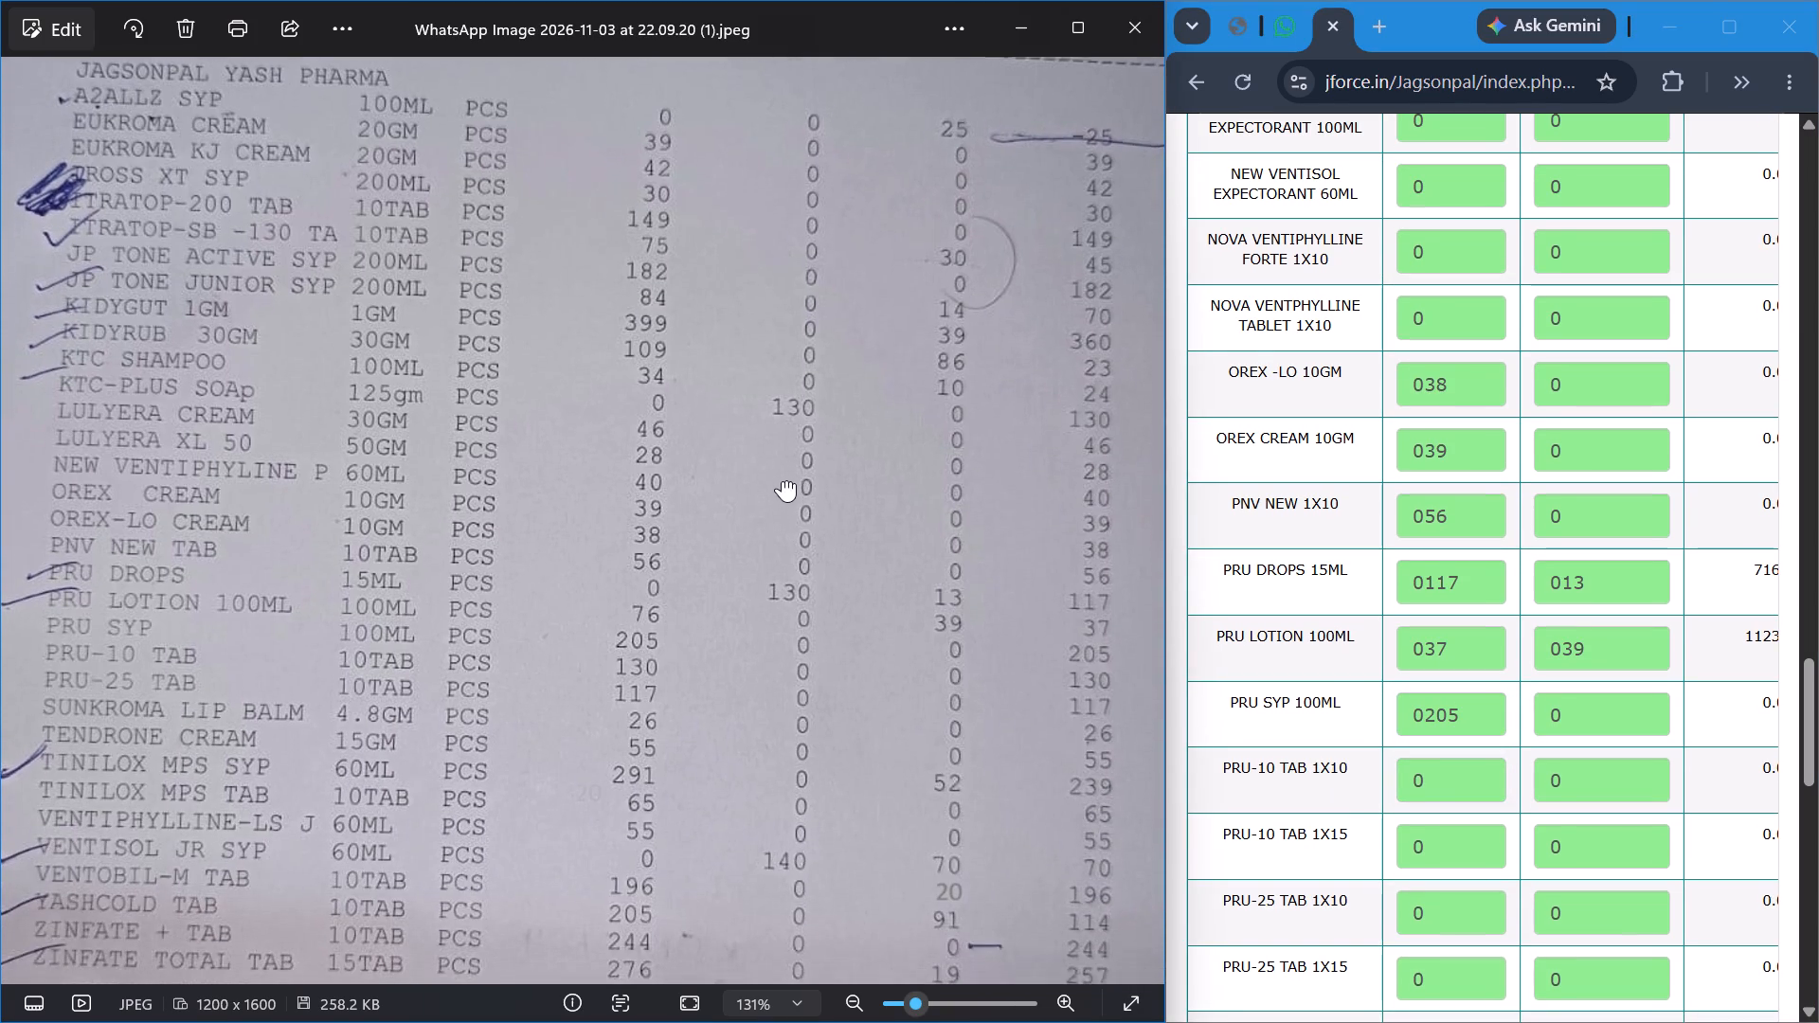
{"action": "left_click_drag", "start_coordinate": [783, 480], "coordinate": [783, 467]}
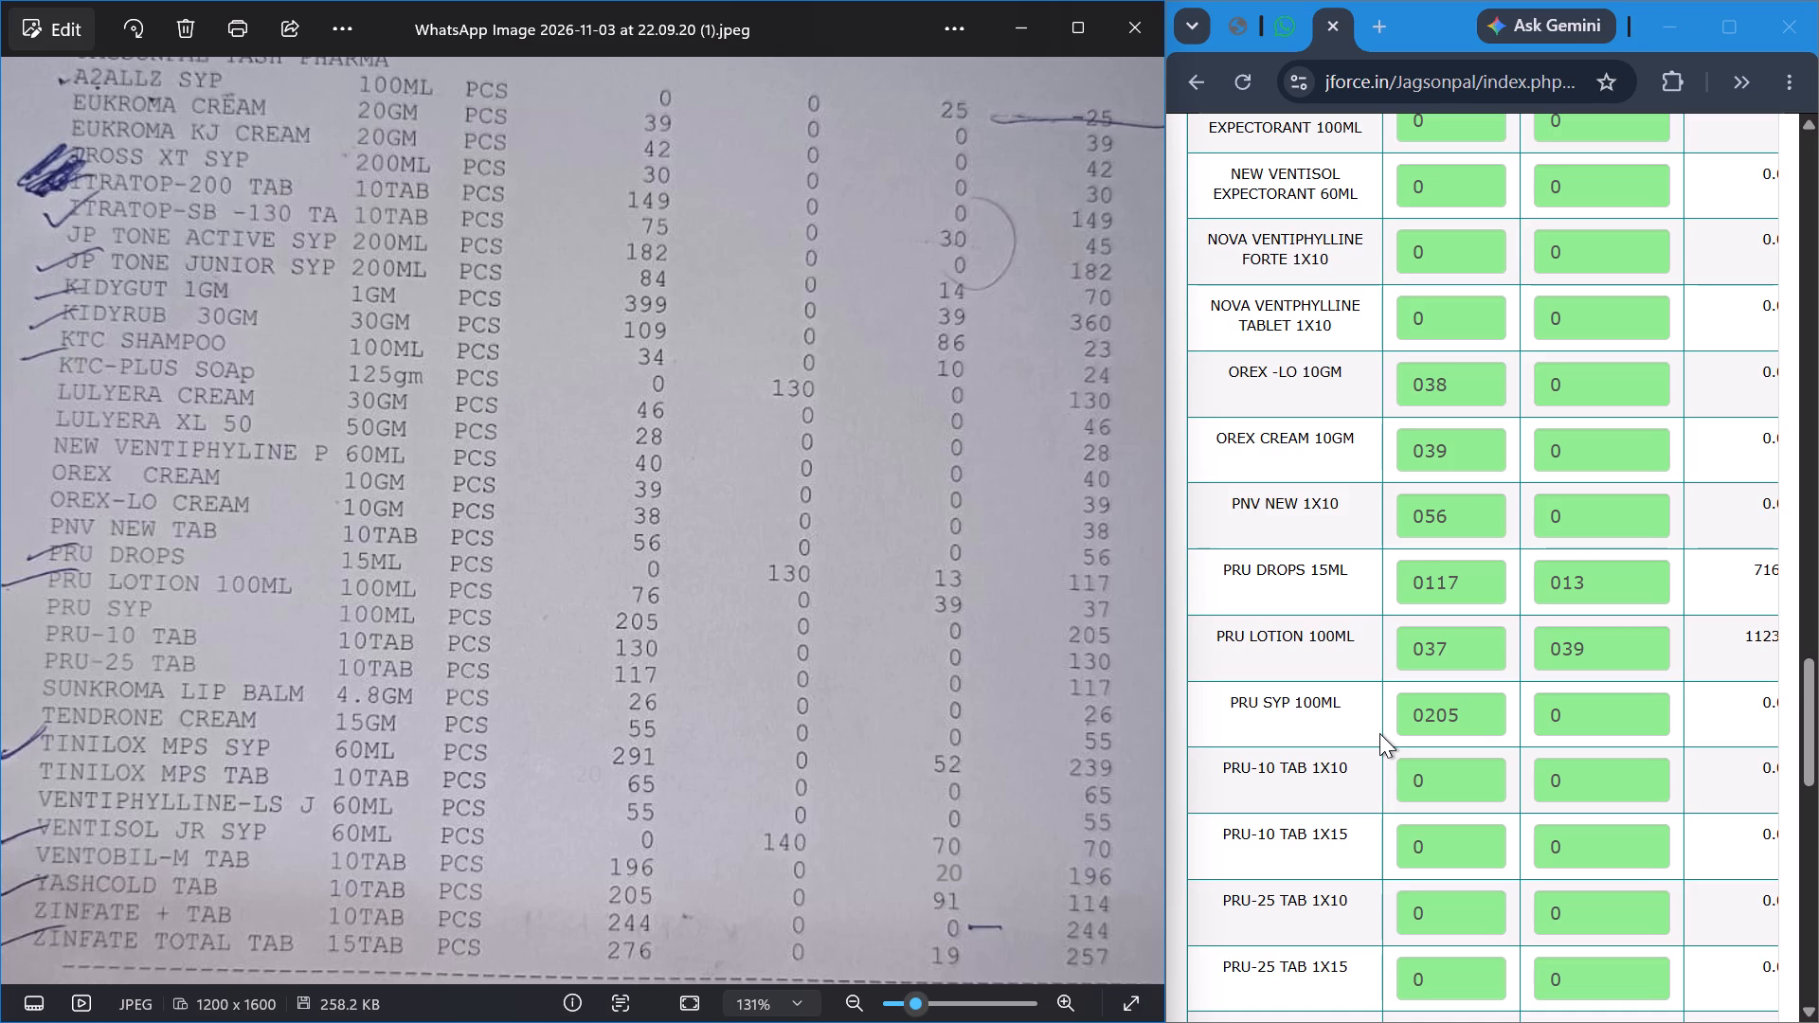
{"action": "double_click", "coordinate": [1470, 783]}
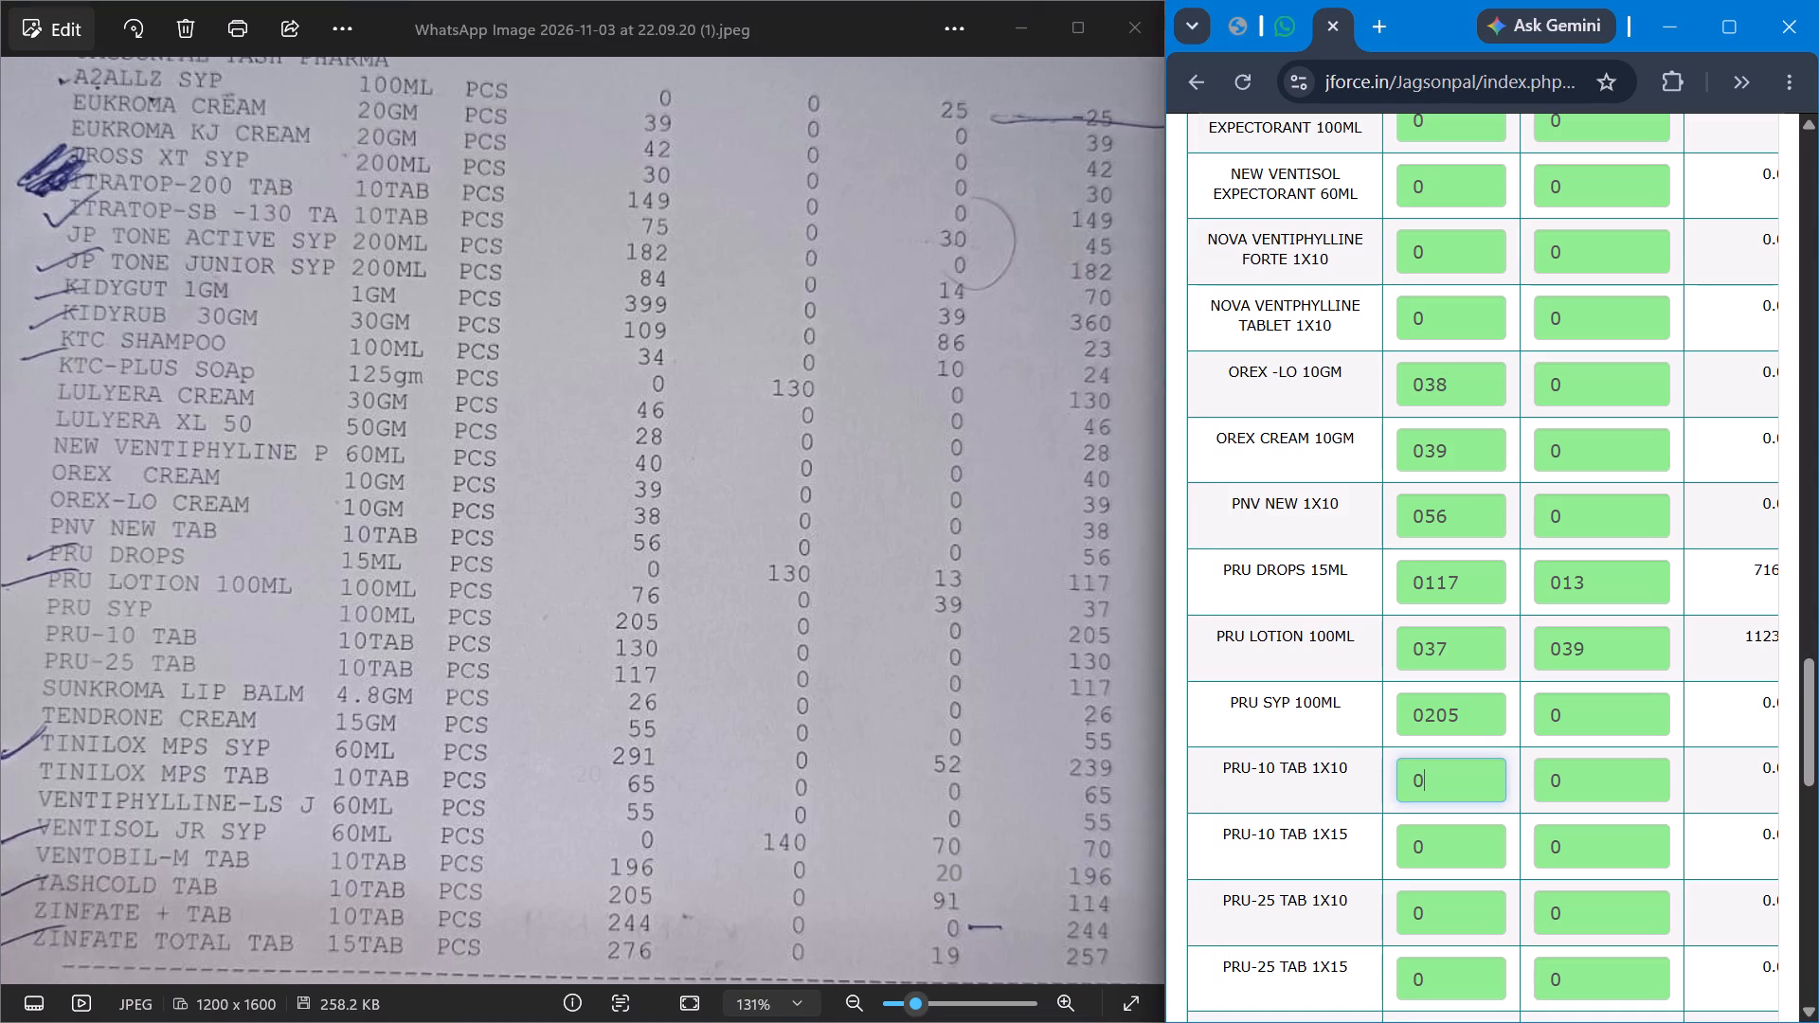
{"action": "type", "text": "130"}
Enter closing units of 117 for PRU-25 TAB 1X10.
{"action": "scroll", "coordinate": [1323, 835], "scroll_direction": "down", "scroll_amount": 2}
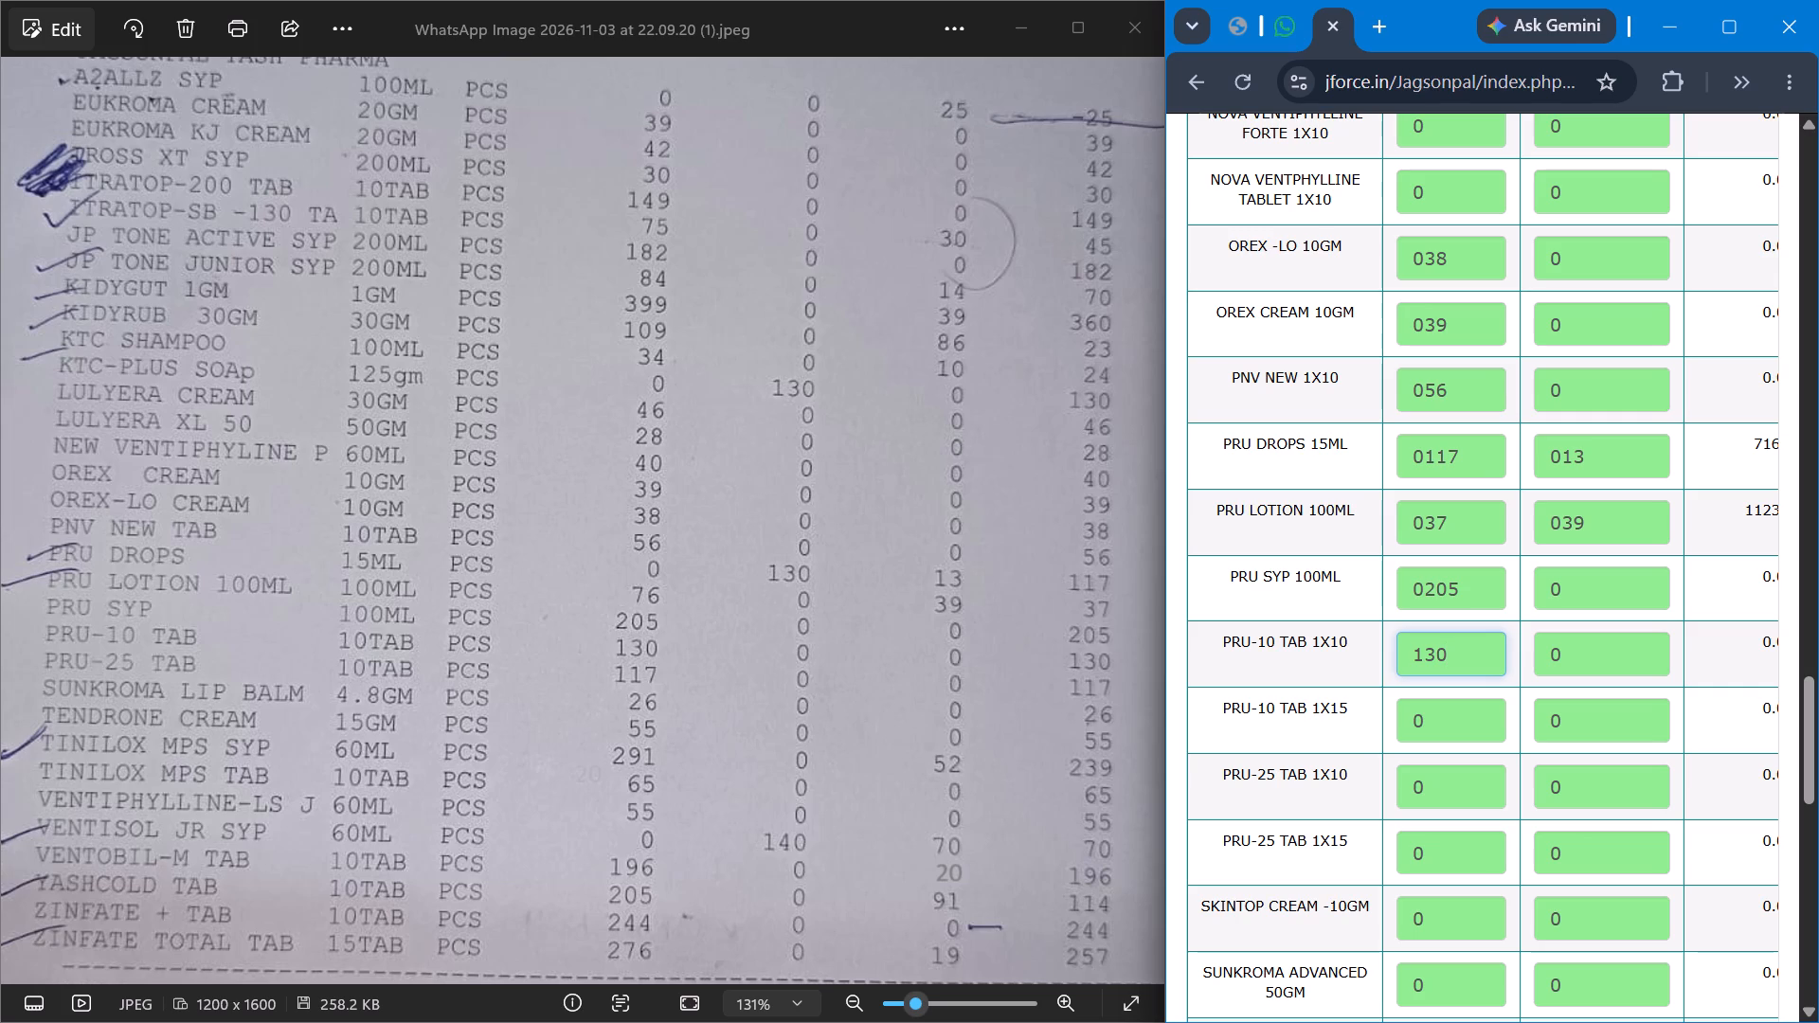
{"action": "left_click", "coordinate": [1448, 795]}
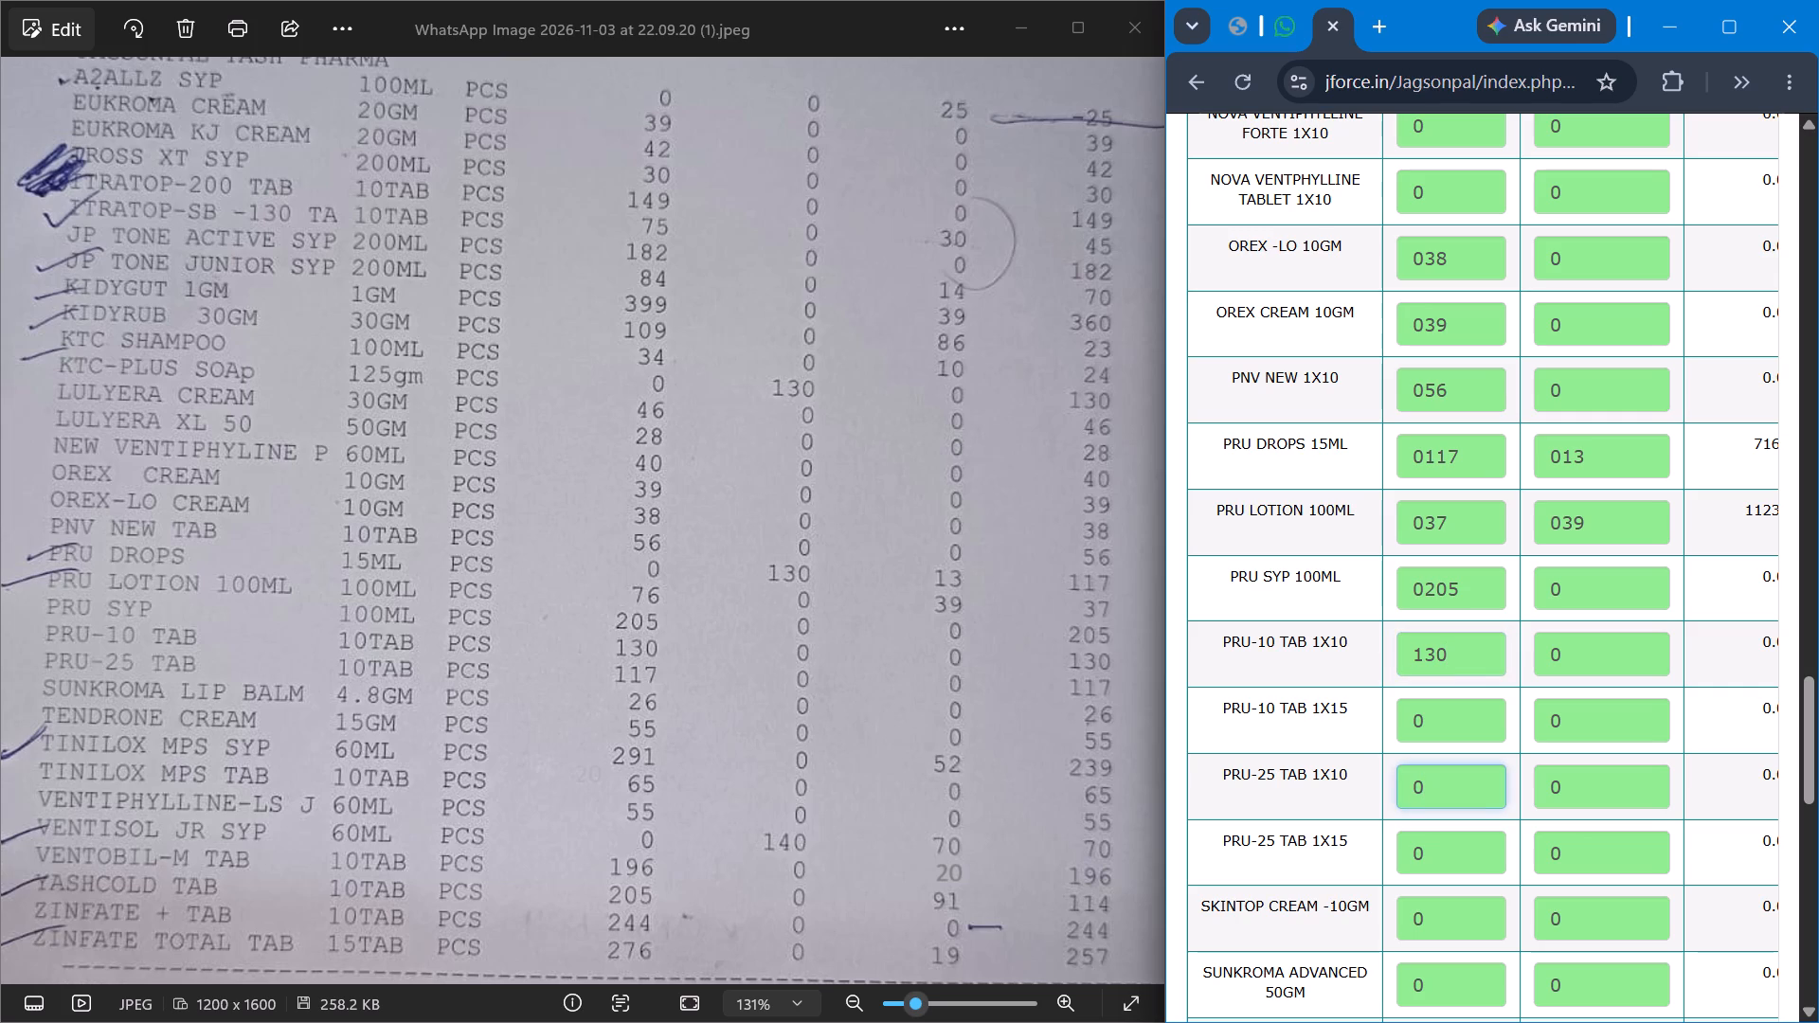
{"action": "type", "text": "117"}
Enter closing units of 26 for SUNKROMA LIP BALM CHAPSTICK 4.8GM.
{"action": "scroll", "coordinate": [1342, 819], "scroll_direction": "down", "scroll_amount": 1}
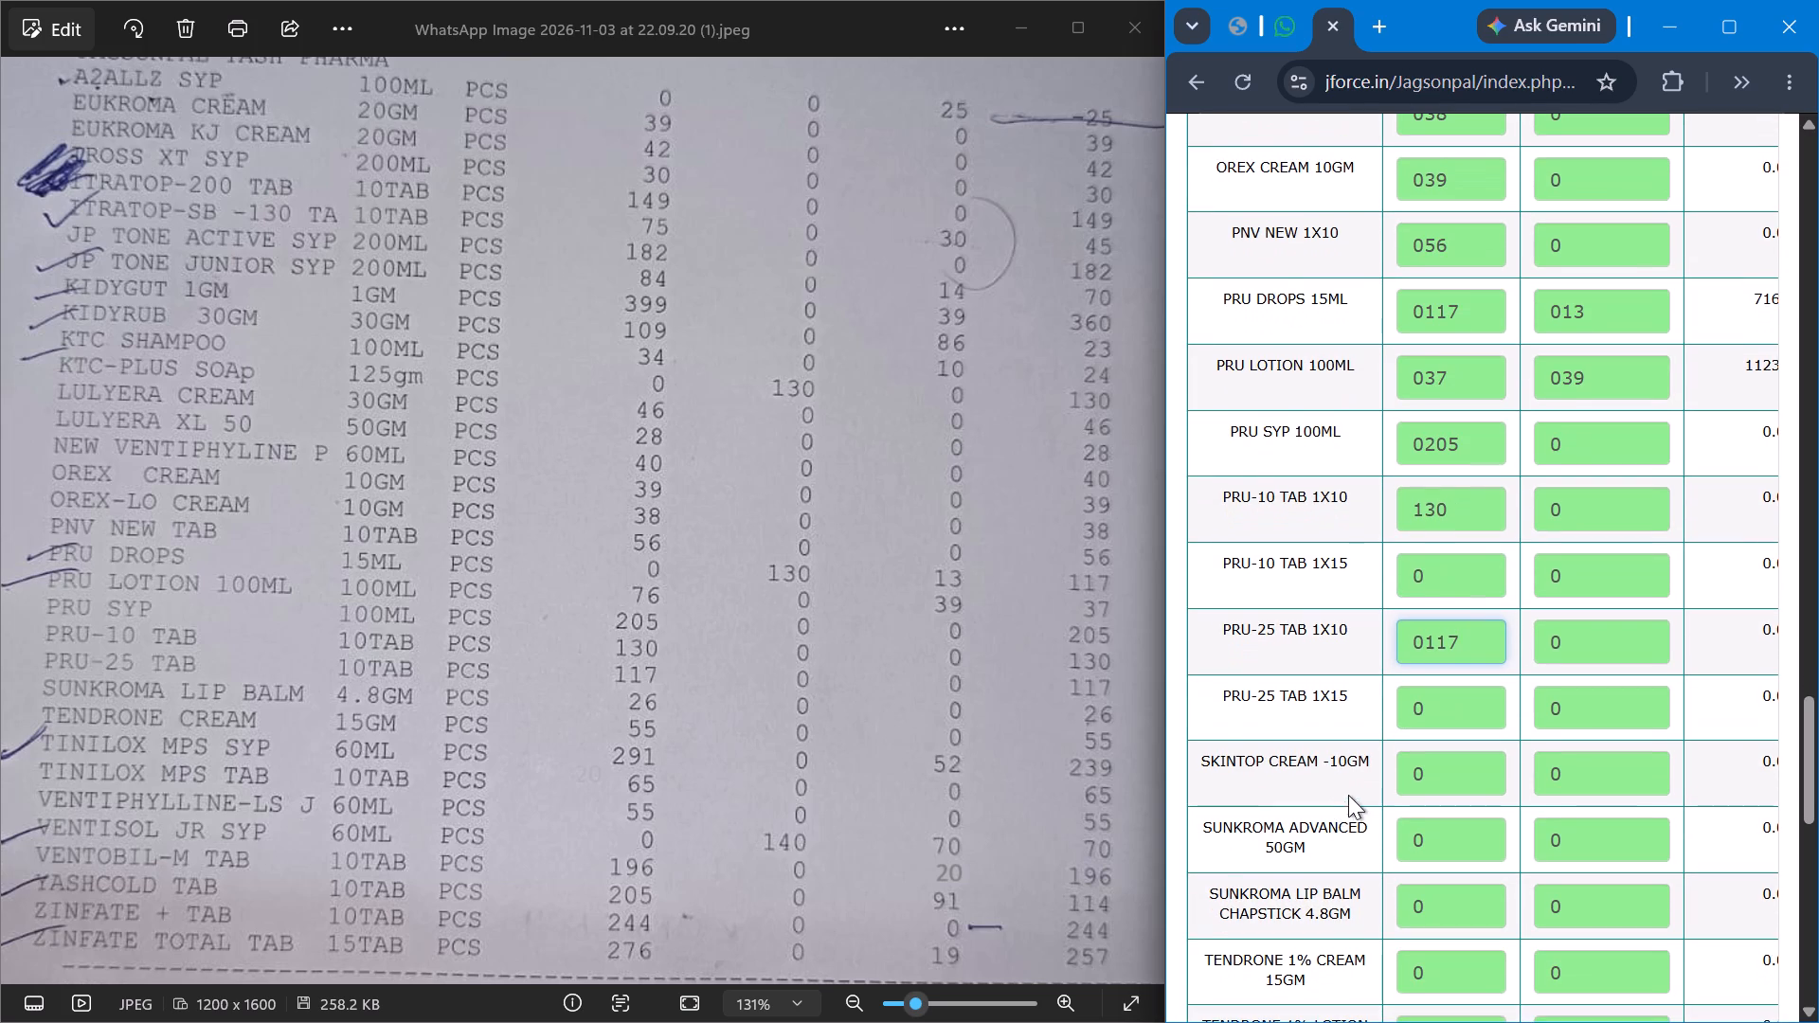
{"action": "scroll", "coordinate": [1424, 856], "scroll_direction": "down", "scroll_amount": 1}
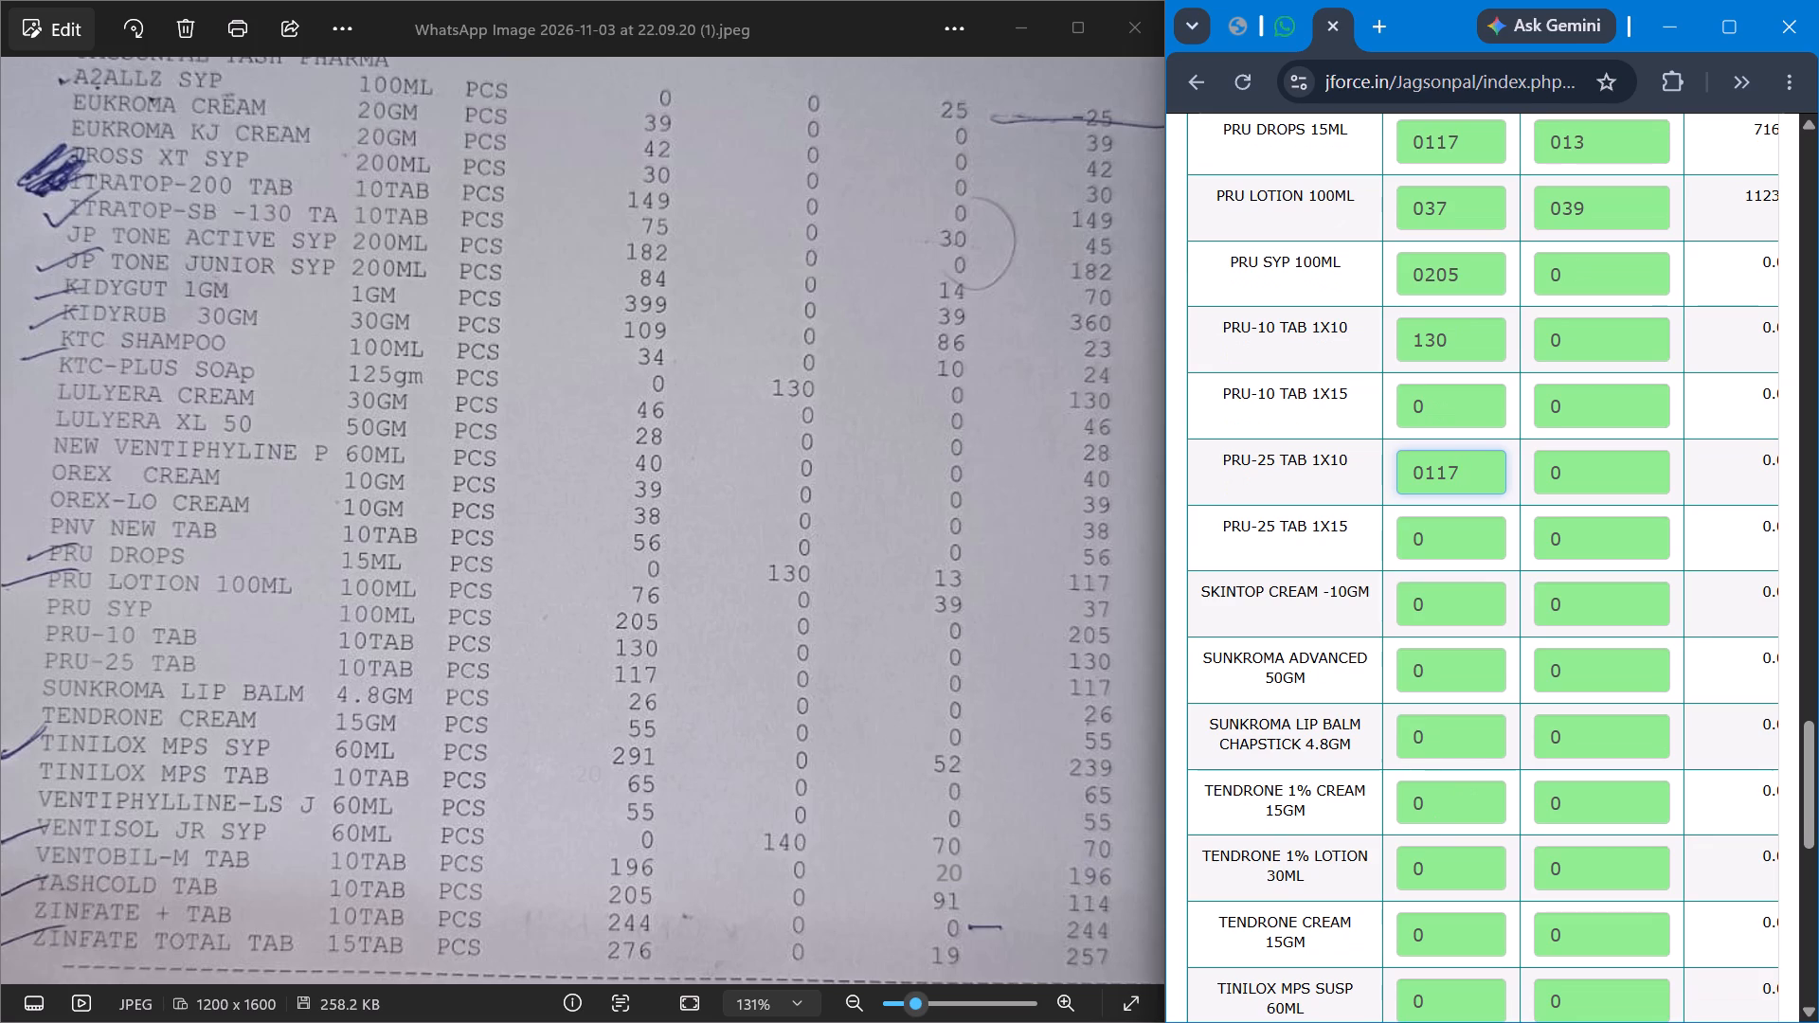
{"action": "left_click", "coordinate": [1464, 739]}
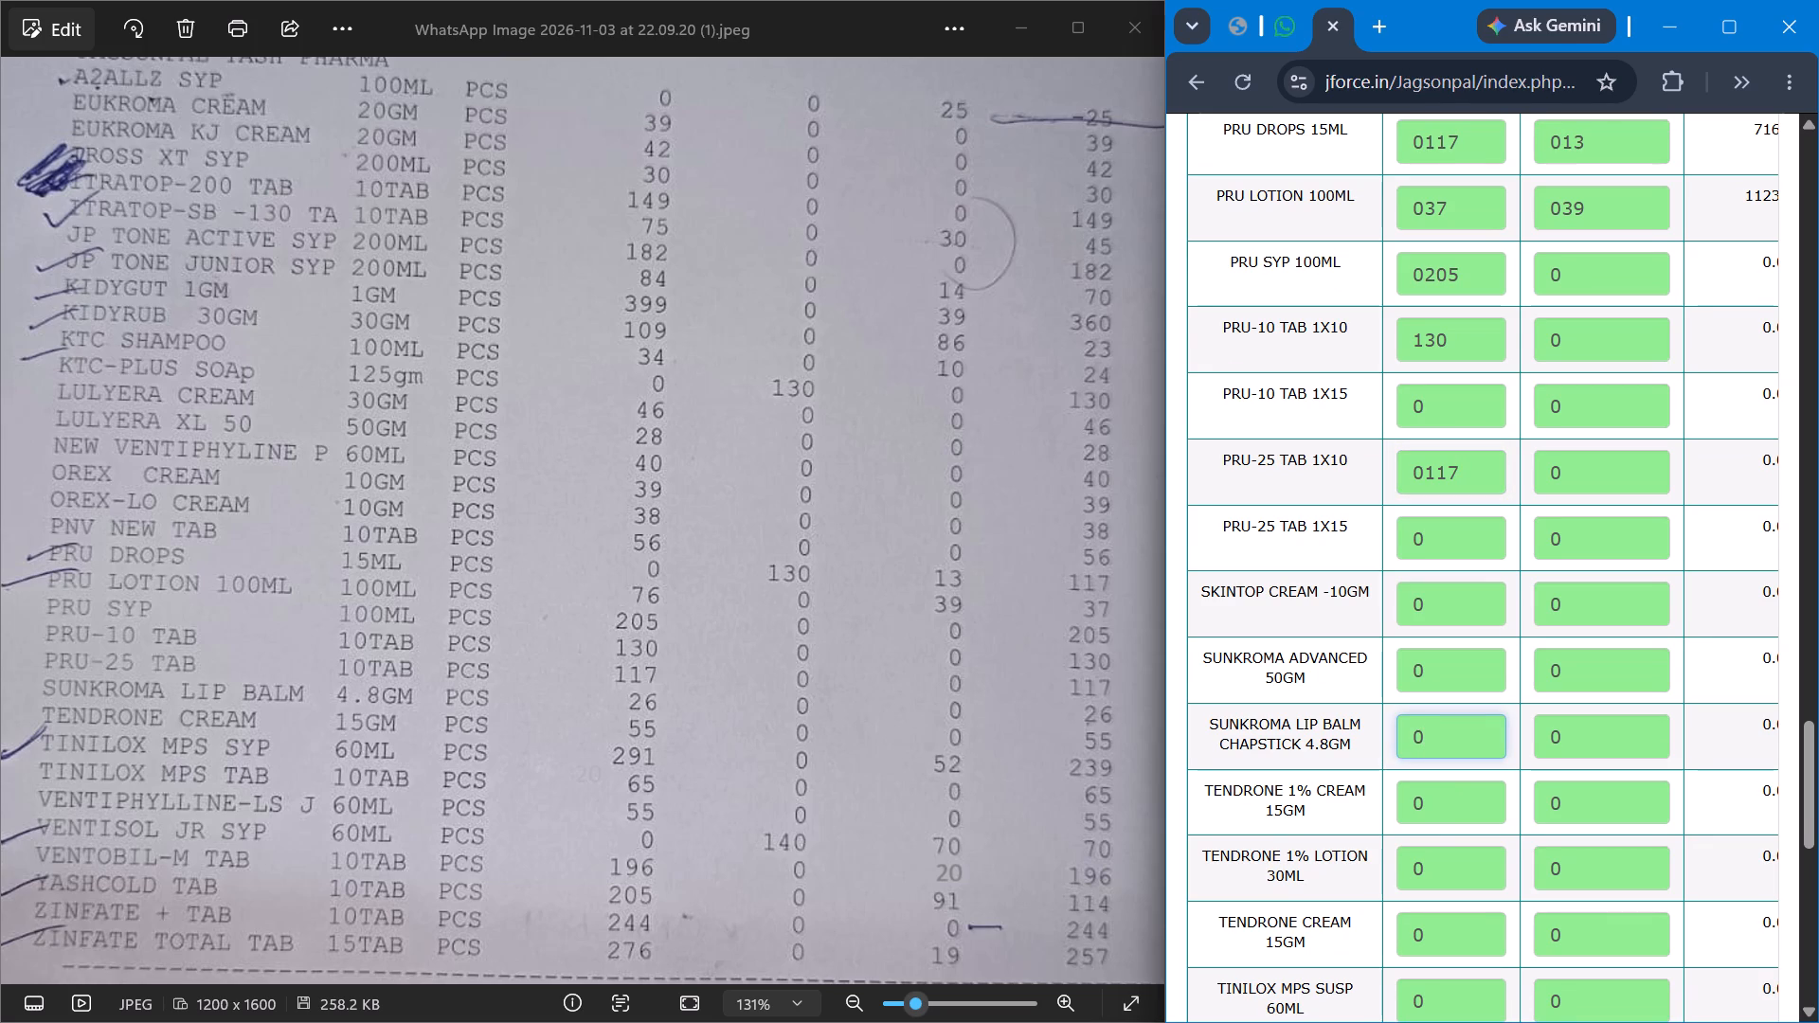
{"action": "type", "text": "26"}
Enter closing units of 55 for TENDRONE CREAM 15GM.
{"action": "scroll", "coordinate": [1388, 741], "scroll_direction": "down", "scroll_amount": 2}
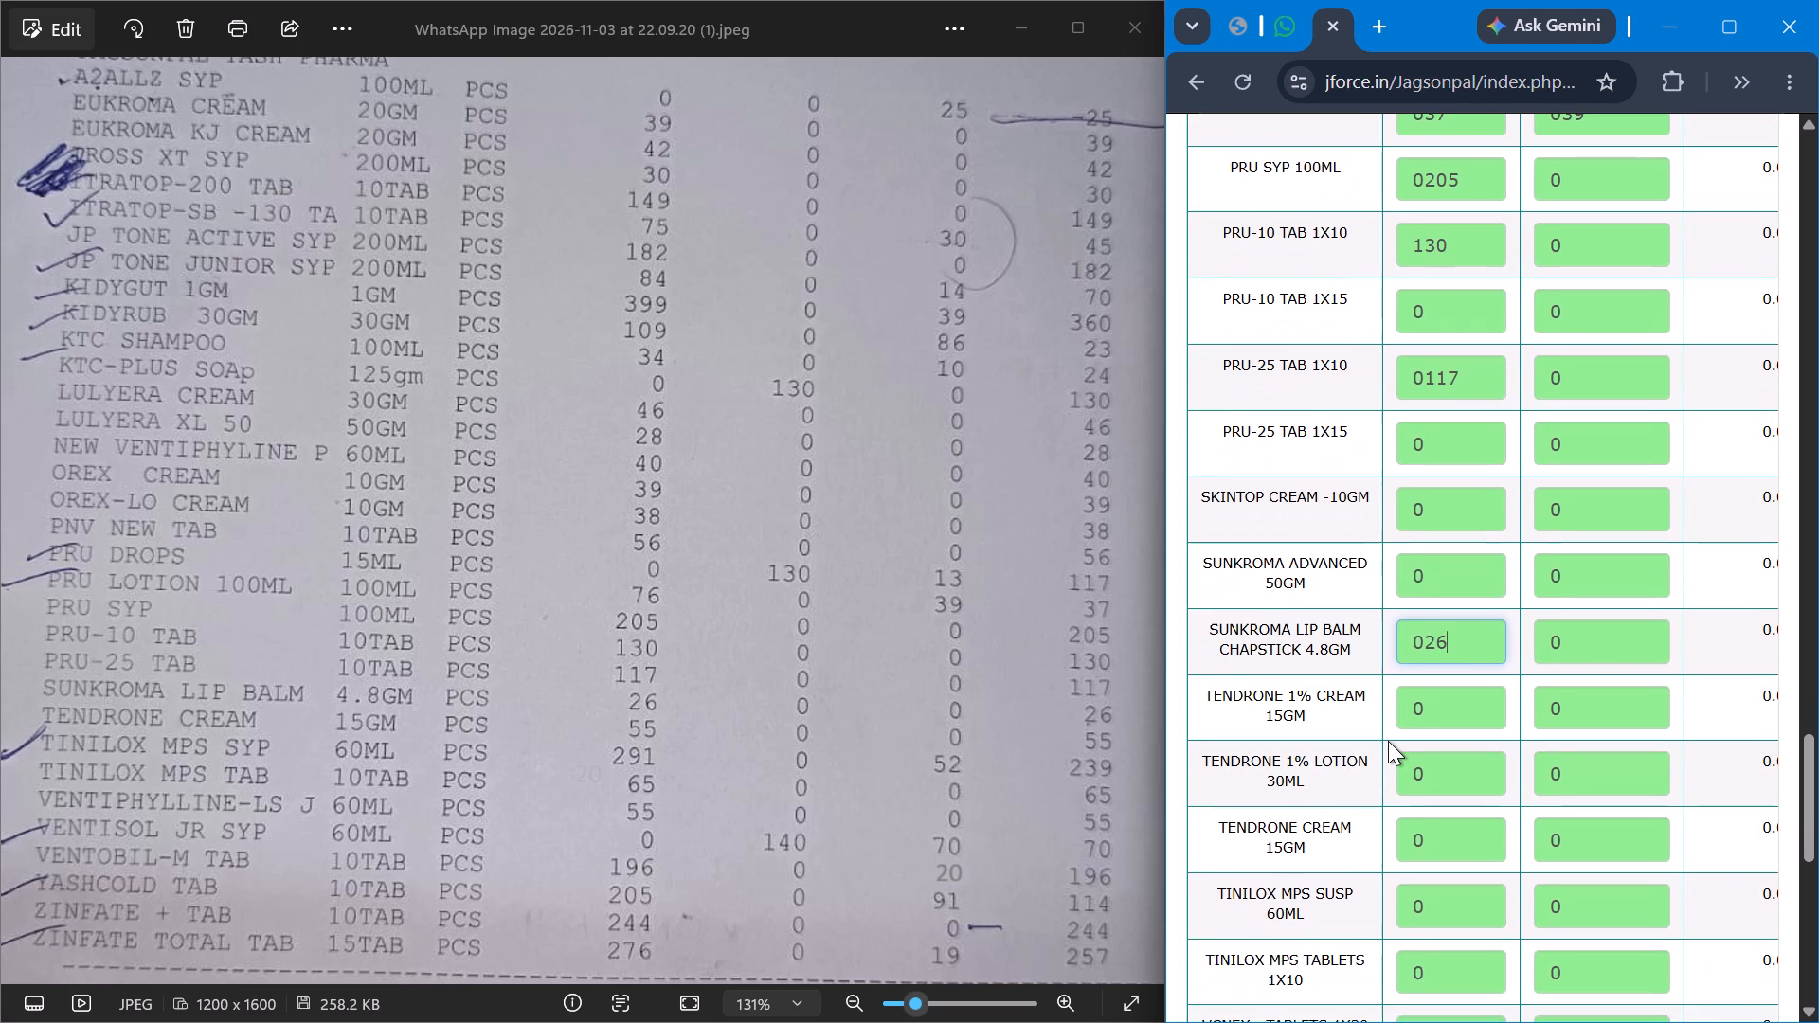
{"action": "scroll", "coordinate": [1388, 741], "scroll_direction": "down", "scroll_amount": 1}
{"action": "scroll", "coordinate": [1295, 760], "scroll_direction": "down", "scroll_amount": 1}
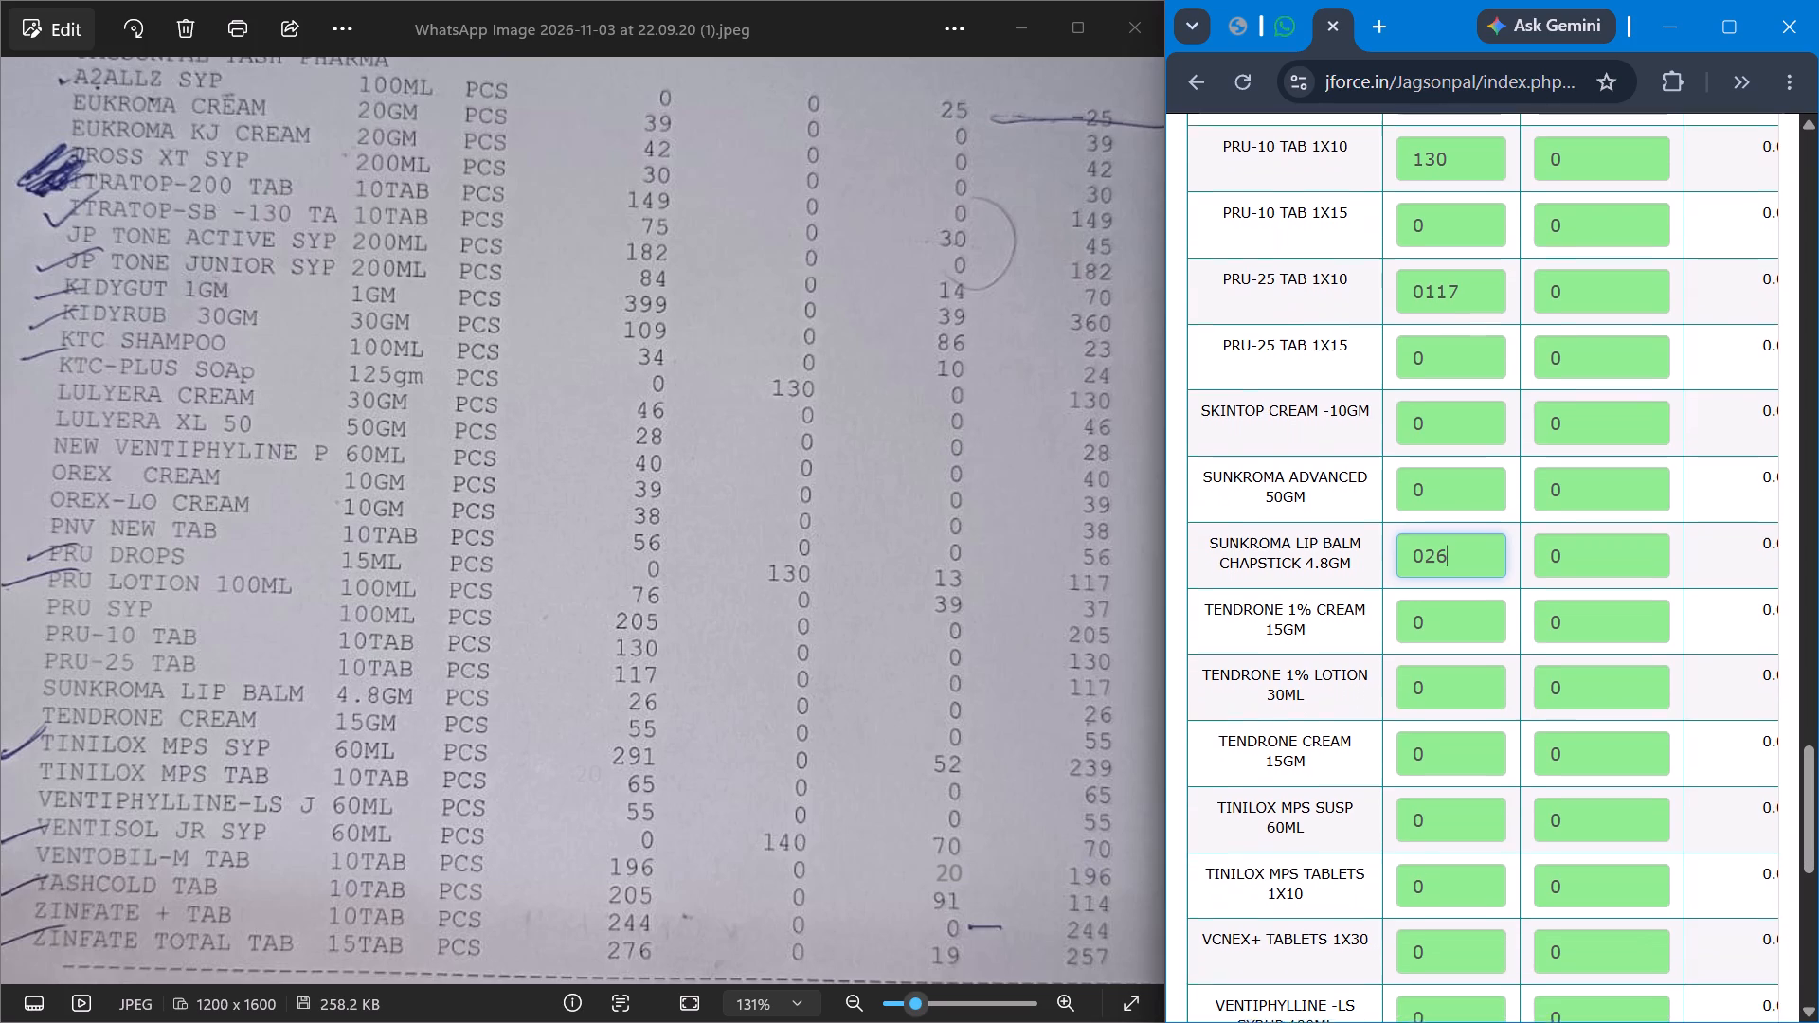
{"action": "scroll", "coordinate": [1295, 760], "scroll_direction": "down", "scroll_amount": 2}
{"action": "left_click", "coordinate": [1433, 703]}
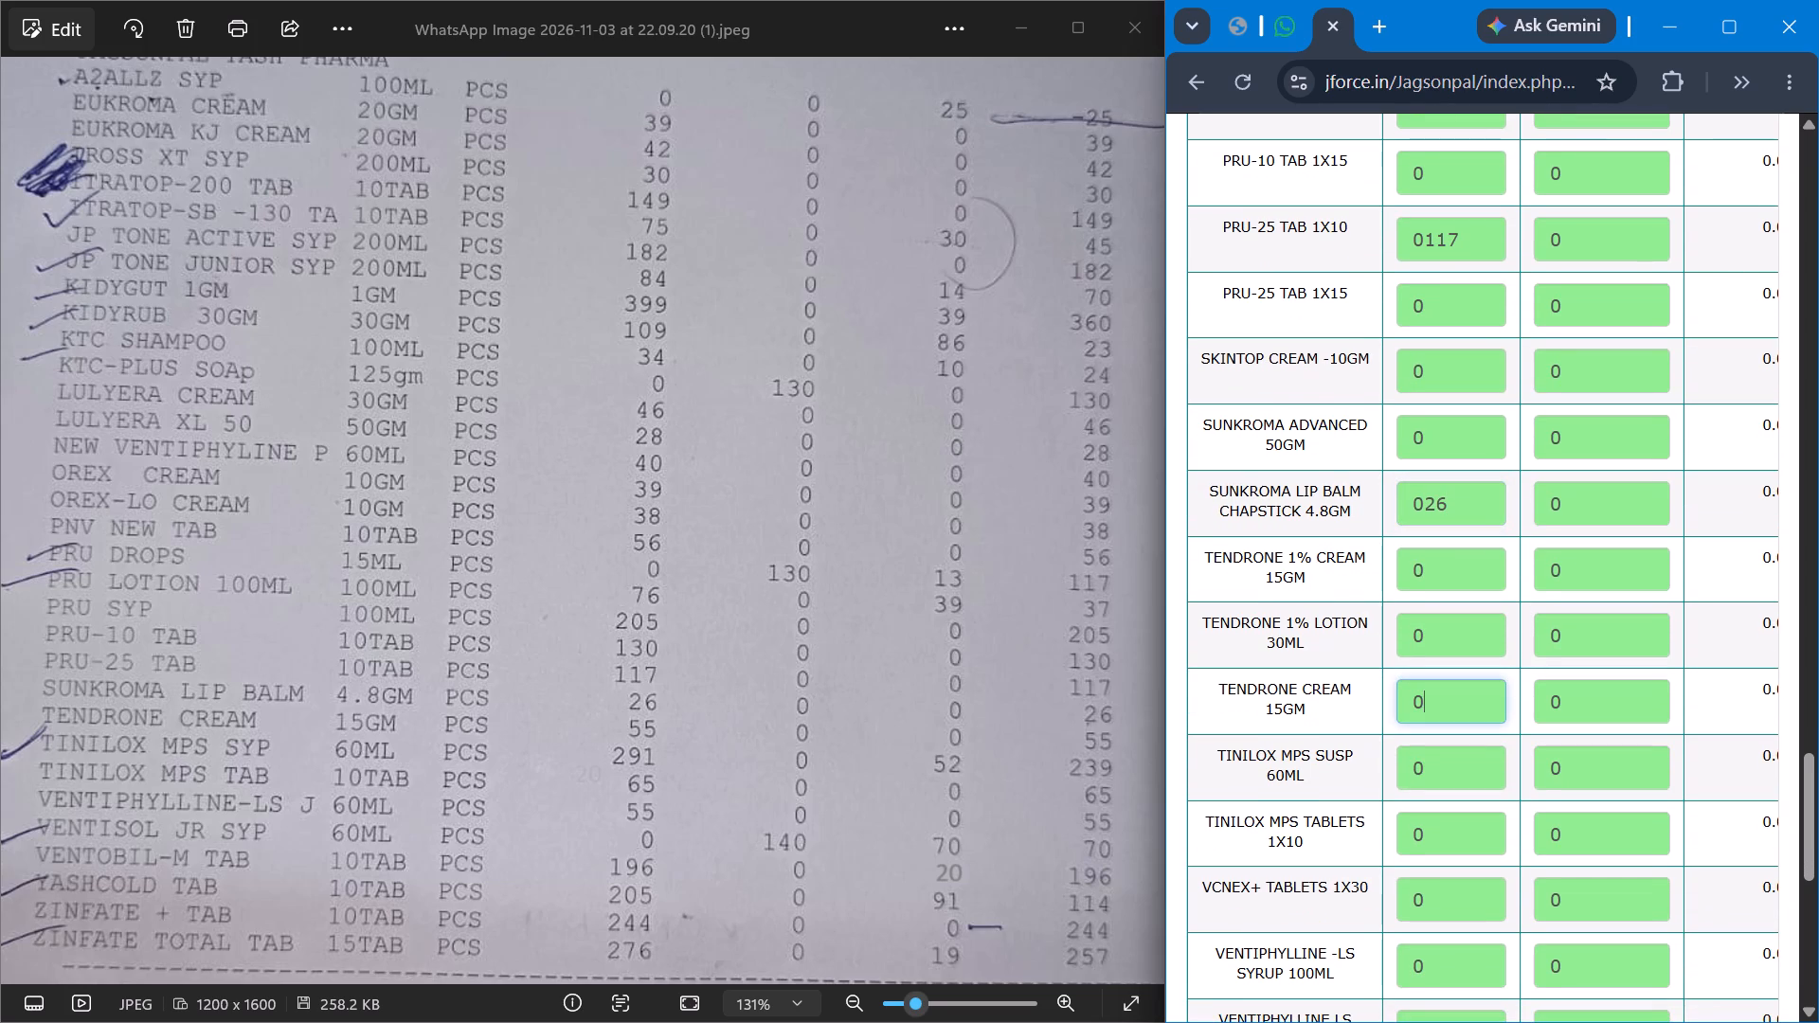
{"action": "type", "text": "55"}
Enter closing units of 239 and secondary units of 52 for TINILOX MPS SUSP 60ML.
{"action": "scroll", "coordinate": [1287, 788], "scroll_direction": "down", "scroll_amount": 1}
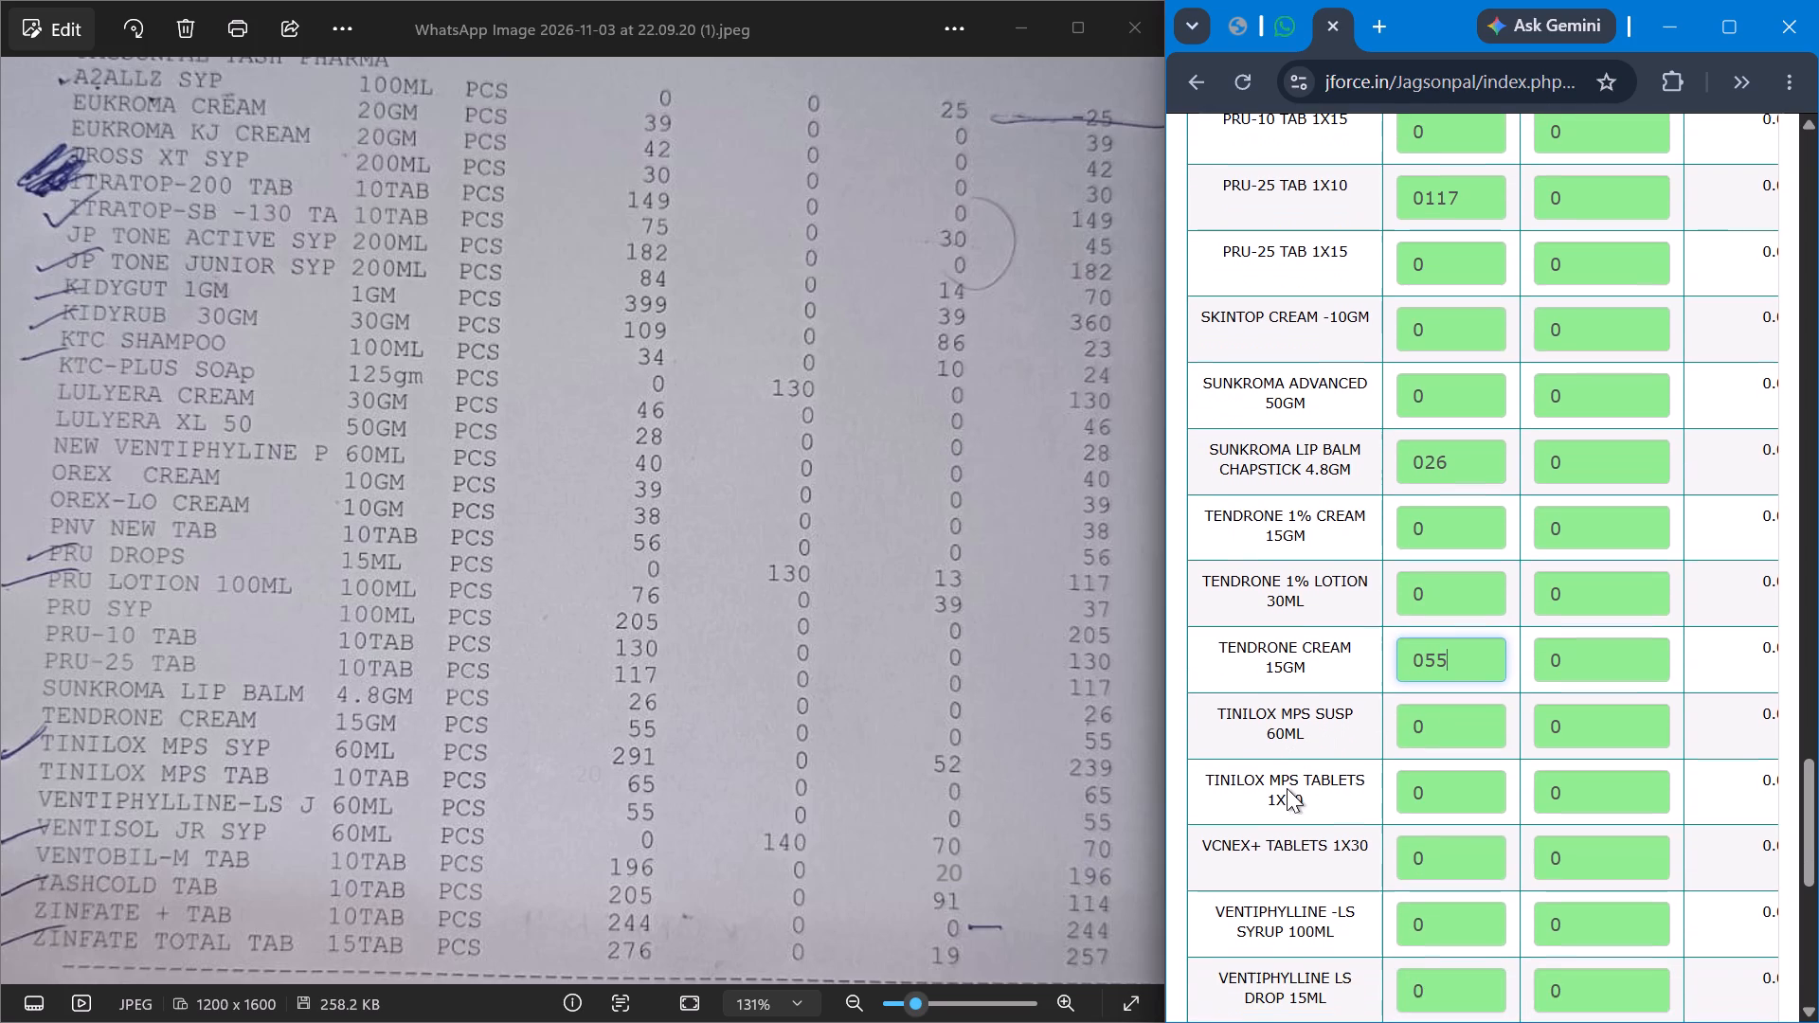
{"action": "scroll", "coordinate": [1287, 788], "scroll_direction": "down", "scroll_amount": 1}
{"action": "left_click", "coordinate": [1452, 732]}
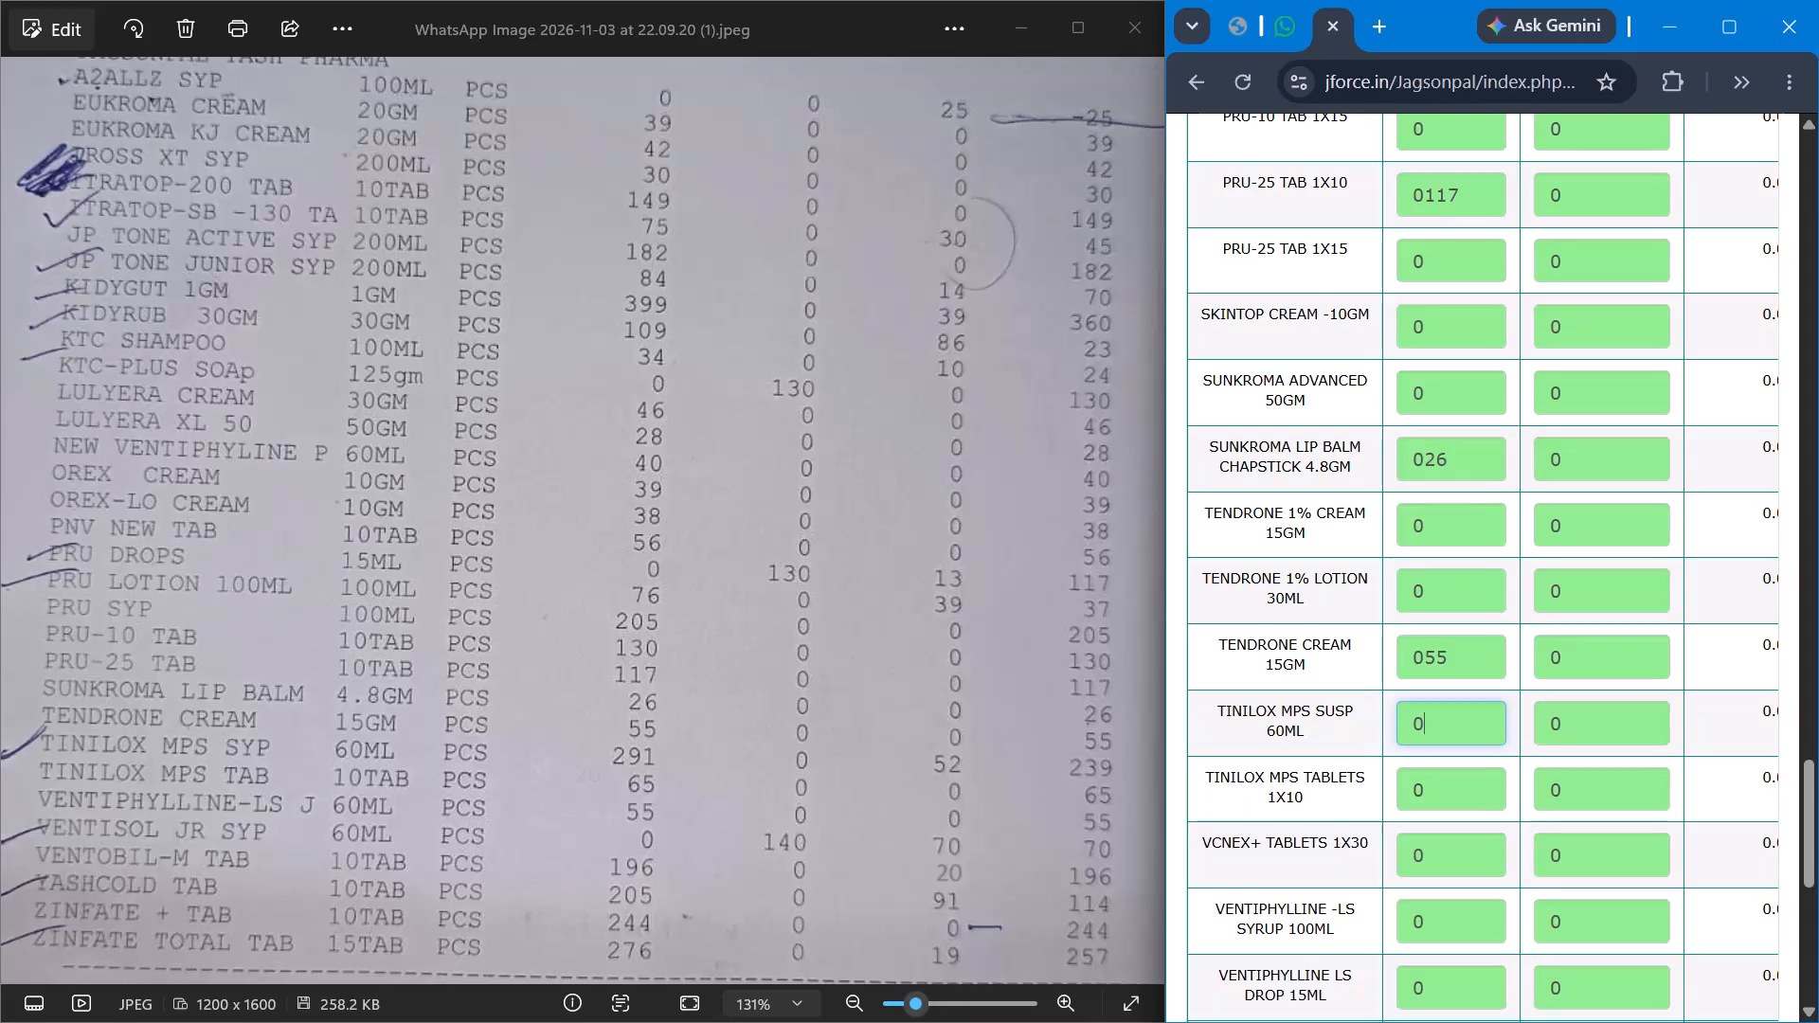
{"action": "type", "text": "239"}
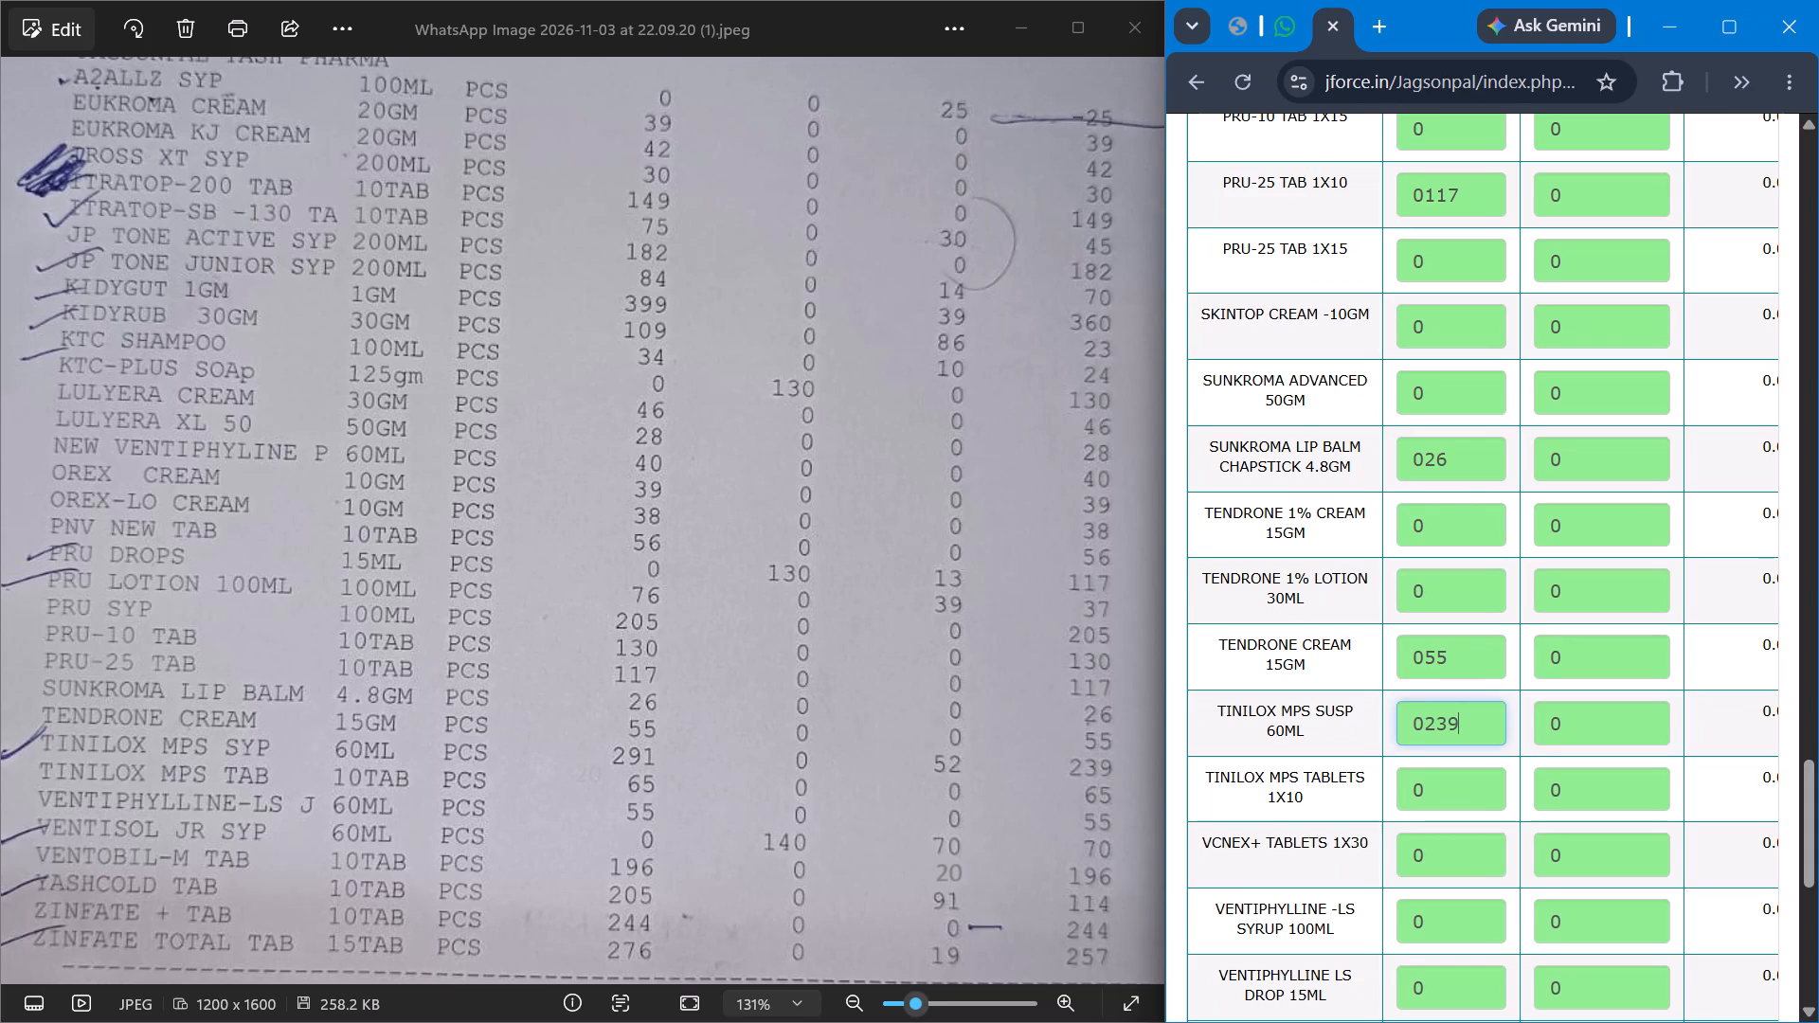
{"action": "left_click", "coordinate": [1589, 732]}
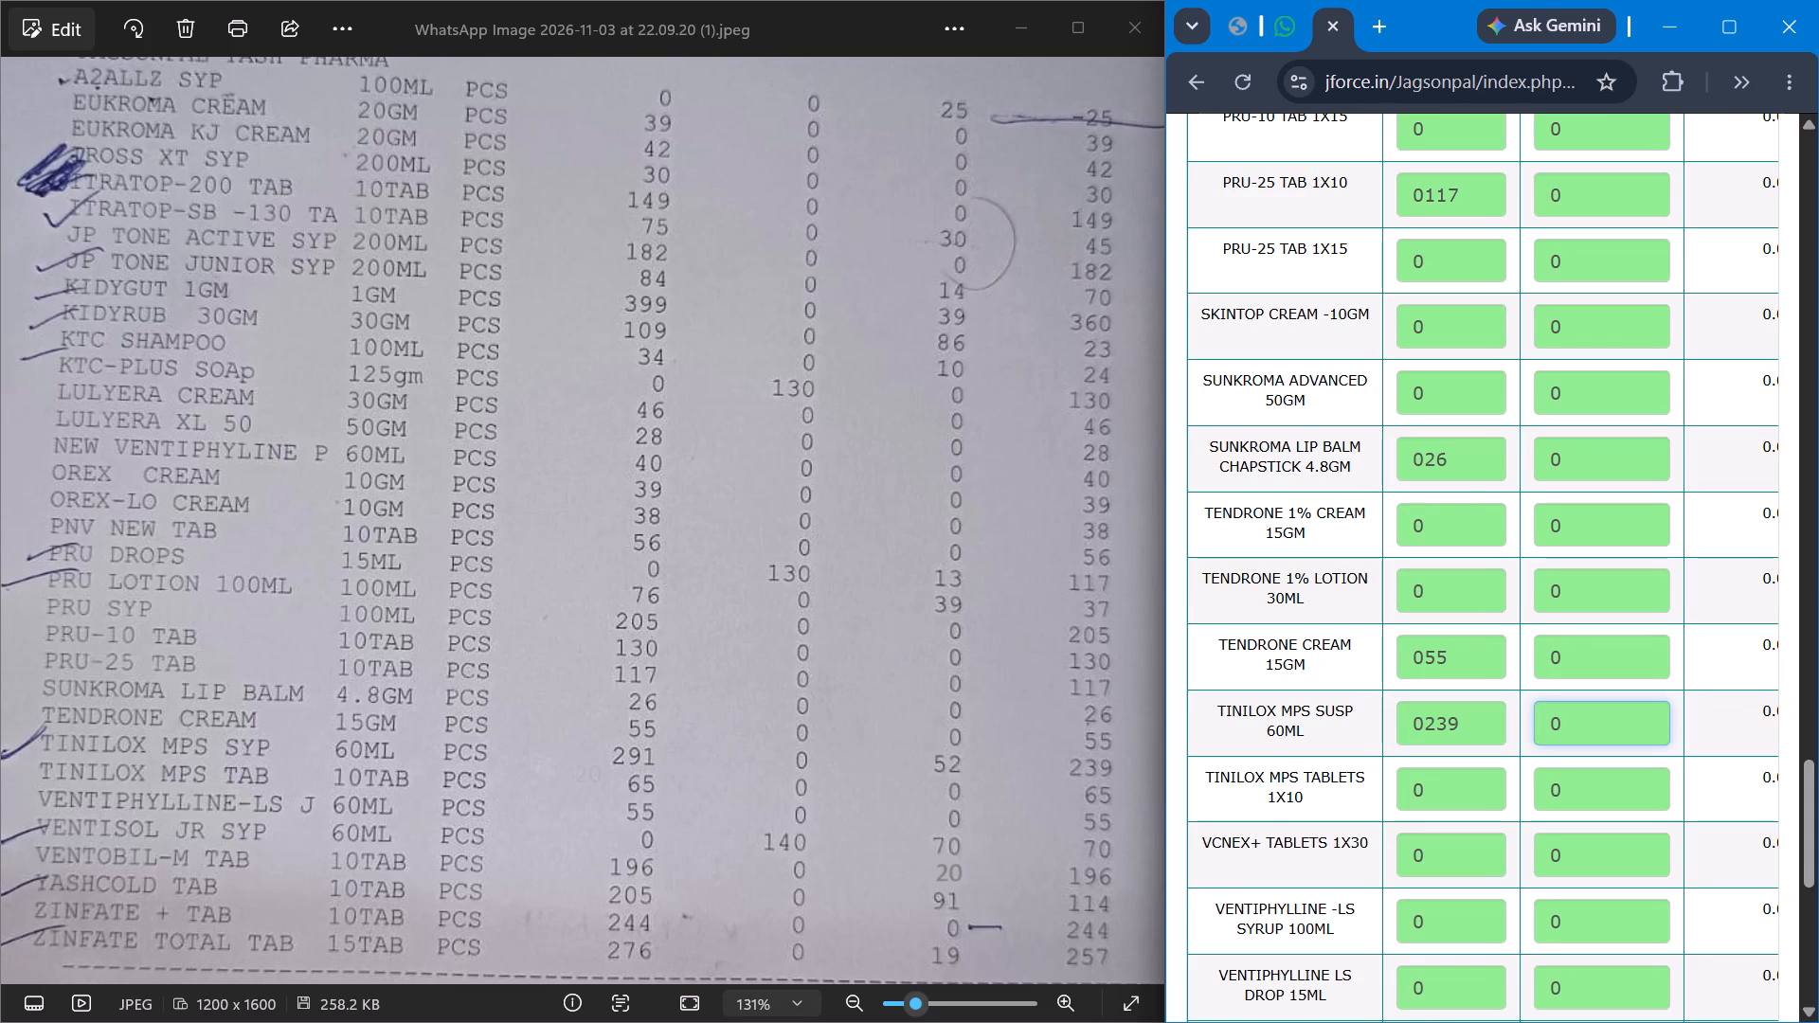
{"action": "type", "text": "52"}
Enter closing units of 65 for TINILOX MPS TABLETS 1X10.
{"action": "left_click", "coordinate": [1468, 786]}
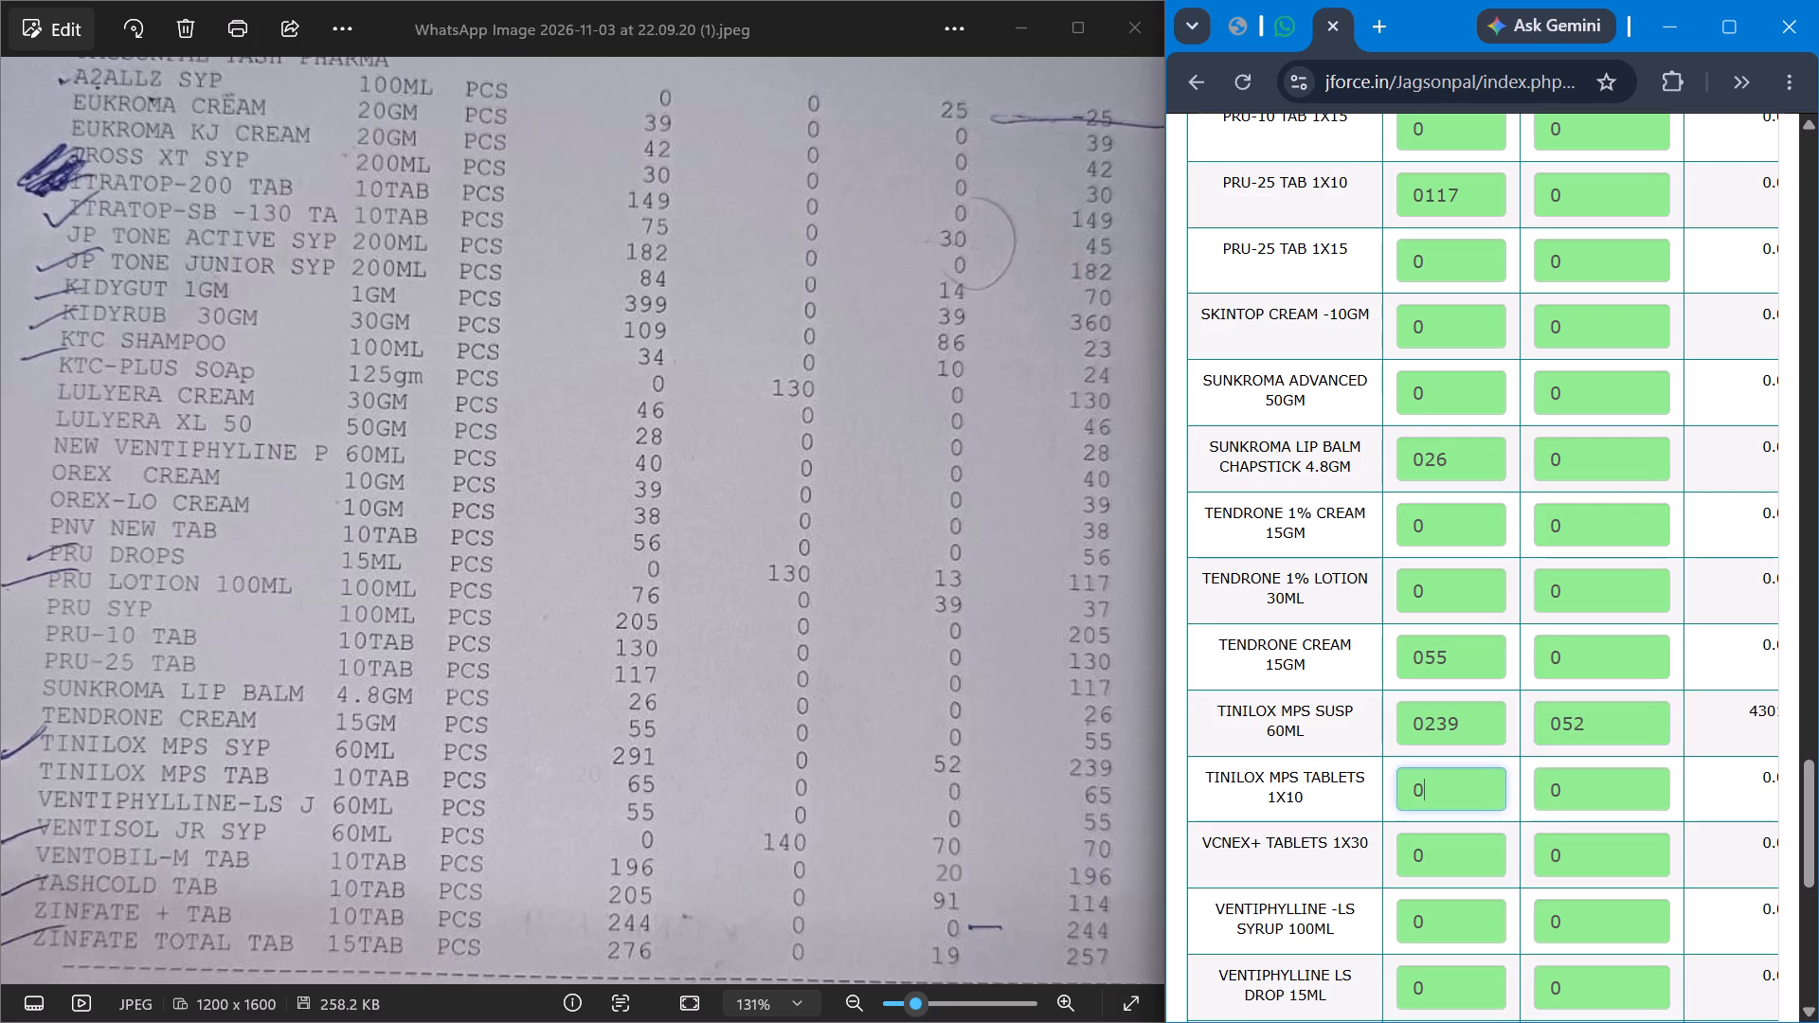
{"action": "type", "text": "65"}
Enter closing units of 55 for VENTIPHYLLINE-LS Junior SYRUP 60ML.
{"action": "scroll", "coordinate": [1347, 828], "scroll_direction": "down", "scroll_amount": 2}
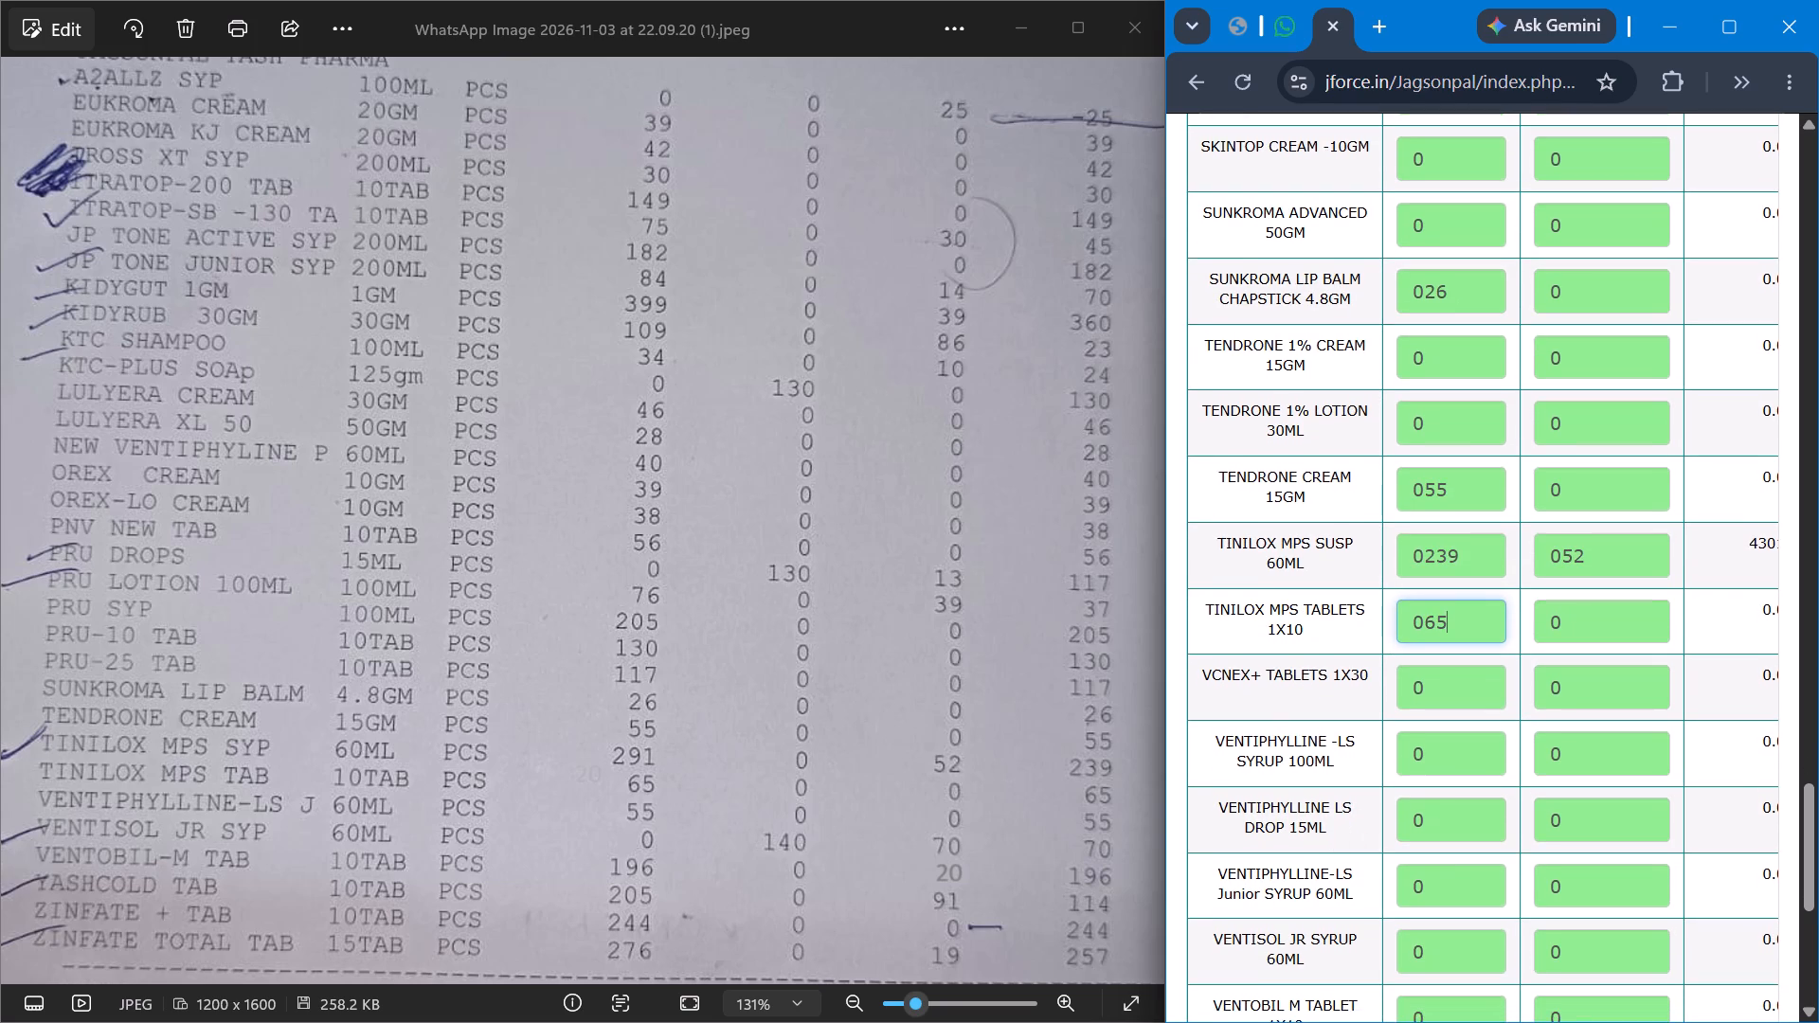
{"action": "scroll", "coordinate": [1290, 830], "scroll_direction": "down", "scroll_amount": 1}
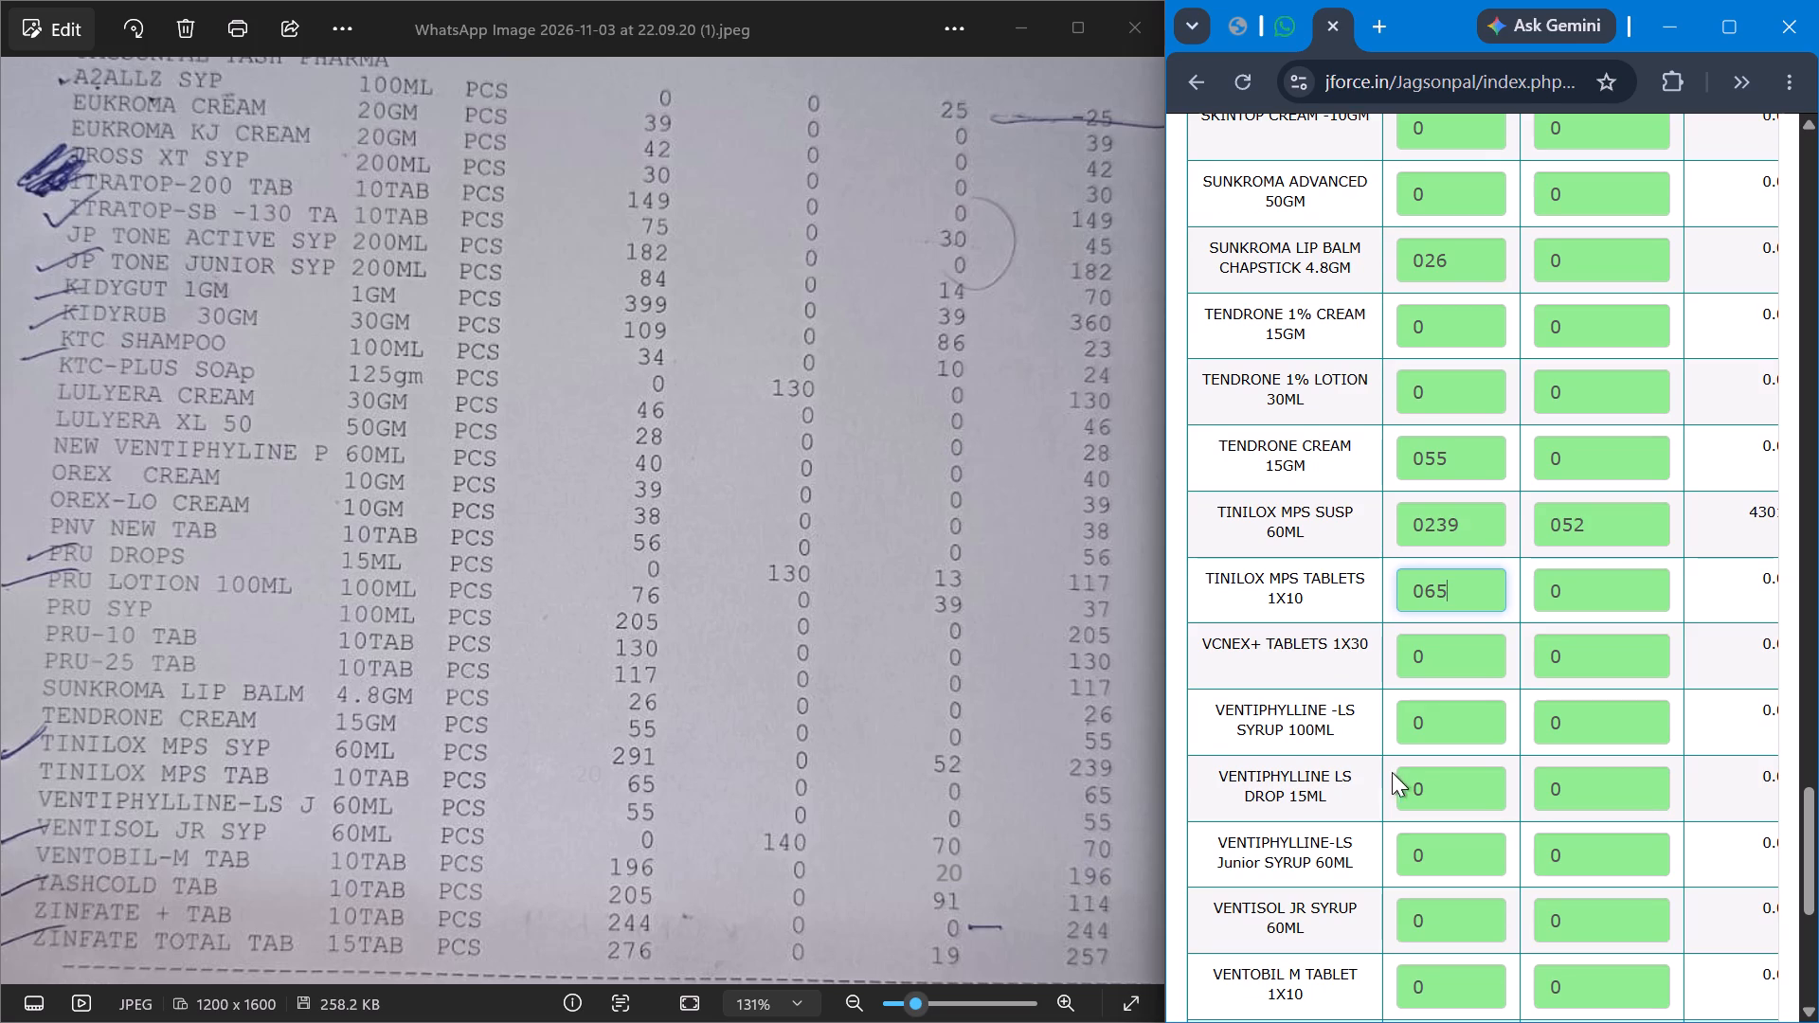
{"action": "left_click", "coordinate": [1445, 848]}
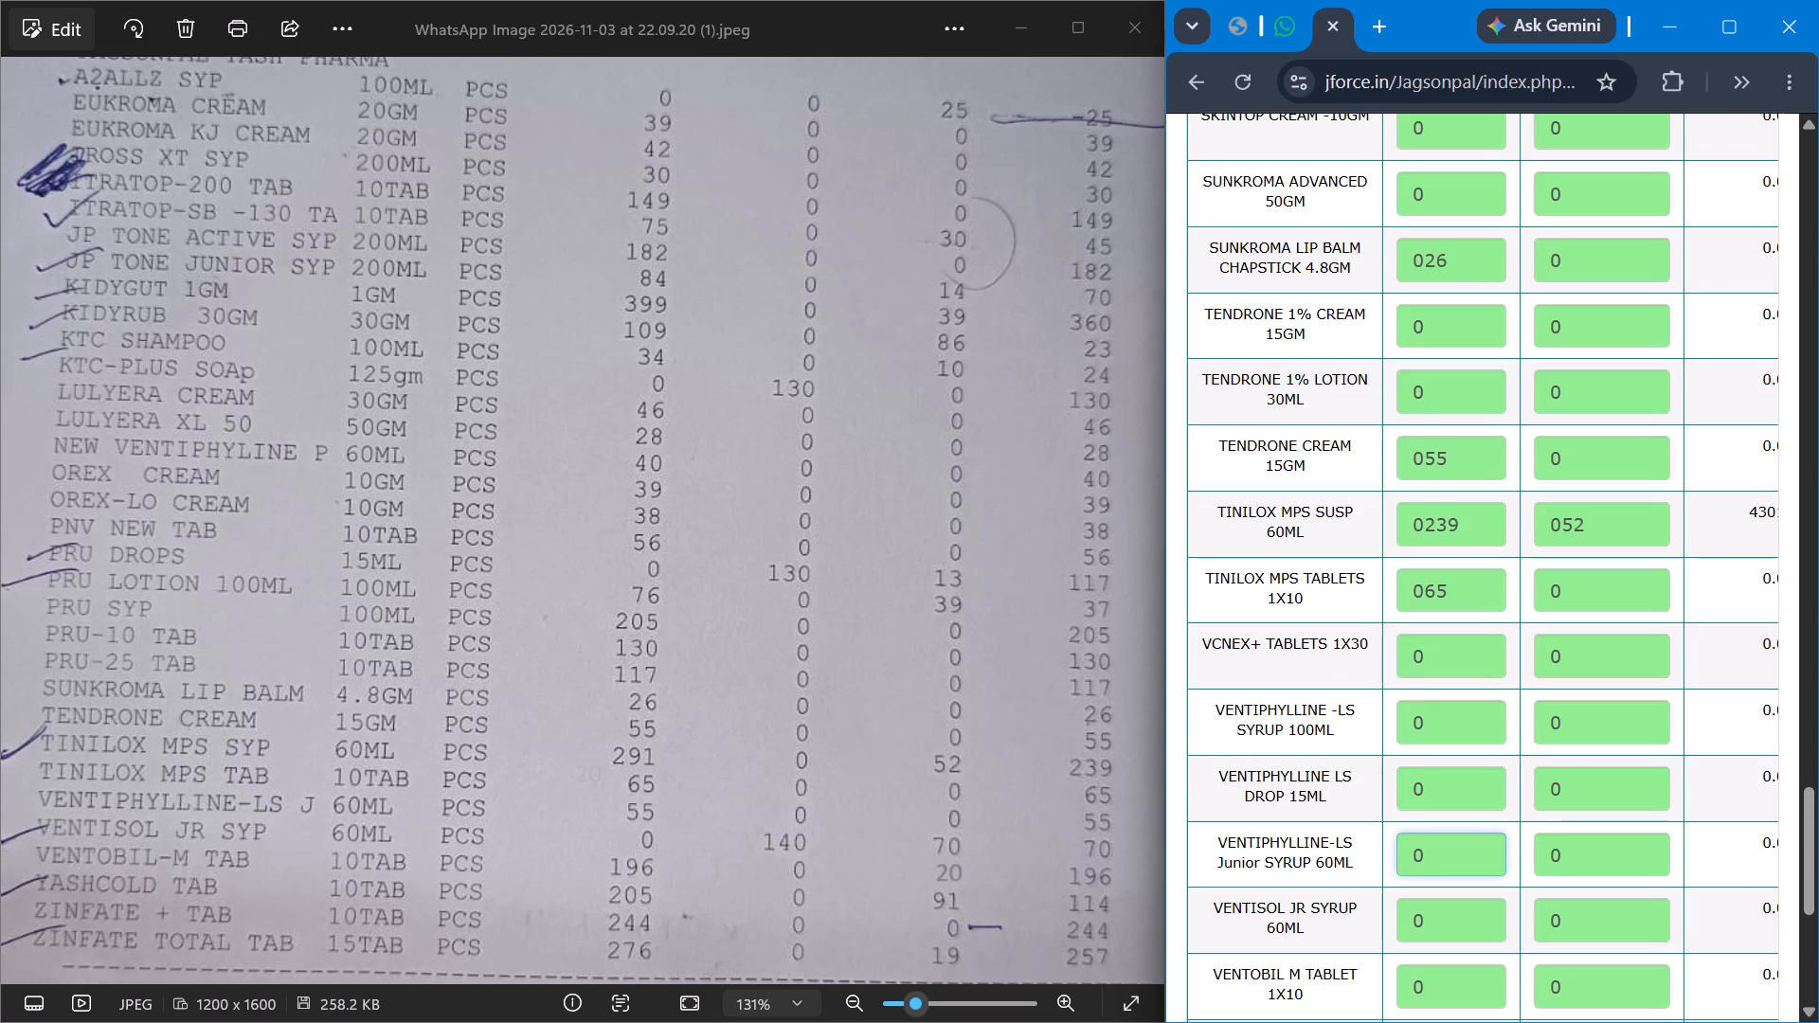
{"action": "type", "text": "55"}
Enter closing units of 70 and secondary units of 70 for VENTISOL JR SYRUP 60ML.
{"action": "scroll", "coordinate": [1334, 830], "scroll_direction": "down", "scroll_amount": 1}
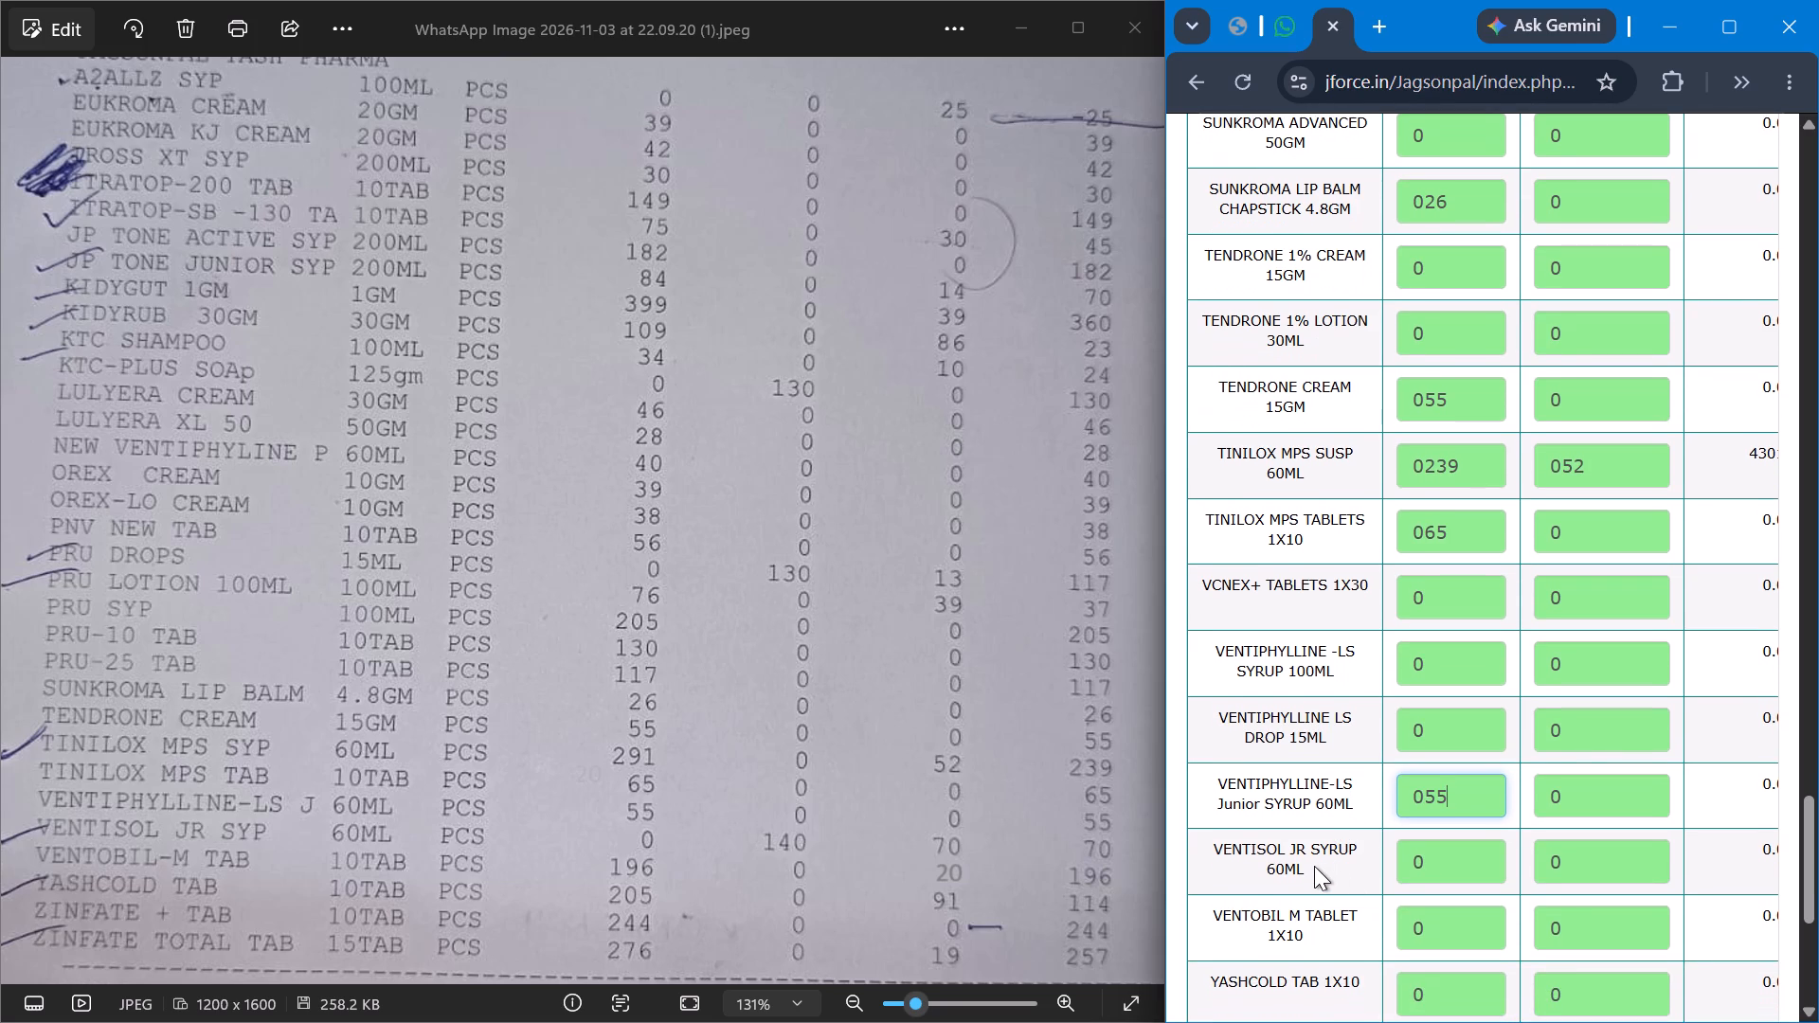
{"action": "left_click", "coordinate": [1459, 870]}
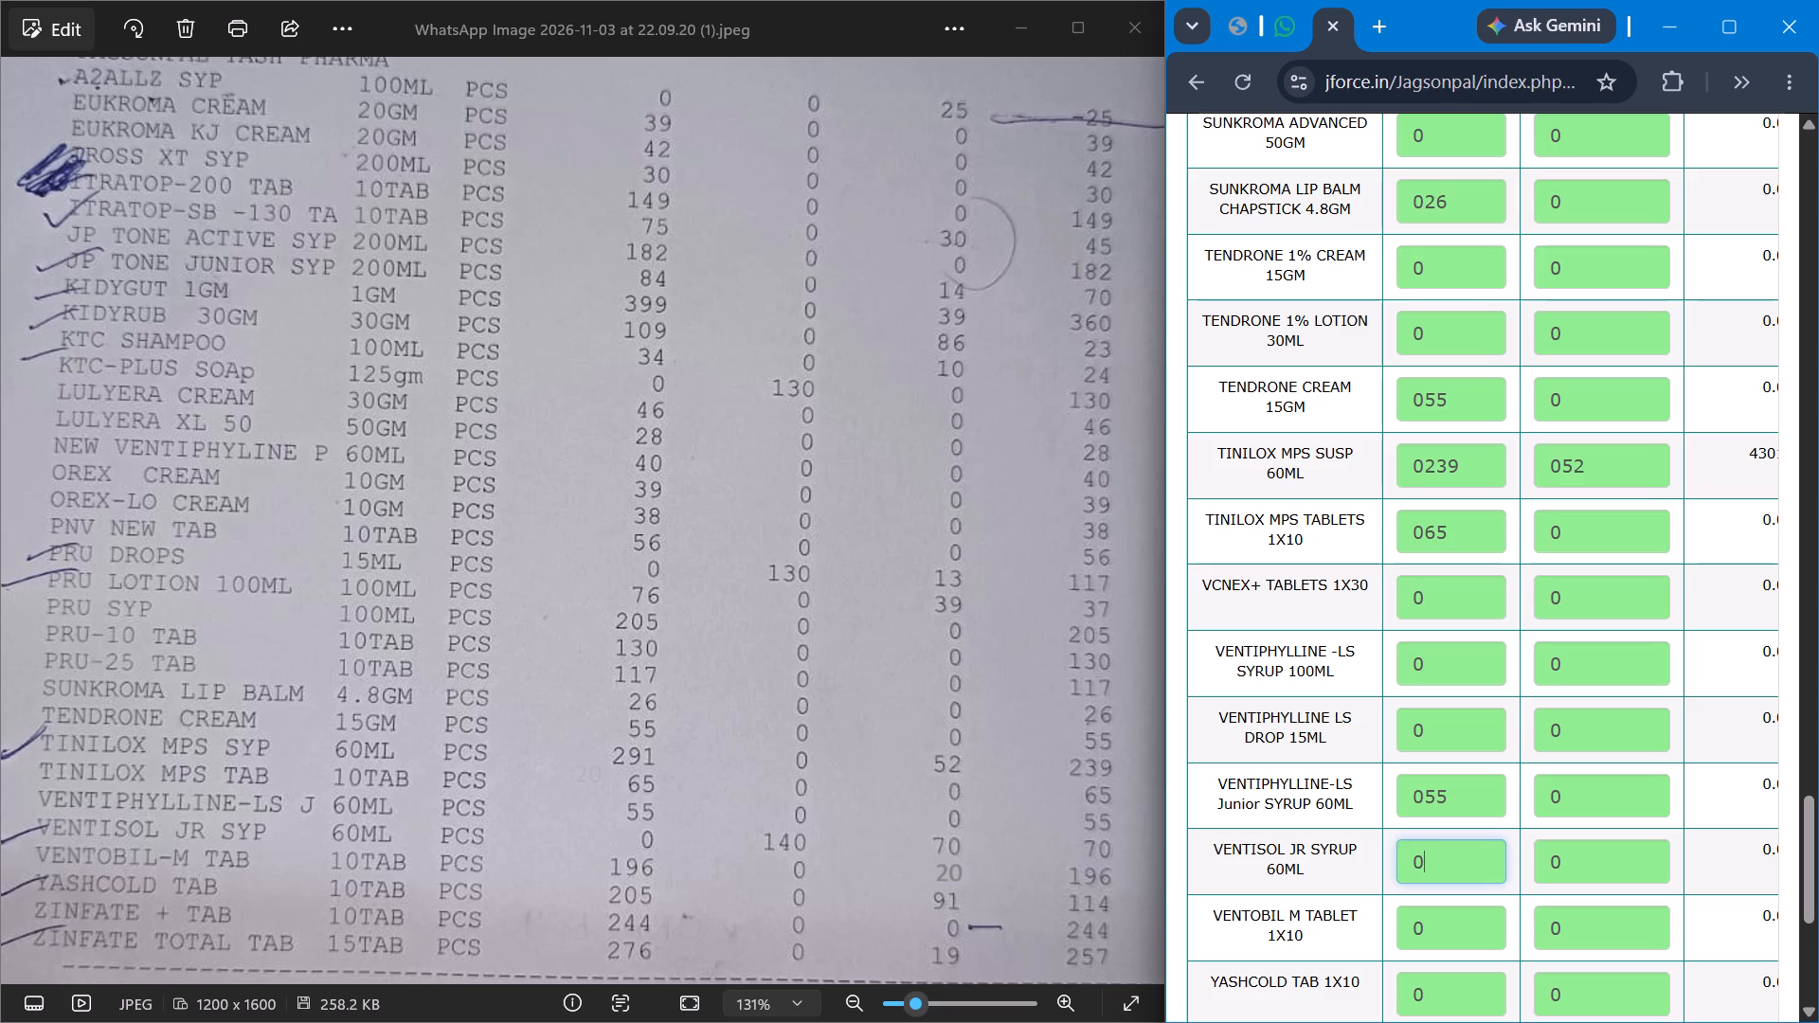
{"action": "type", "text": "70"}
{"action": "left_click", "coordinate": [1612, 863]}
{"action": "type", "text": "70"}
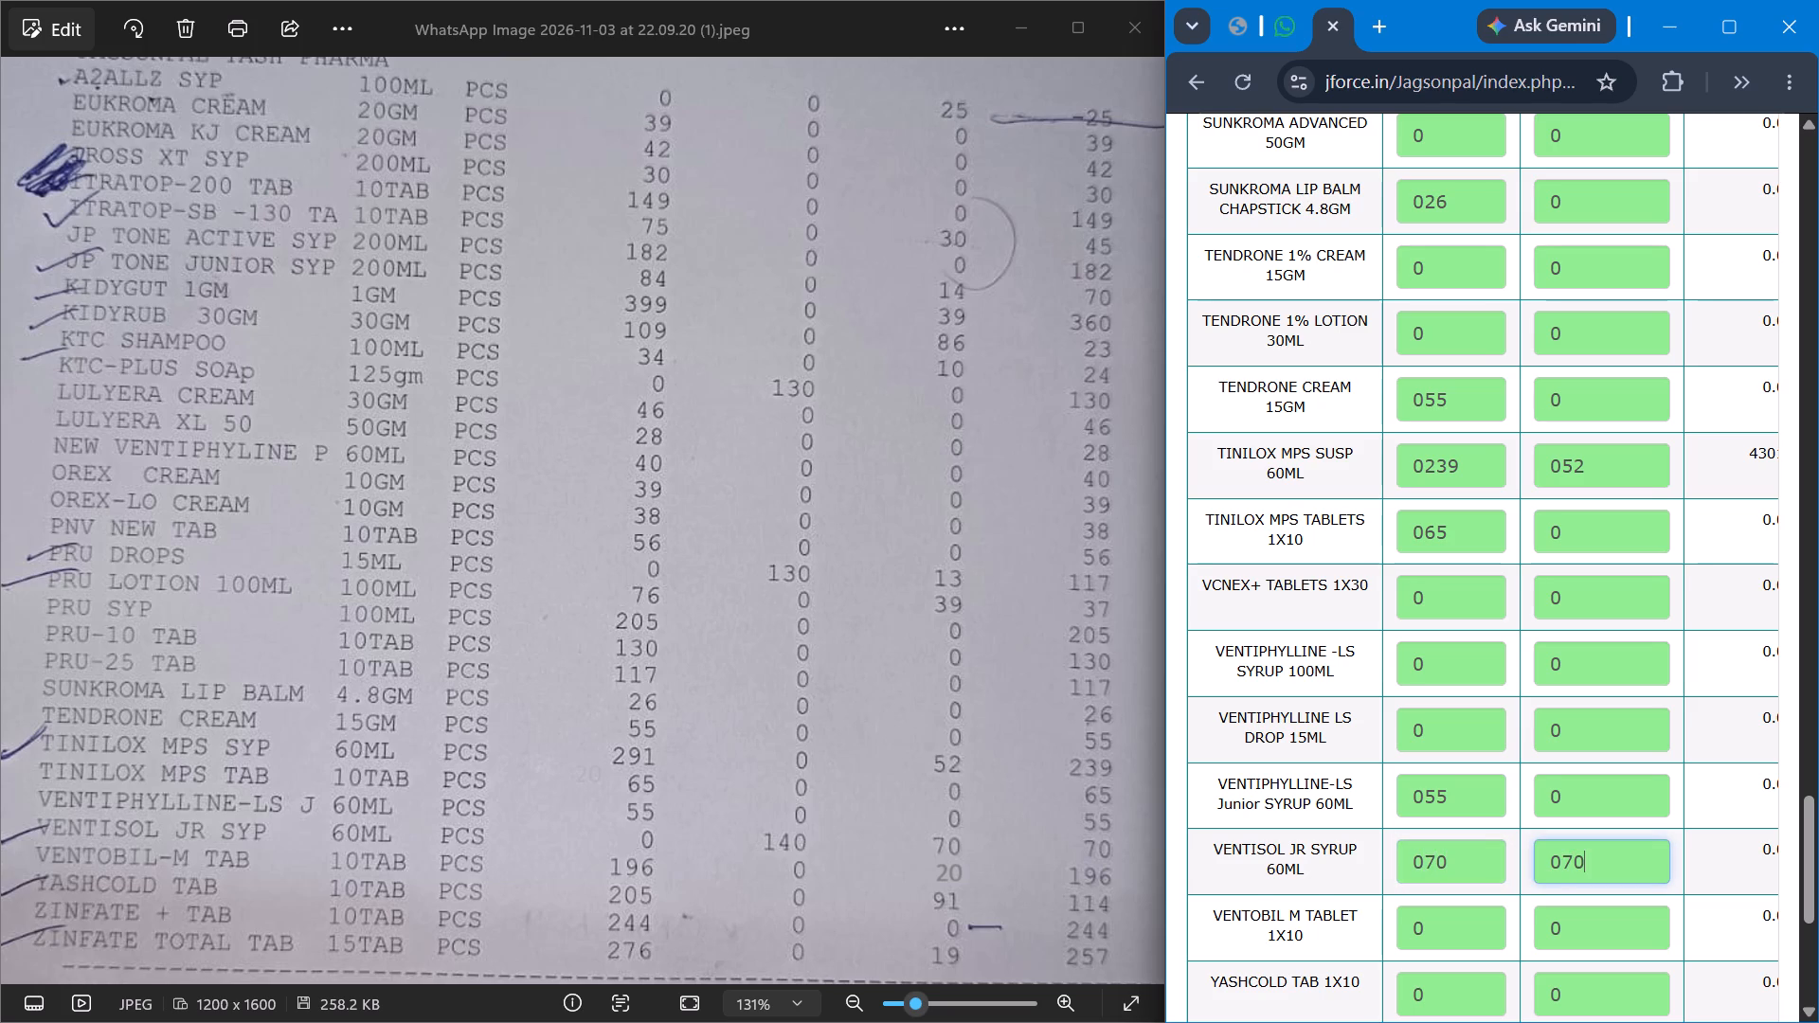
Enter closing units of 196 and secondary units of 20 for VENTOBIL M TABLET 1X10.
{"action": "scroll", "coordinate": [1612, 863], "scroll_direction": "down", "scroll_amount": 3}
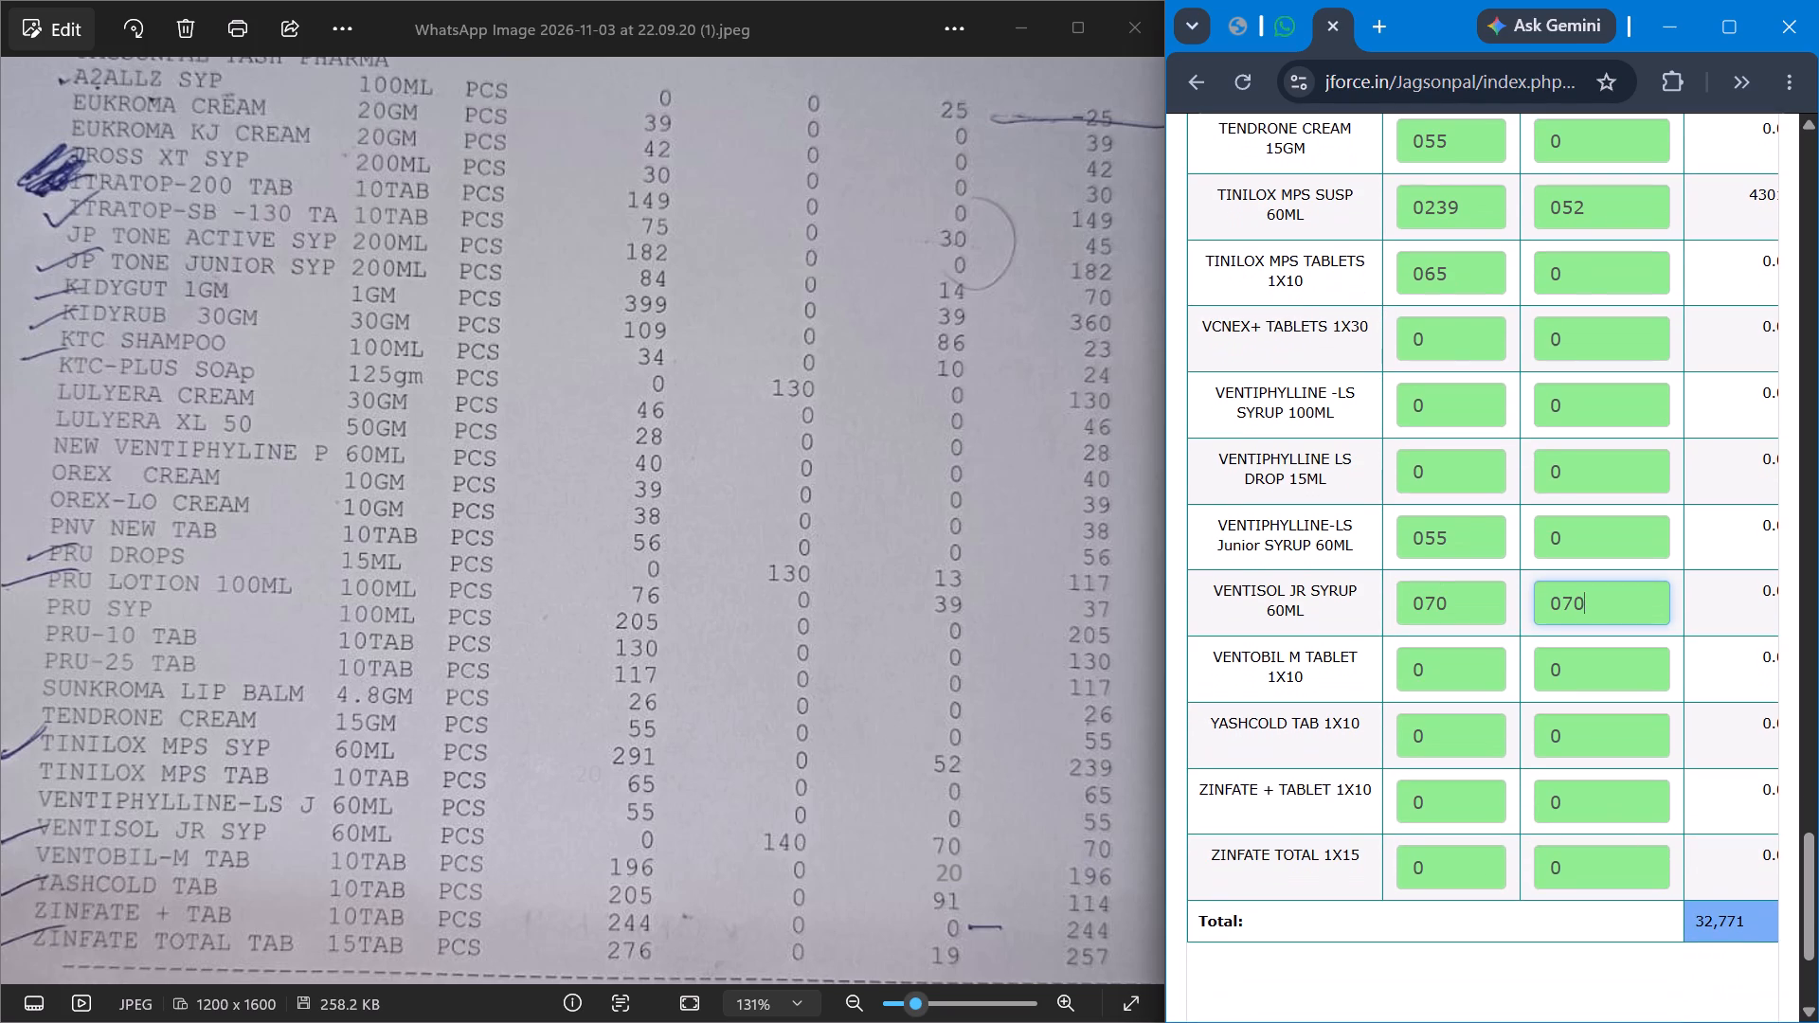
{"action": "left_click", "coordinate": [1457, 664]}
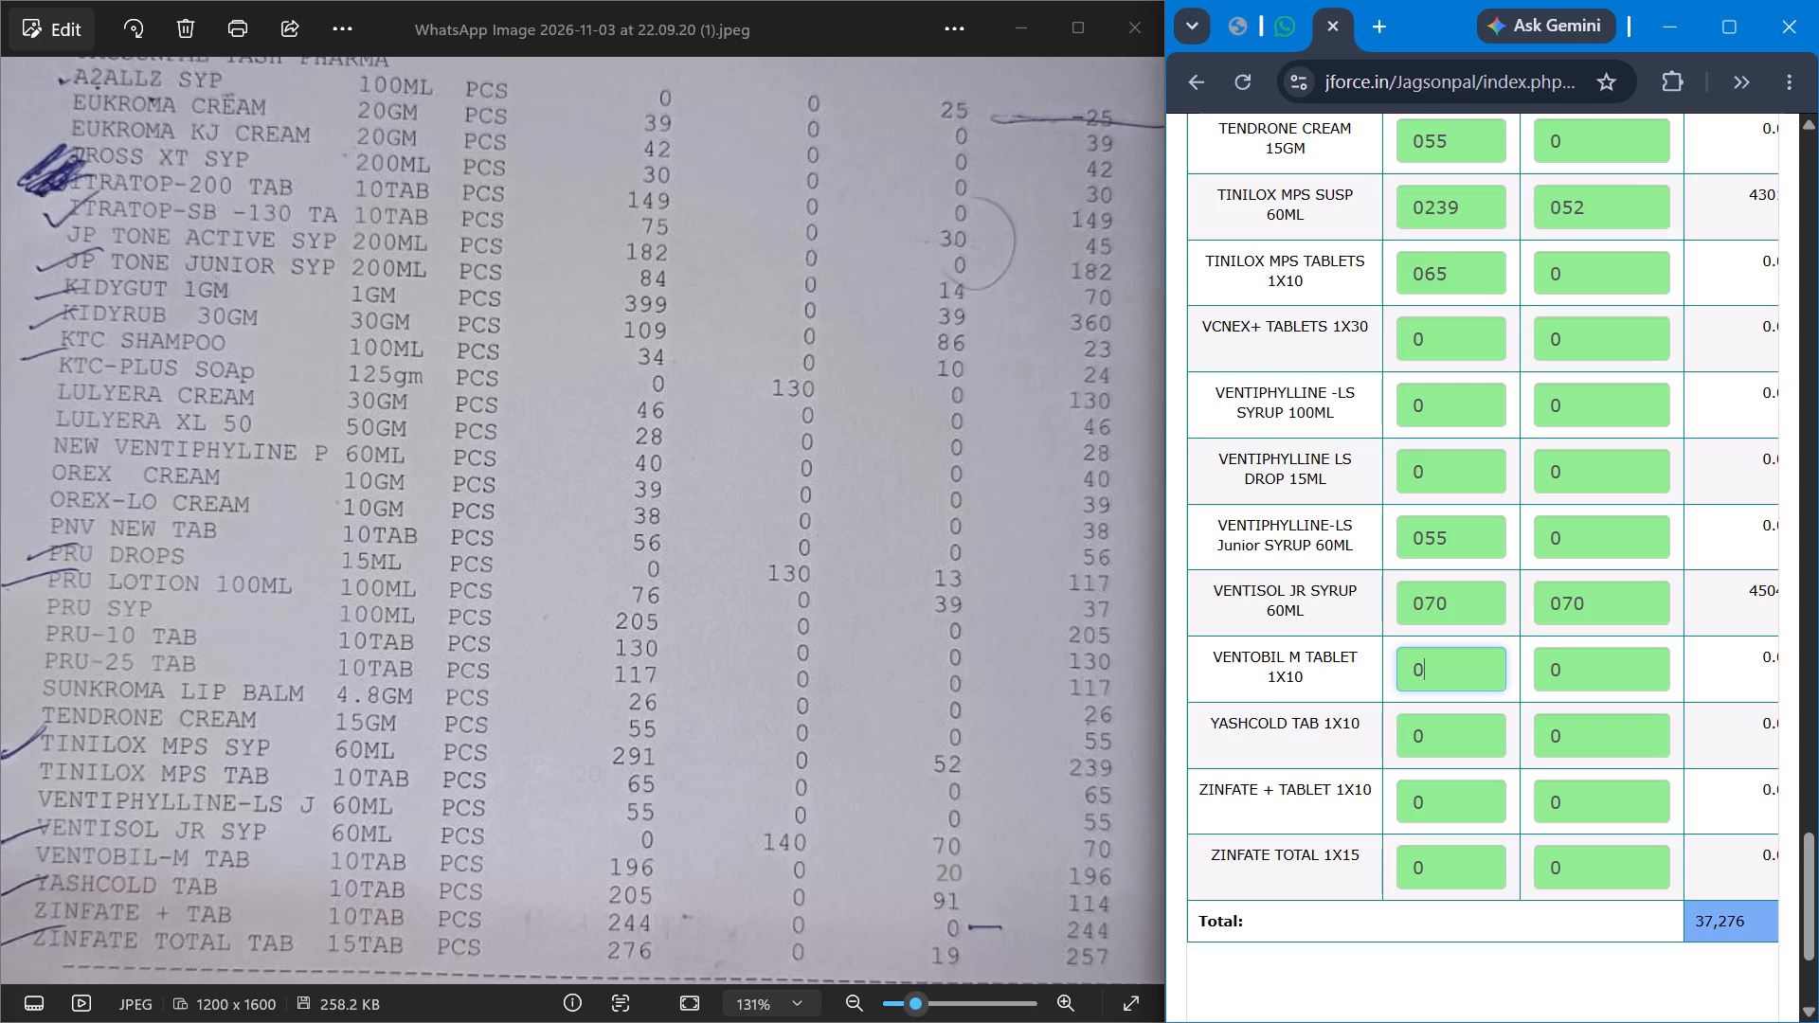
{"action": "key", "text": "1"}
{"action": "type", "text": "96"}
{"action": "left_click", "coordinate": [1580, 674]}
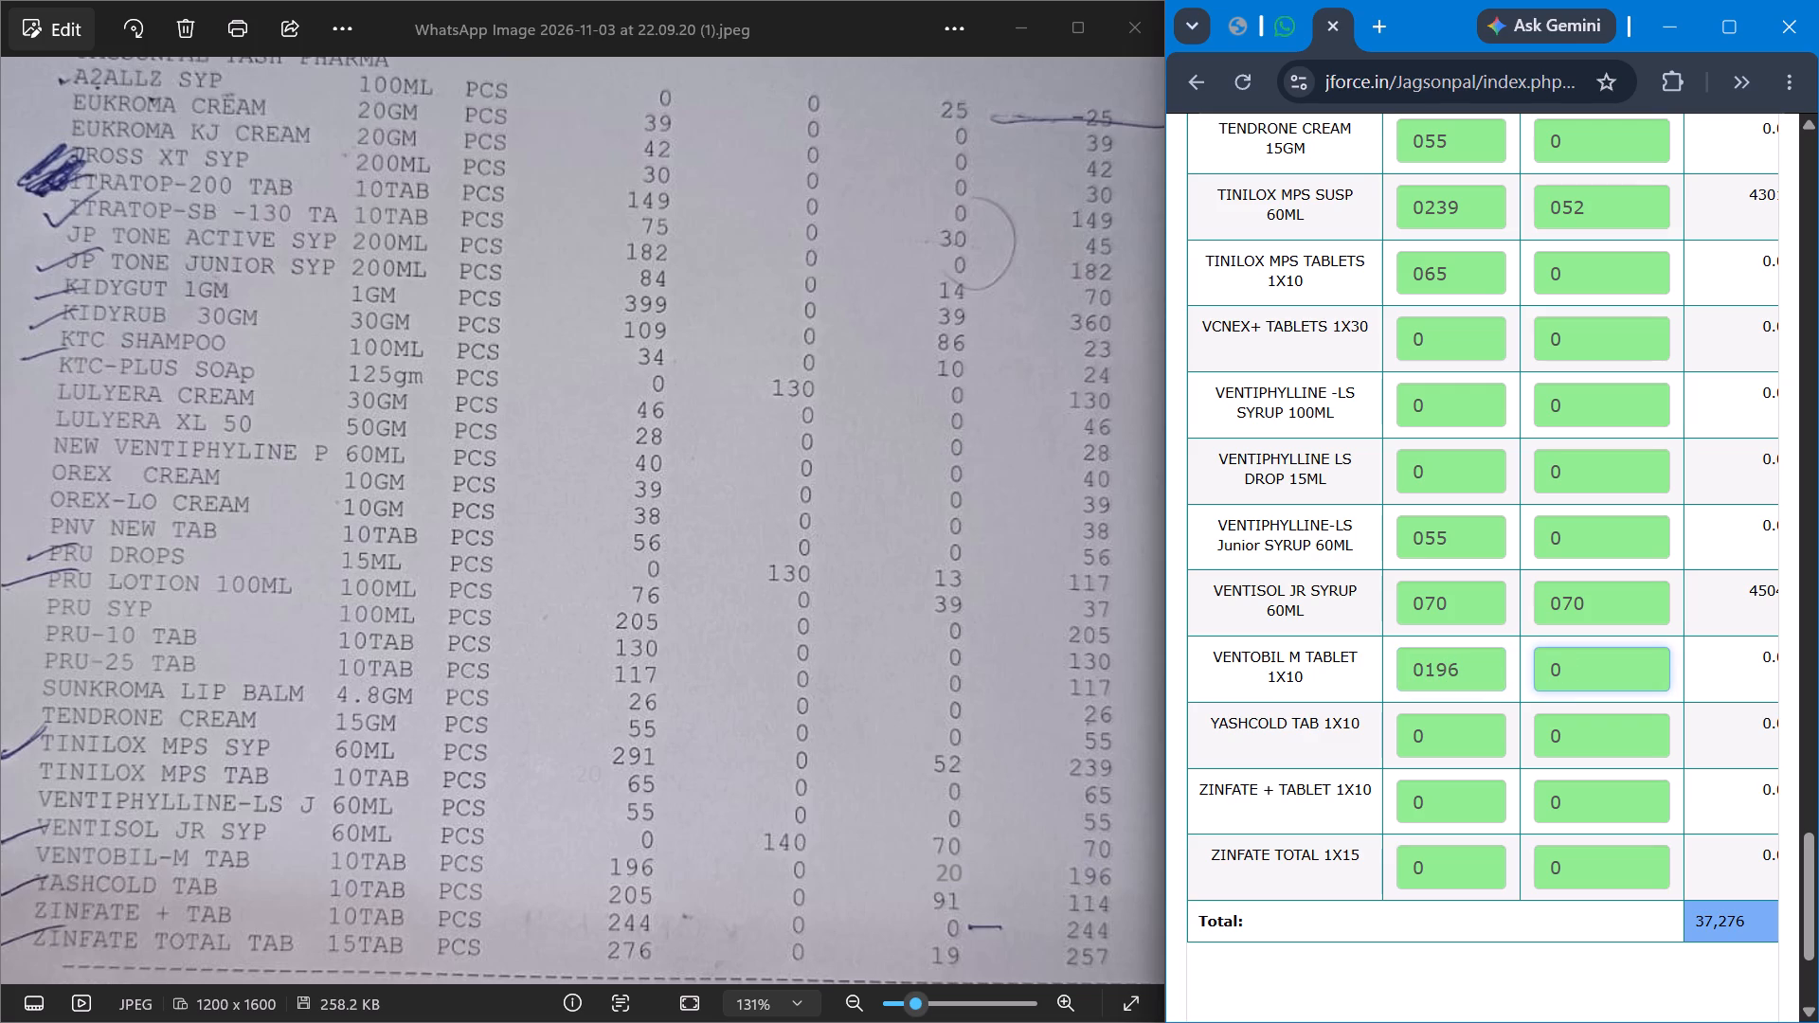
{"action": "type", "text": "20"}
Enter closing units of 114 and secondary units of 91 for YASHCOLD TAB 1X10.
{"action": "scroll", "coordinate": [1437, 725], "scroll_direction": "down", "scroll_amount": 1}
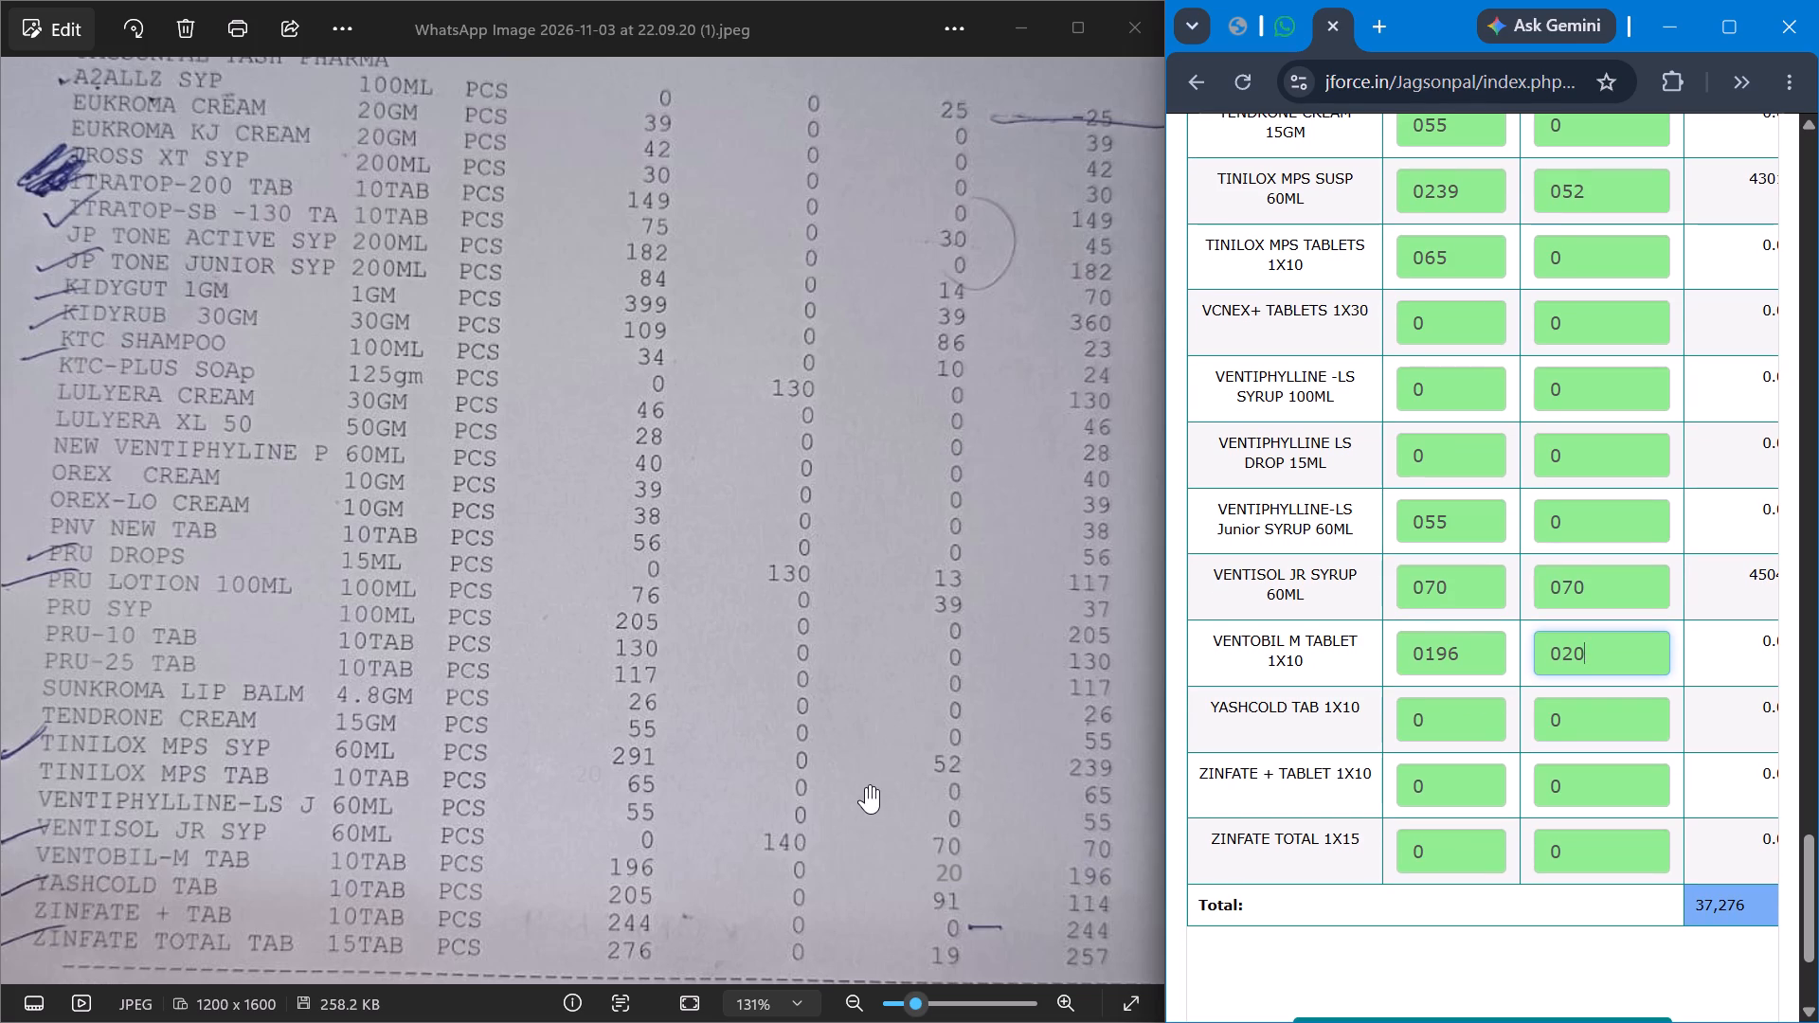
{"action": "left_click", "coordinate": [1433, 720]}
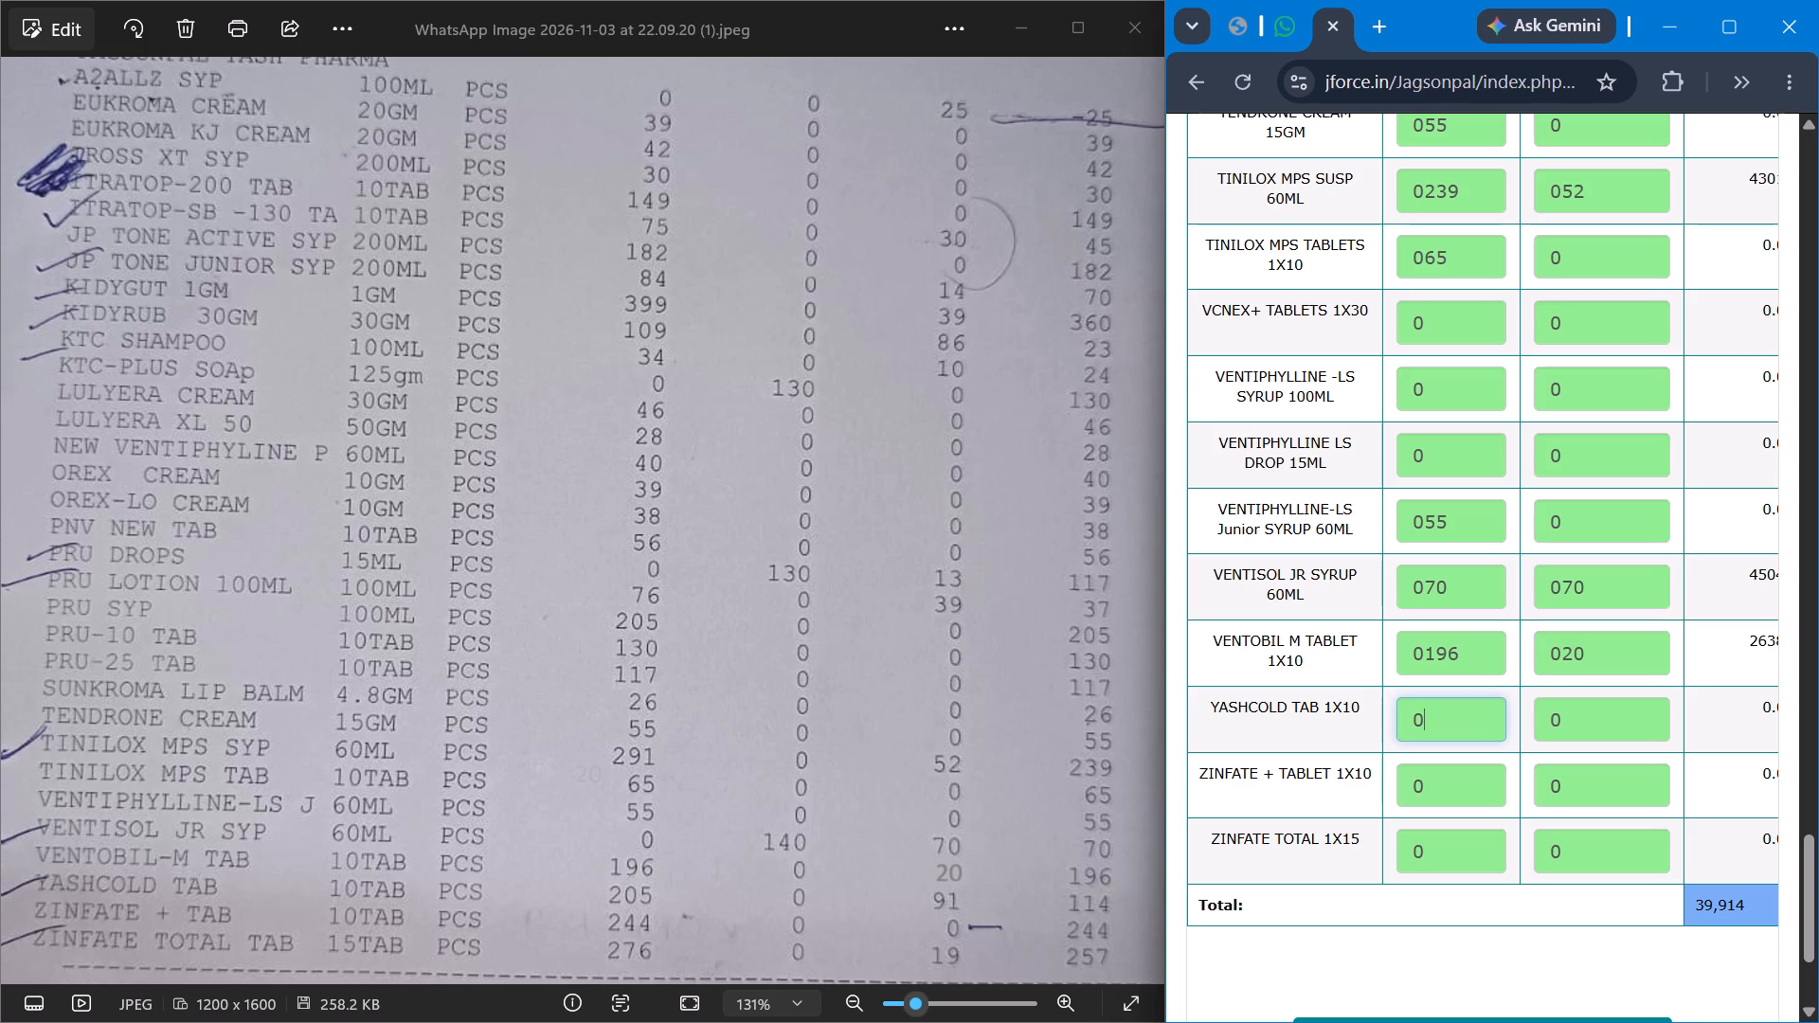
{"action": "type", "text": "114"}
{"action": "left_click", "coordinate": [1584, 723]}
{"action": "type", "text": "91"}
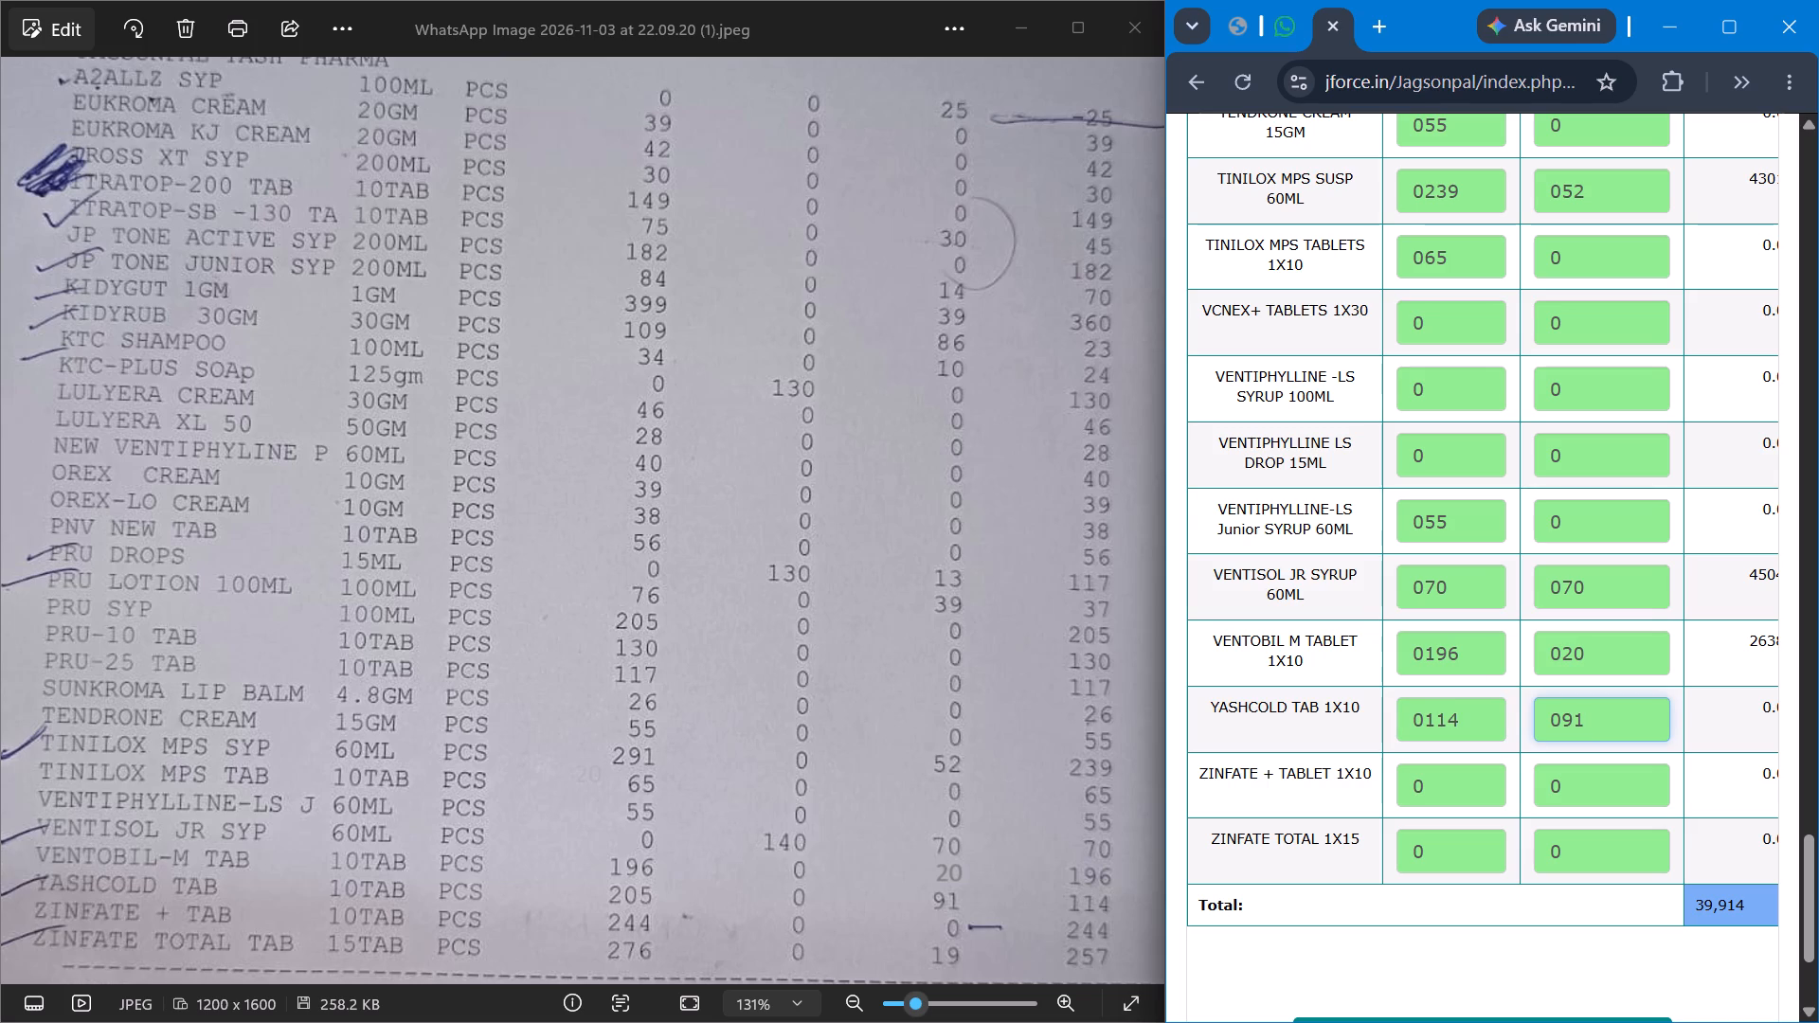
Enter closing units of 244 for ZINFATE + TABLET 1X10.
{"action": "left_click", "coordinate": [1472, 784]}
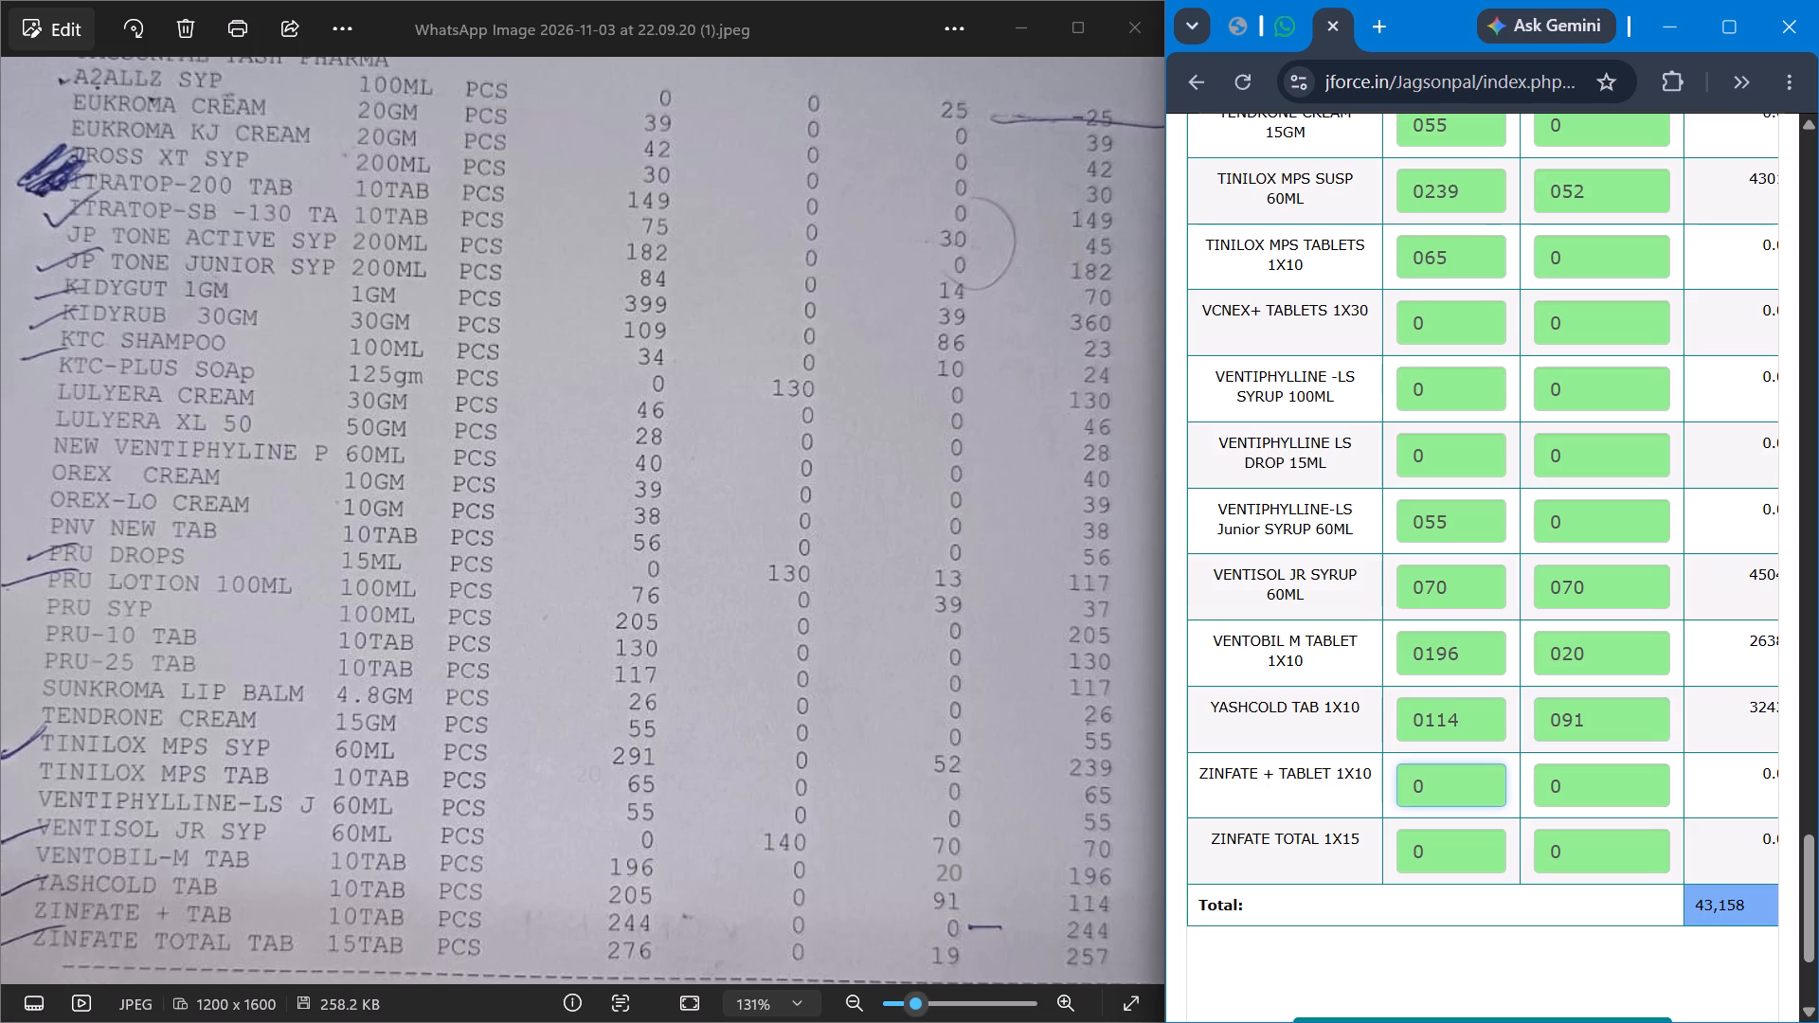
{"action": "type", "text": "22"}
{"action": "key", "text": "BackSpace"}
{"action": "type", "text": "44"}
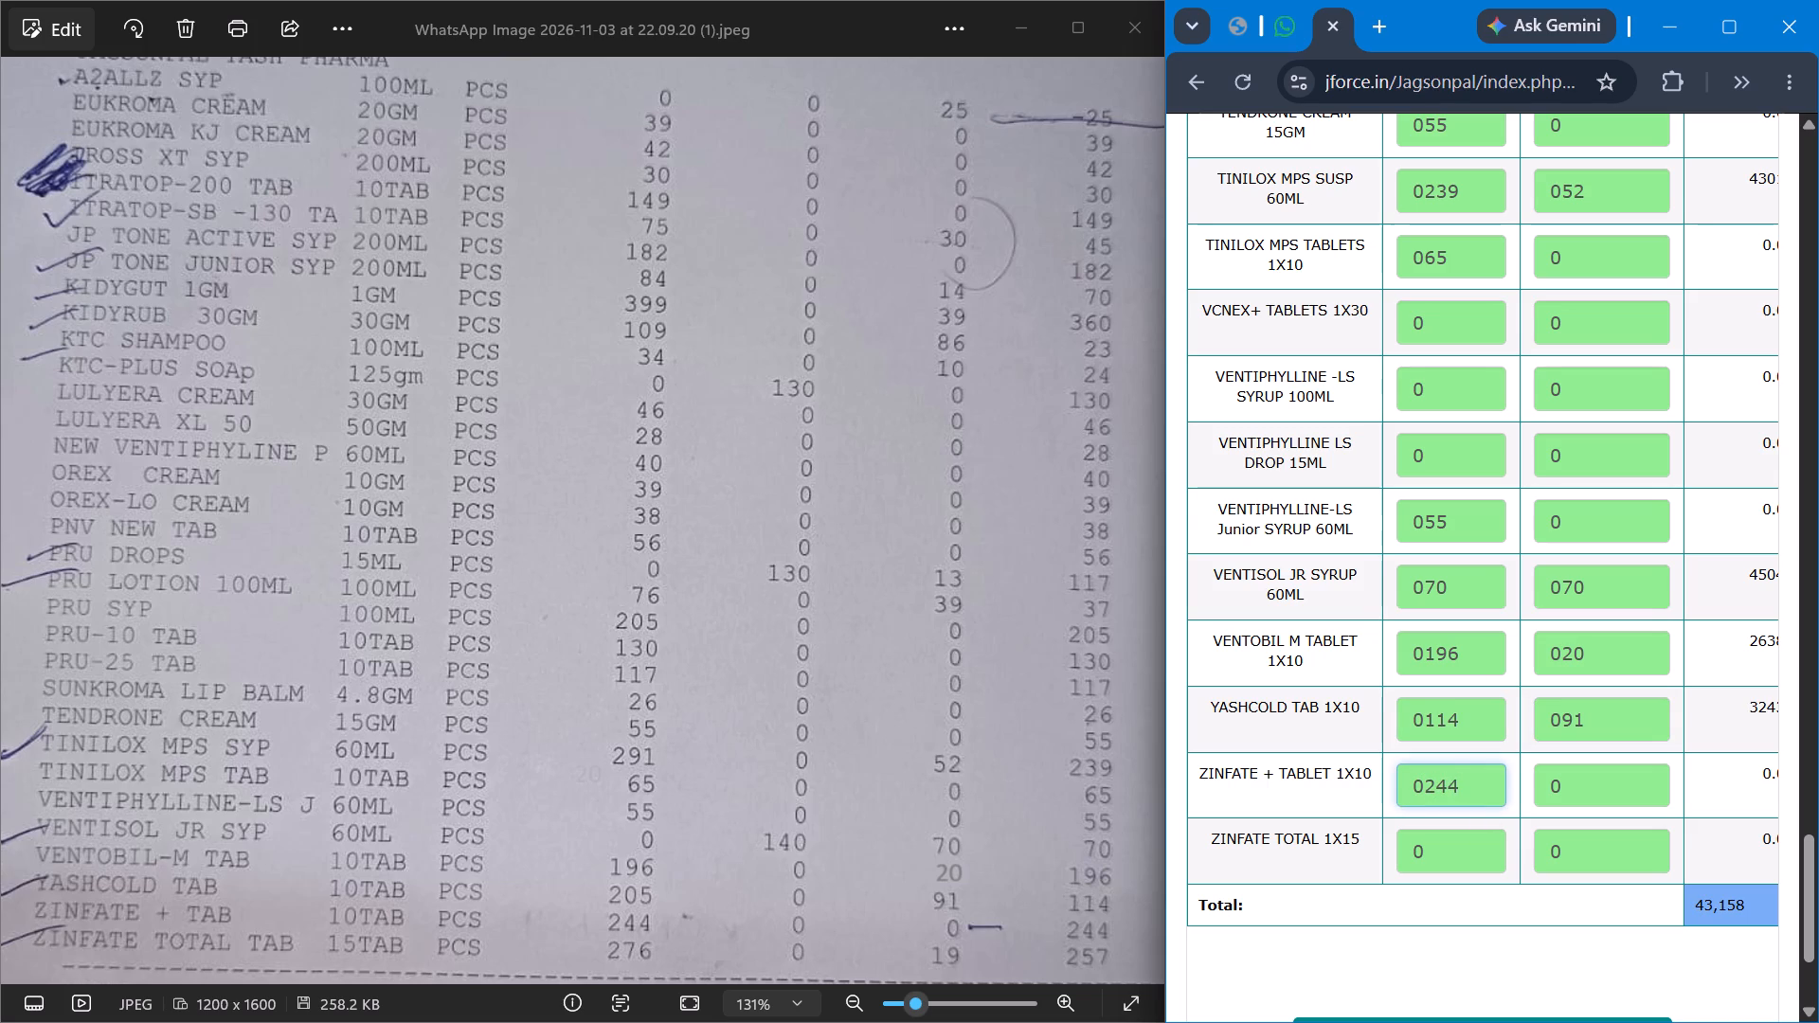
Open the closing units of ZINFATE TOTAL 1X15 for entry.
{"action": "left_click", "coordinate": [1468, 841]}
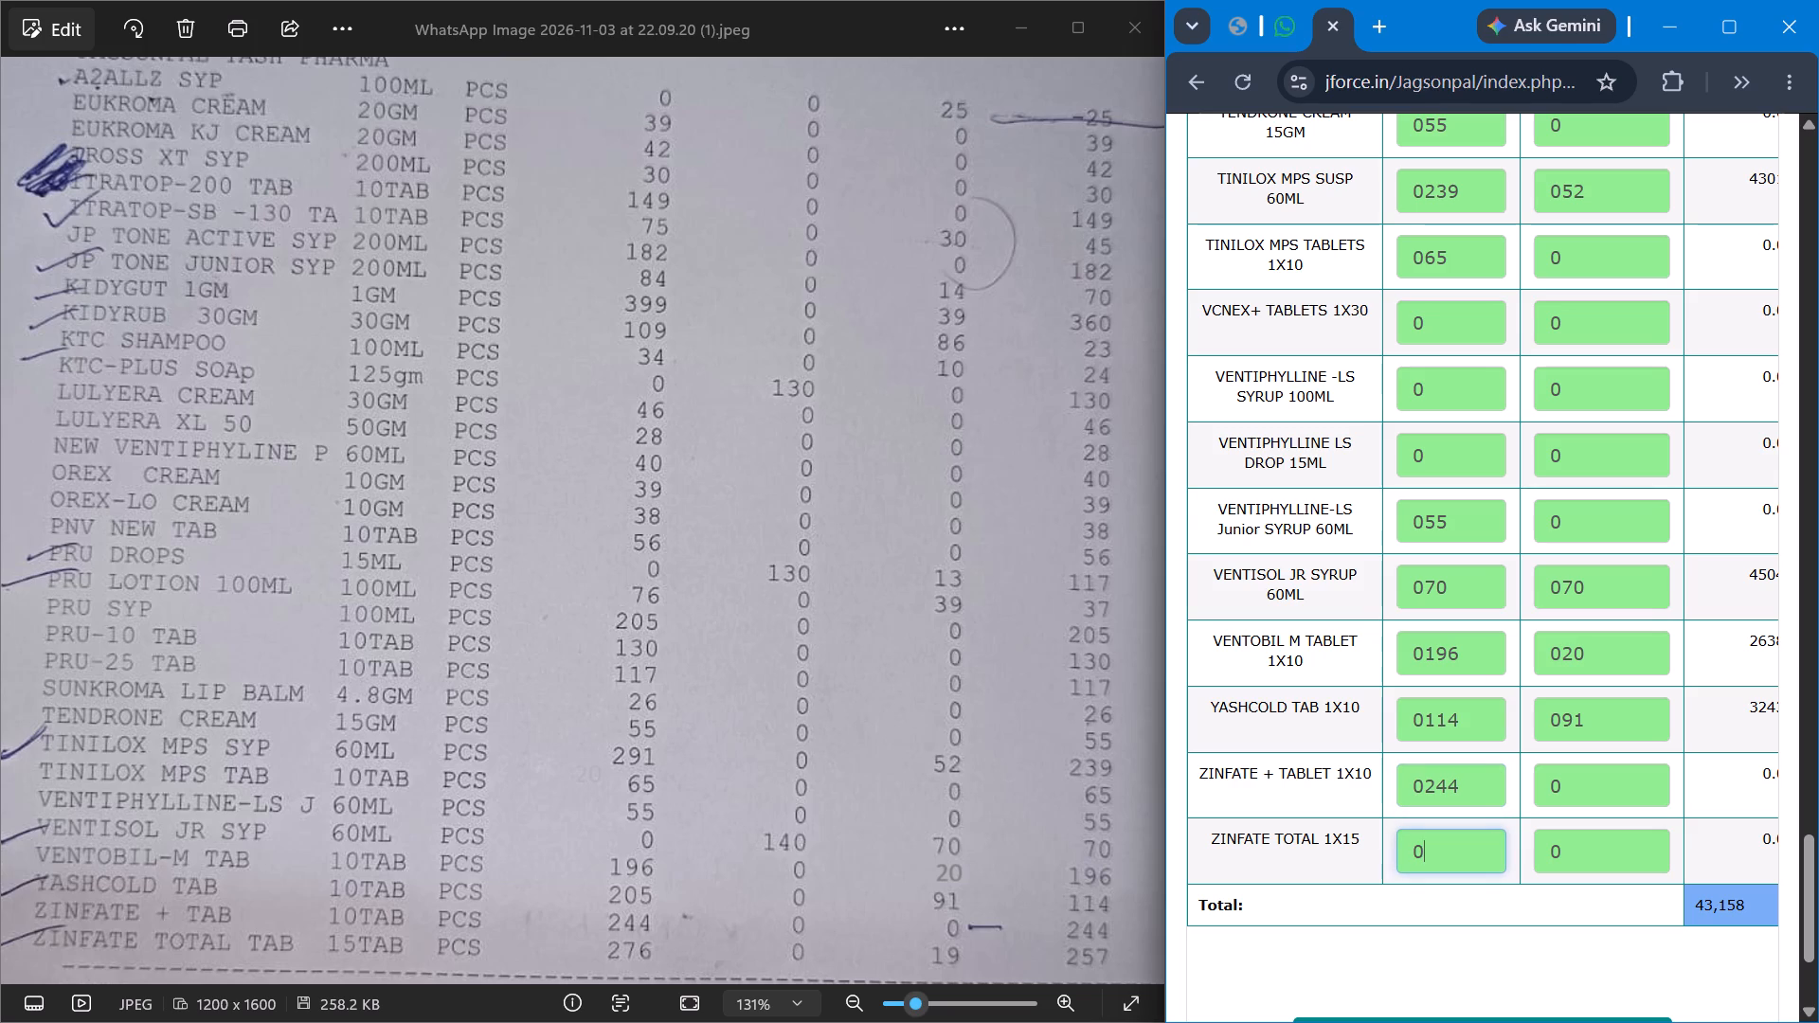
Enter closing units of 257 and secondary units of 19 for ZINFATE TOTAL 1X15.
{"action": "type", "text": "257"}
{"action": "left_click", "coordinate": [1586, 851]}
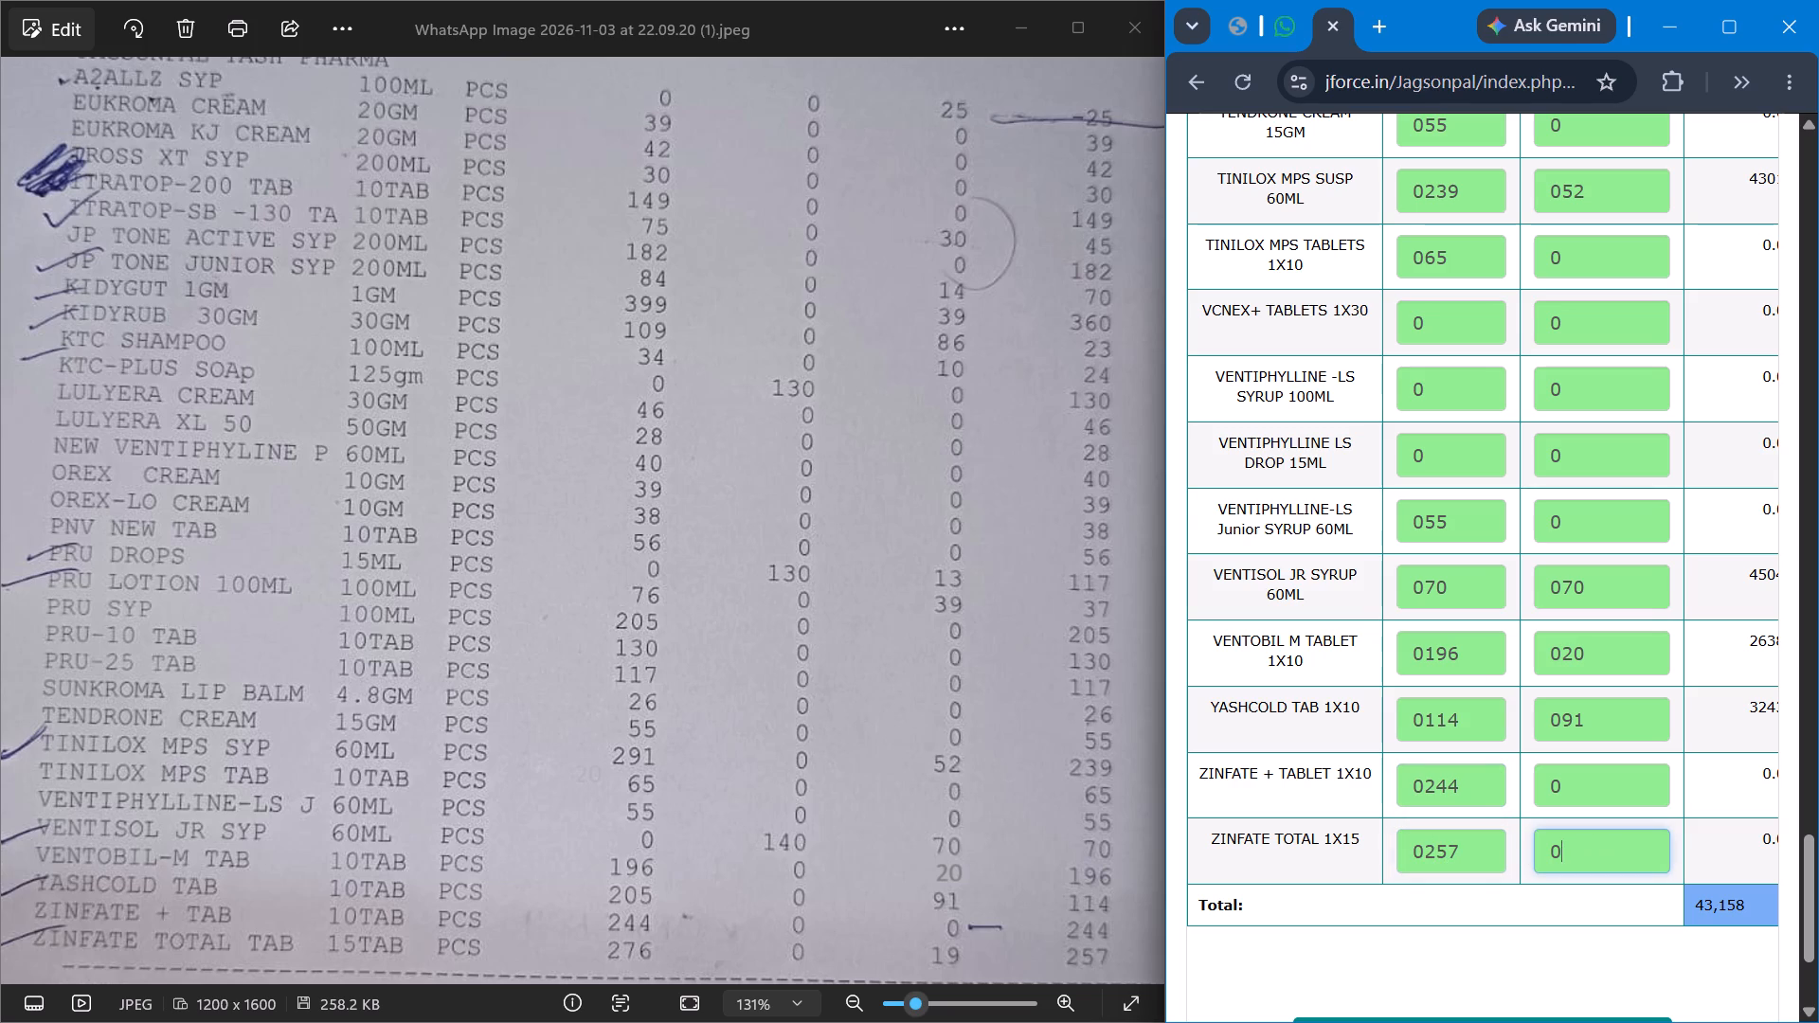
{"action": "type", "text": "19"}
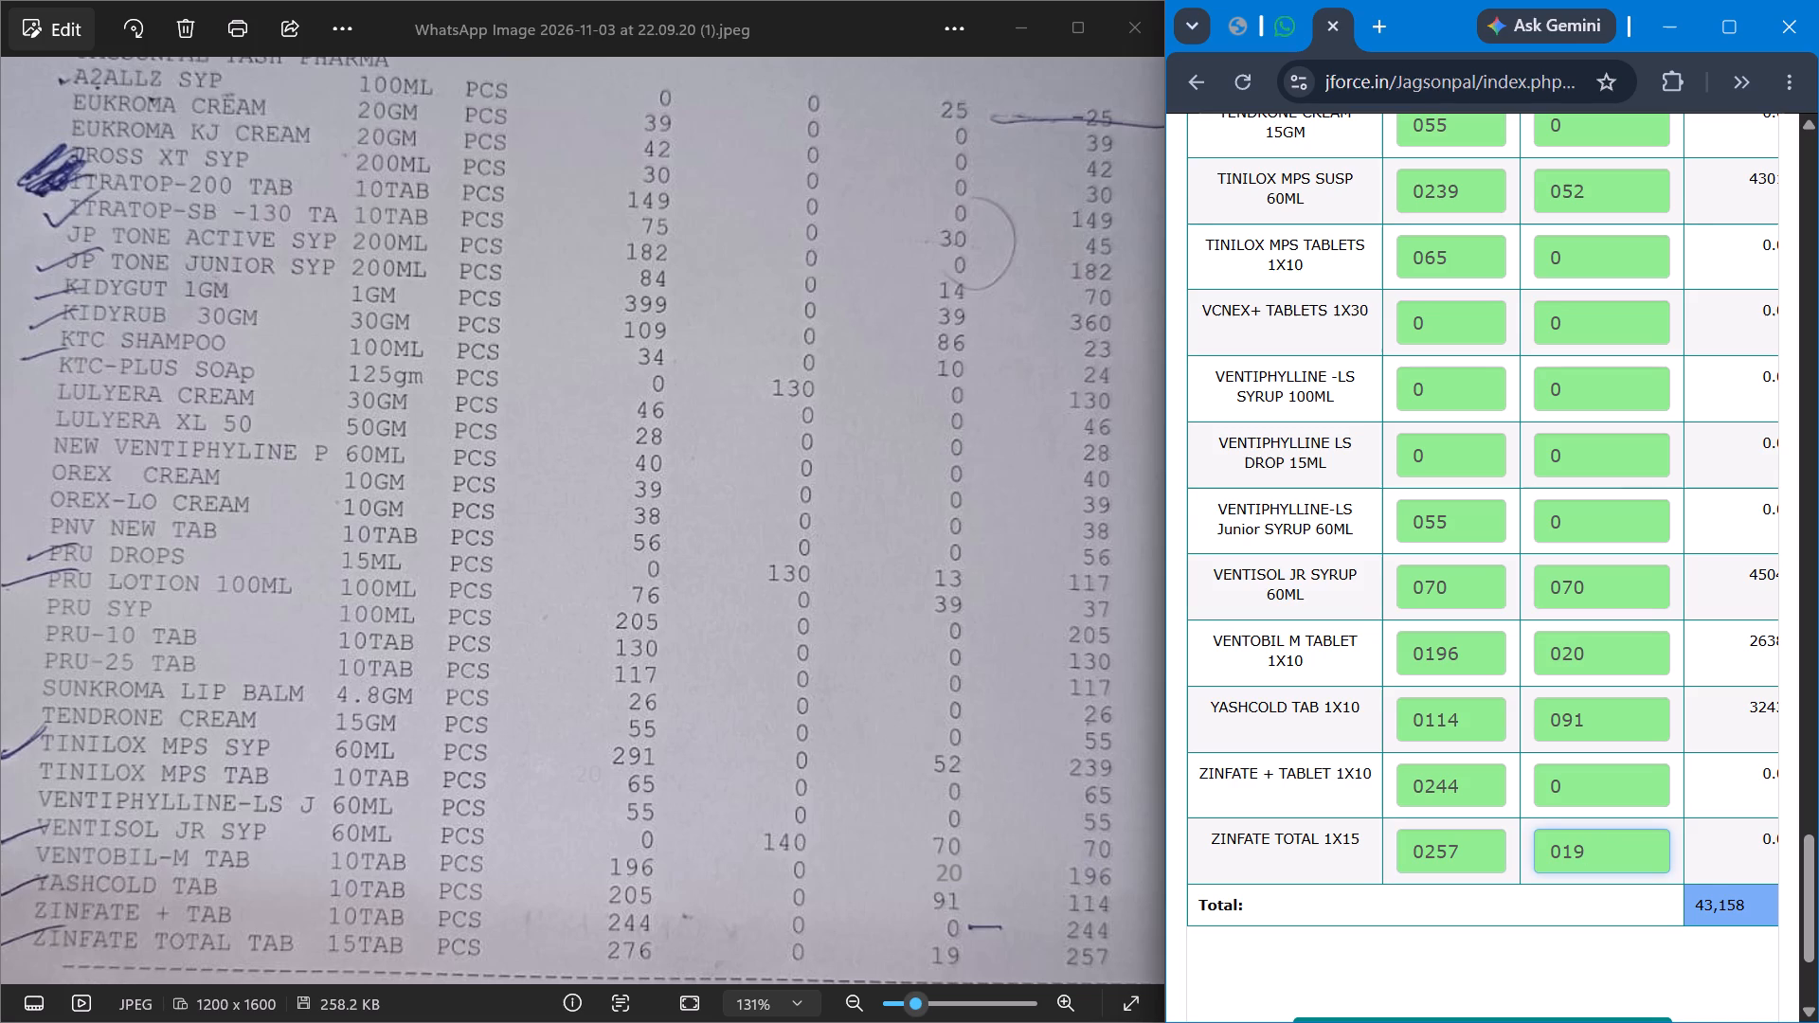
Attach the stock sheet photo WhatsApp Image 2026-11-03 at 22.09.20 (1).jpeg to the secondary sales form.
{"action": "scroll", "coordinate": [1665, 932], "scroll_direction": "down", "scroll_amount": 3}
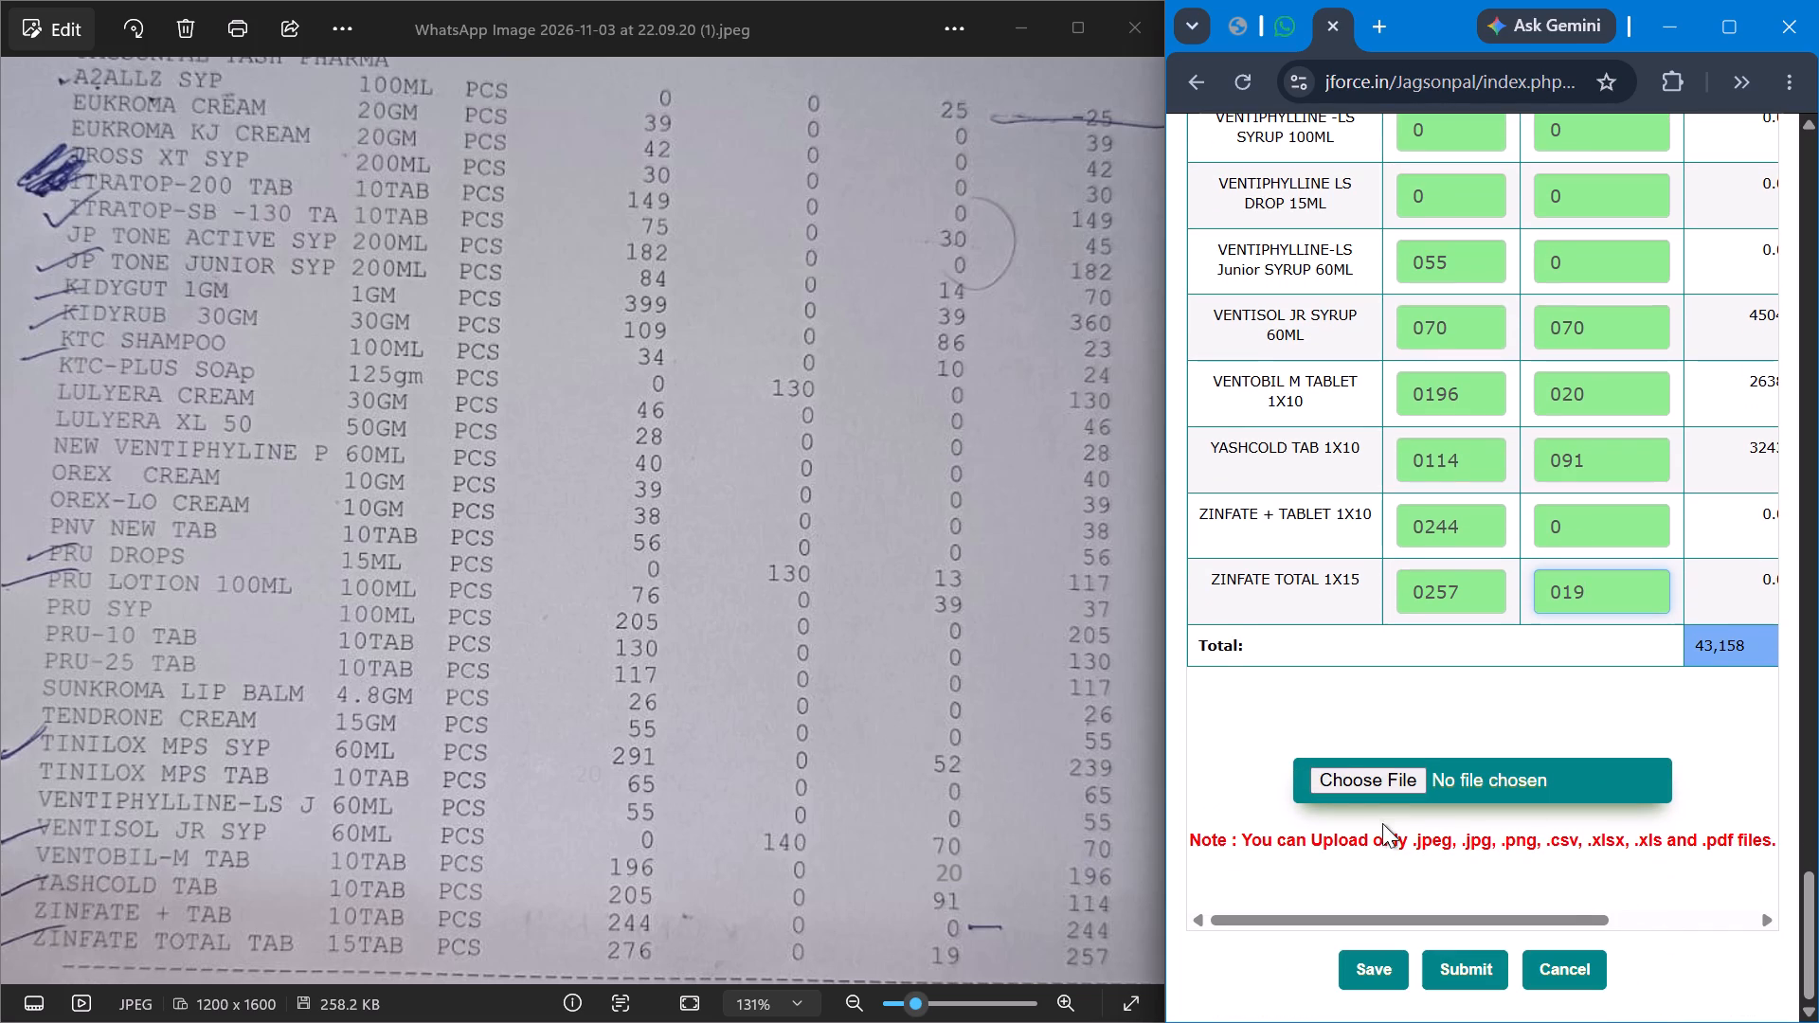
{"action": "left_click", "coordinate": [1350, 775]}
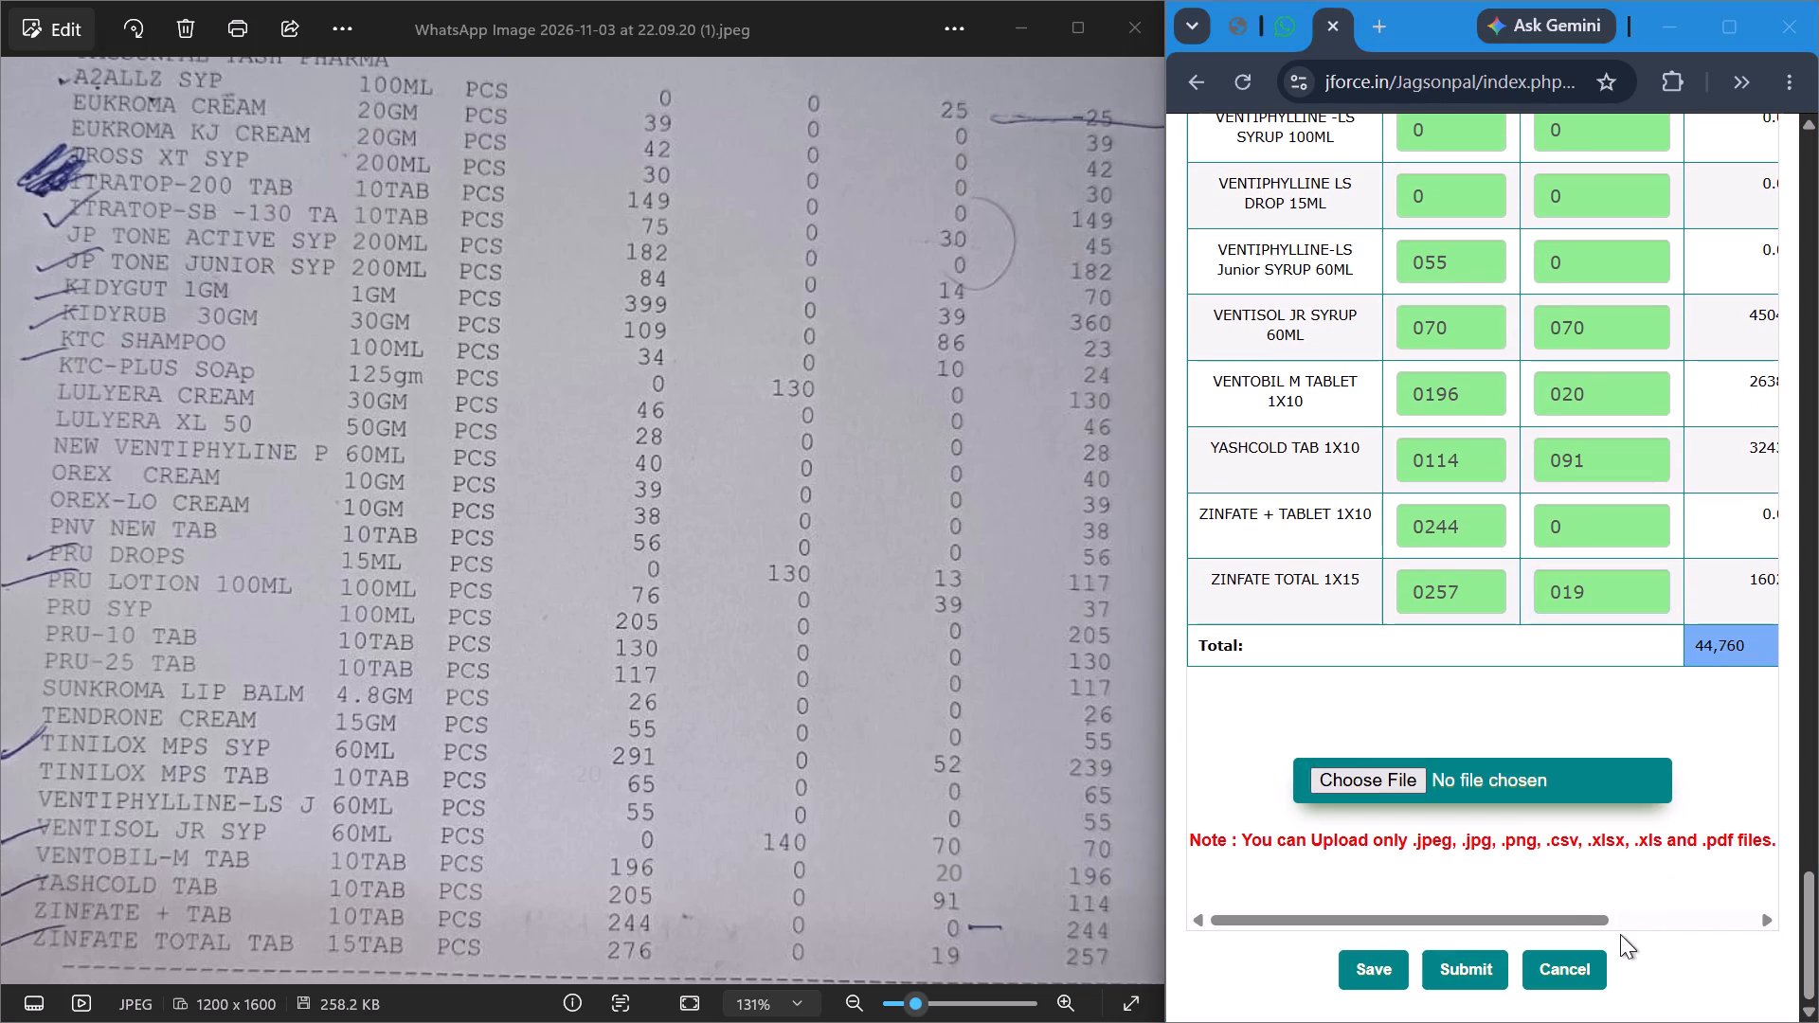
{"action": "double_click", "coordinate": [335, 211]}
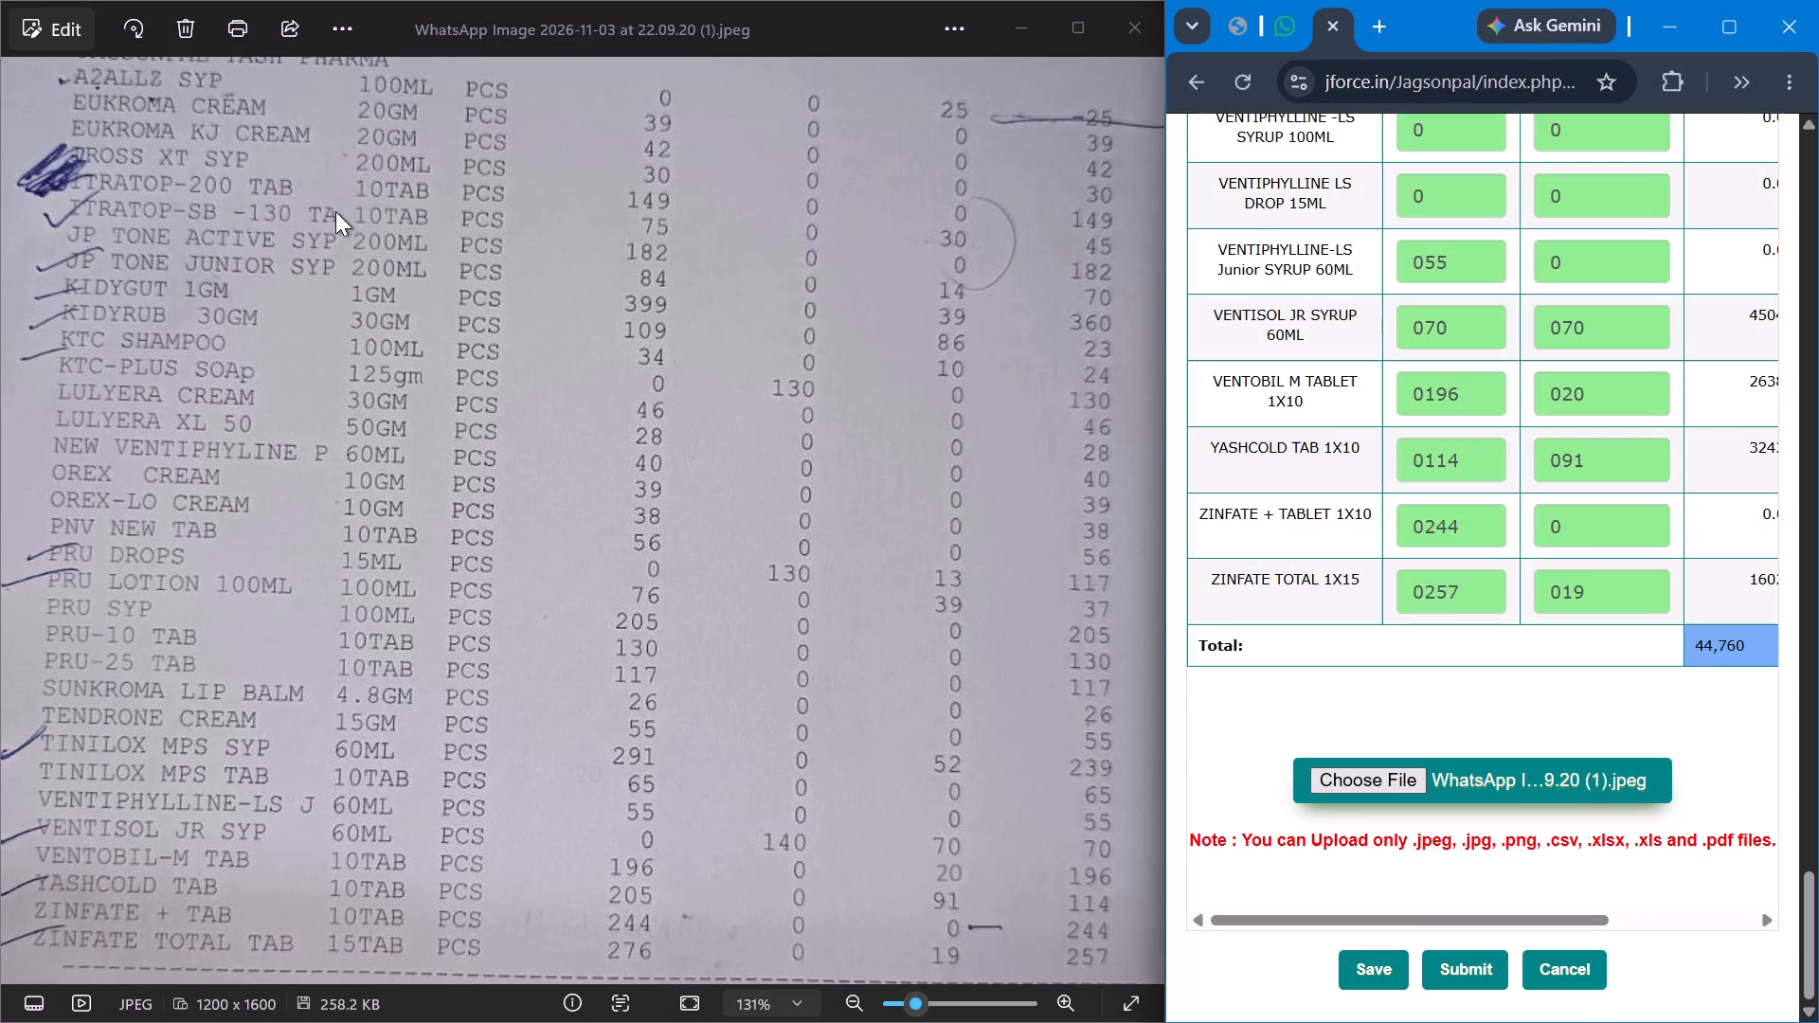
Submit the completed secondary sales statement for stockist ASHOK MEDICOSE (SGR) and accept the final submission.
{"action": "scroll", "coordinate": [1373, 830], "scroll_direction": "down", "scroll_amount": 1}
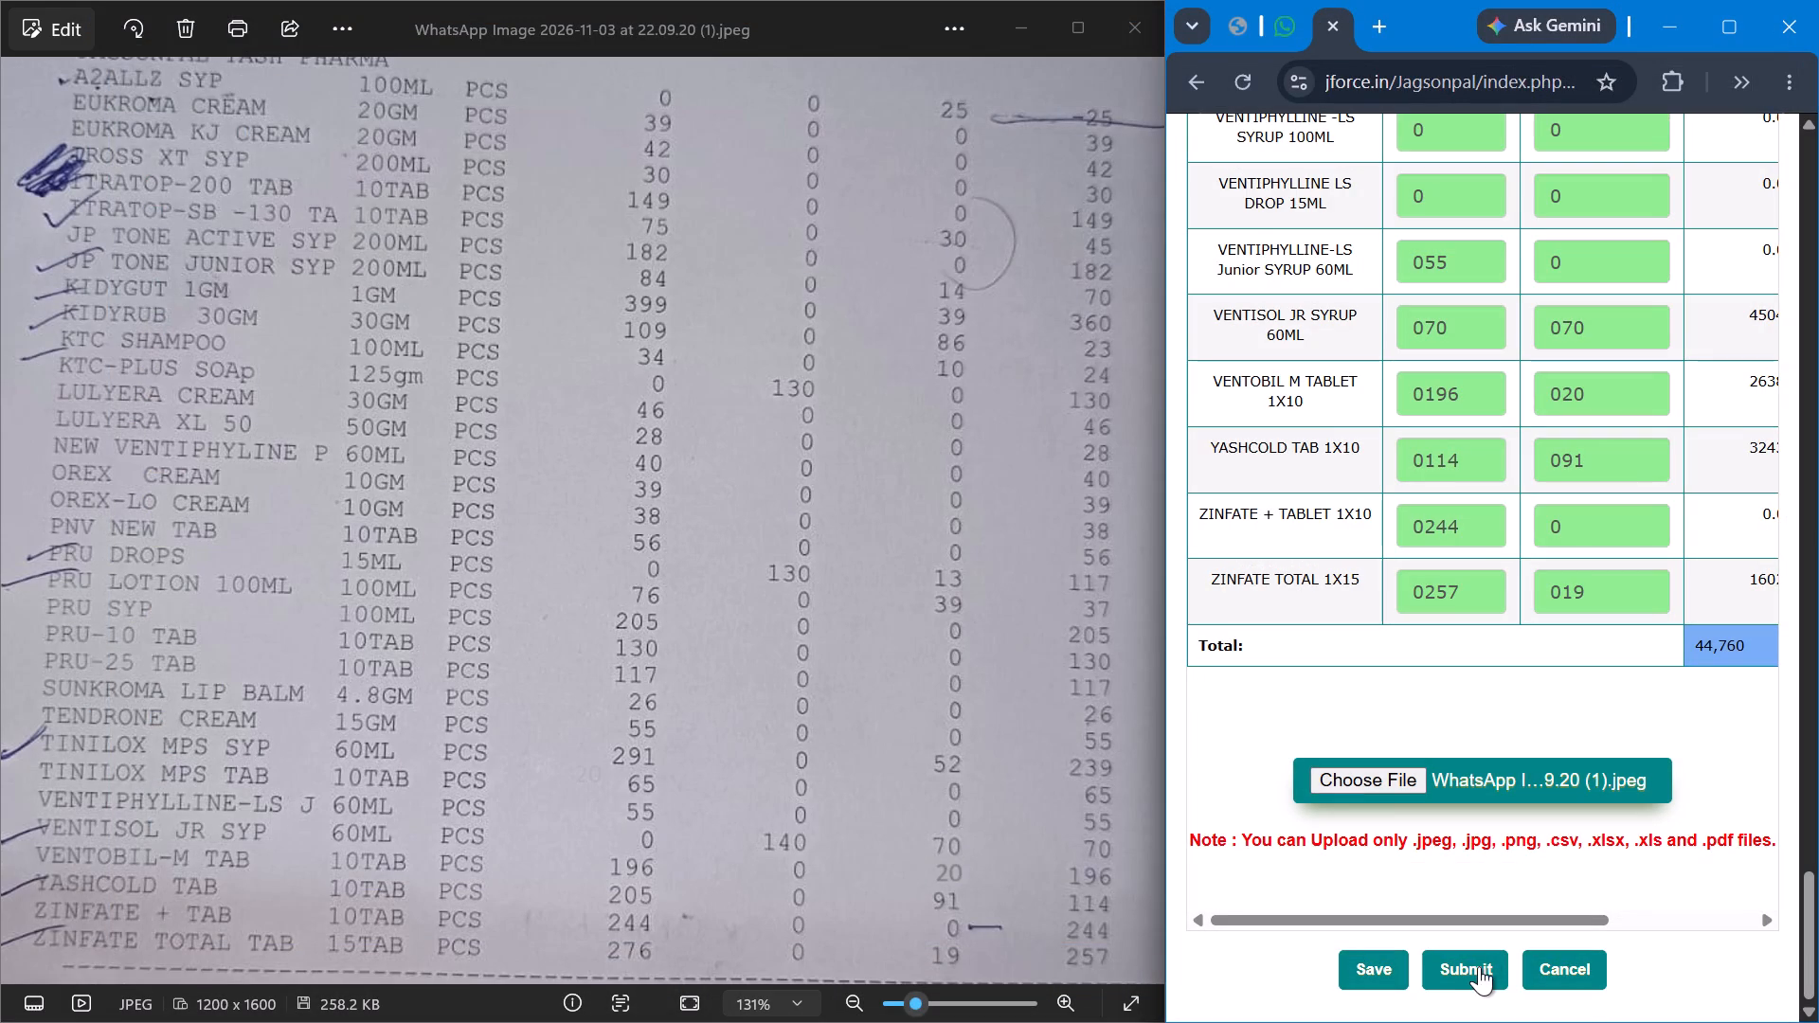
{"action": "left_click", "coordinate": [1472, 970]}
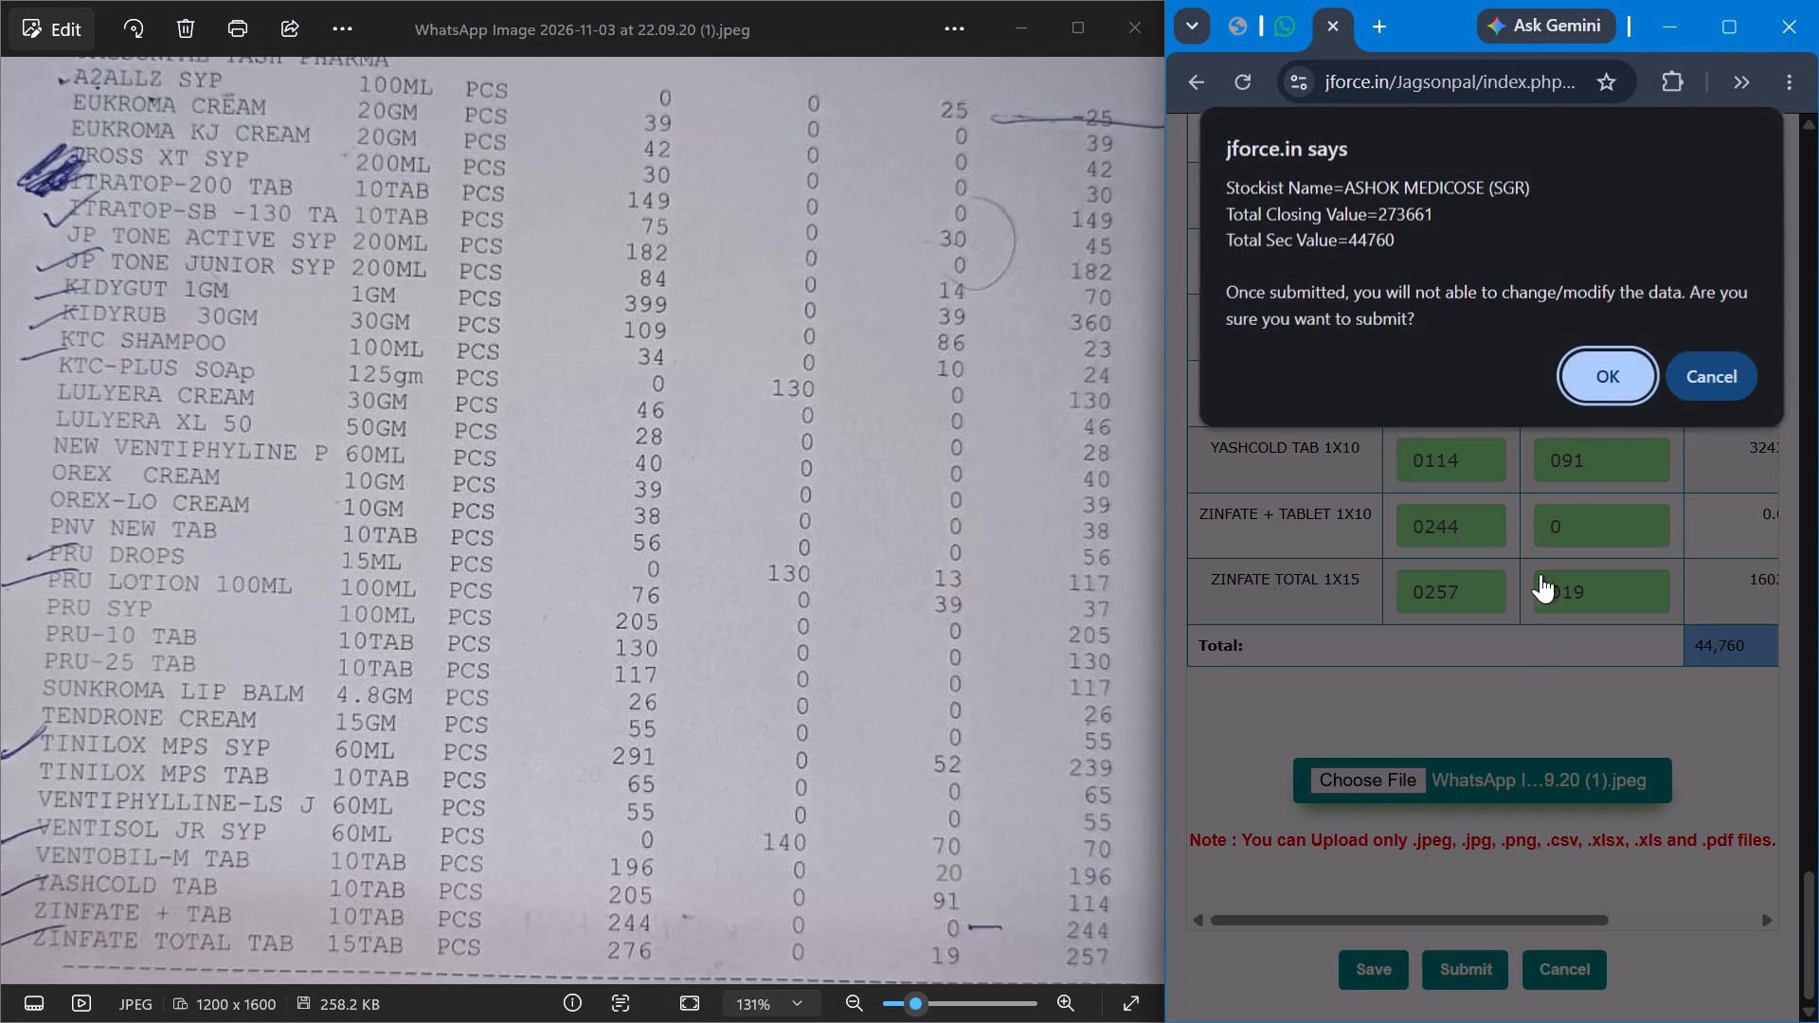
{"action": "left_click", "coordinate": [1600, 367]}
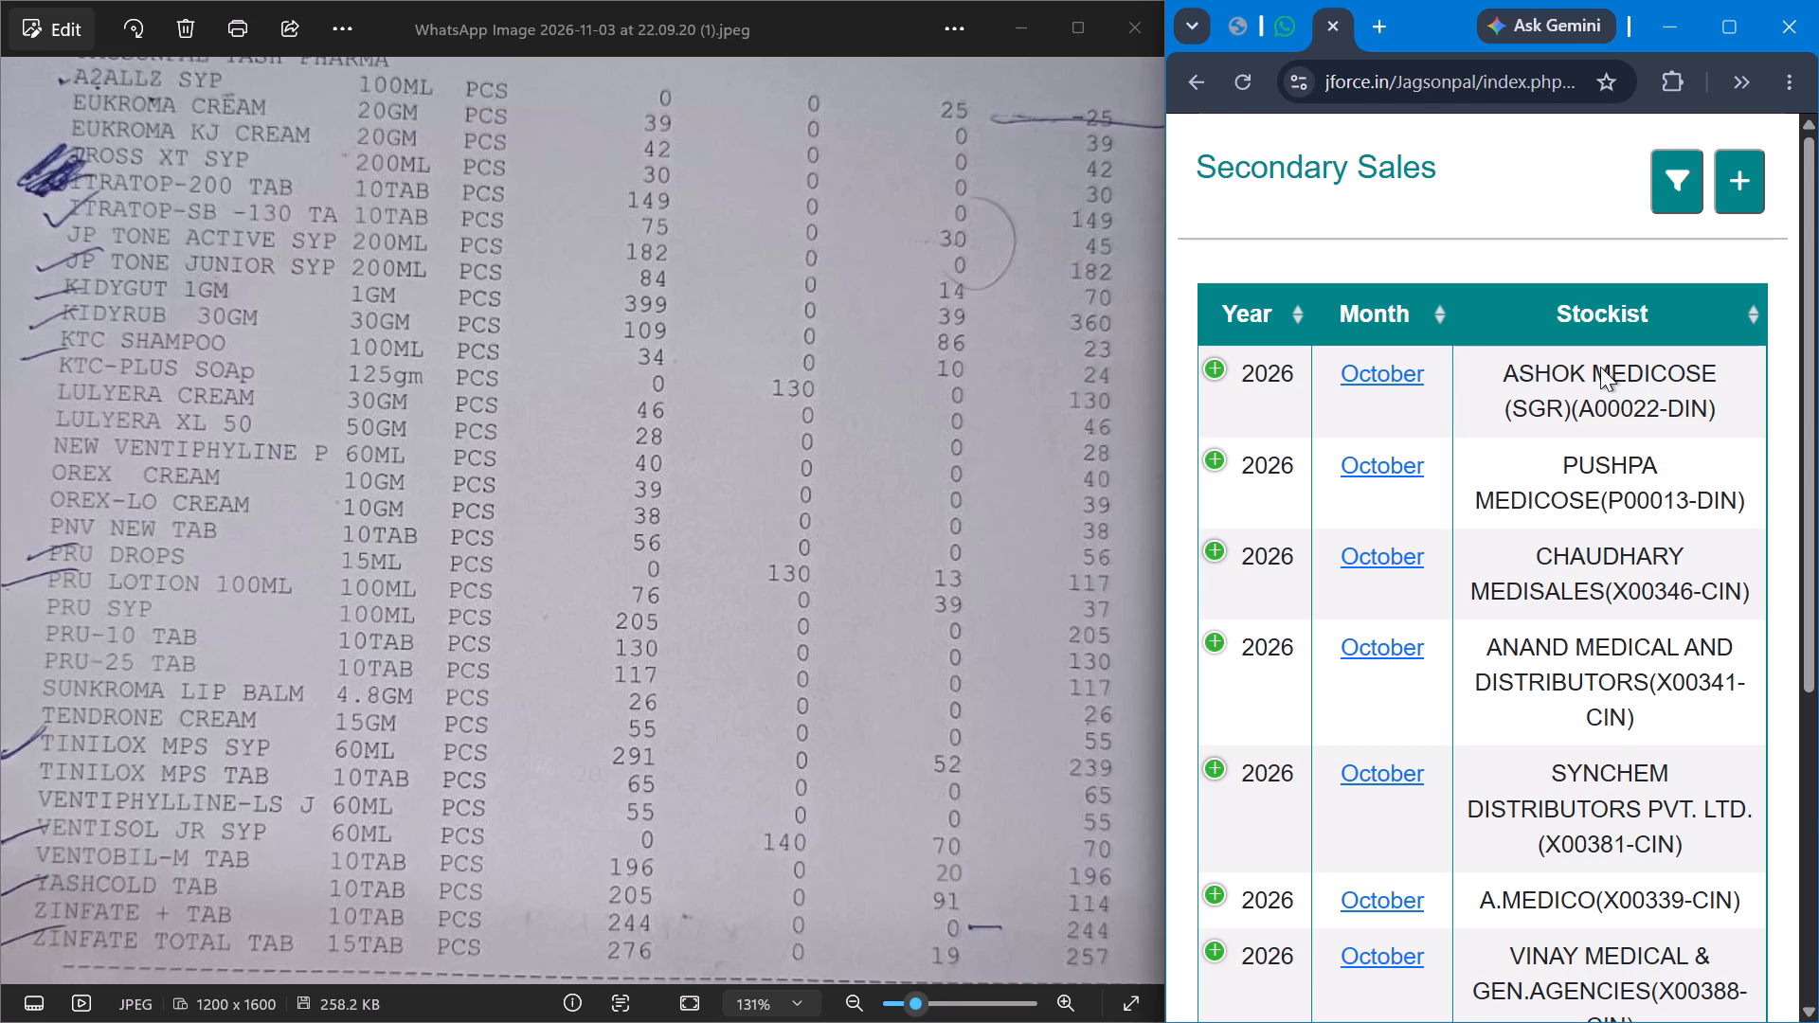
Expand the October 2026 record of ASHOK MEDICOSE (SGR) in the Secondary Sales list to check its submission details.
{"action": "left_click", "coordinate": [1248, 357]}
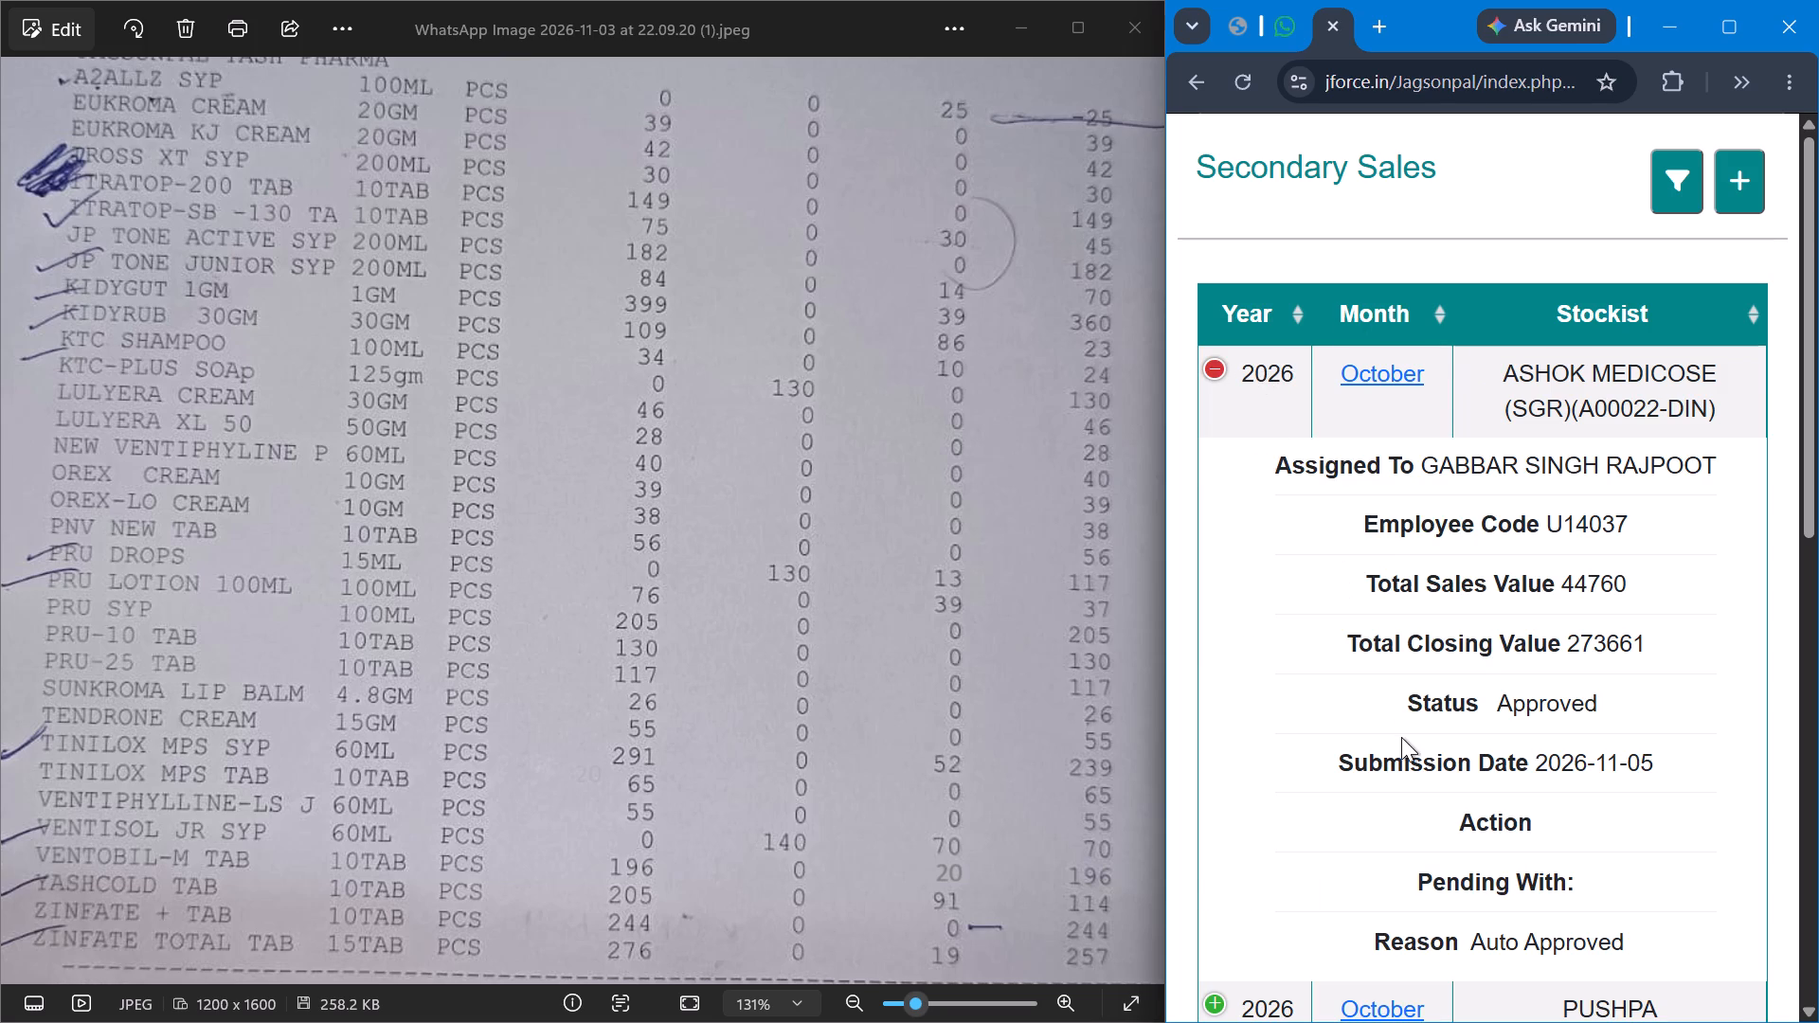
{"action": "left_click", "coordinate": [1551, 214]}
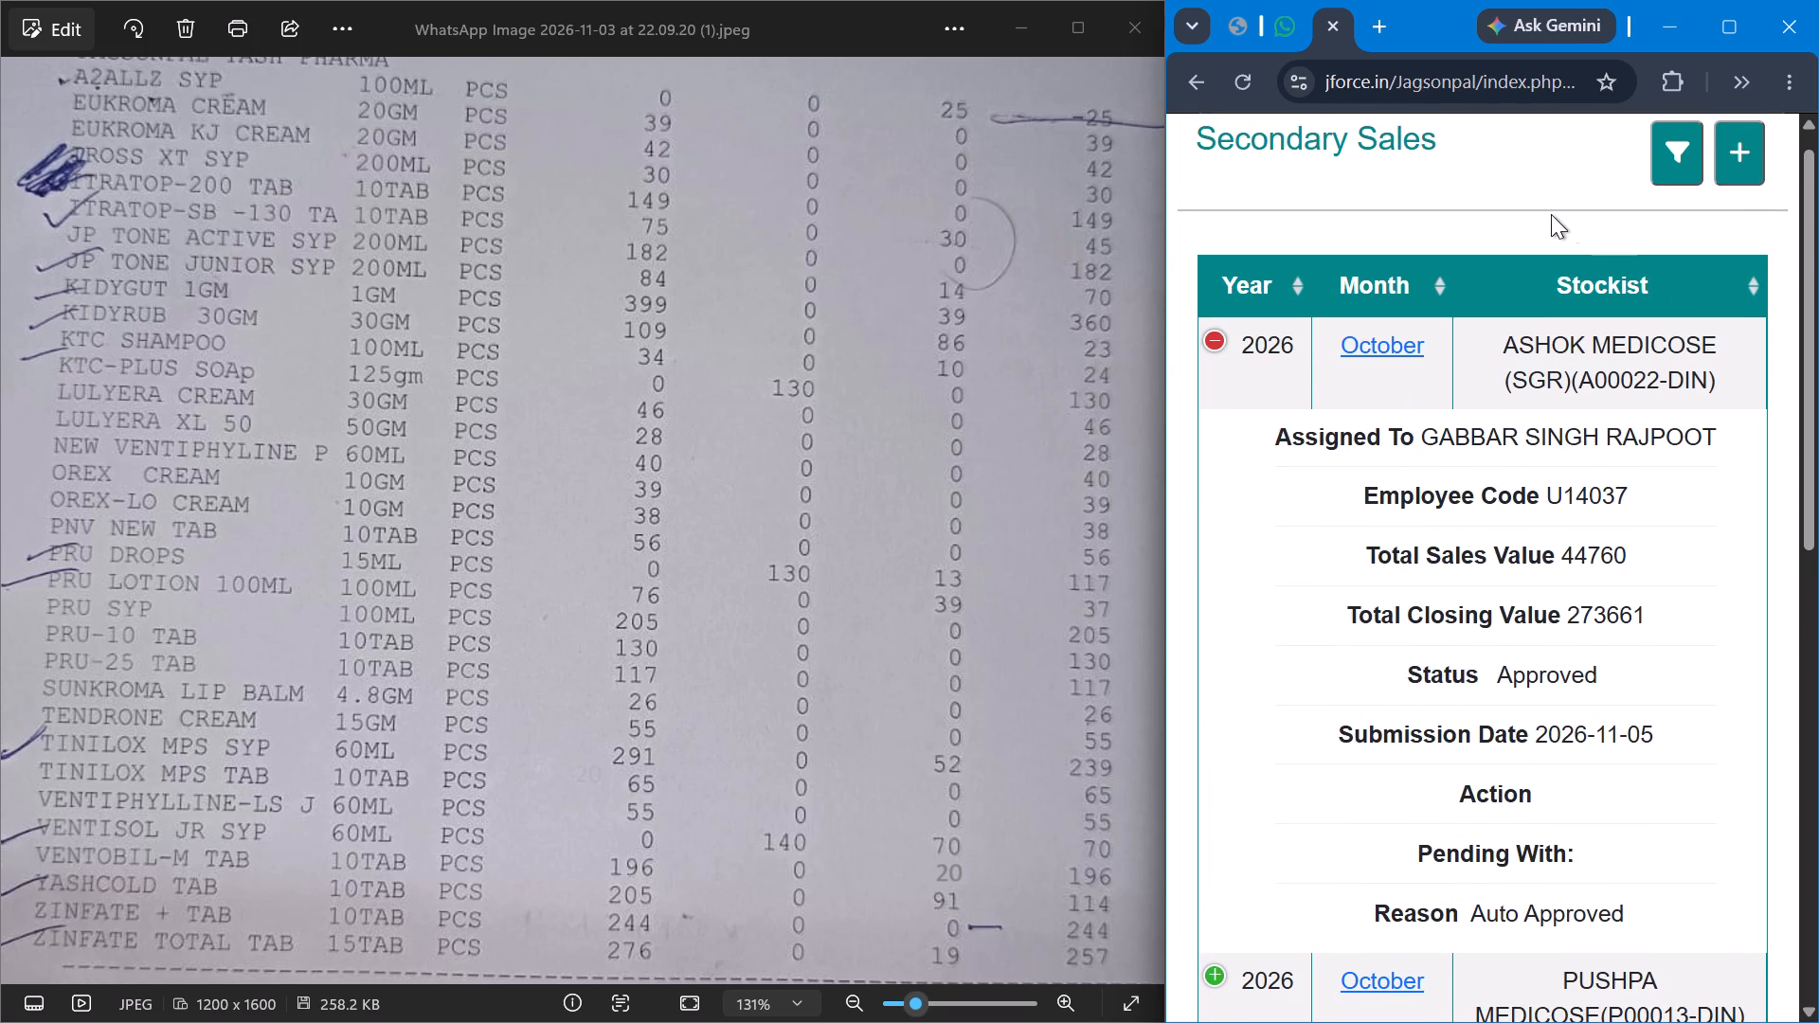
Close the browser window and the stock sheet photo.
{"action": "left_click", "coordinate": [1791, 45]}
{"action": "left_click", "coordinate": [1144, 18]}
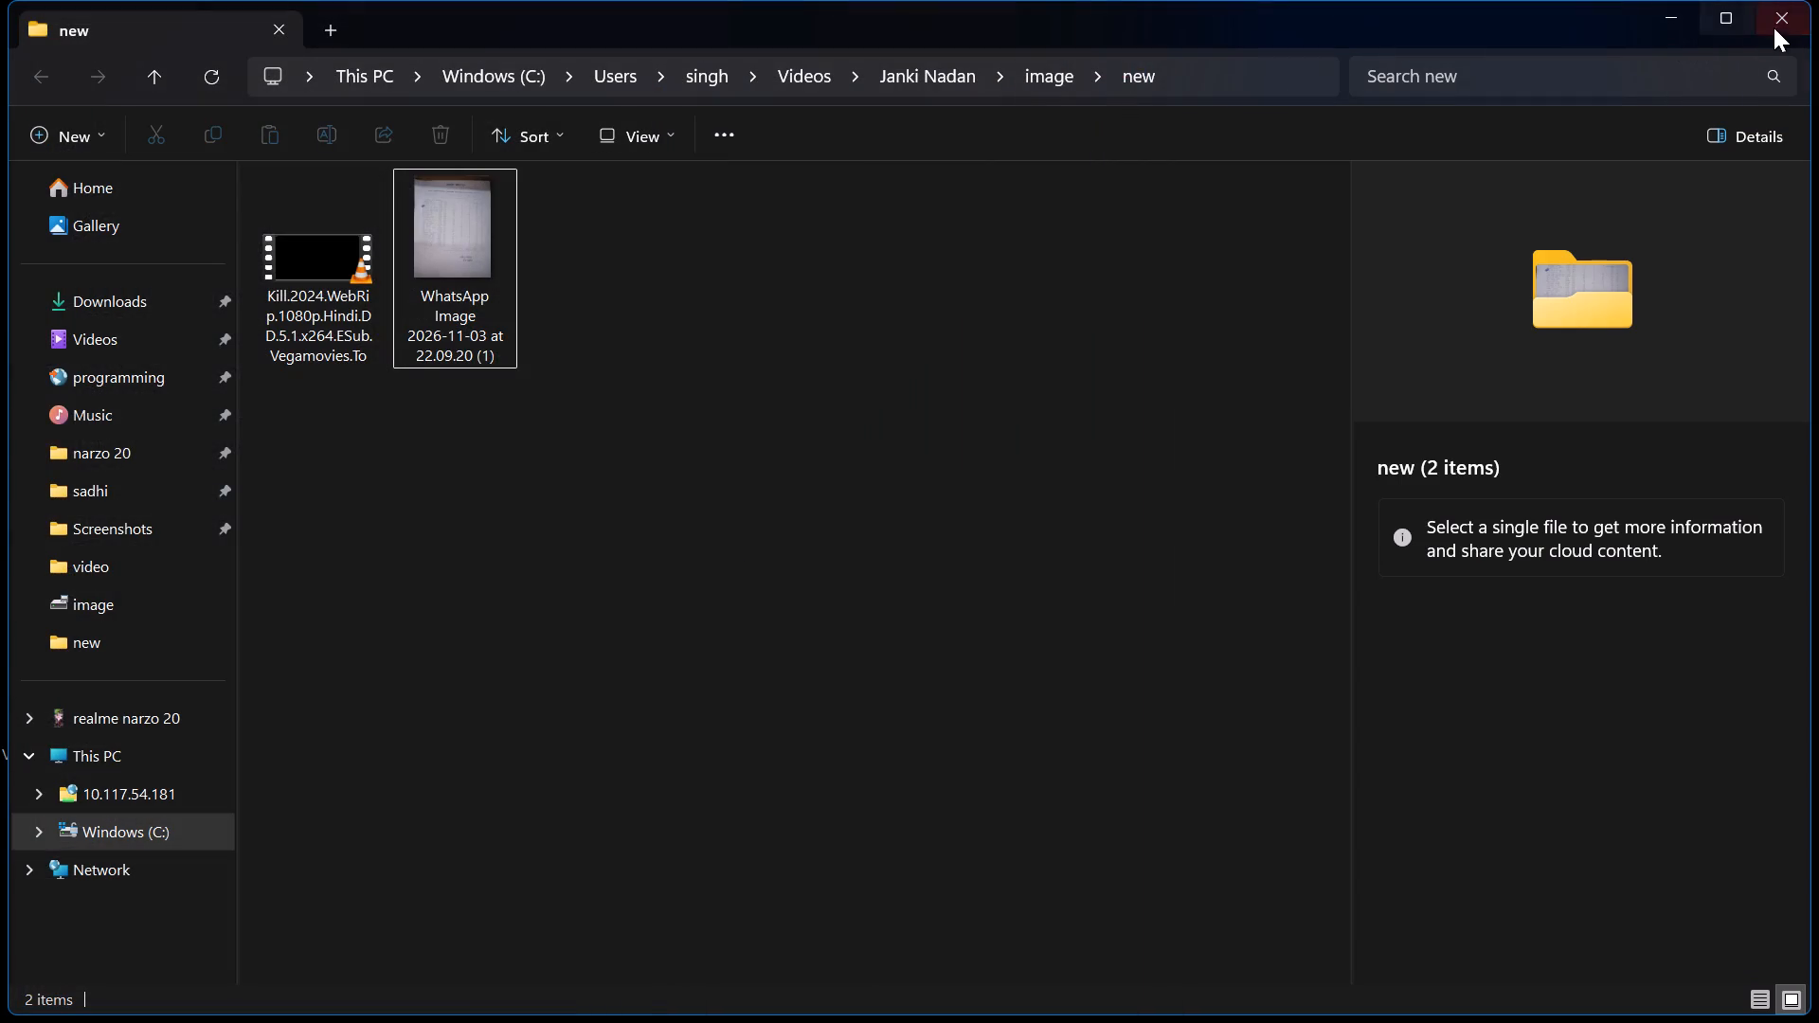